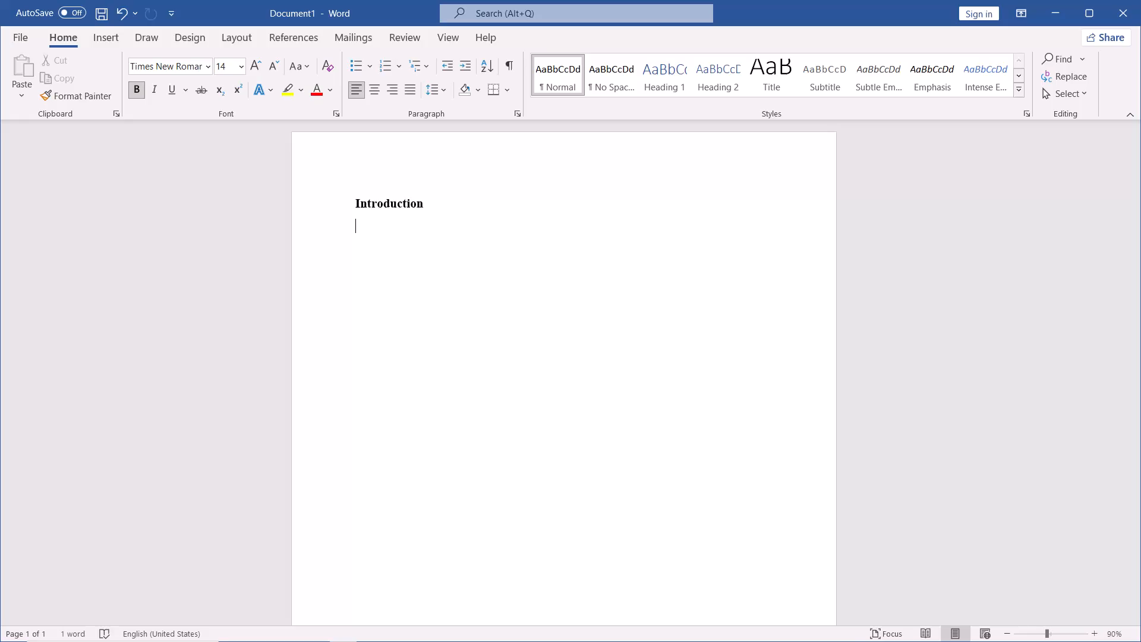
Add the bold 12 pt subheading "Introduction to International Trade" on the line below the "Introduction" heading, and start a new line after it.
{"action": "key", "text": "Return"}
{"action": "left_click_drag", "start_coordinate": [137, 87], "coordinate": [230, 70]}
{"action": "left_click_drag", "start_coordinate": [230, 70], "coordinate": [277, 68]}
{"action": "left_click", "coordinate": [277, 68]}
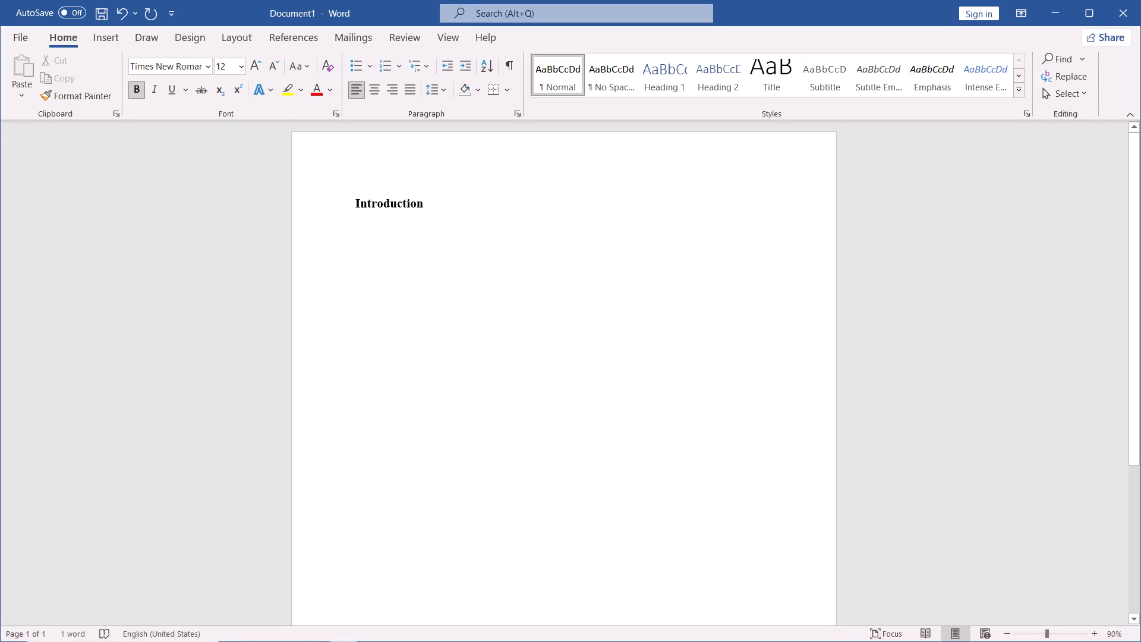
{"action": "key", "text": "i"}
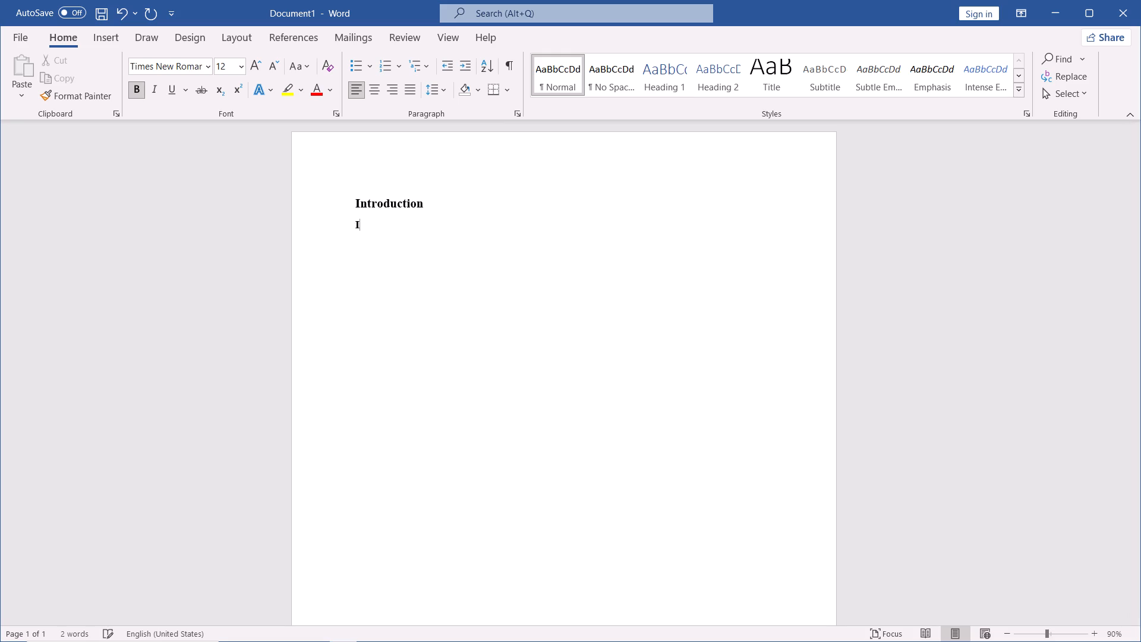
{"action": "type", "text": "ntroduction to"}
{"action": "key", "text": "space"}
{"action": "key", "text": "i"}
{"action": "type", "text": "nternational"}
{"action": "key", "text": "space"}
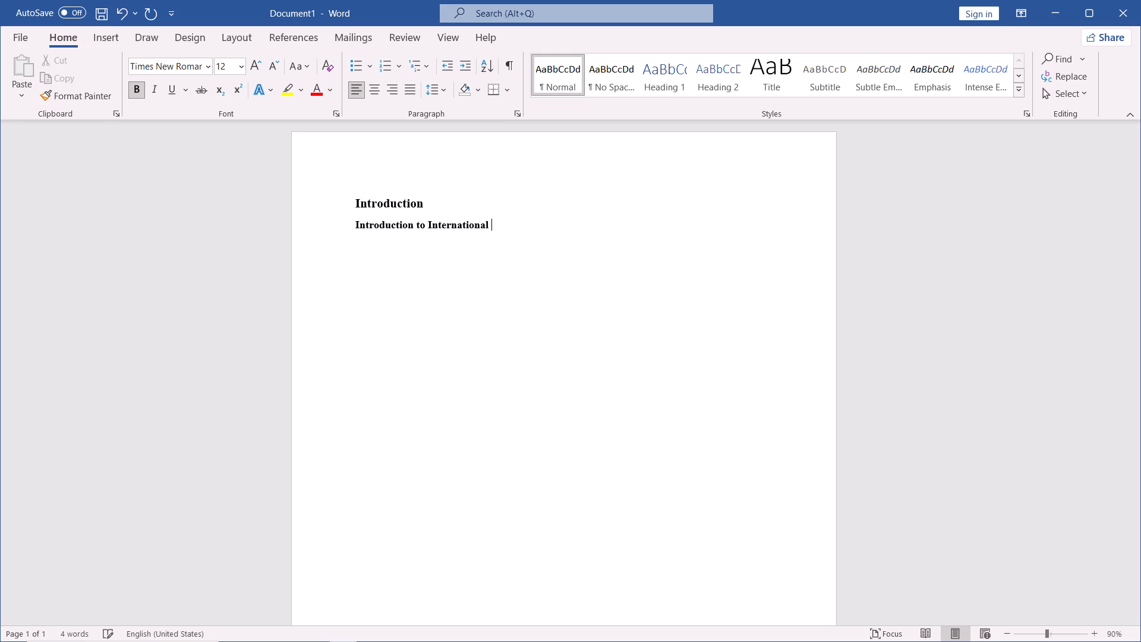
{"action": "key", "text": "t"}
{"action": "type", "text": "rade"}
{"action": "key", "text": "Return"}
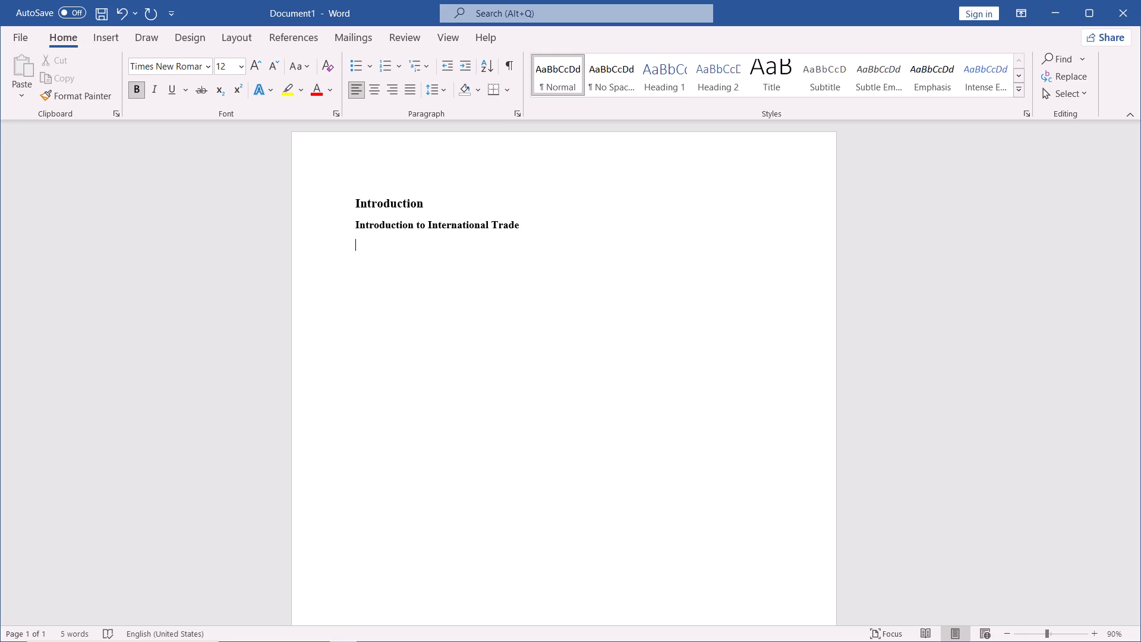
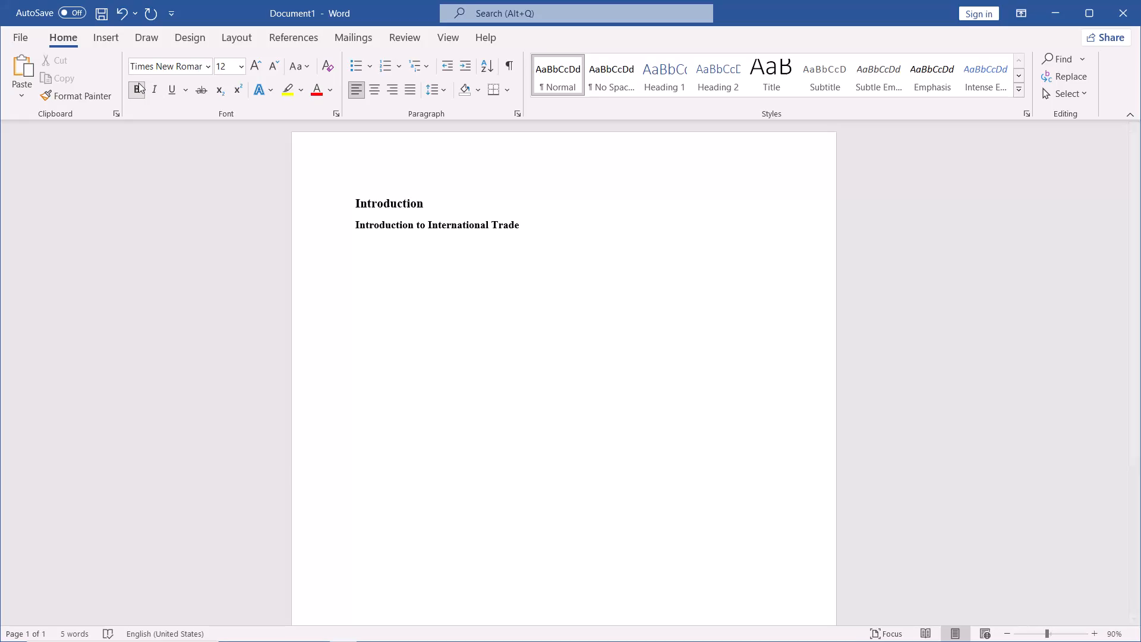
Paste the copied international trade text in regular, non-bold weight on the line below the "Introduction to International Trade" subheading.
{"action": "left_click", "coordinate": [140, 83]}
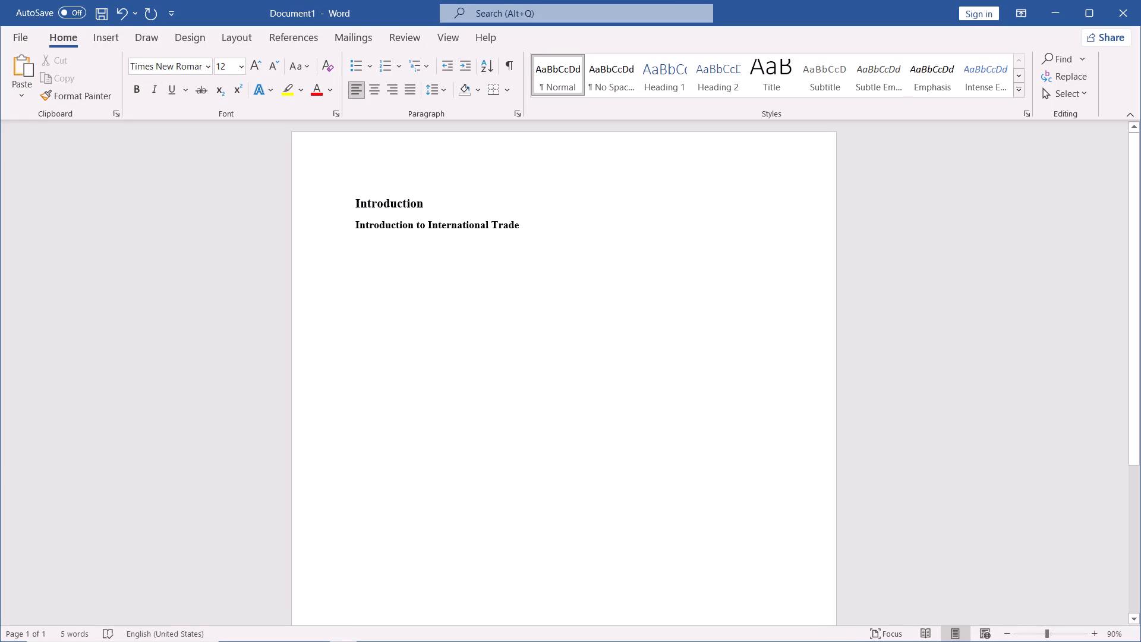
{"action": "left_click", "coordinate": [365, 247]}
{"action": "key", "text": "ctrl+v"}
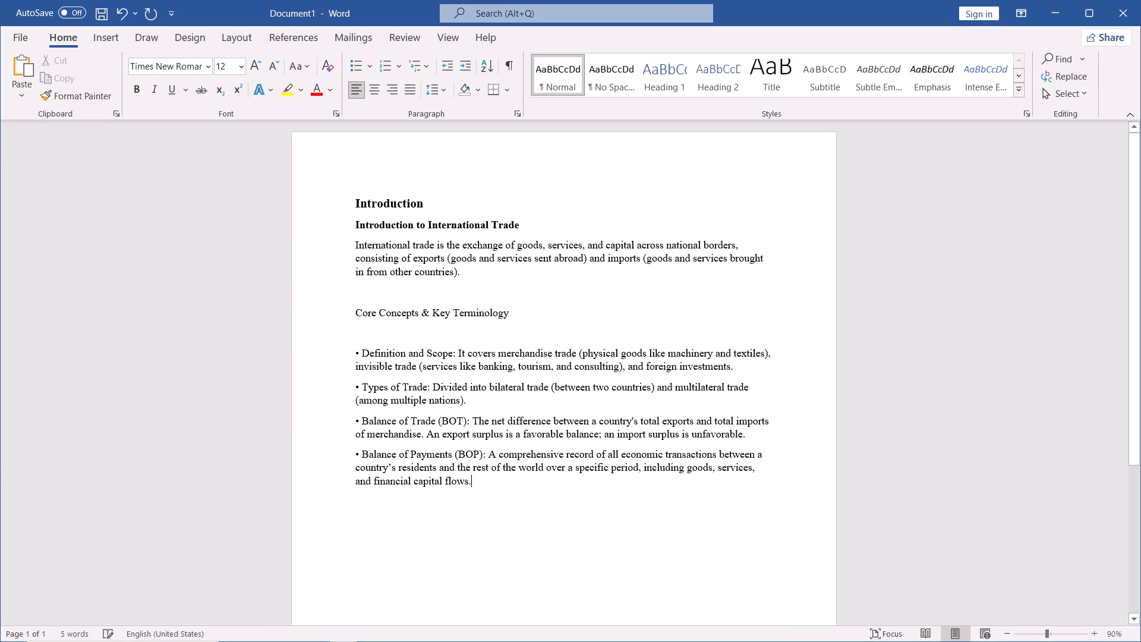
Delete the empty lines directly above and below "Core Concepts & Key Terminology".
{"action": "left_click", "coordinate": [360, 297]}
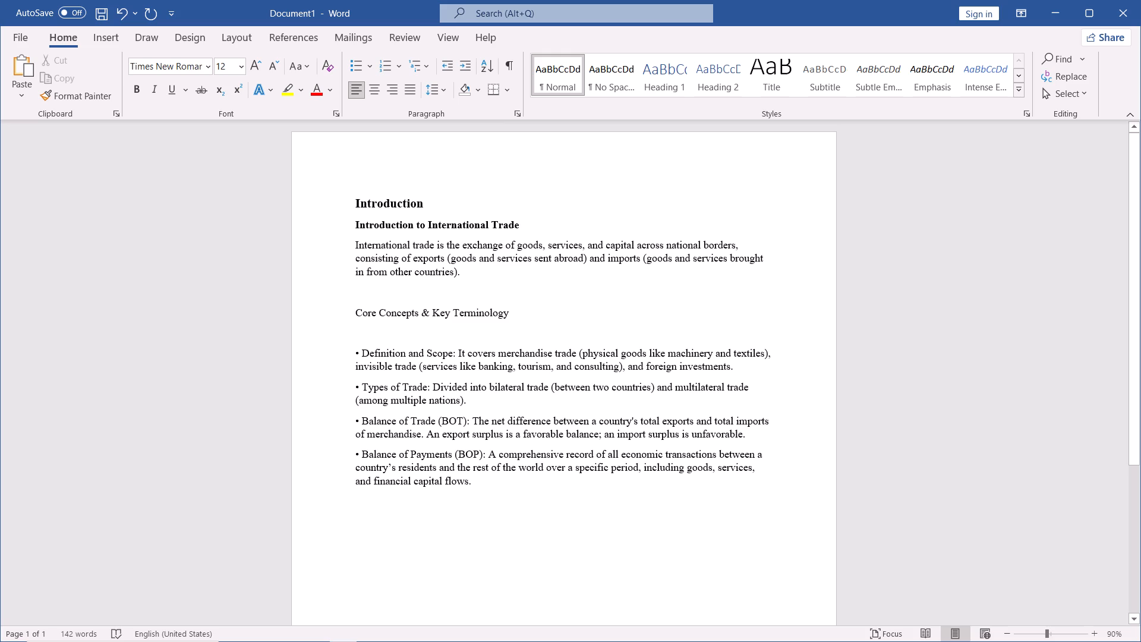
{"action": "key", "text": "BackSpace"}
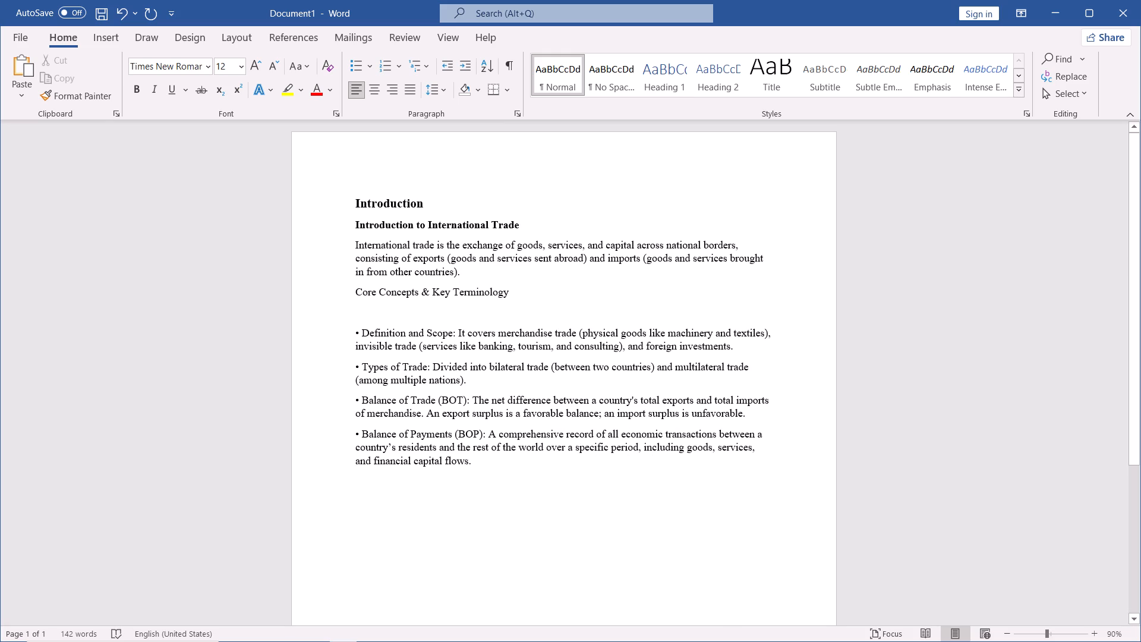
{"action": "left_click", "coordinate": [358, 309]}
{"action": "key", "text": "BackSpace"}
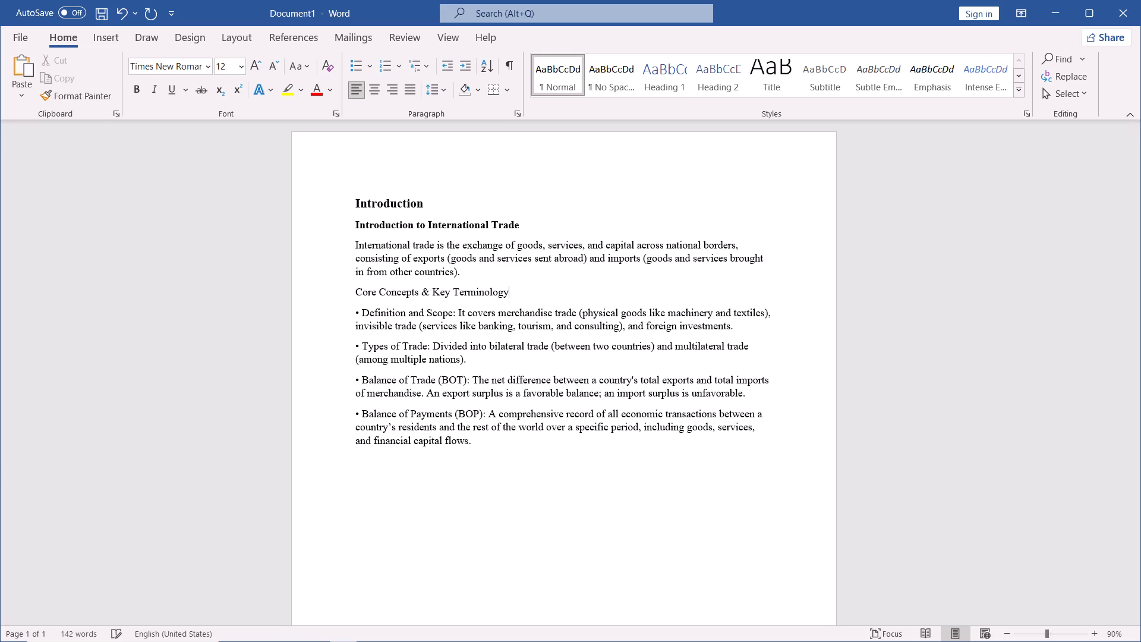
Make the "Core Concepts & Key Terminology" line bold as a subheading.
{"action": "left_click_drag", "start_coordinate": [355, 289], "coordinate": [512, 292]}
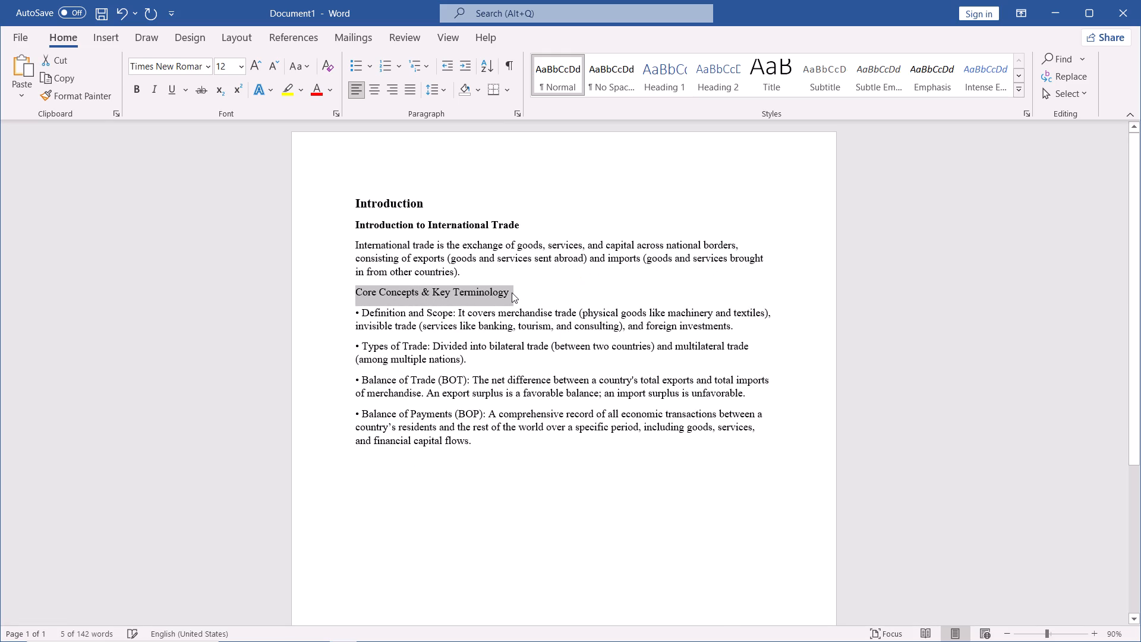
{"action": "key", "text": "ctrl+b"}
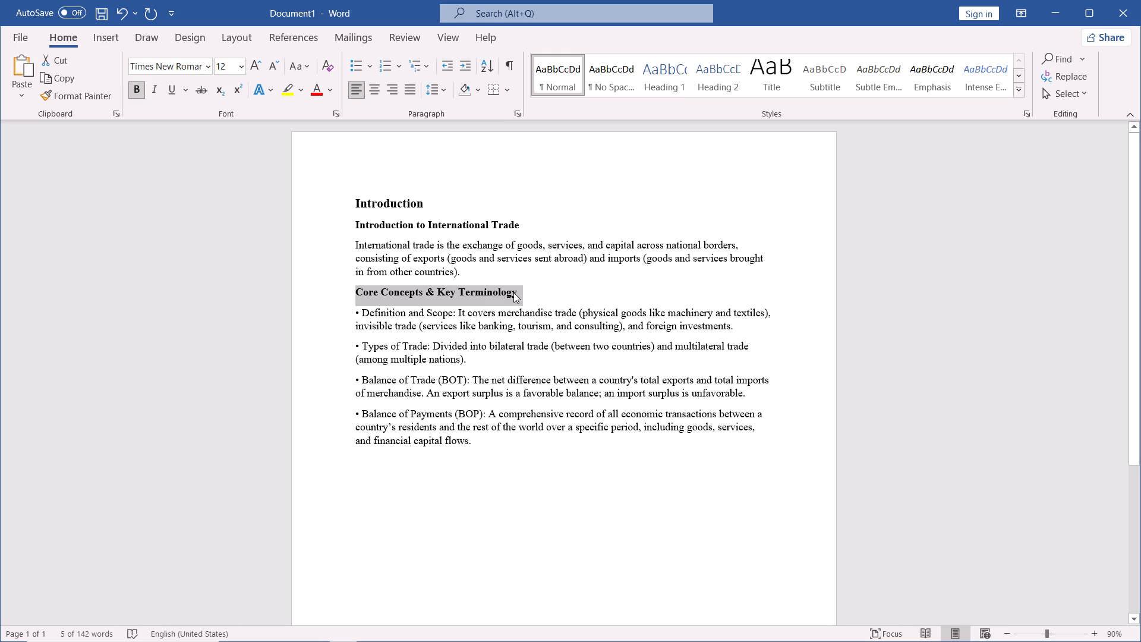
{"action": "left_click", "coordinate": [537, 293]}
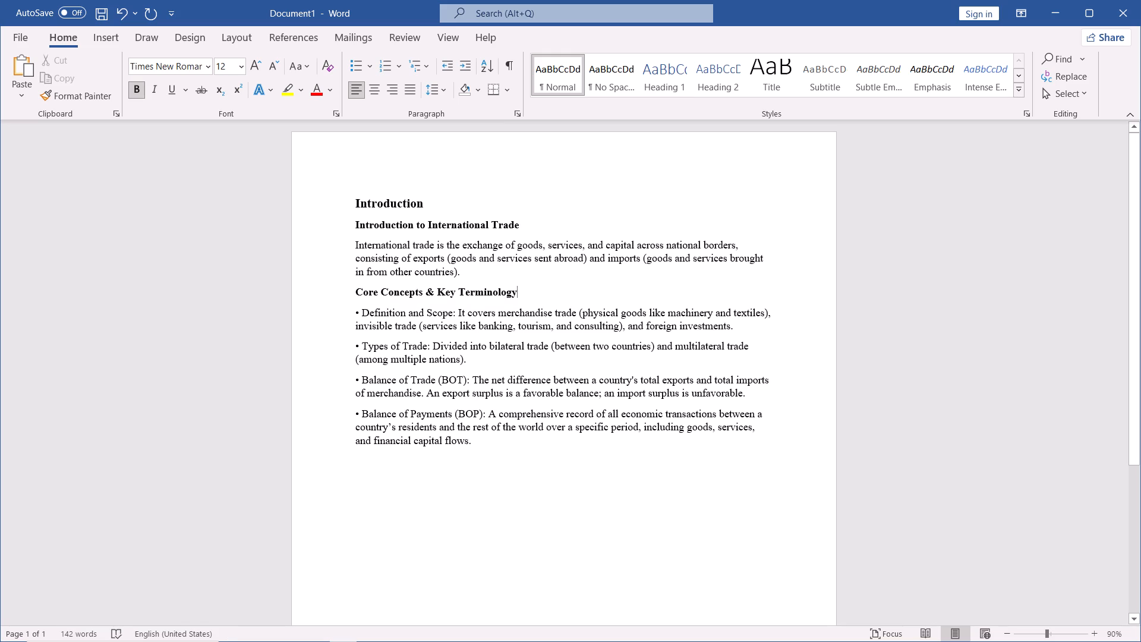
Bold the bullets' lead-in terms: "Definition and Scope:", "Types of Trade:", "Balance of Trade (BOT):" and "Balance of Payments (BOP):".
{"action": "left_click_drag", "start_coordinate": [361, 311], "coordinate": [448, 316]}
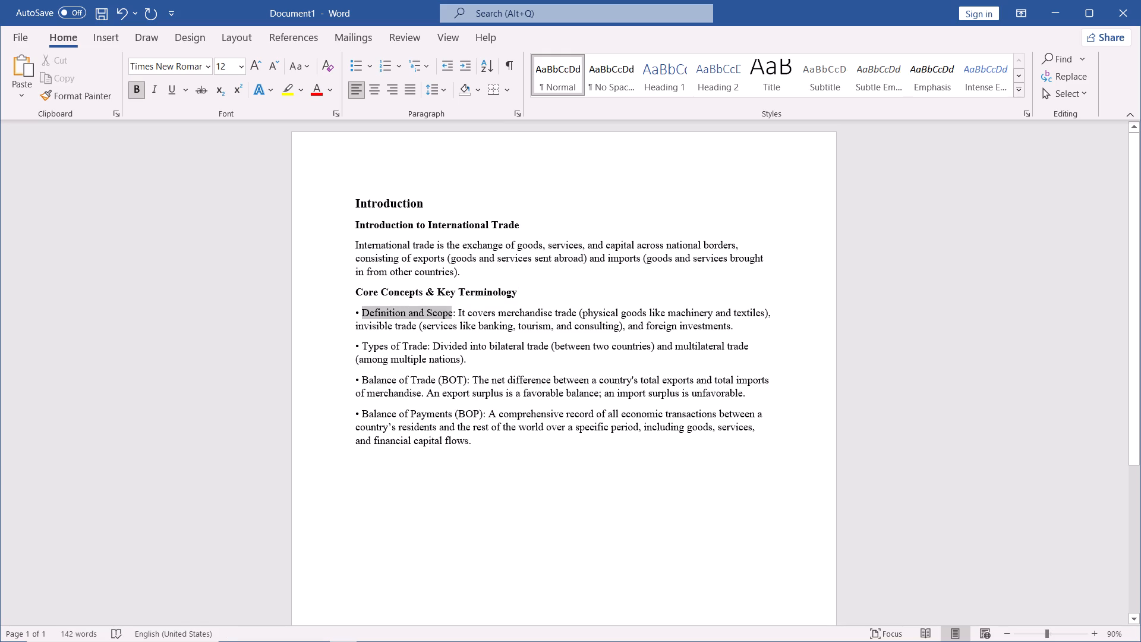
{"action": "left_click_drag", "start_coordinate": [448, 316], "coordinate": [449, 313]}
{"action": "left_click_drag", "start_coordinate": [449, 313], "coordinate": [458, 313]}
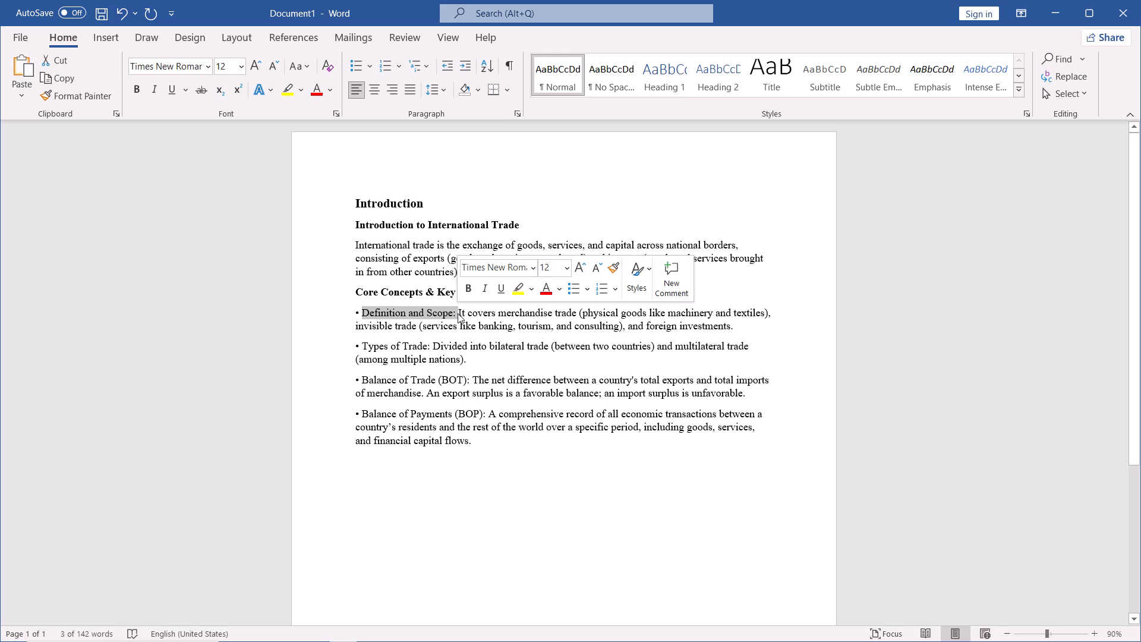
{"action": "key", "text": "ctrl+b"}
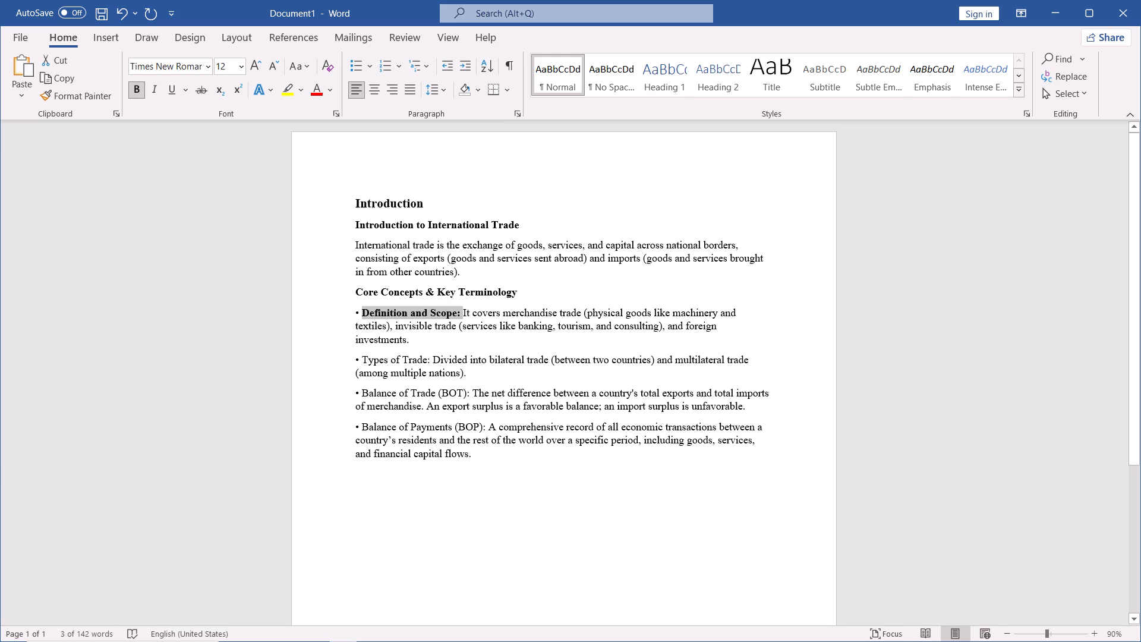
{"action": "left_click_drag", "start_coordinate": [361, 357], "coordinate": [434, 361]}
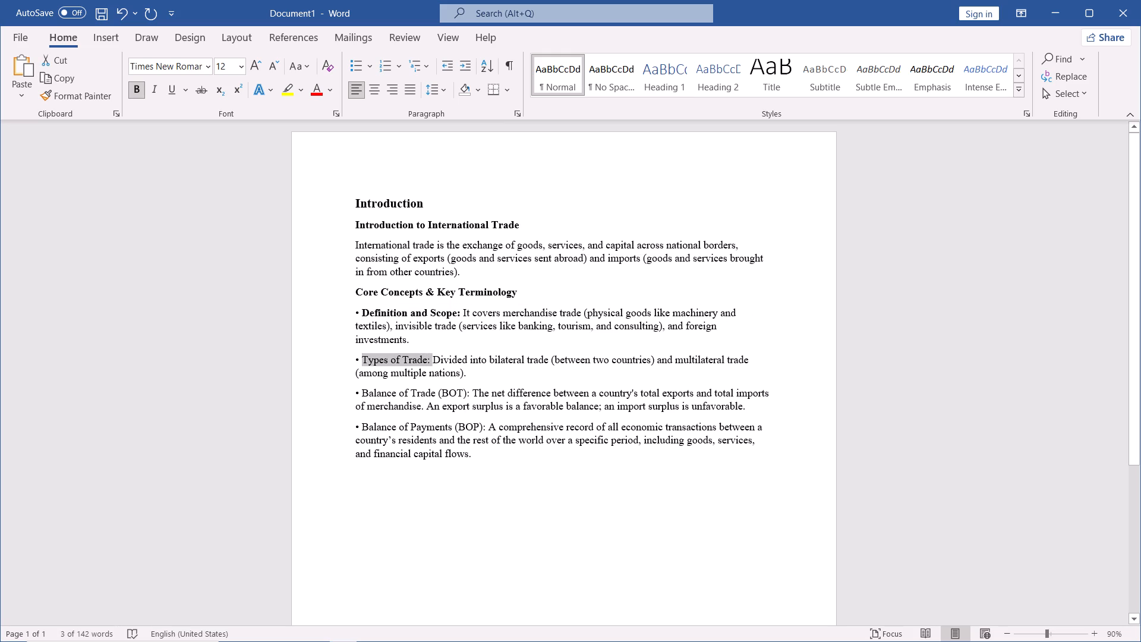
{"action": "left_click_drag", "start_coordinate": [434, 361], "coordinate": [431, 360]}
{"action": "key", "text": "ctrl+b"}
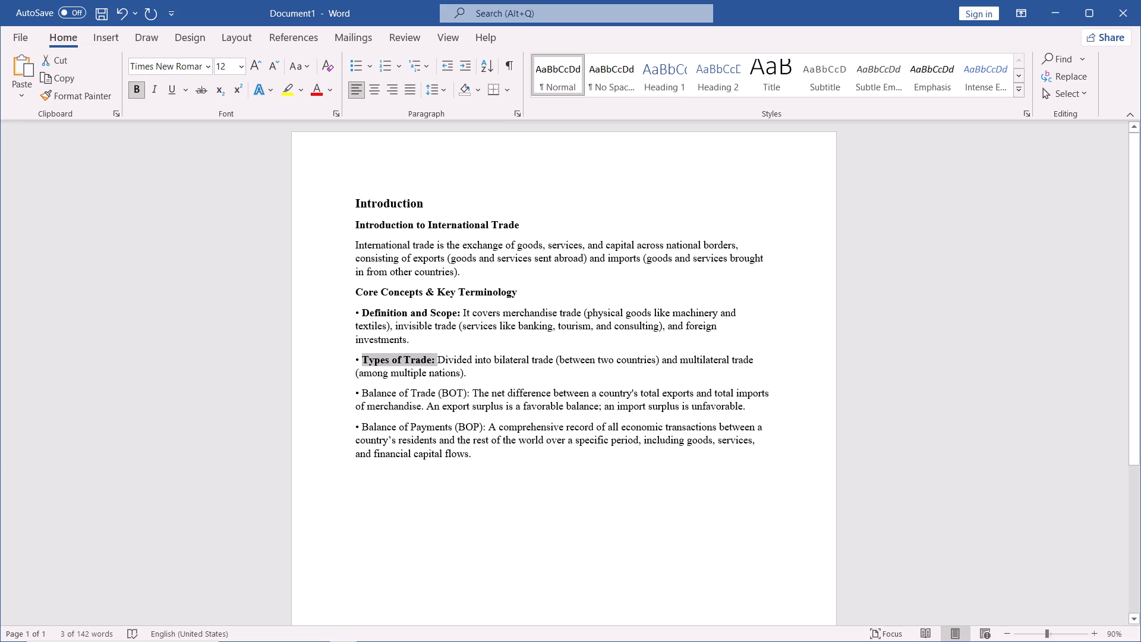
{"action": "left_click_drag", "start_coordinate": [361, 392], "coordinate": [469, 400]}
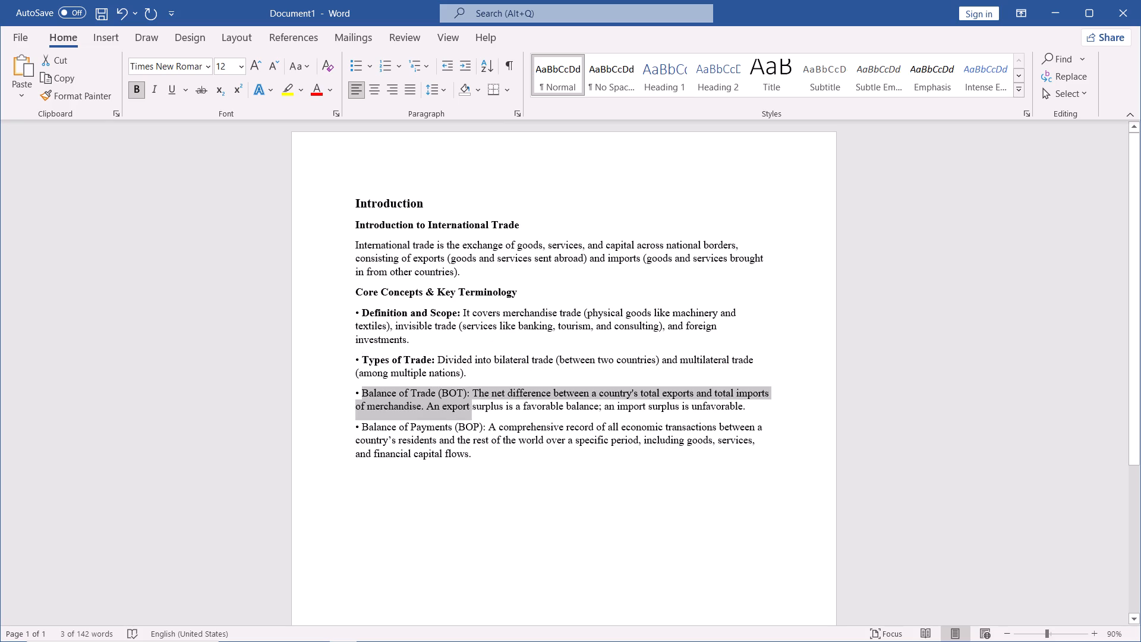
{"action": "left_click_drag", "start_coordinate": [469, 400], "coordinate": [469, 391]}
{"action": "key", "text": "ctrl+b"}
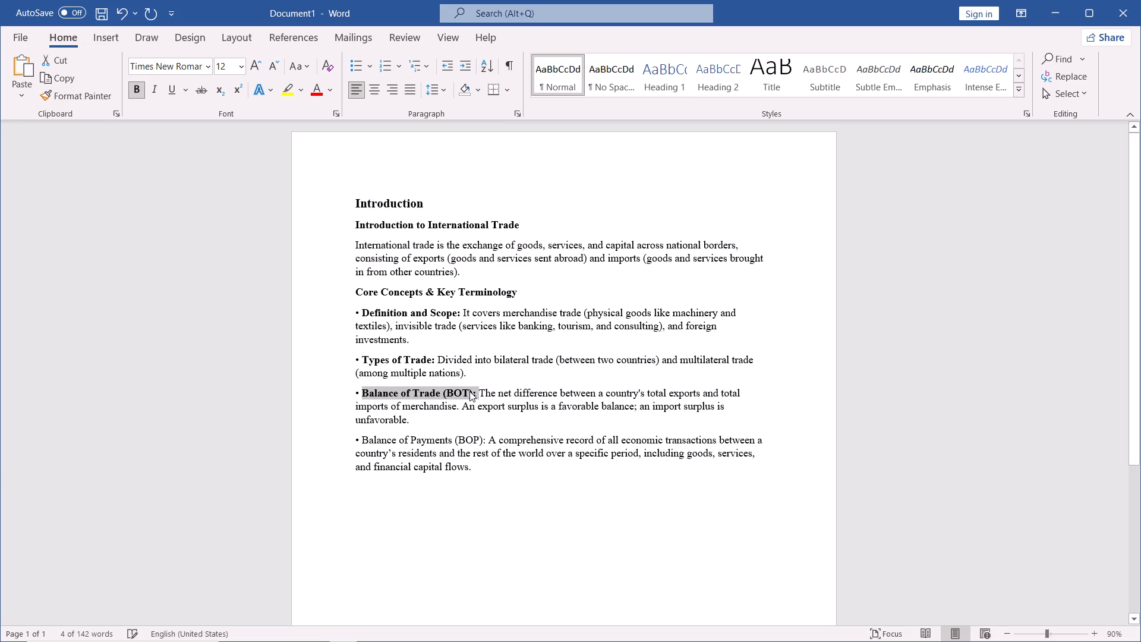
{"action": "left_click_drag", "start_coordinate": [360, 436], "coordinate": [485, 441]}
{"action": "key", "text": "ctrl+b"}
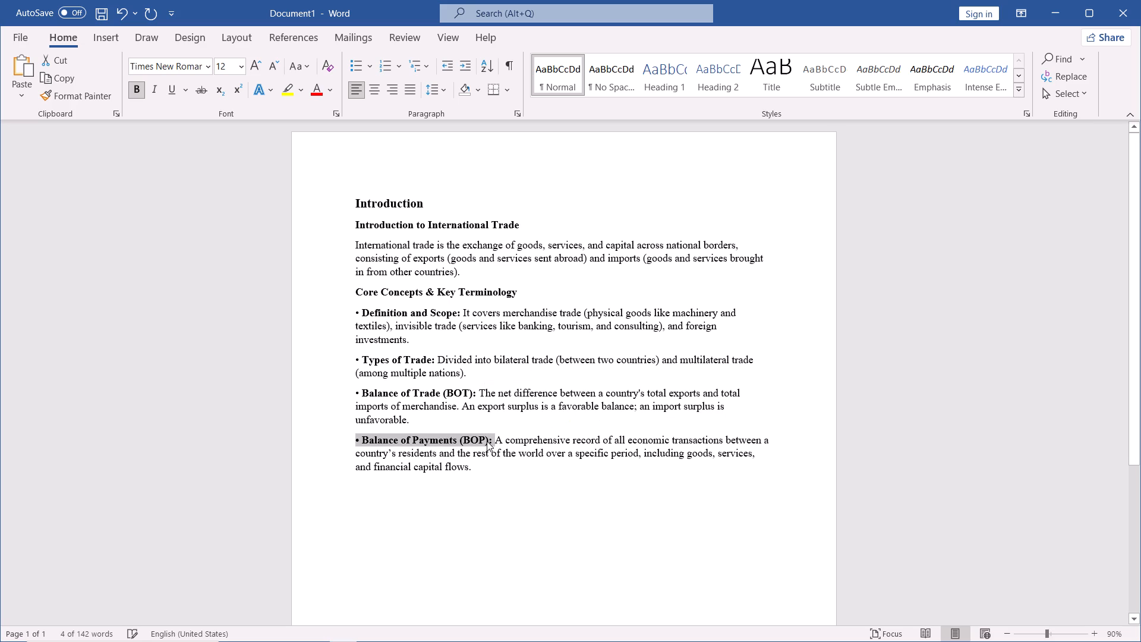
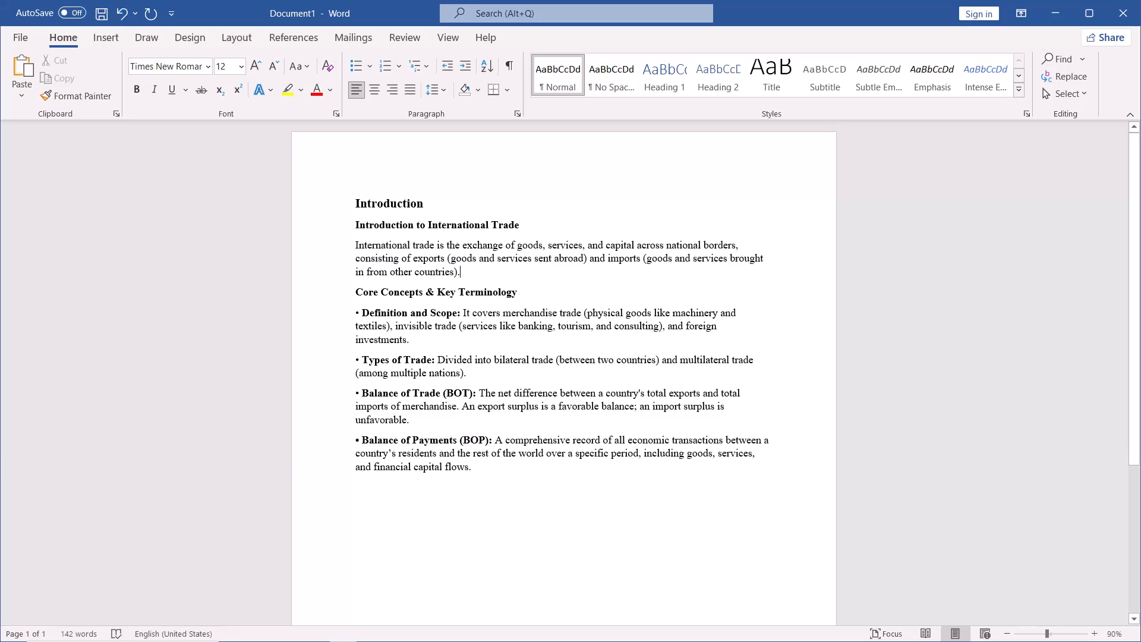
Add an empty line between the introductory international trade paragraph and the "Core Concepts & Key Terminology" subheading.
{"action": "key", "text": "Return"}
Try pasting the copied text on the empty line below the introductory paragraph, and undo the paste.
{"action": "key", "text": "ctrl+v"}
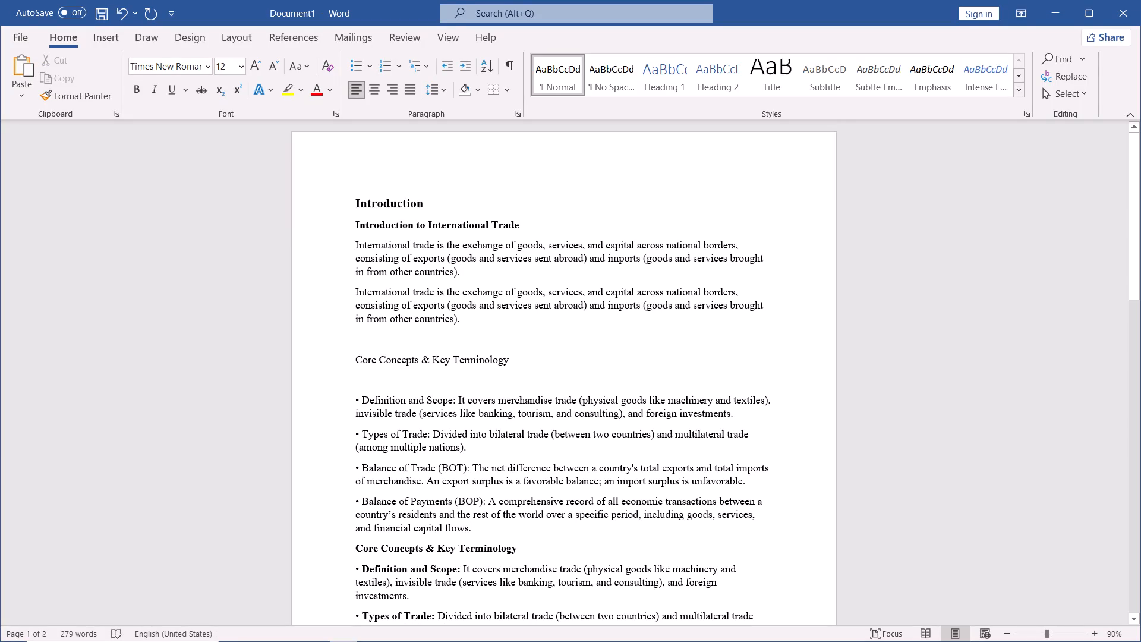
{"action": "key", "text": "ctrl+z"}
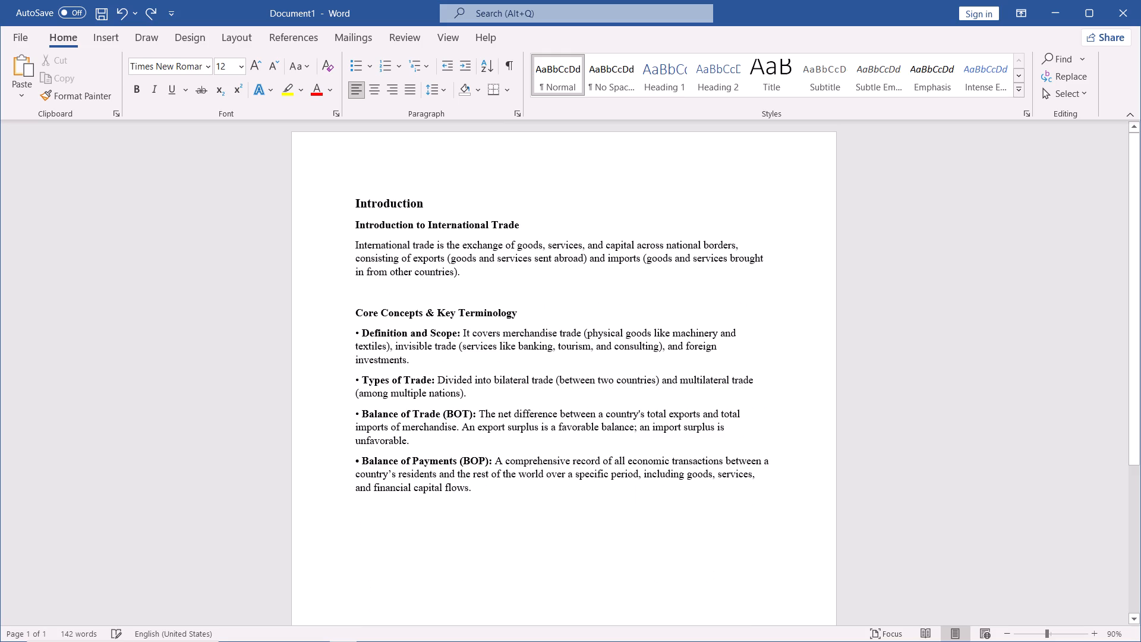
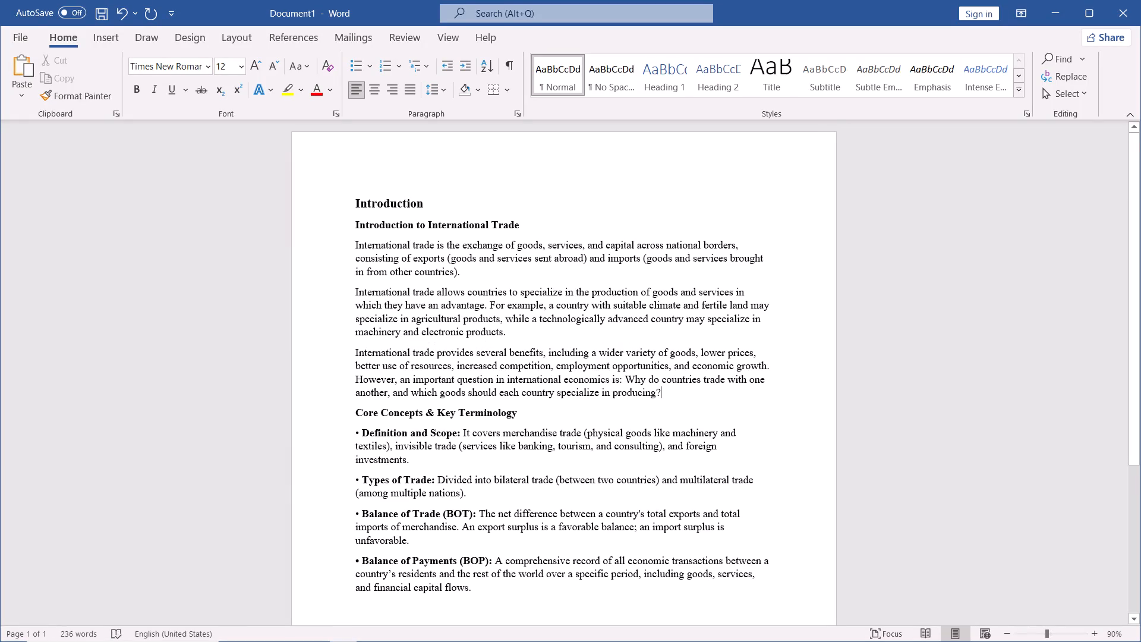
Add an empty line after the "Balance of Payments (BOP)" bullet at the end of the document.
{"action": "scroll", "coordinate": [433, 356], "scroll_direction": "down", "scroll_amount": 3}
{"action": "scroll", "coordinate": [433, 356], "scroll_direction": "up", "scroll_amount": 3}
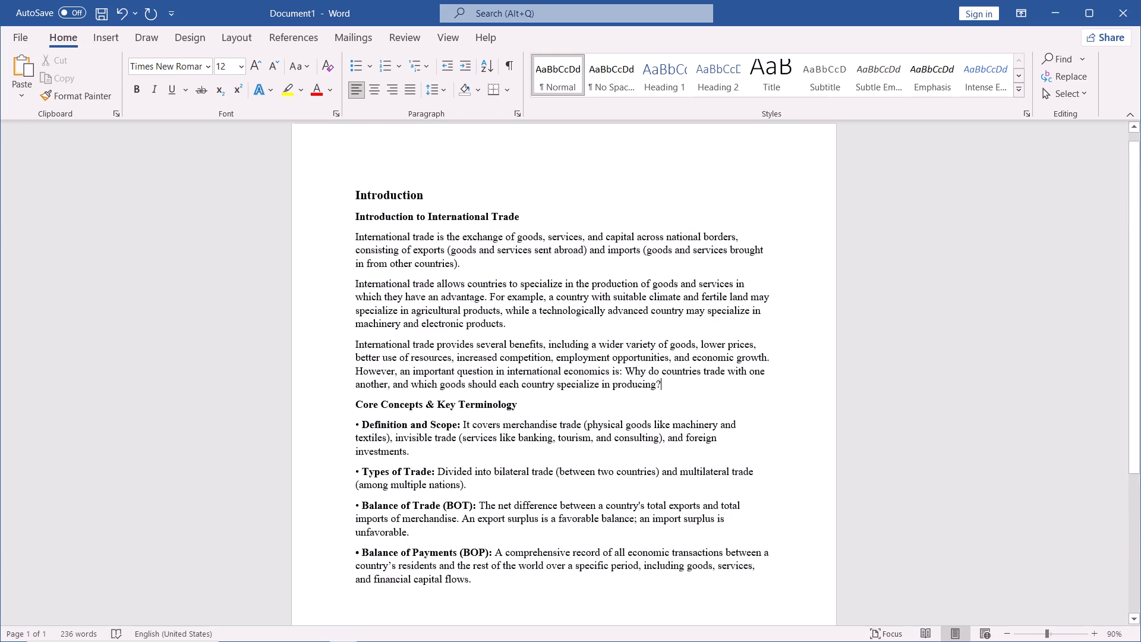
{"action": "scroll", "coordinate": [433, 356], "scroll_direction": "down", "scroll_amount": 5}
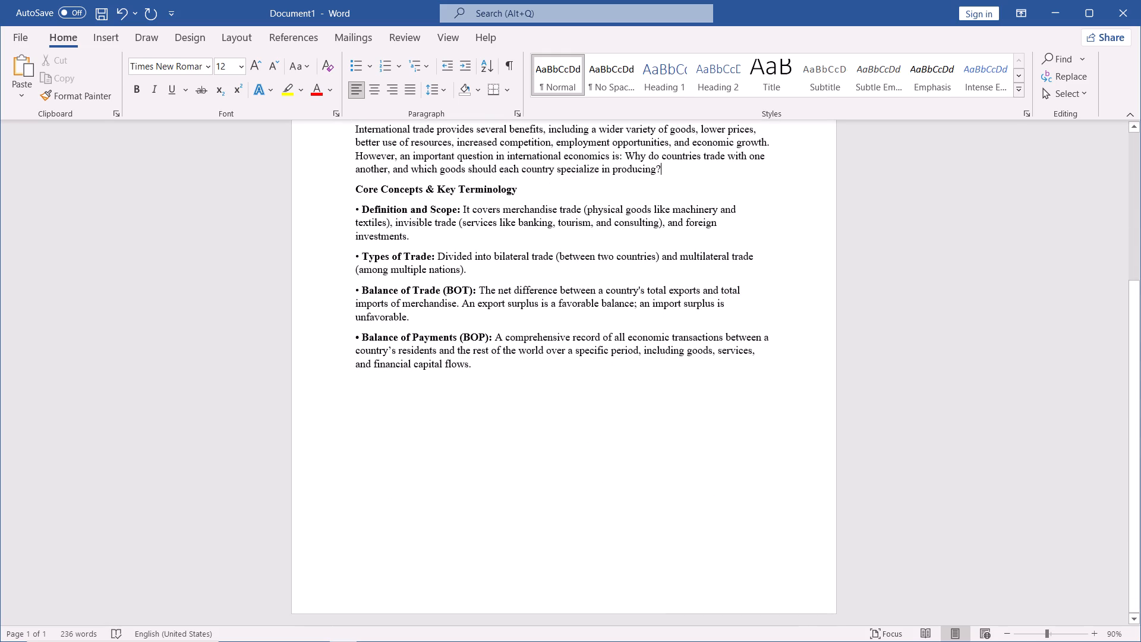
{"action": "left_click", "coordinate": [478, 362]}
{"action": "key", "text": "Return"}
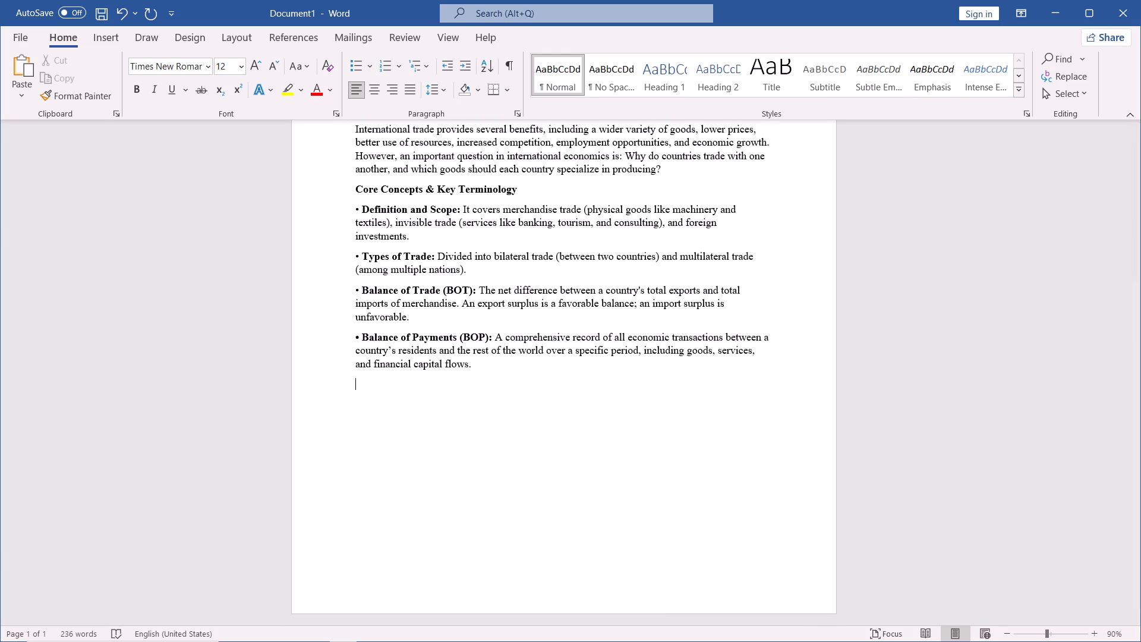
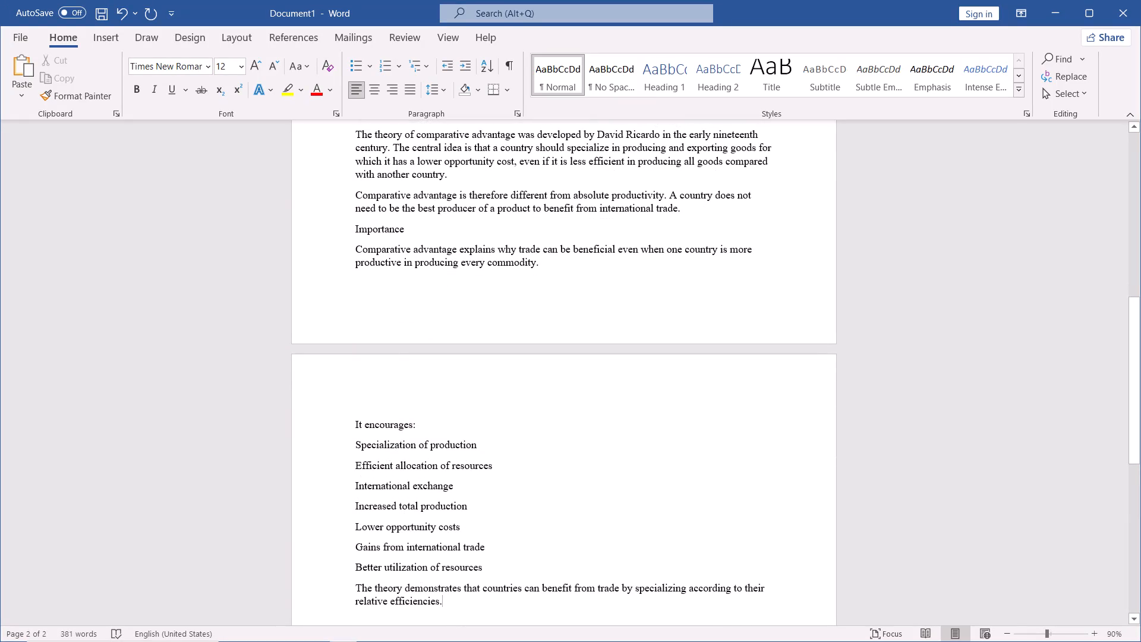
Remove the "2." number and leading space from the "Meaning and Importance of Comparative Advantage" heading, keeping it on its own line.
{"action": "scroll", "coordinate": [377, 246], "scroll_direction": "up", "scroll_amount": 2}
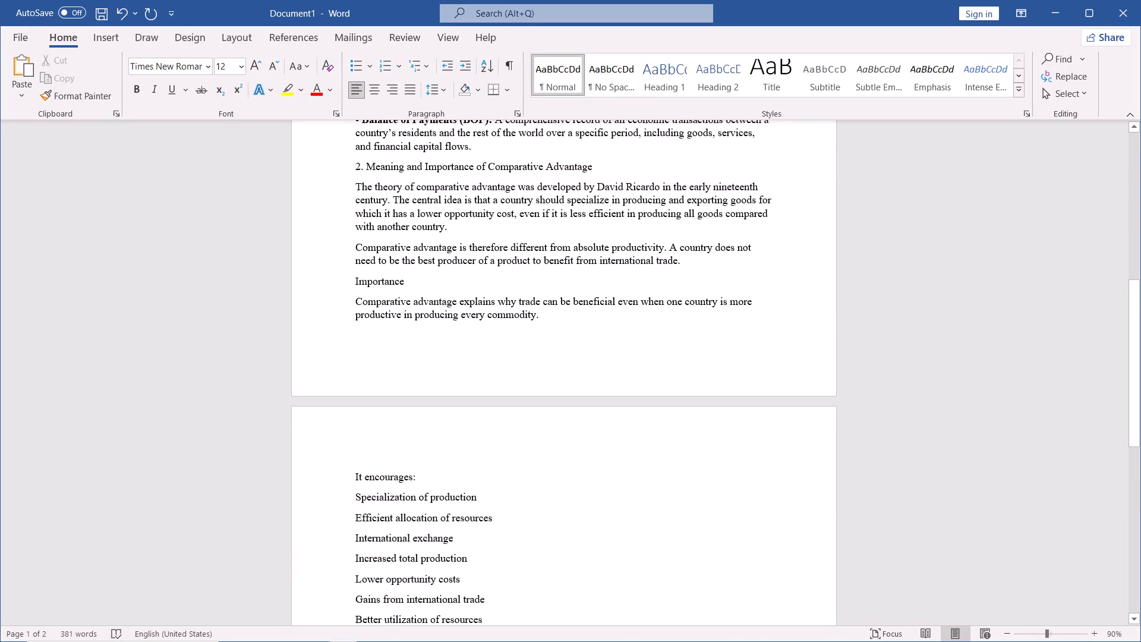
{"action": "left_click", "coordinate": [364, 168]}
{"action": "key", "text": "BackSpace"}
{"action": "key", "text": "BackSpace"}
{"action": "key", "text": "BackSpace"}
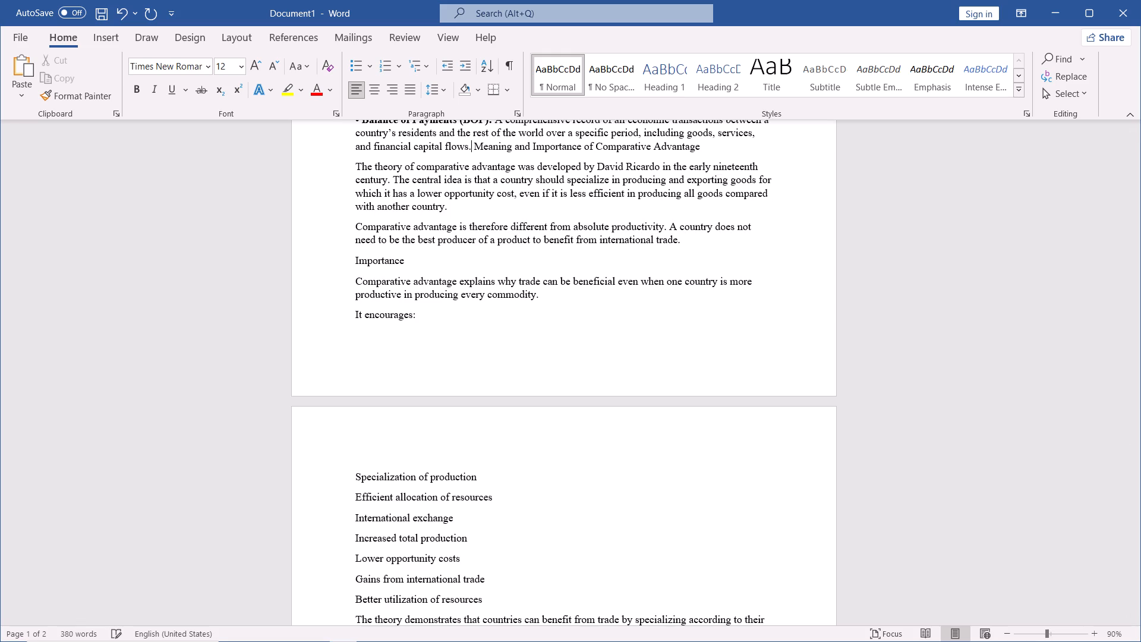
{"action": "key", "text": "Return"}
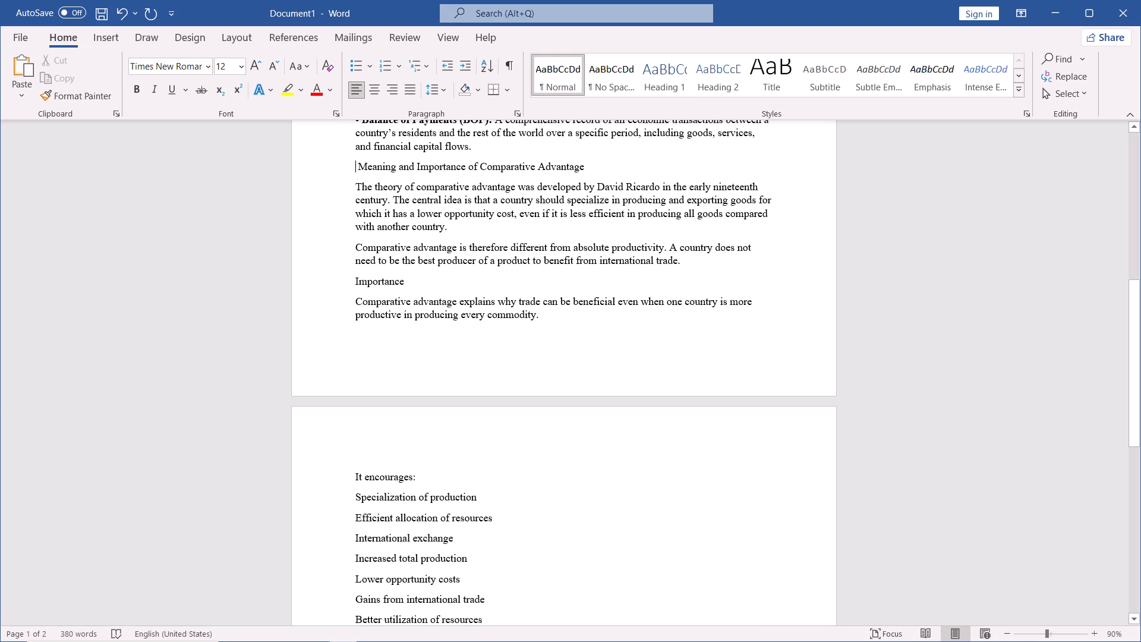
{"action": "left_click", "coordinate": [357, 165]}
{"action": "key", "text": "BackSpace"}
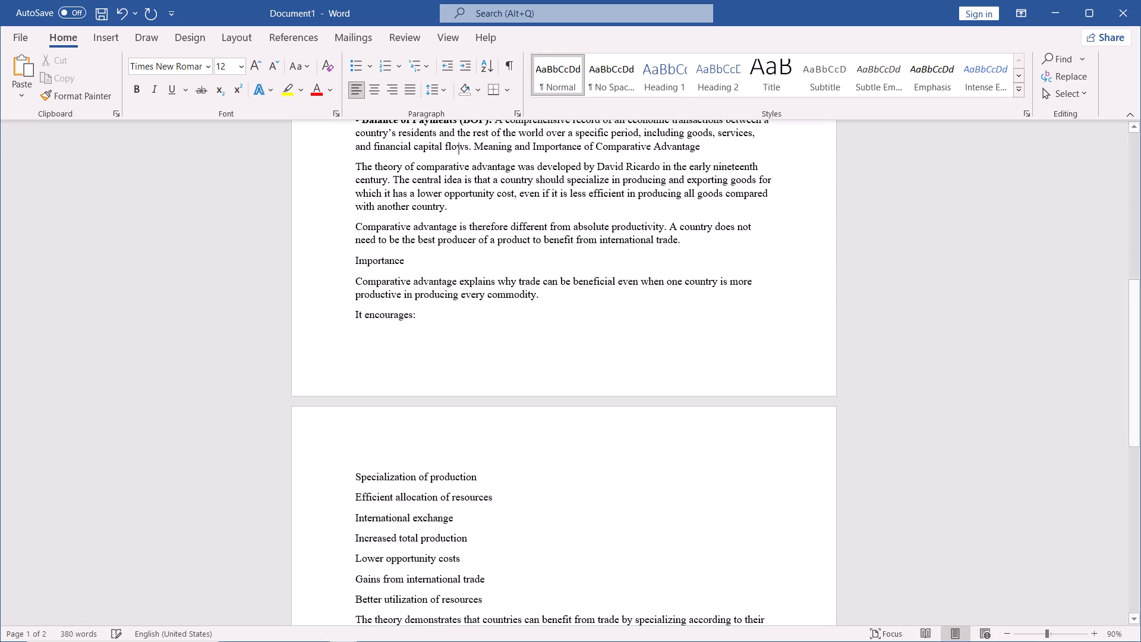
{"action": "key", "text": "Return"}
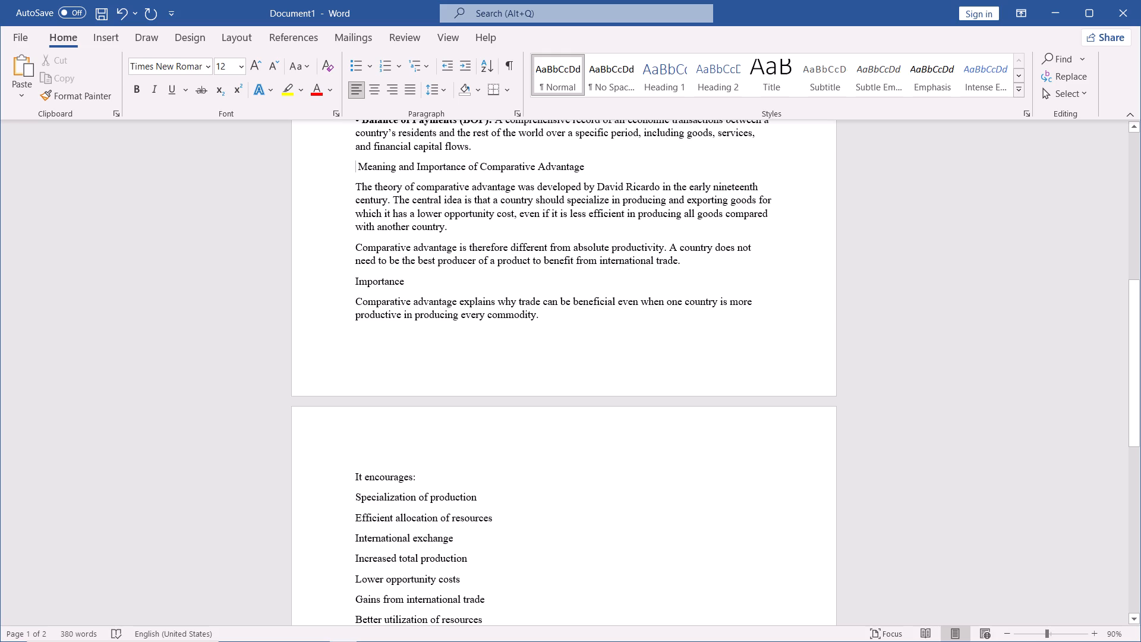
{"action": "left_click", "coordinate": [358, 166]}
{"action": "key", "text": "BackSpace"}
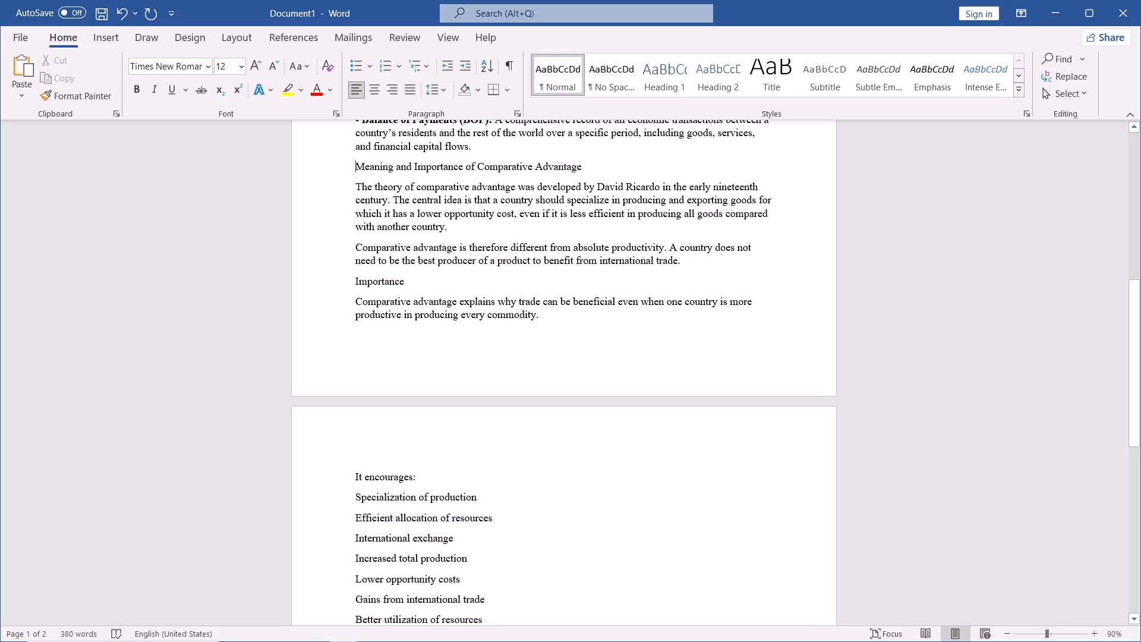
Make the "Meaning and Importance of Comparative Advantage" heading bold.
{"action": "scroll", "coordinate": [348, 168], "scroll_direction": "up", "scroll_amount": 2}
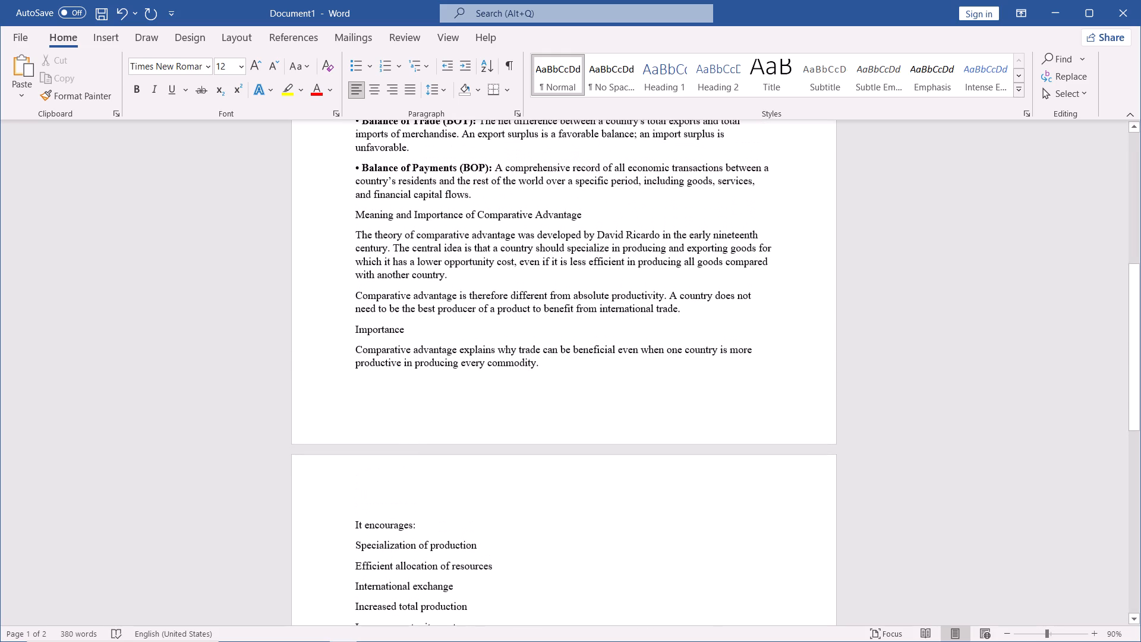
{"action": "left_click_drag", "start_coordinate": [352, 215], "coordinate": [554, 220]}
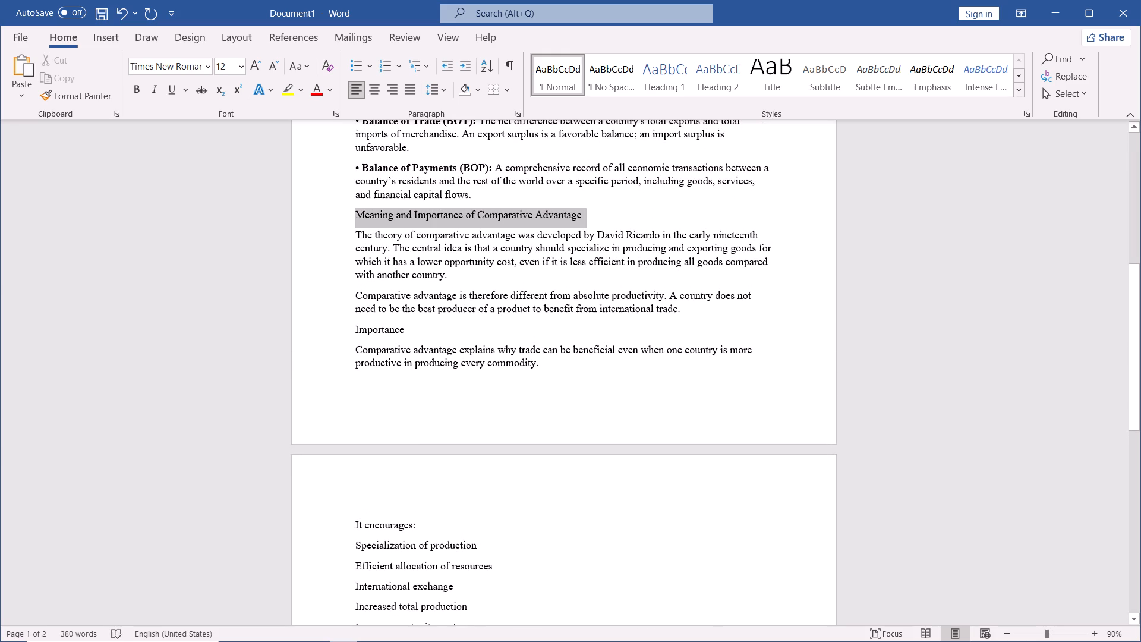
{"action": "left_click_drag", "start_coordinate": [554, 220], "coordinate": [570, 221]}
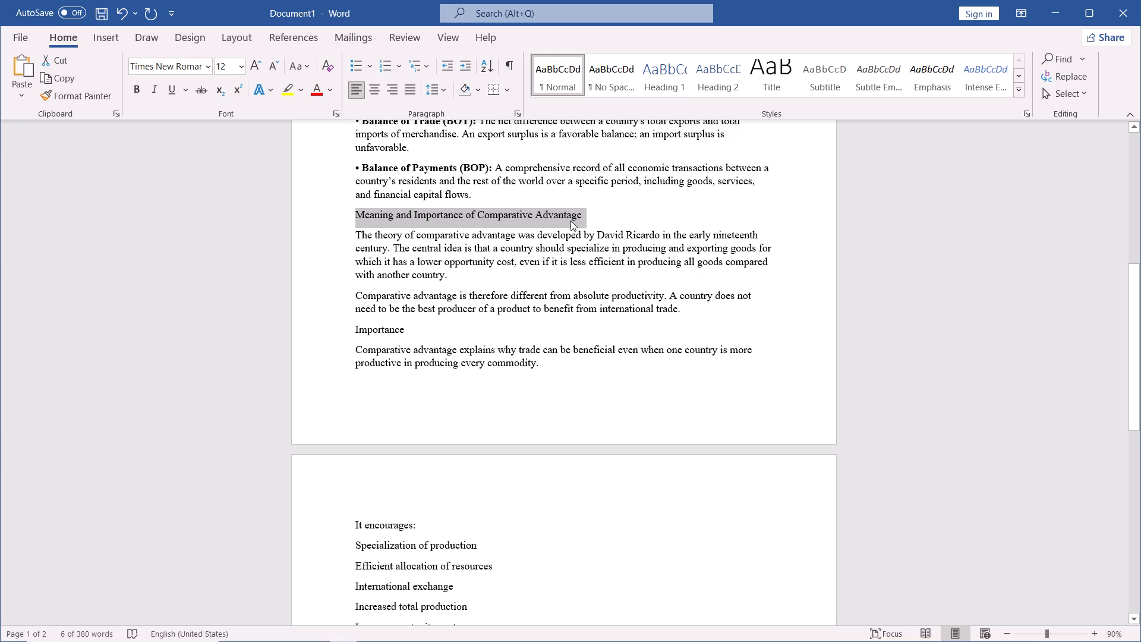
{"action": "key", "text": "ctrl+b"}
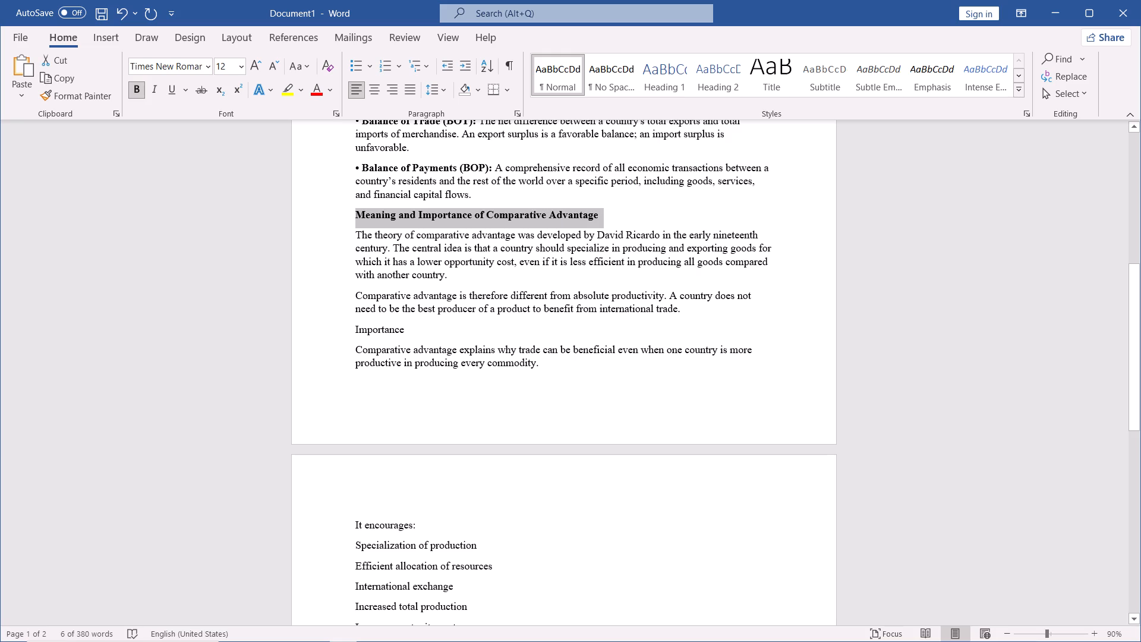
Make the "Importance" subheading in the comparative advantage section bold.
{"action": "left_click_drag", "start_coordinate": [355, 329], "coordinate": [451, 340]}
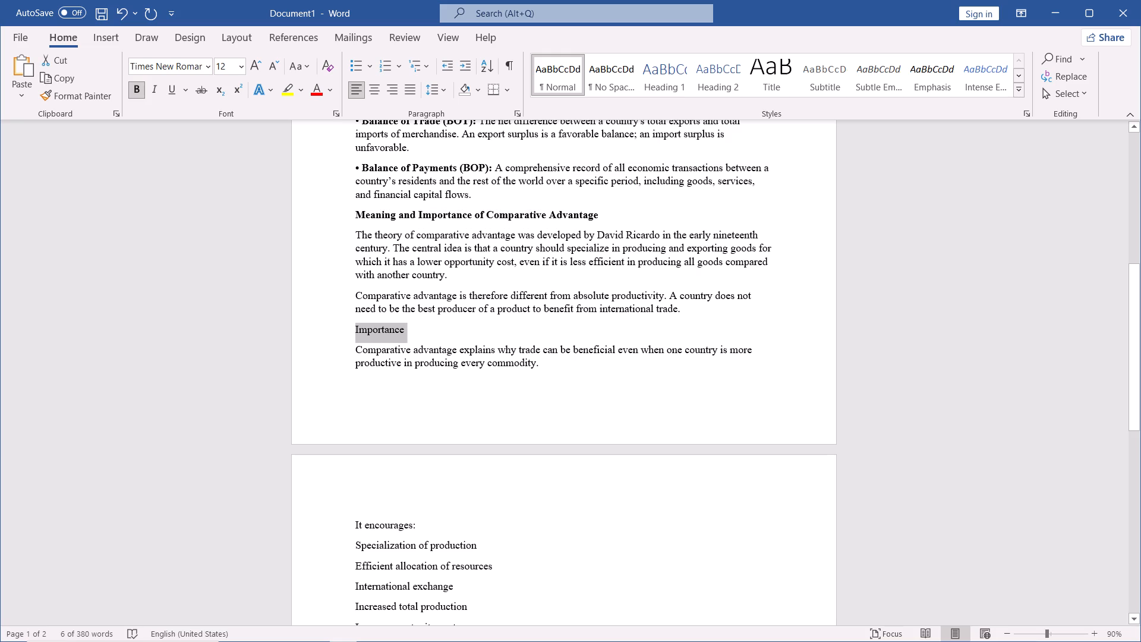
{"action": "left_click_drag", "start_coordinate": [451, 340], "coordinate": [455, 342]}
{"action": "key", "text": "ctrl+b"}
{"action": "scroll", "coordinate": [480, 337], "scroll_direction": "down", "scroll_amount": 1}
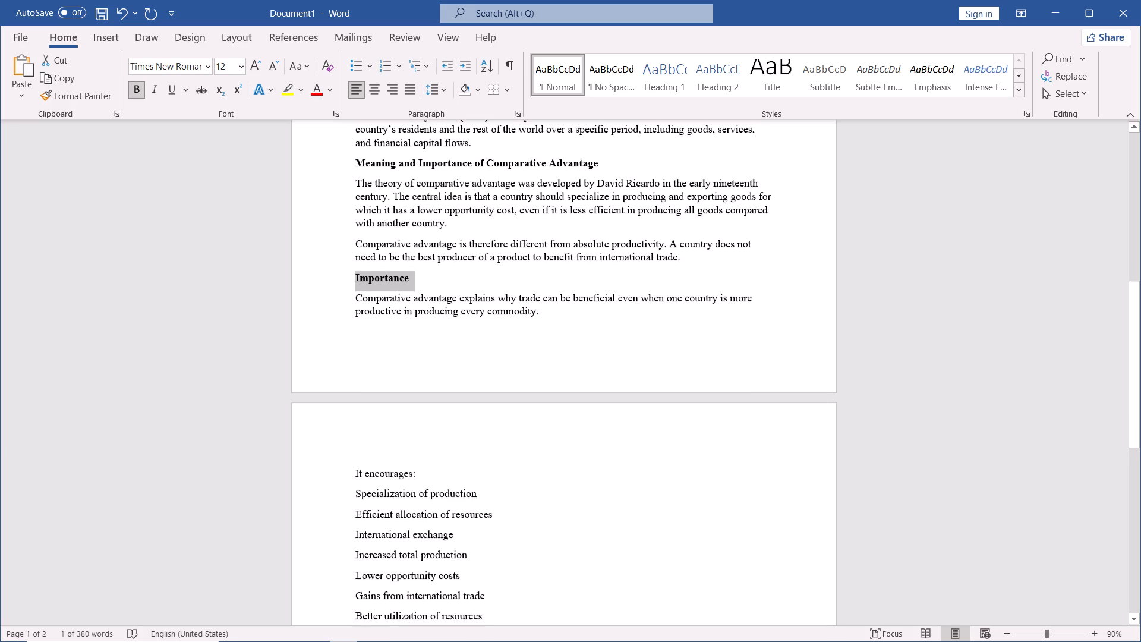
{"action": "left_click", "coordinate": [480, 342]}
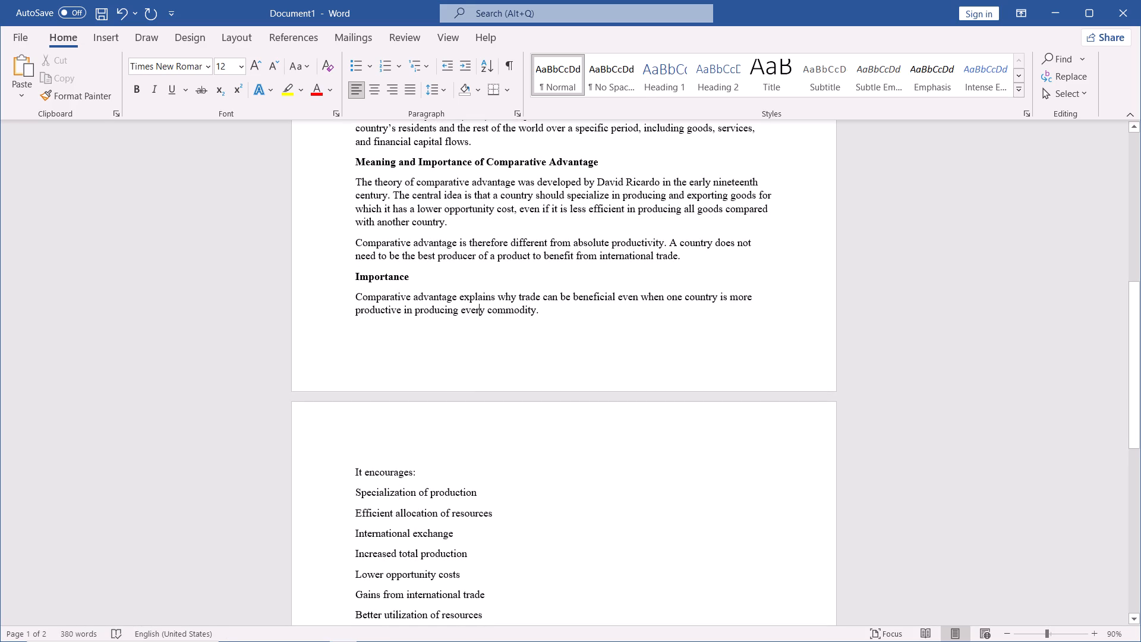
Turn the lines from "It encourages:" through "Better utilization of resources" into a numbered list.
{"action": "scroll", "coordinate": [459, 316], "scroll_direction": "down", "scroll_amount": 3}
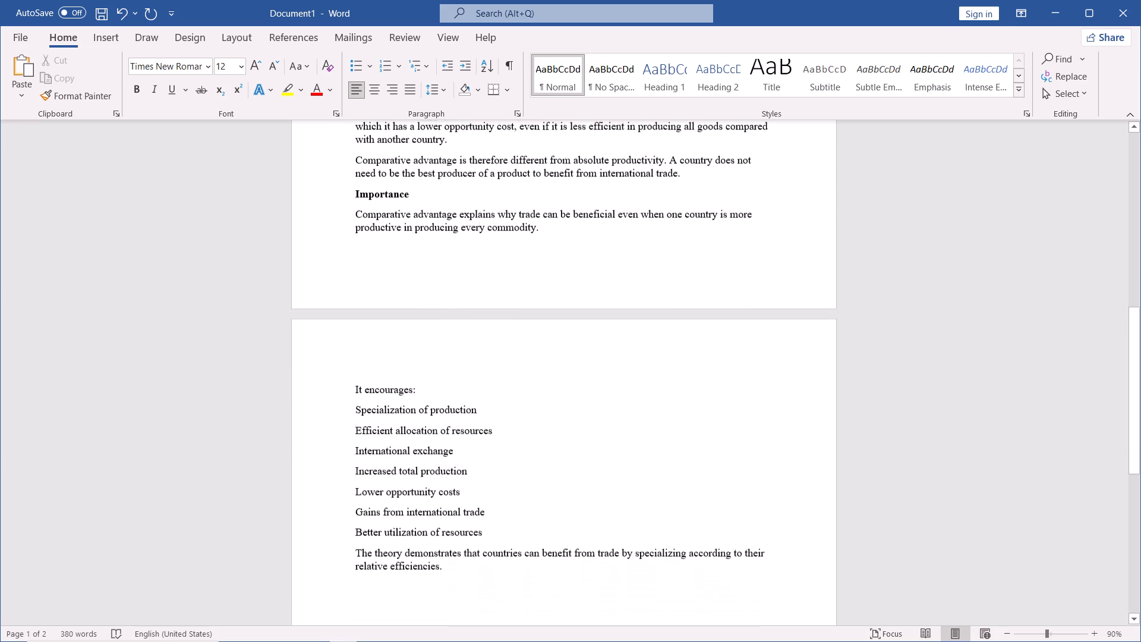
{"action": "scroll", "coordinate": [459, 316], "scroll_direction": "down", "scroll_amount": 1}
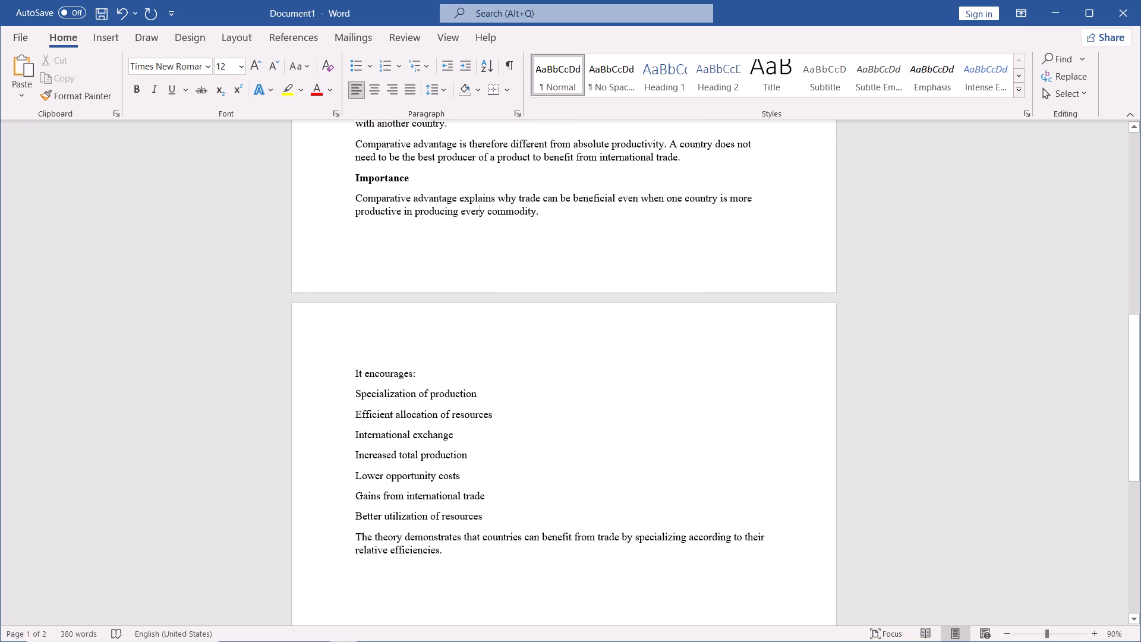
{"action": "left_click_drag", "start_coordinate": [354, 373], "coordinate": [459, 531]}
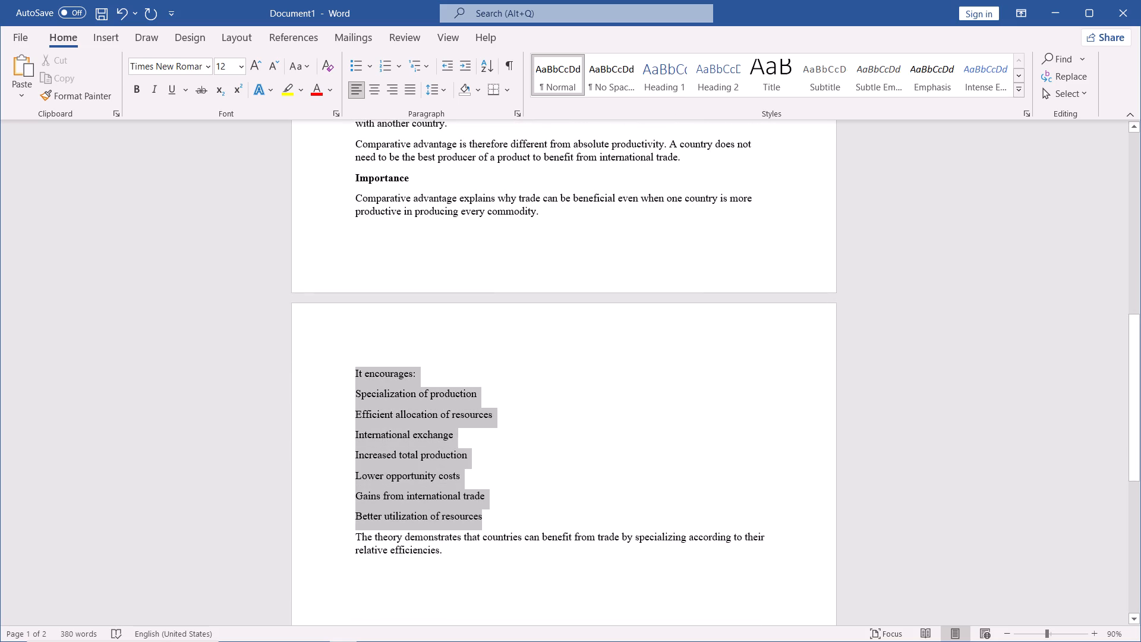
{"action": "left_click_drag", "start_coordinate": [459, 531], "coordinate": [477, 517]}
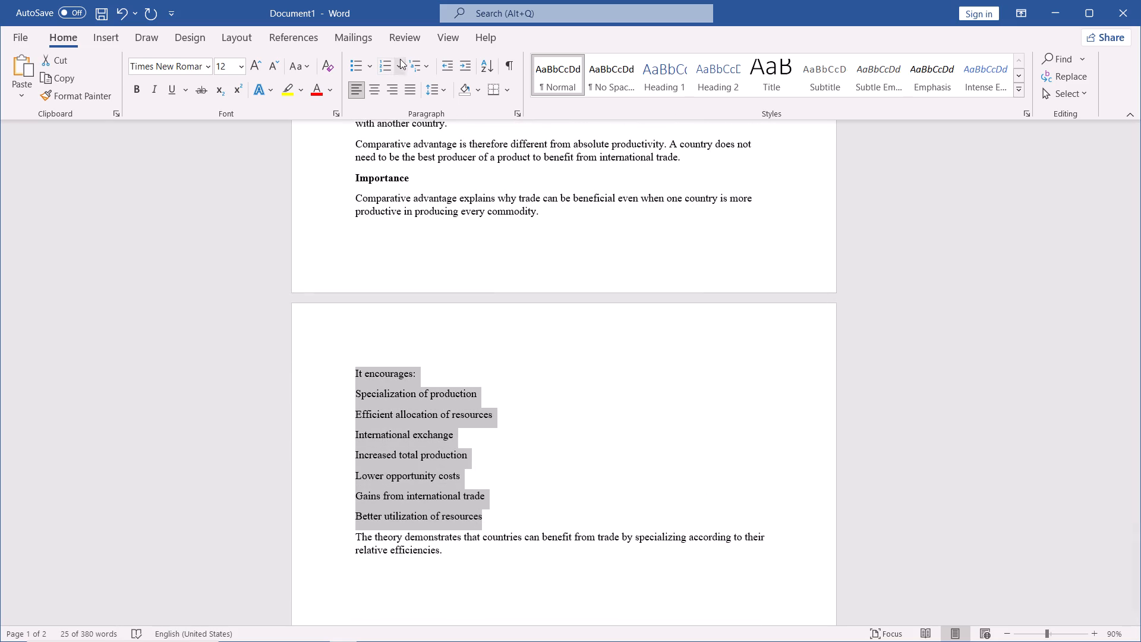
{"action": "left_click", "coordinate": [391, 65]}
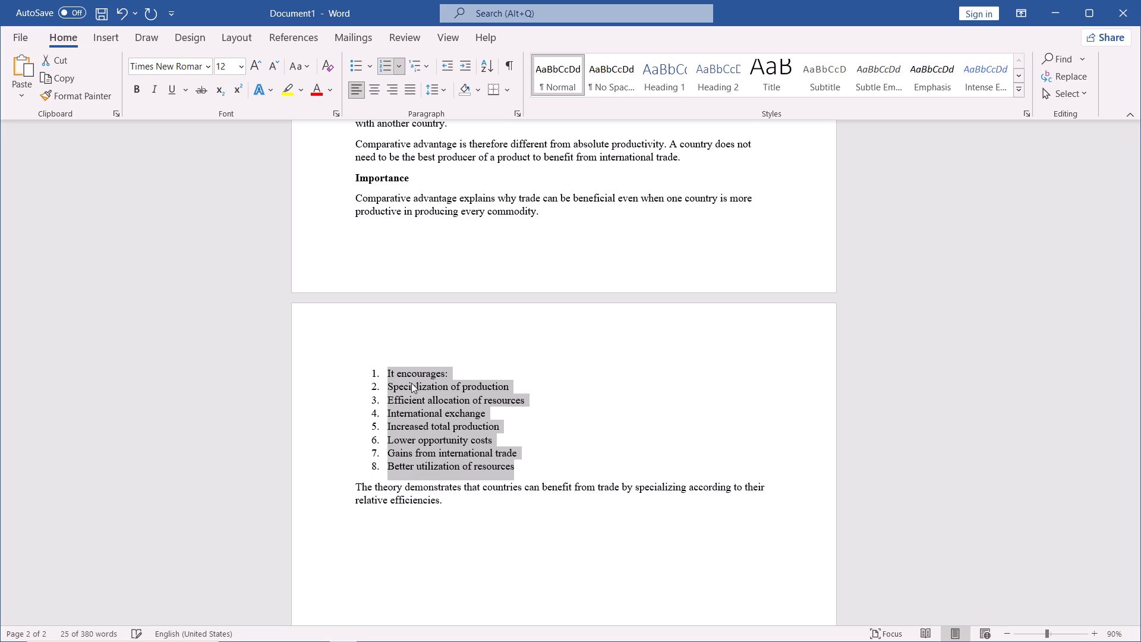
{"action": "left_click", "coordinate": [443, 546]}
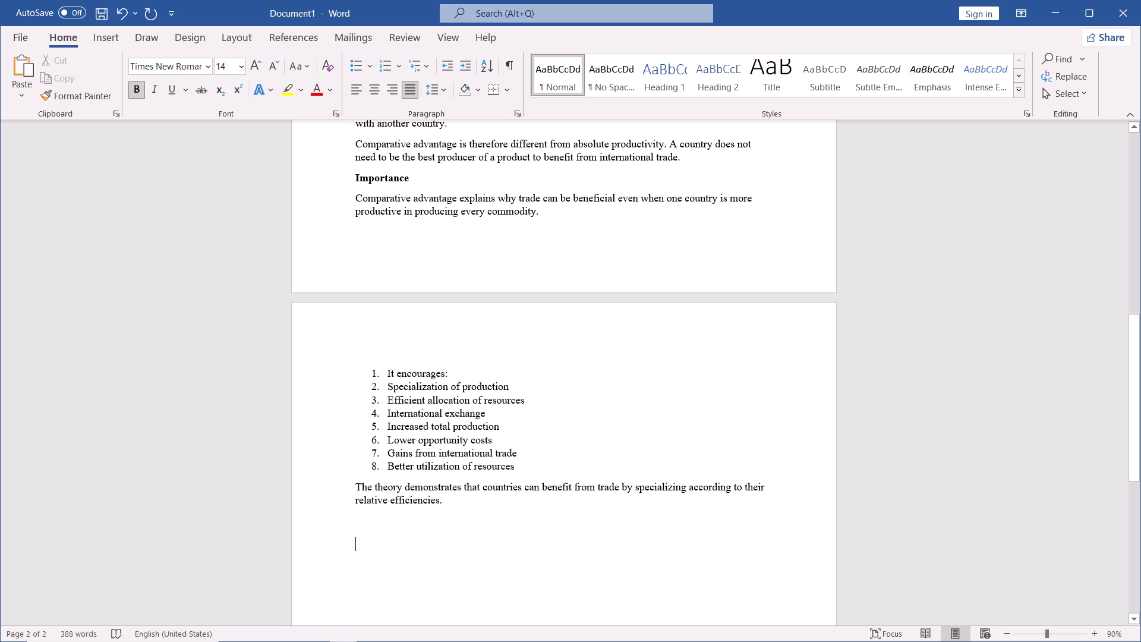
Make the name "David Ricardo" bold in the first paragraph on comparative advantage.
{"action": "scroll", "coordinate": [450, 509], "scroll_direction": "up", "scroll_amount": 3}
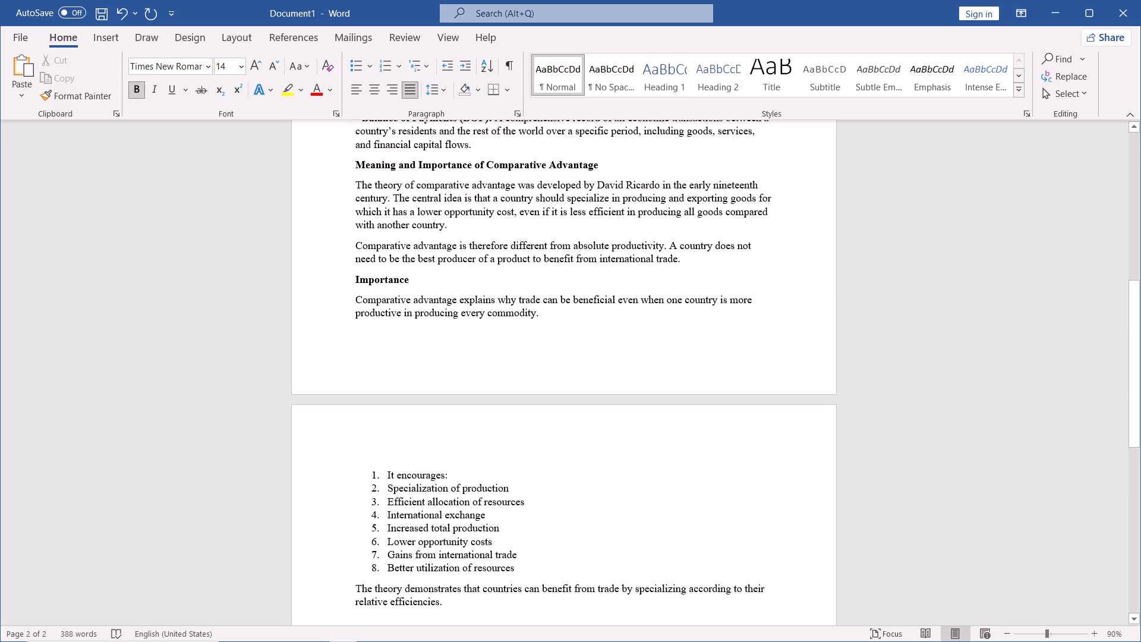
{"action": "scroll", "coordinate": [450, 509], "scroll_direction": "down", "scroll_amount": 3}
{"action": "scroll", "coordinate": [450, 509], "scroll_direction": "up", "scroll_amount": 2}
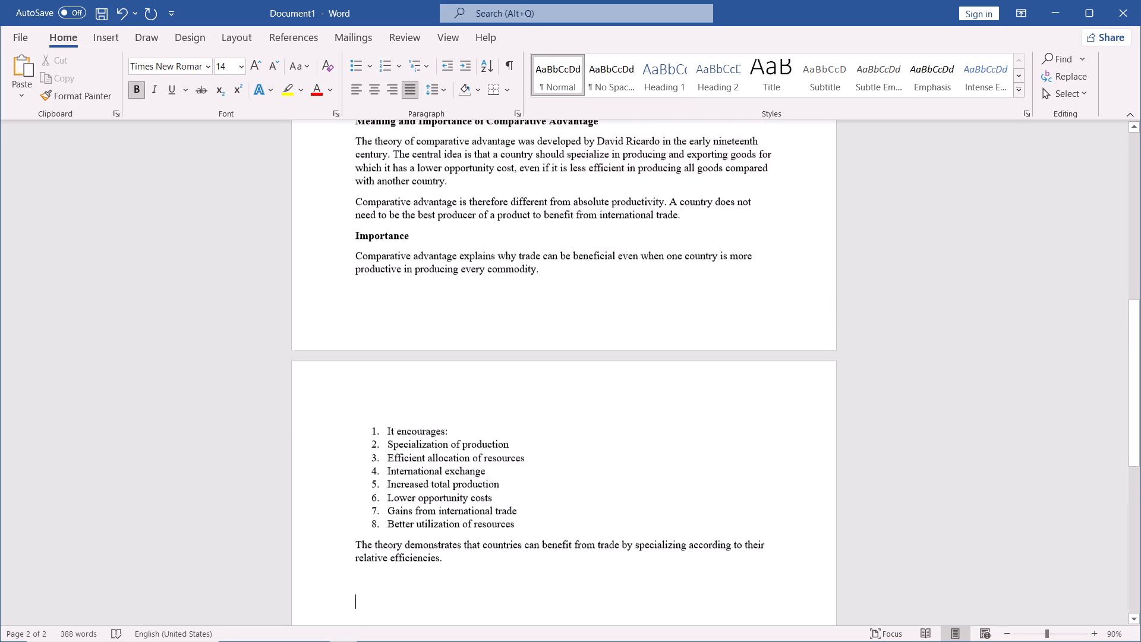
{"action": "left_click_drag", "start_coordinate": [598, 177], "coordinate": [645, 188]}
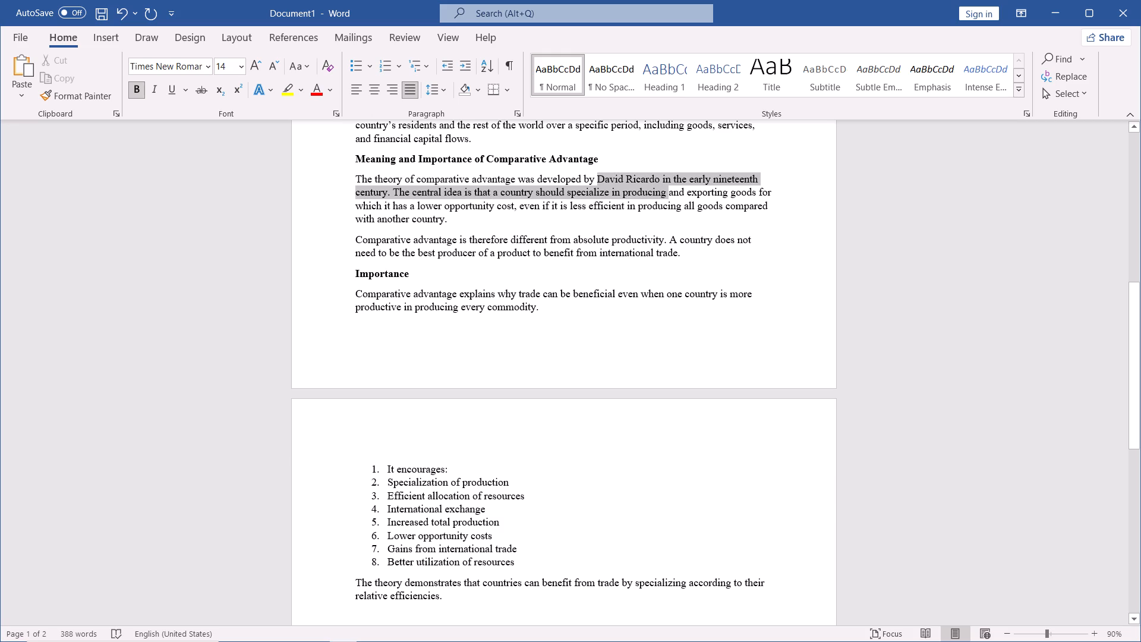
{"action": "left_click_drag", "start_coordinate": [645, 188], "coordinate": [655, 180]}
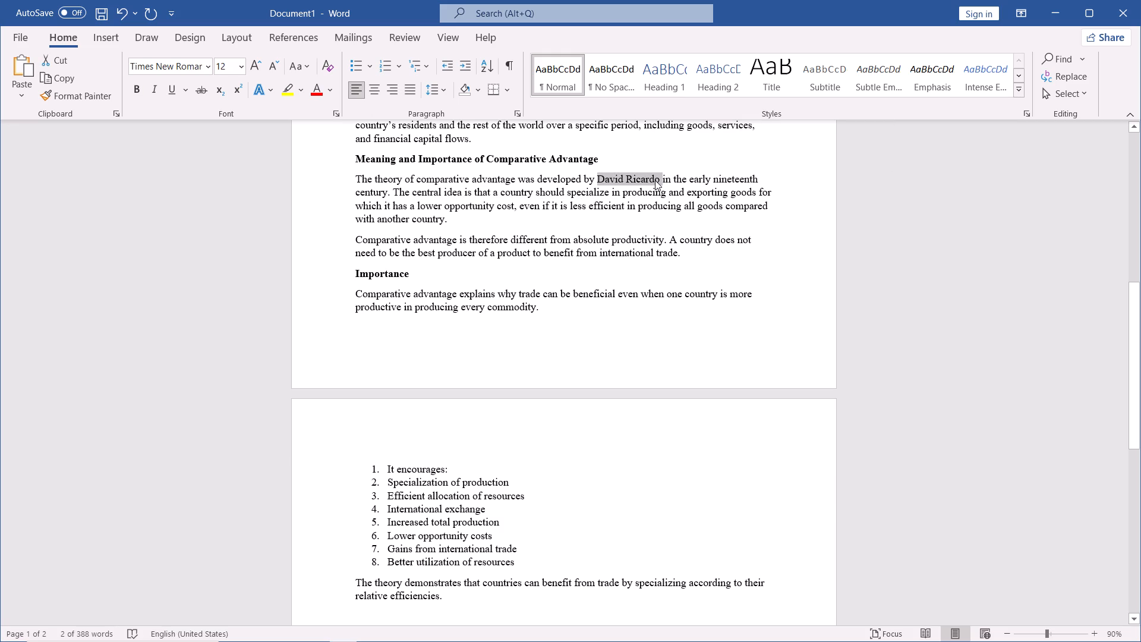
{"action": "key", "text": "ctrl+b"}
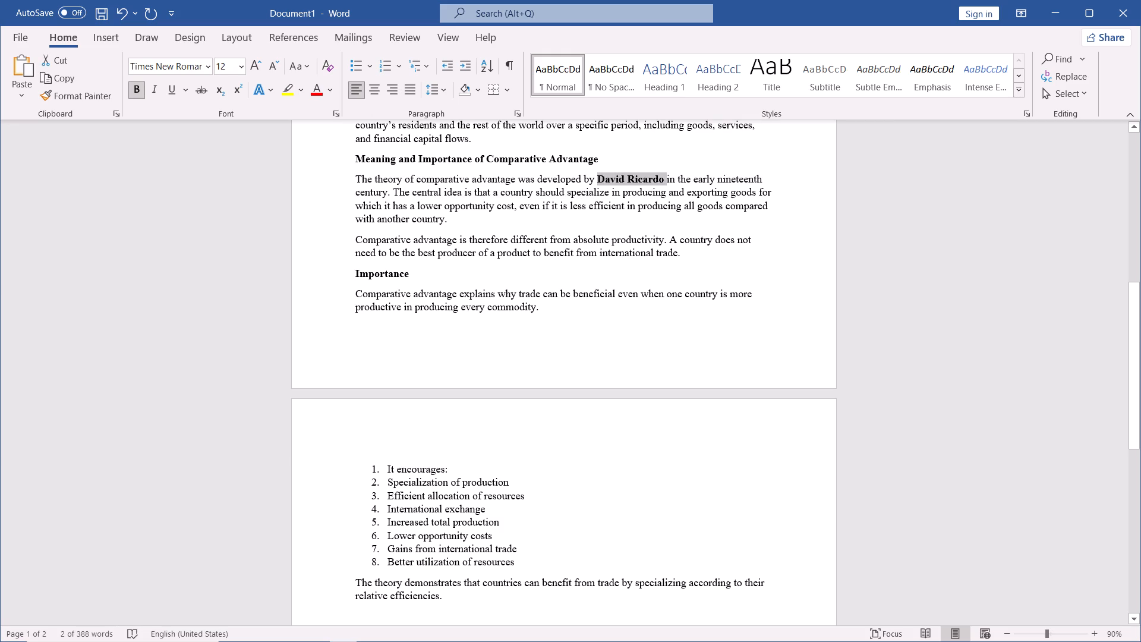
{"action": "left_click", "coordinate": [611, 342]}
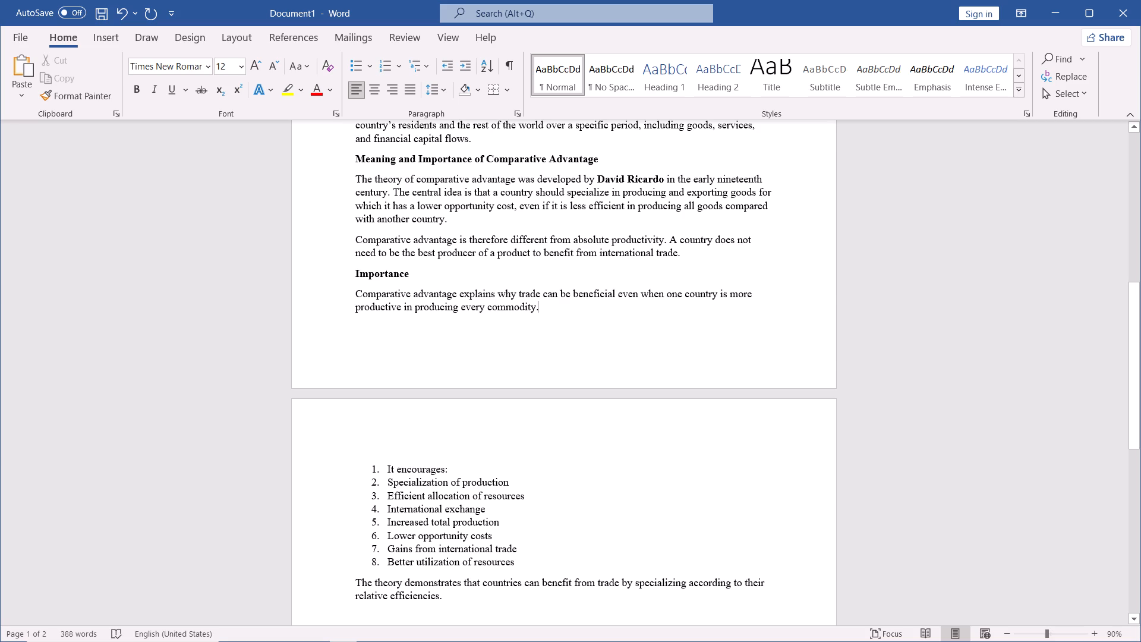
Place the cursor at the end of the closing paragraph, after "relative efficiencies.".
{"action": "scroll", "coordinate": [503, 498], "scroll_direction": "down", "scroll_amount": 3}
{"action": "left_click", "coordinate": [453, 407]}
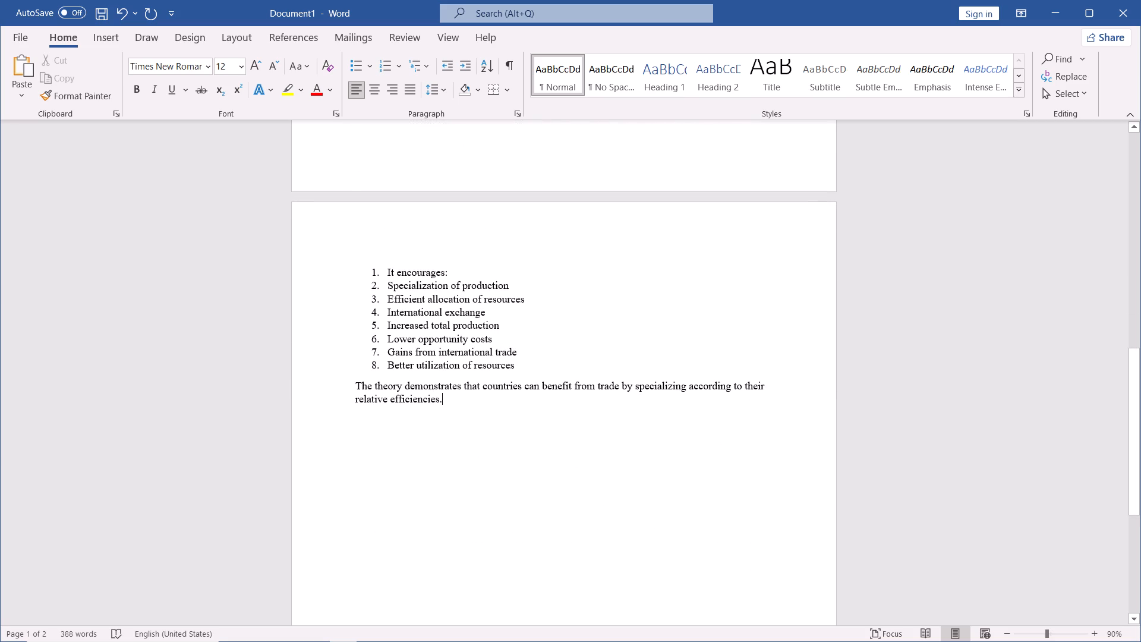
Start a new empty paragraph after the closing paragraph that ends with "relative efficiencies.".
{"action": "key", "text": "Return"}
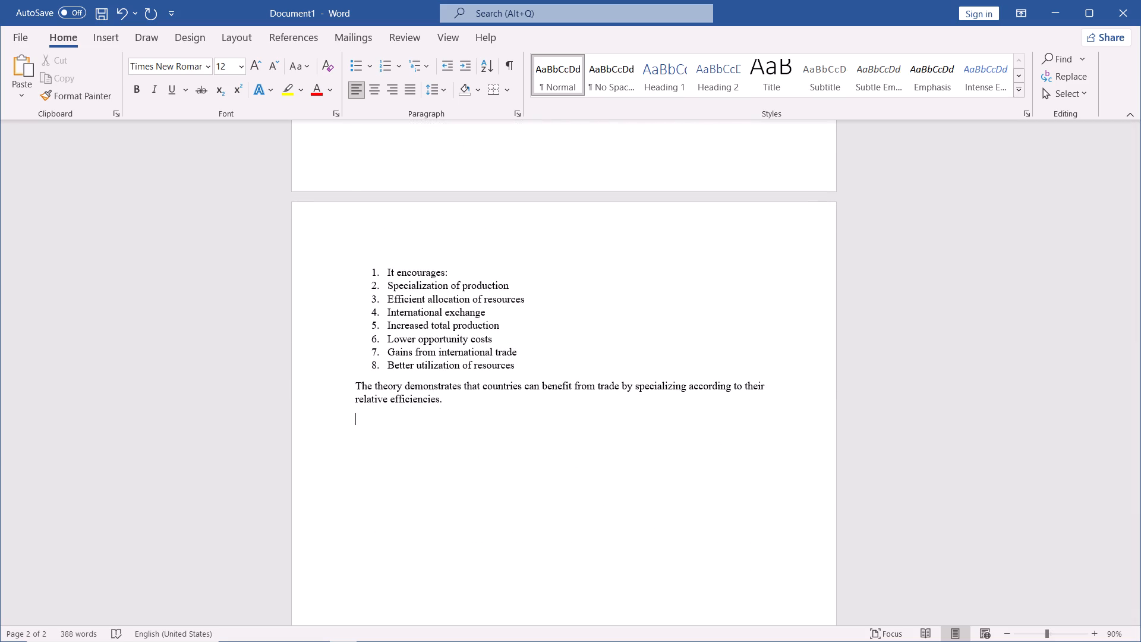
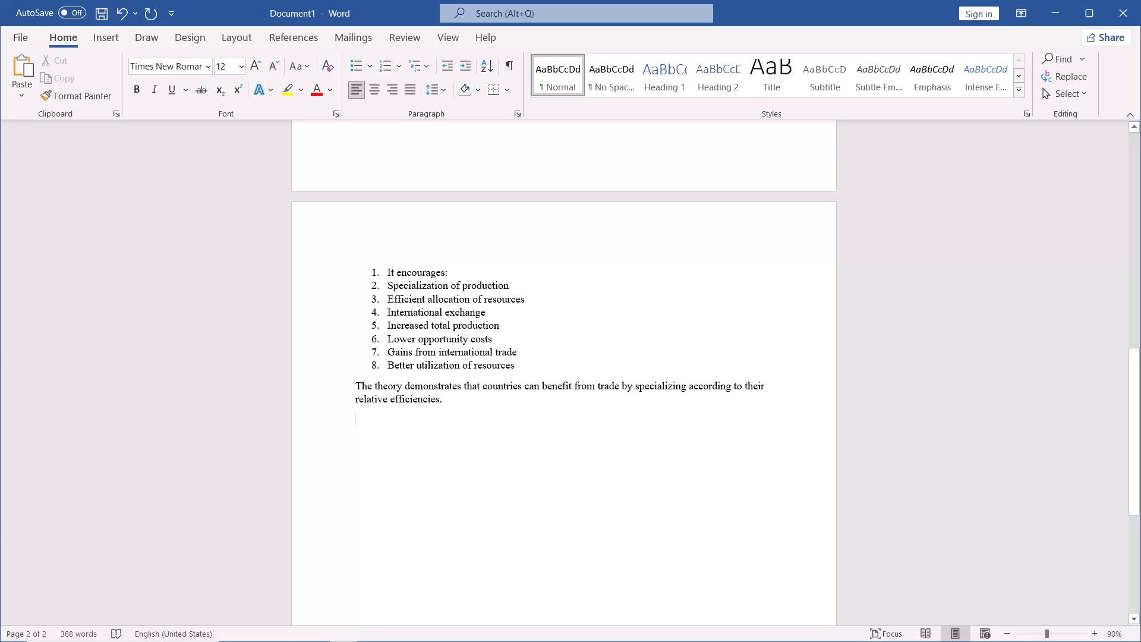
Paste the copied "Absolute Advantage vs. Comparative Advantage" section below the closing paragraph on comparative advantage.
{"action": "key", "text": "ctrl+v"}
Select the whole heading line "Absolute Advantage vs. Comparative Advantage" at the start of the pasted section.
{"action": "scroll", "coordinate": [414, 407], "scroll_direction": "up", "scroll_amount": 4}
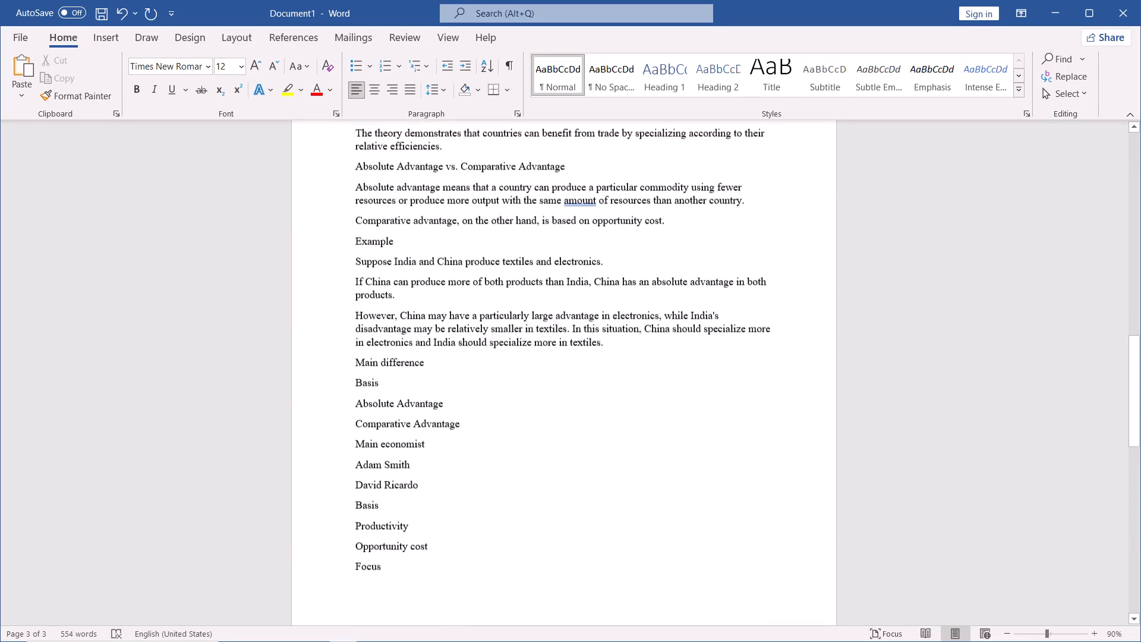
{"action": "scroll", "coordinate": [414, 407], "scroll_direction": "up", "scroll_amount": 4}
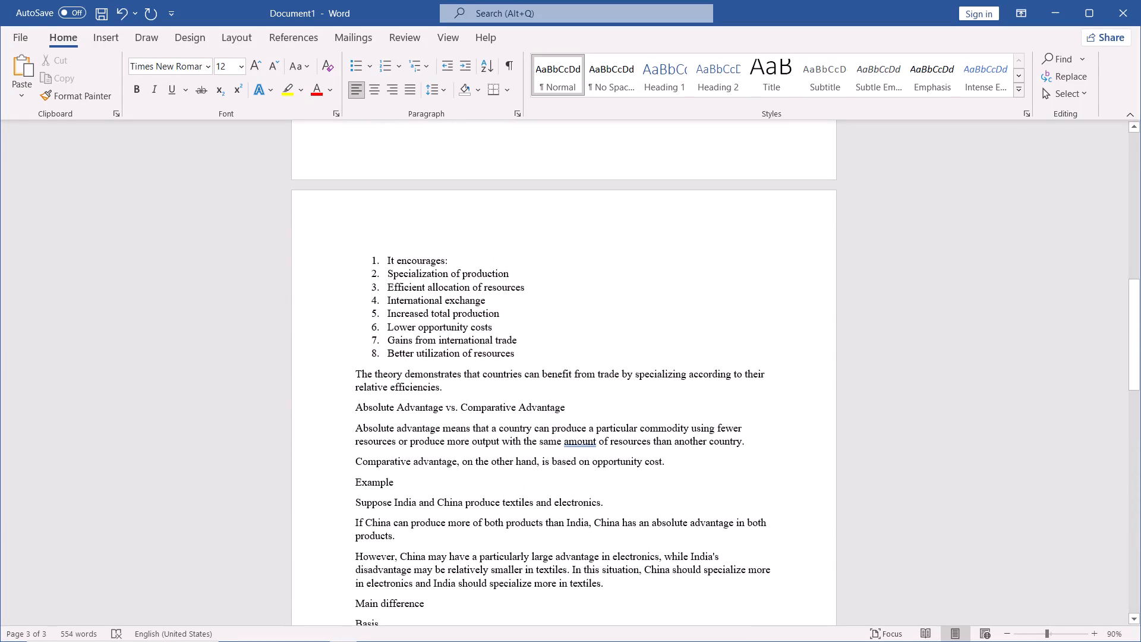
{"action": "left_click_drag", "start_coordinate": [355, 404], "coordinate": [400, 405]}
{"action": "left_click_drag", "start_coordinate": [400, 405], "coordinate": [563, 410]}
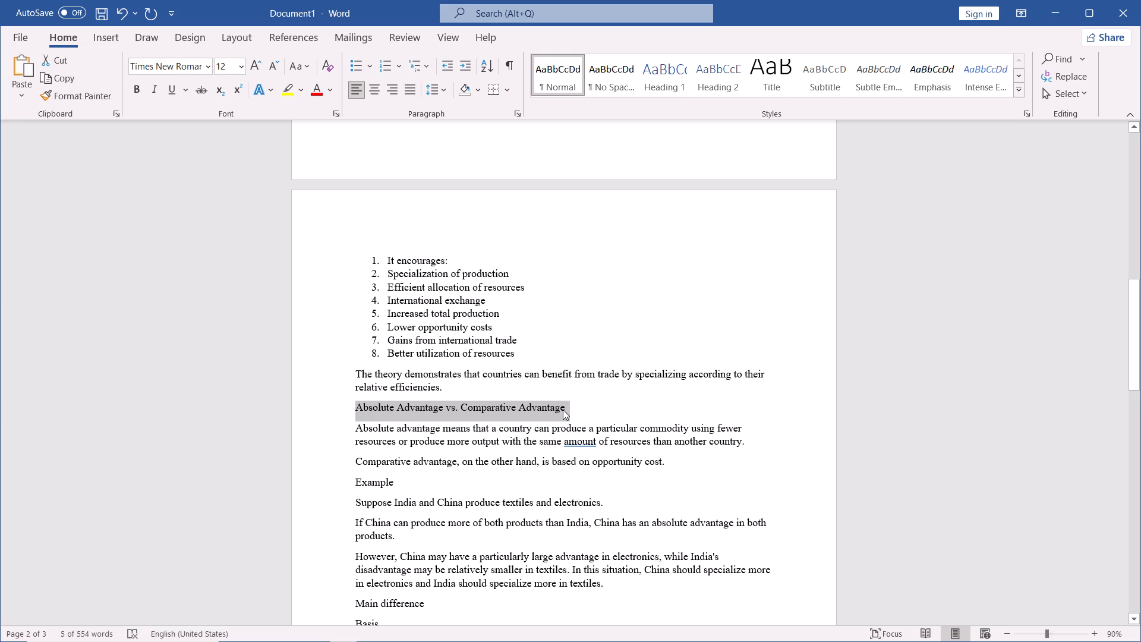
Make the "Absolute Advantage vs. Comparative Advantage" heading bold.
{"action": "key", "text": "ctrl+b"}
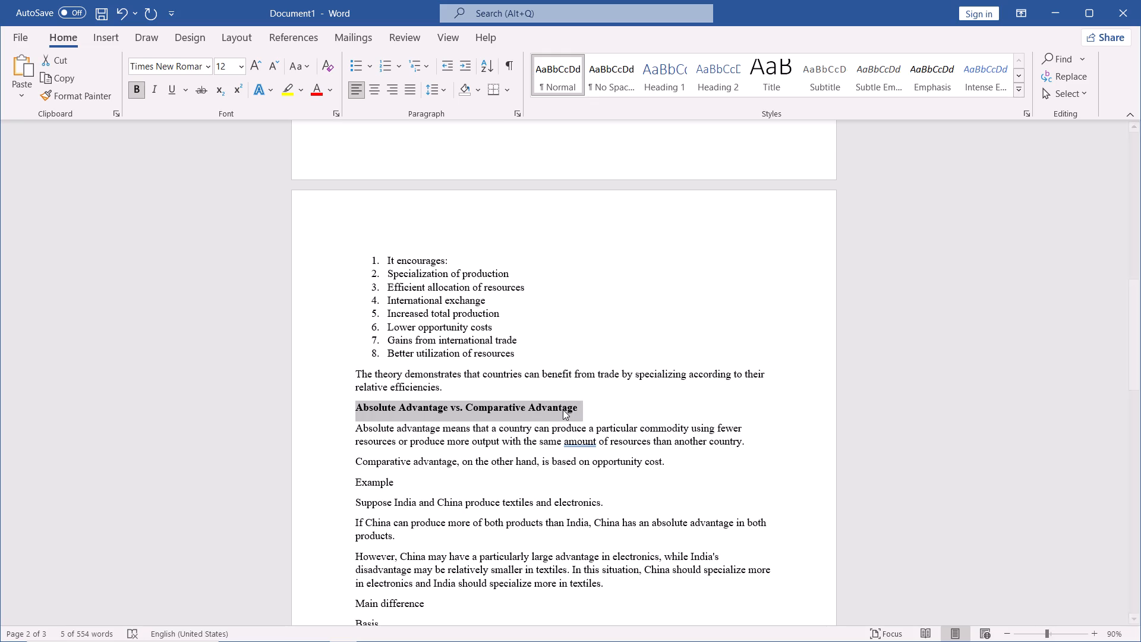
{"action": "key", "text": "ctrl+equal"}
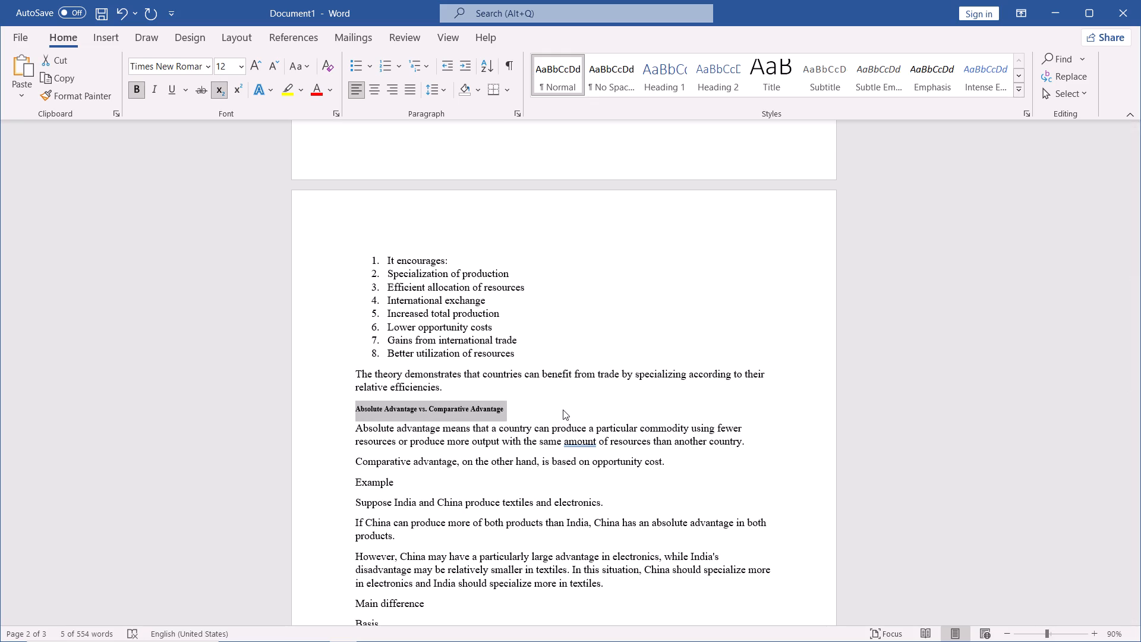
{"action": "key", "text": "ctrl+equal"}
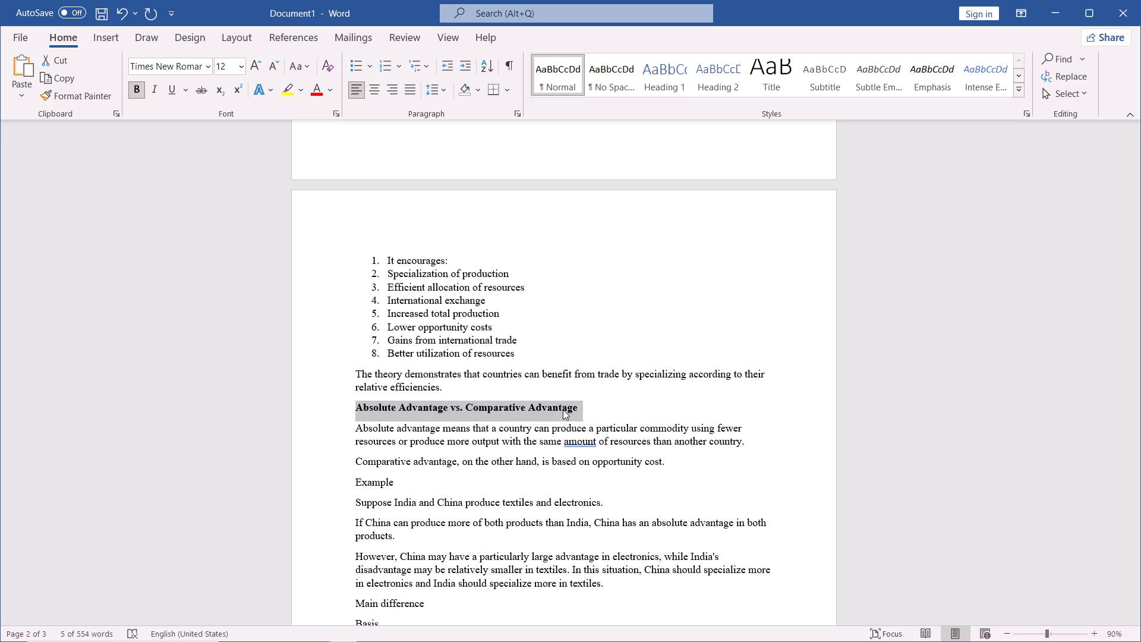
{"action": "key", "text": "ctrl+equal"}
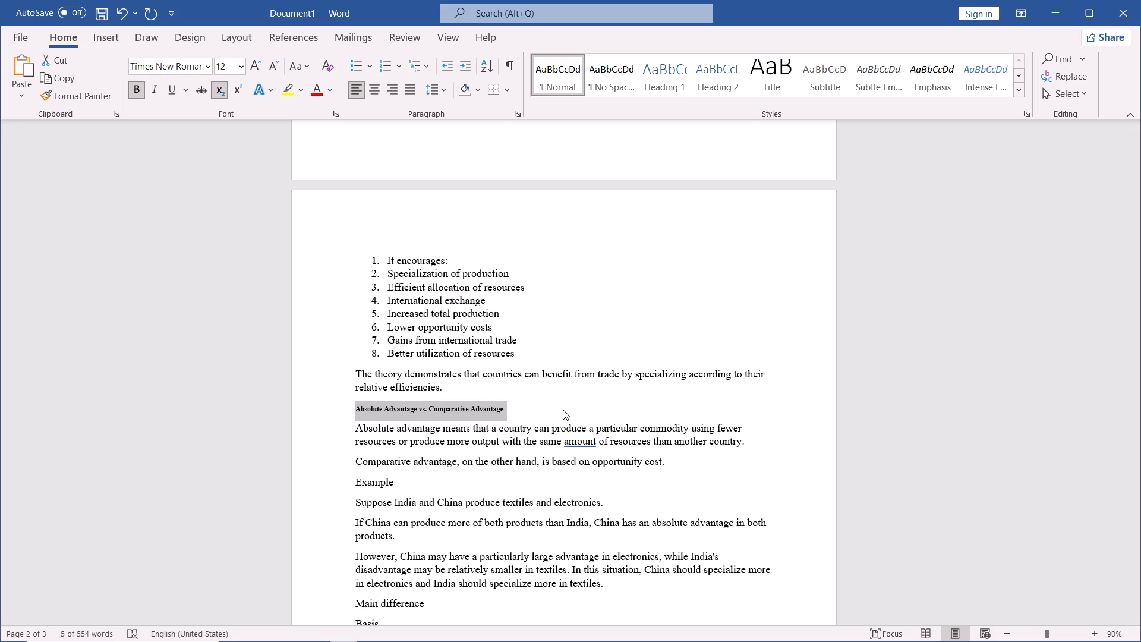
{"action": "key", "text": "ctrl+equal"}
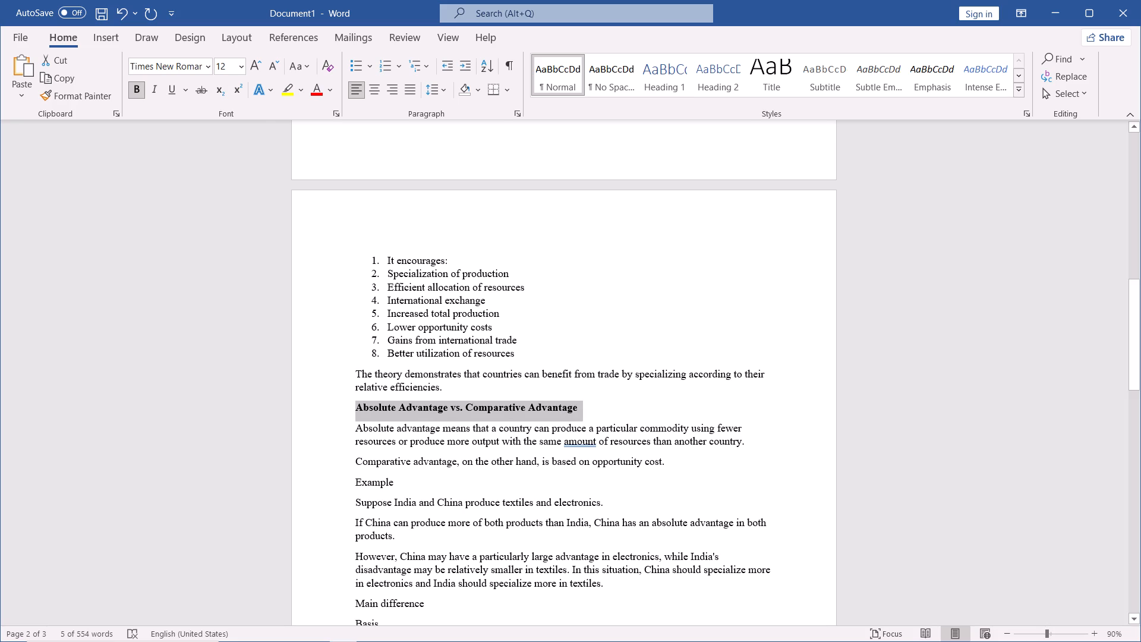
Increase the font size of the "Absolute Advantage vs. Comparative Advantage" heading to 14.
{"action": "left_click", "coordinate": [256, 59]}
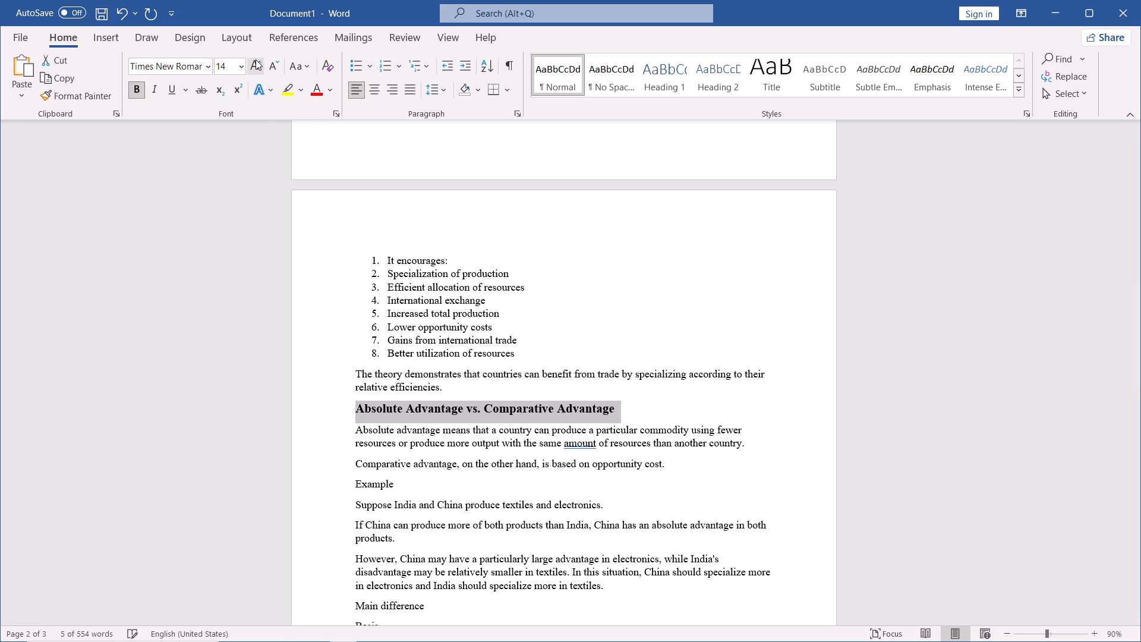
{"action": "left_click", "coordinate": [626, 410]}
Insert a blank line between the paragraph ending "relative efficiencies." and the "Absolute Advantage vs. Comparative Advantage" heading.
{"action": "scroll", "coordinate": [626, 410], "scroll_direction": "down", "scroll_amount": 1}
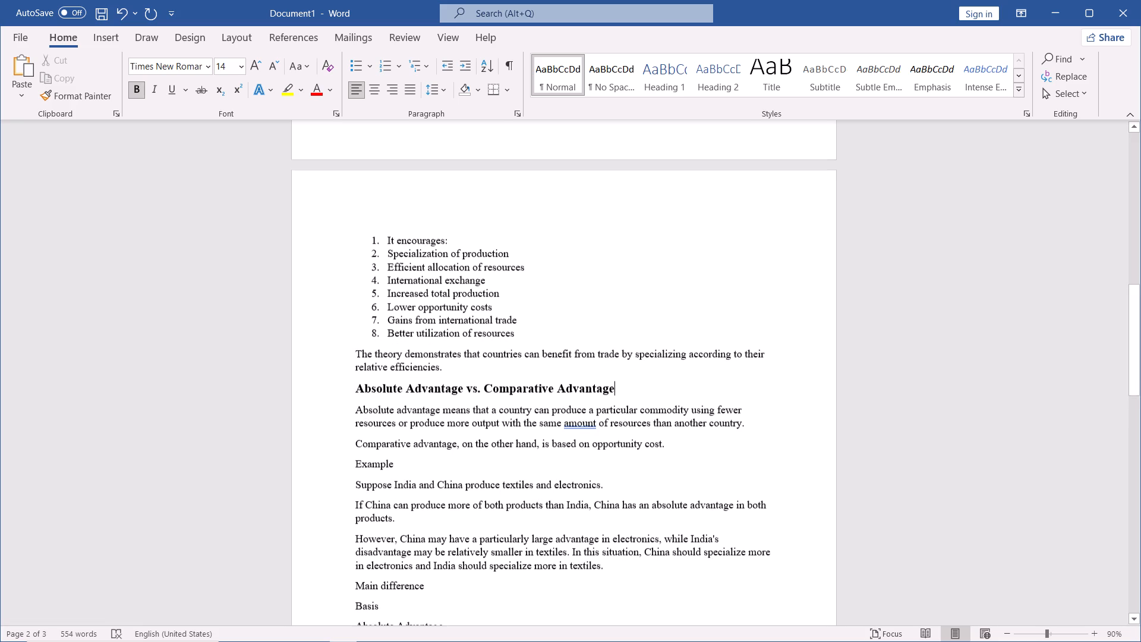
{"action": "scroll", "coordinate": [626, 410], "scroll_direction": "down", "scroll_amount": 2}
{"action": "left_click", "coordinate": [443, 263]}
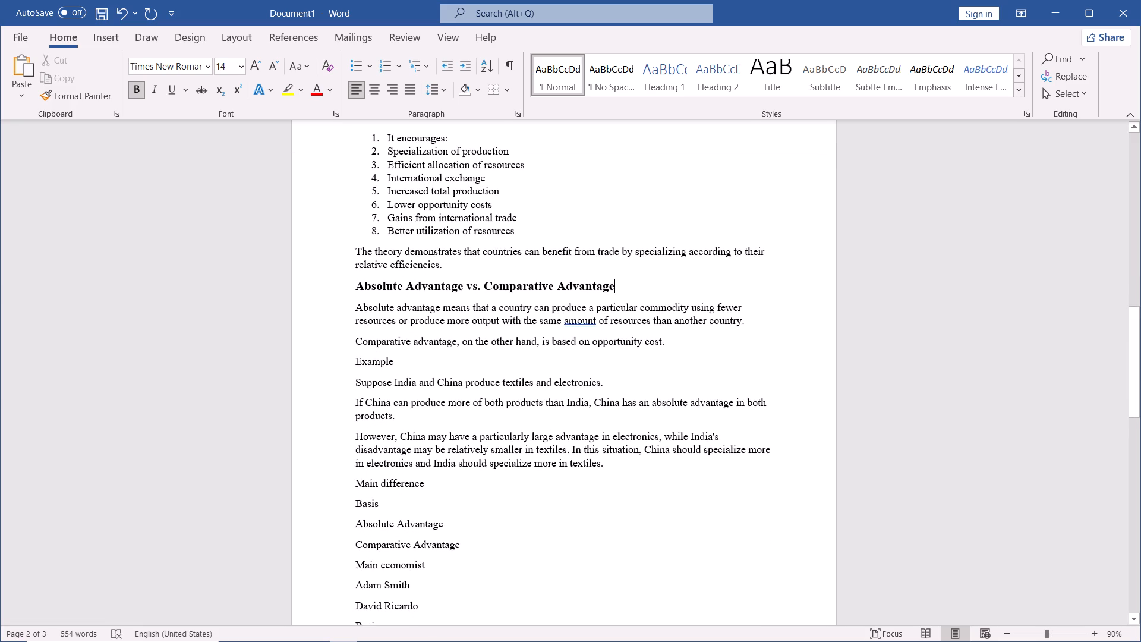
{"action": "key", "text": "Return"}
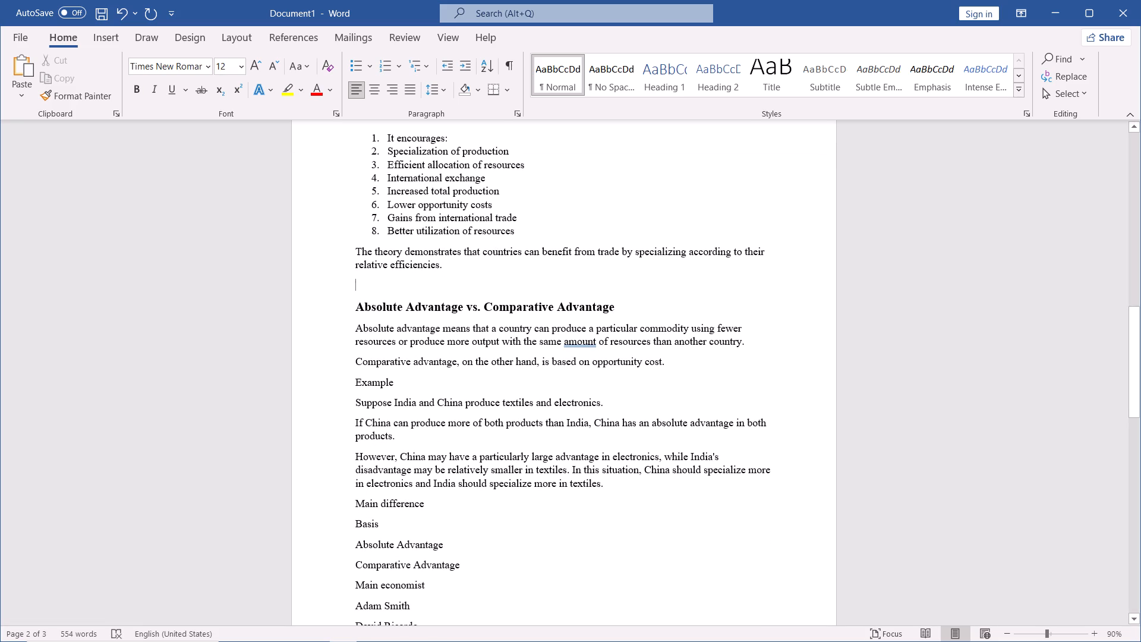
{"action": "key", "text": "BackSpace"}
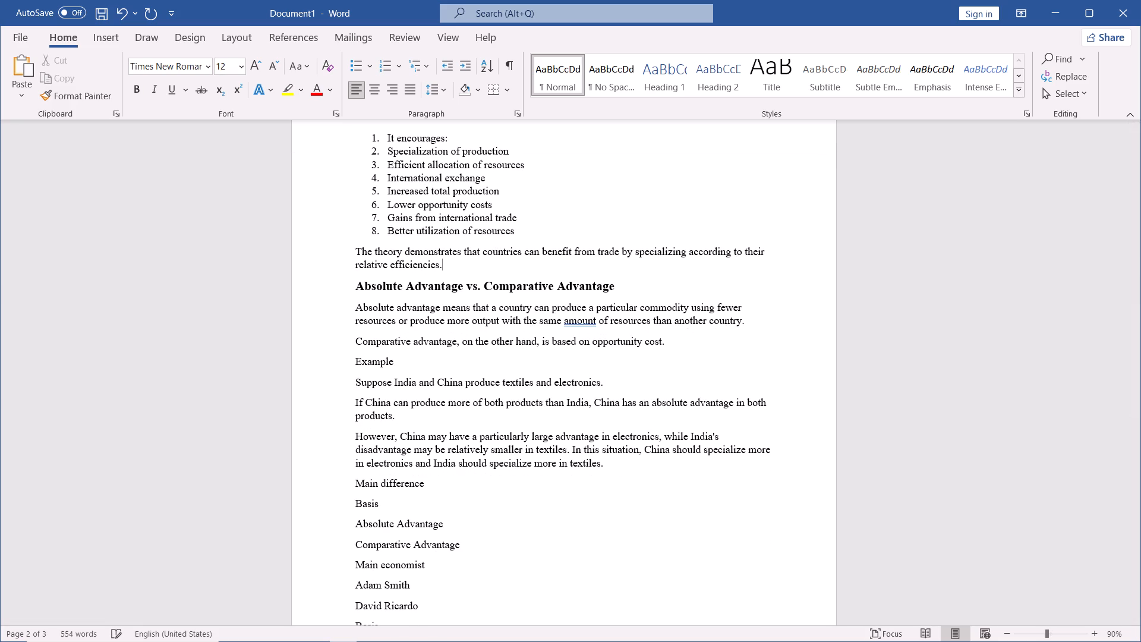
{"action": "key", "text": "Return"}
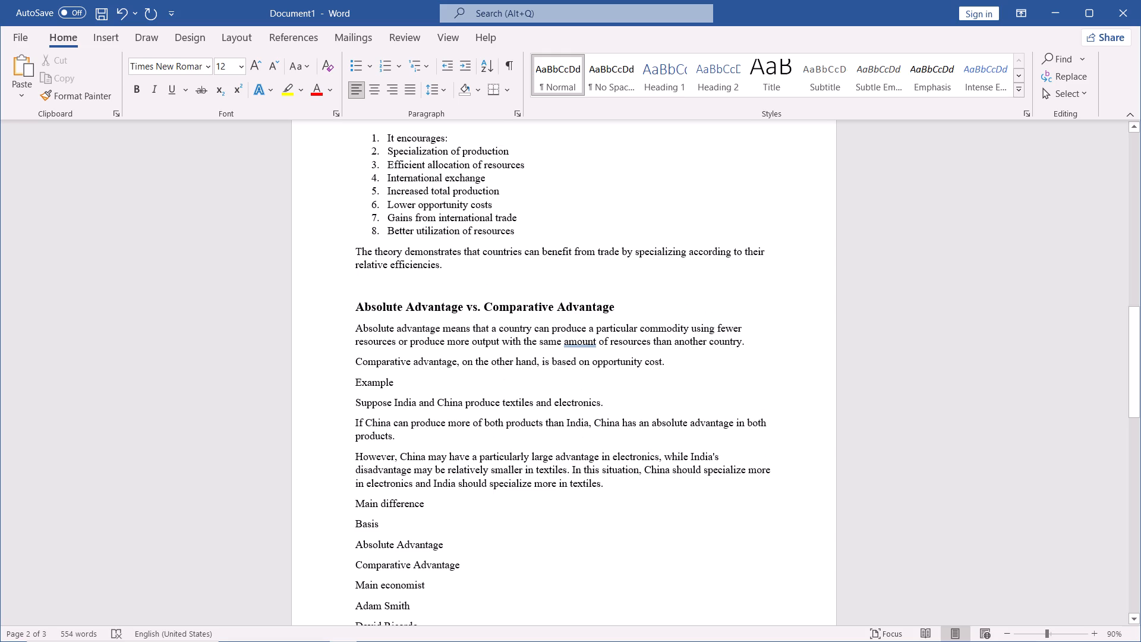
Make the "Example" subheading in the absolute versus comparative advantage section bold.
{"action": "left_click", "coordinate": [571, 341]}
{"action": "scroll", "coordinate": [506, 373], "scroll_direction": "down", "scroll_amount": 2}
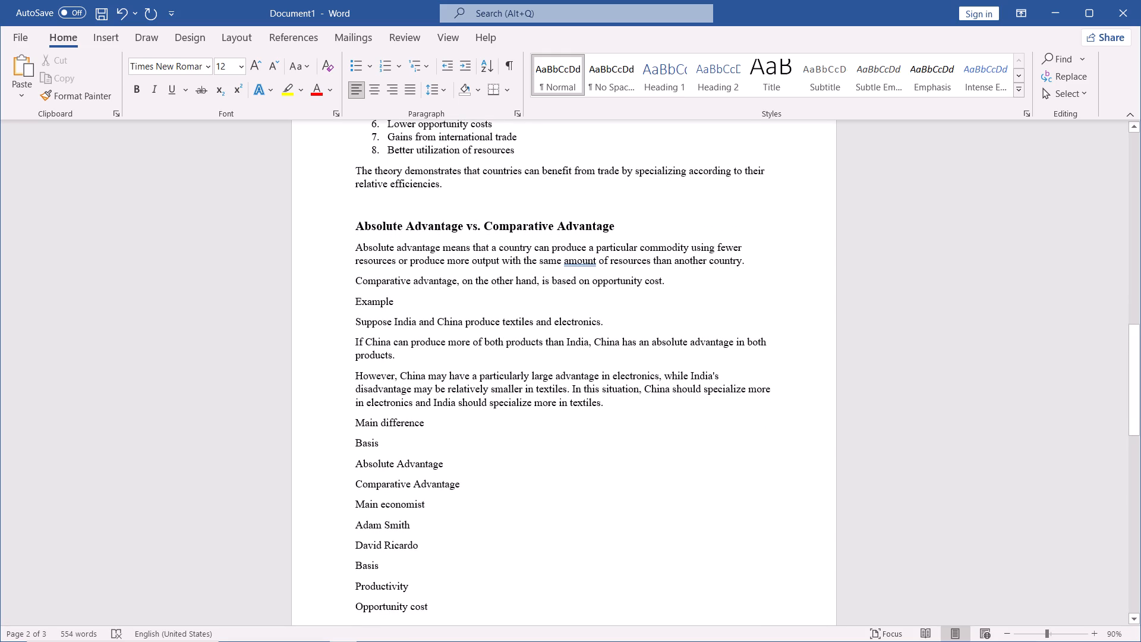
{"action": "left_click_drag", "start_coordinate": [355, 301], "coordinate": [415, 304]}
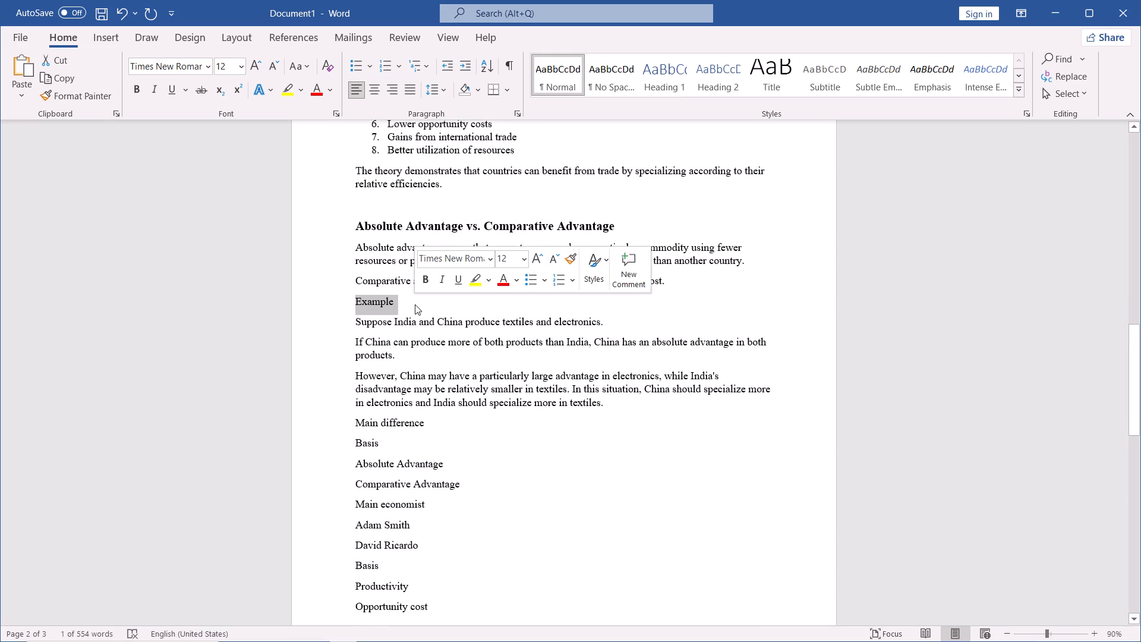
{"action": "key", "text": "b"}
{"action": "key", "text": "BackSpace"}
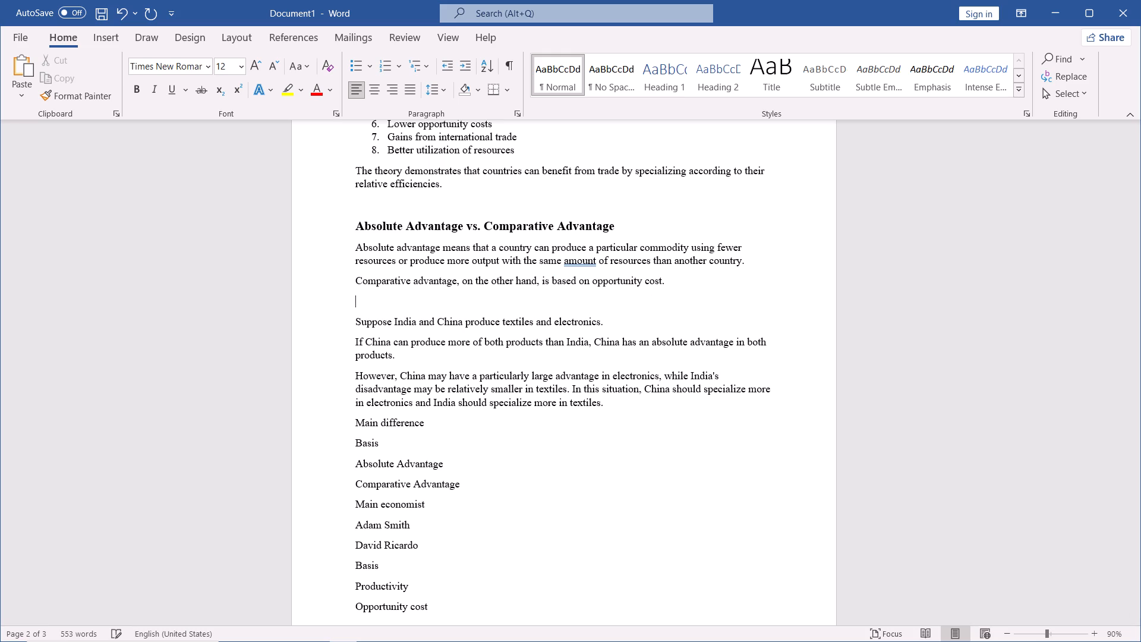
{"action": "key", "text": "ctrl+z"}
{"action": "key", "text": "ctrl+z"}
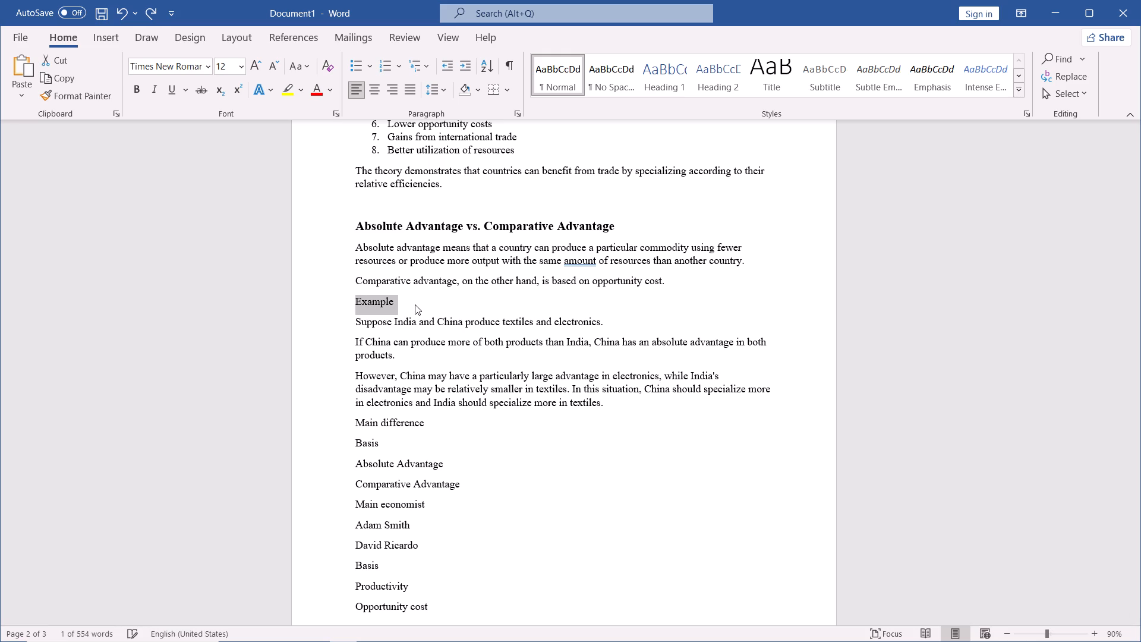
{"action": "key", "text": "ctrl+b"}
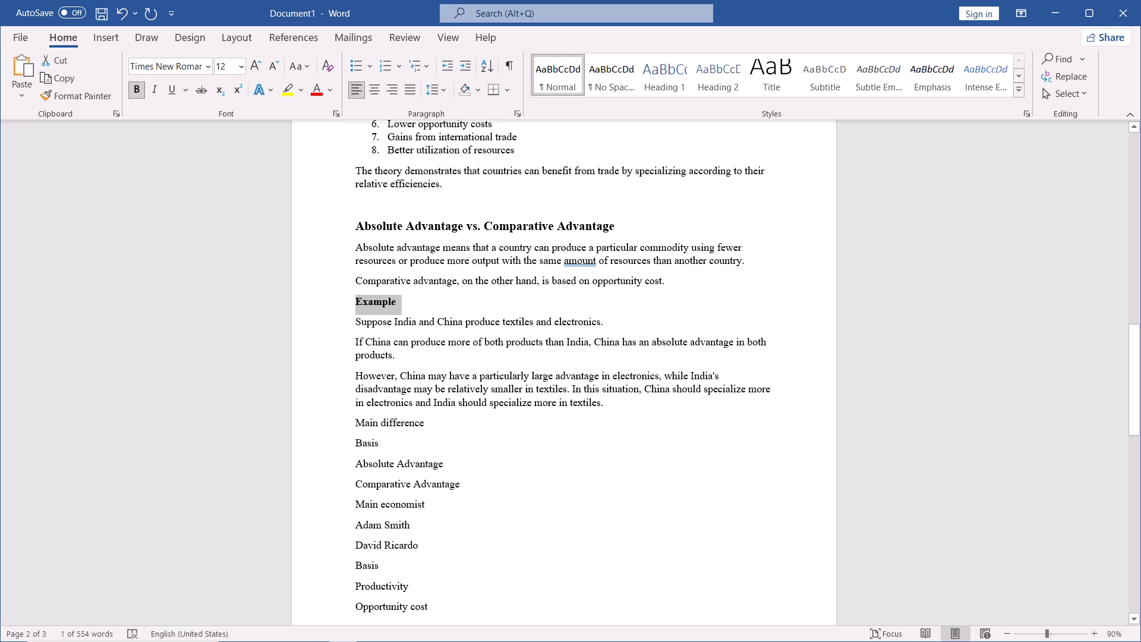
Delete the comparison lines from "Main difference" through "Specialization and gains from trade" below the India and China example.
{"action": "scroll", "coordinate": [384, 442], "scroll_direction": "down", "scroll_amount": 3}
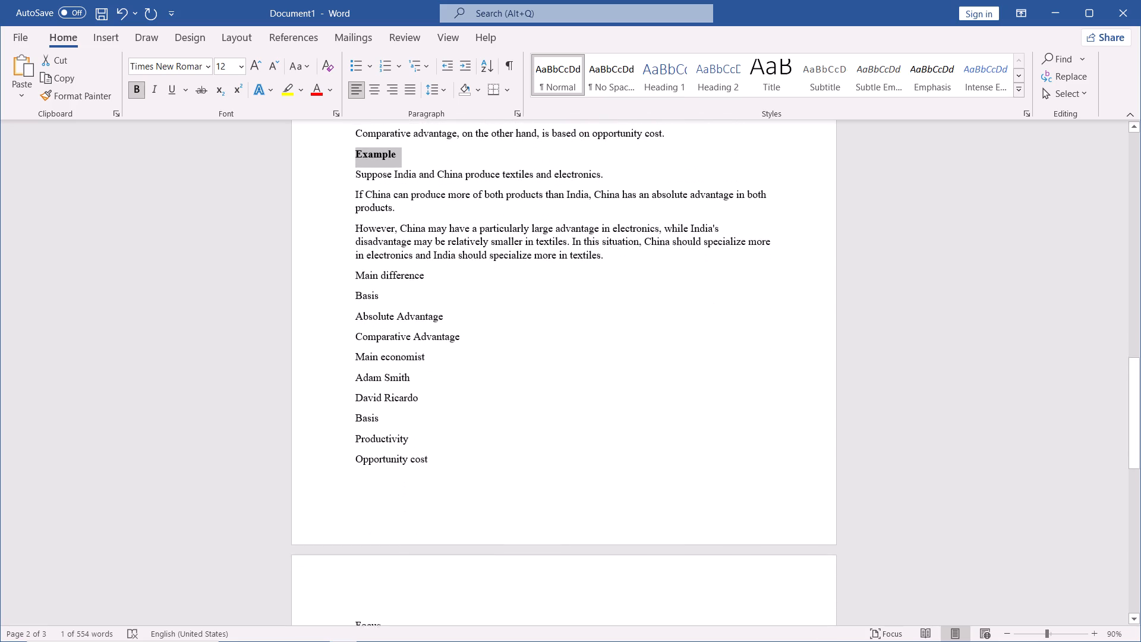
{"action": "scroll", "coordinate": [384, 442], "scroll_direction": "down", "scroll_amount": 1}
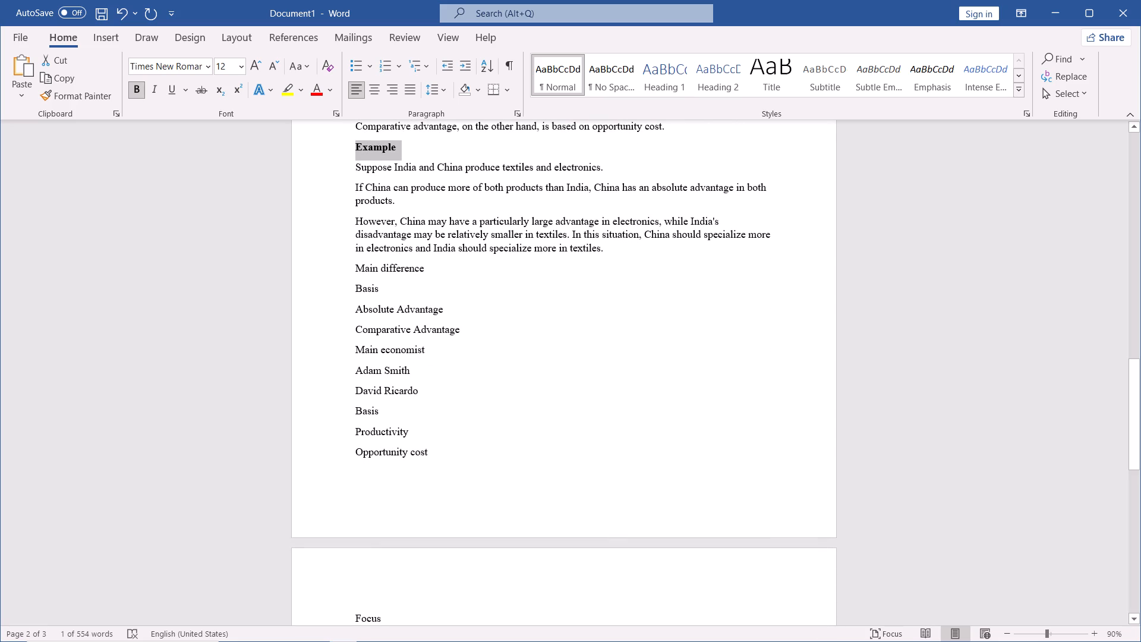
{"action": "left_click", "coordinate": [350, 329]}
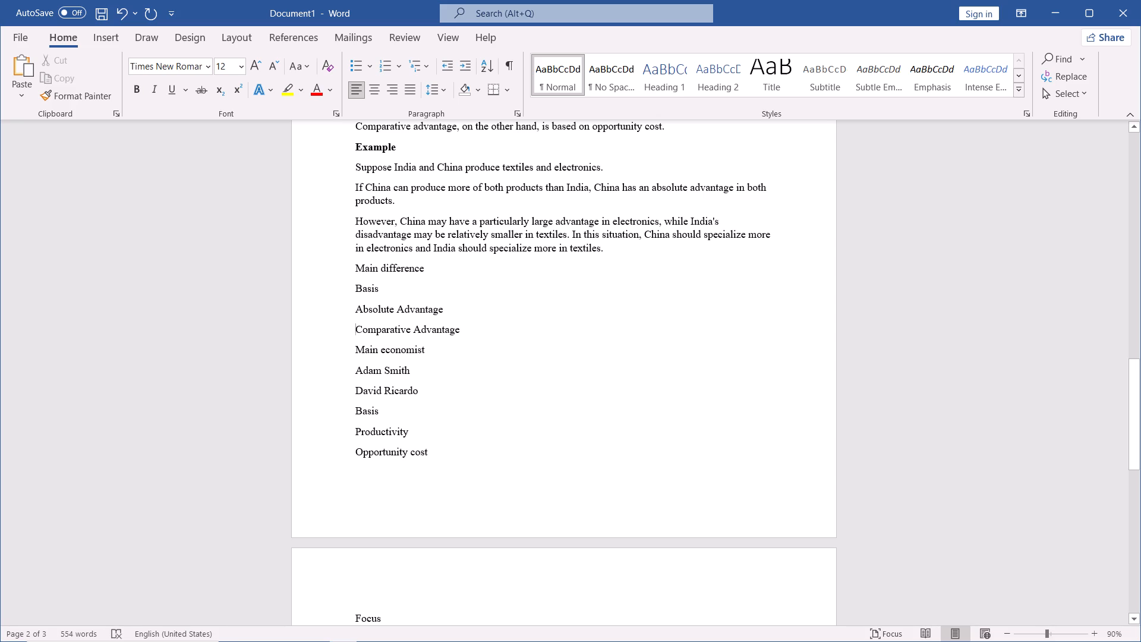
{"action": "left_click_drag", "start_coordinate": [352, 267], "coordinate": [424, 521]}
{"action": "key", "text": "BackSpace"}
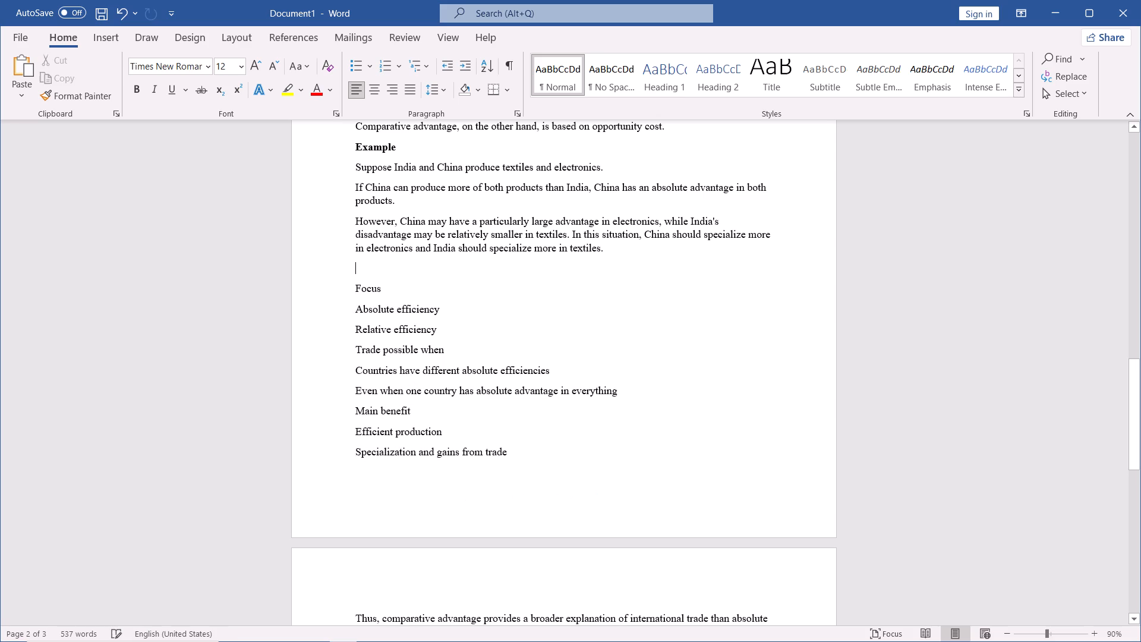
{"action": "left_click_drag", "start_coordinate": [360, 290], "coordinate": [599, 514]}
{"action": "key", "text": "BackSpace"}
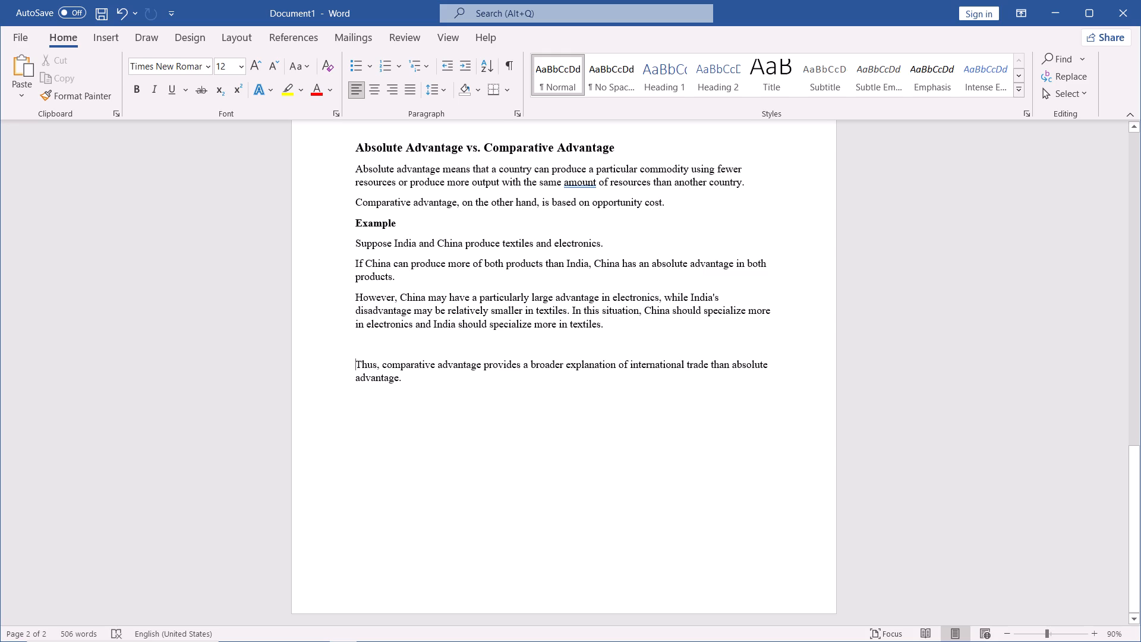
Delete the closing paragraph beginning "Thus, comparative advantage provides a broader explanation" at the end of the document.
{"action": "left_click_drag", "start_coordinate": [354, 368], "coordinate": [432, 415]}
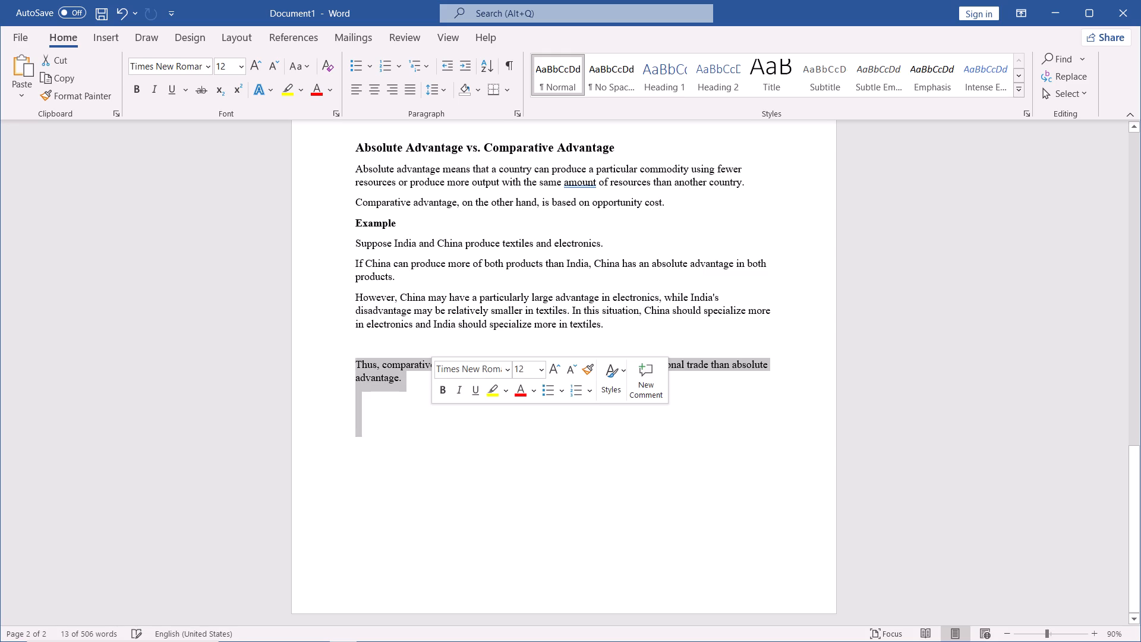
{"action": "key", "text": "BackSpace"}
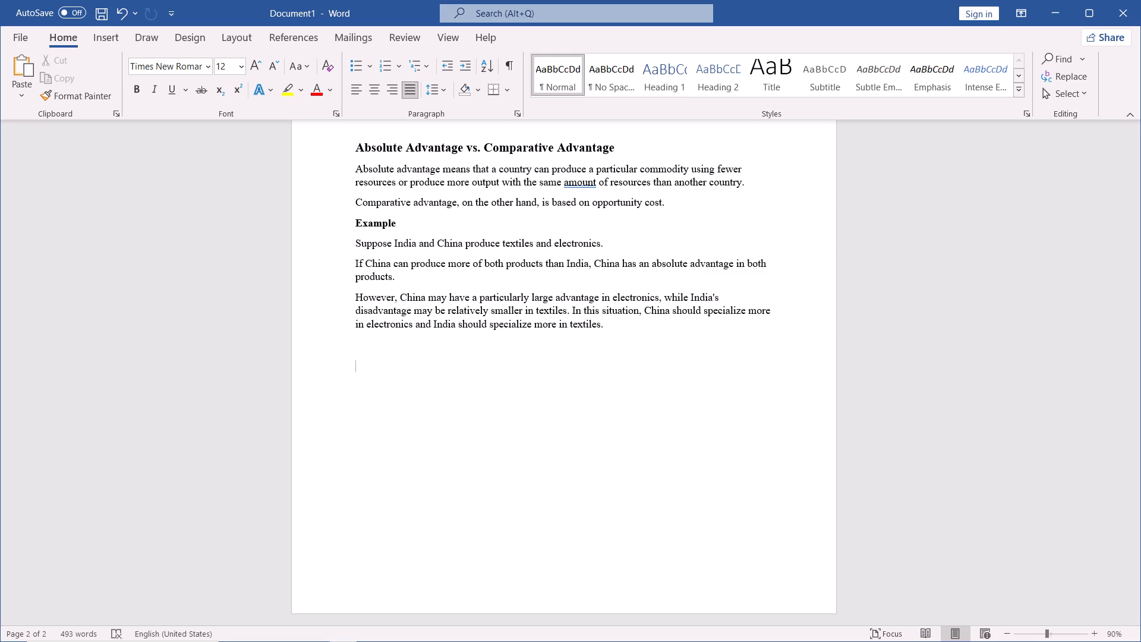
{"action": "scroll", "coordinate": [530, 368], "scroll_direction": "down", "scroll_amount": 1}
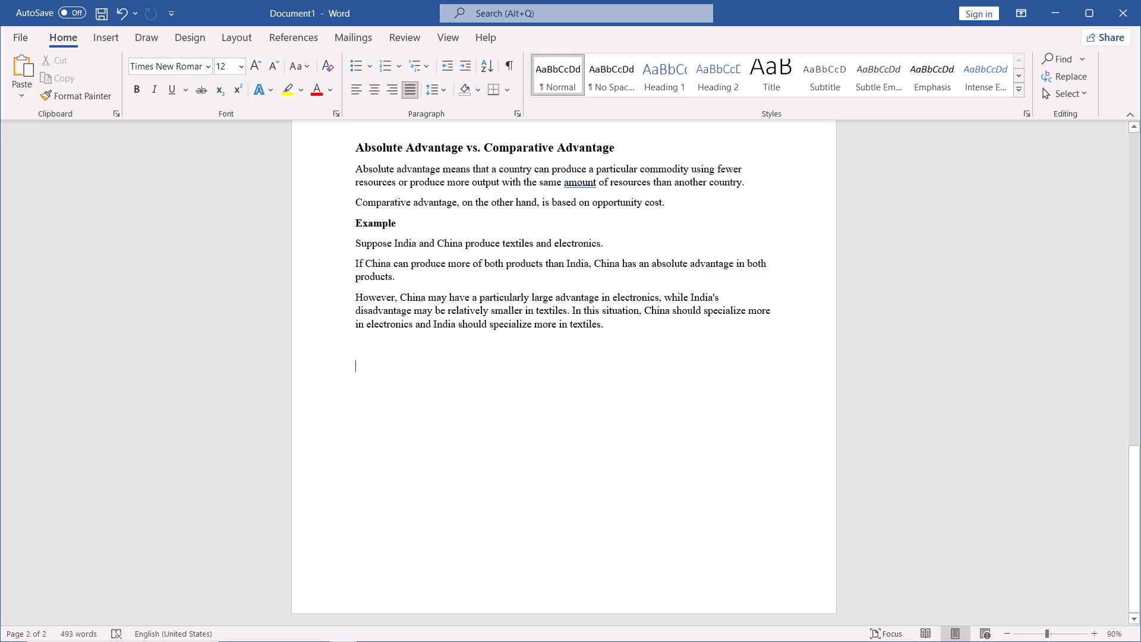
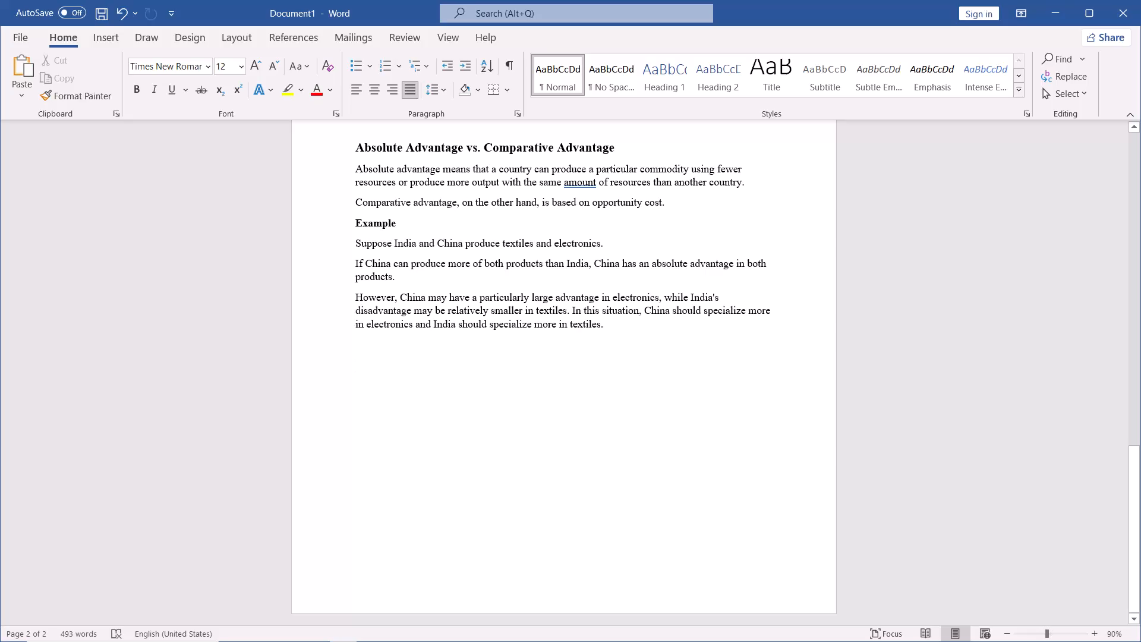
Paste the copied "Absolute Advantage vs Comparative Advantage" table picture below the India and China example.
{"action": "key", "text": "ctrl+v"}
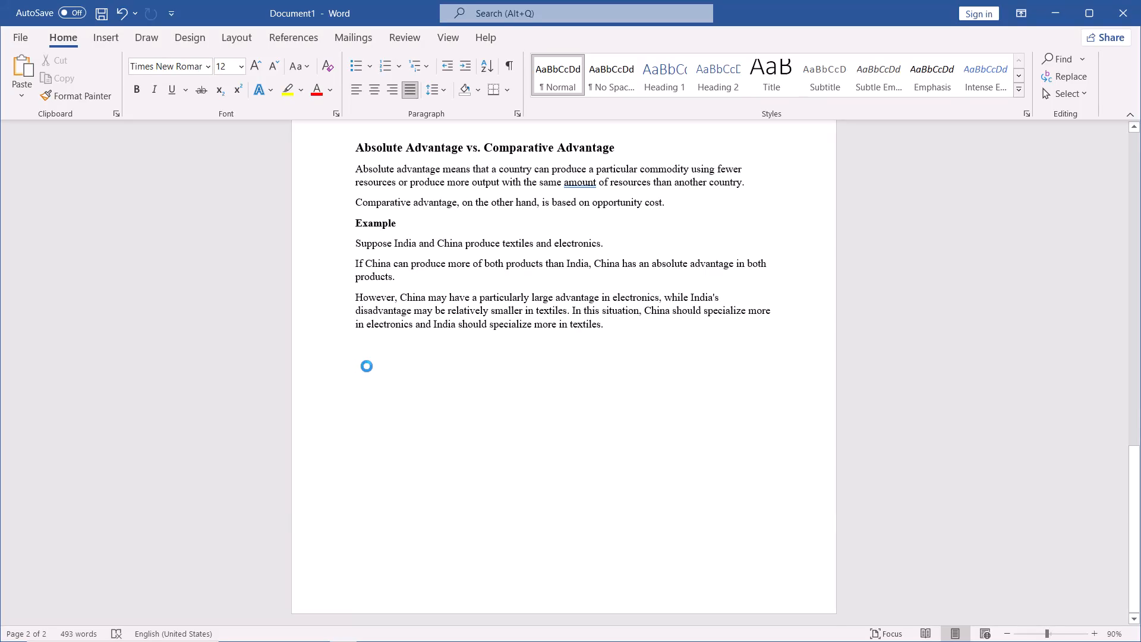
{"action": "left_click", "coordinate": [365, 366]}
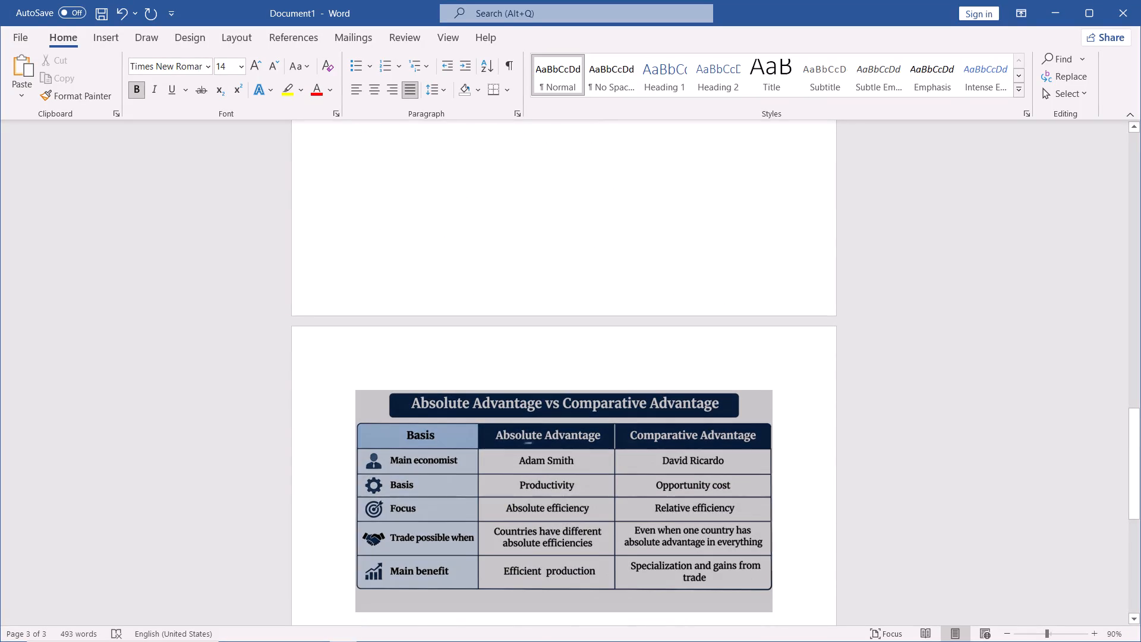
Reduce the height of the comparison table picture slightly so it fits on page 2 below the India and China example.
{"action": "left_click", "coordinate": [344, 394]}
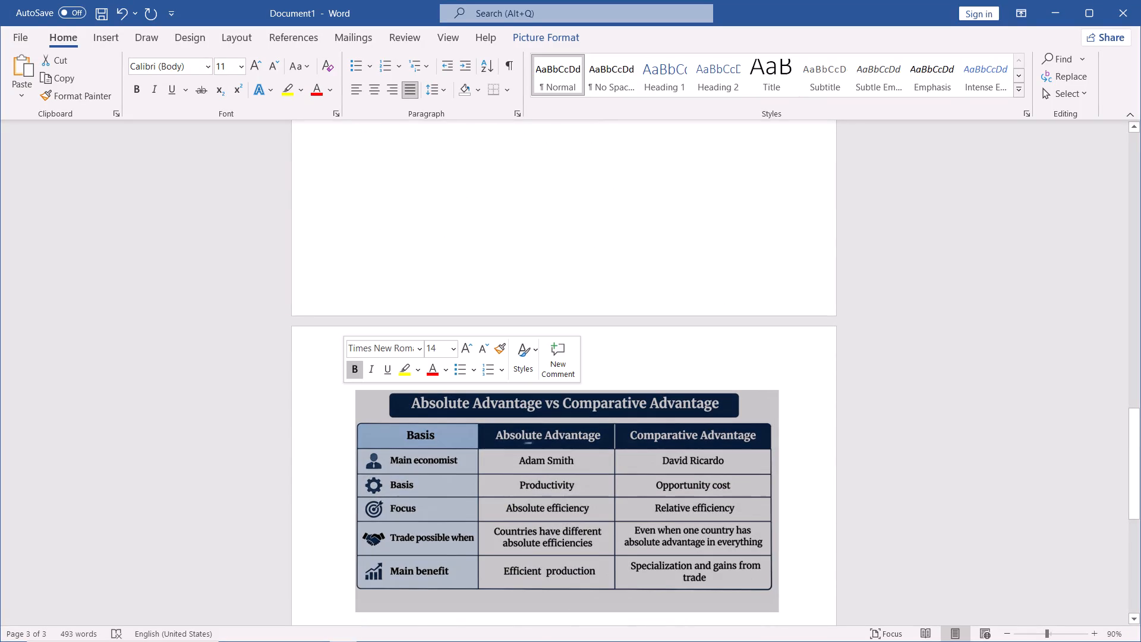
{"action": "left_click", "coordinate": [350, 394]}
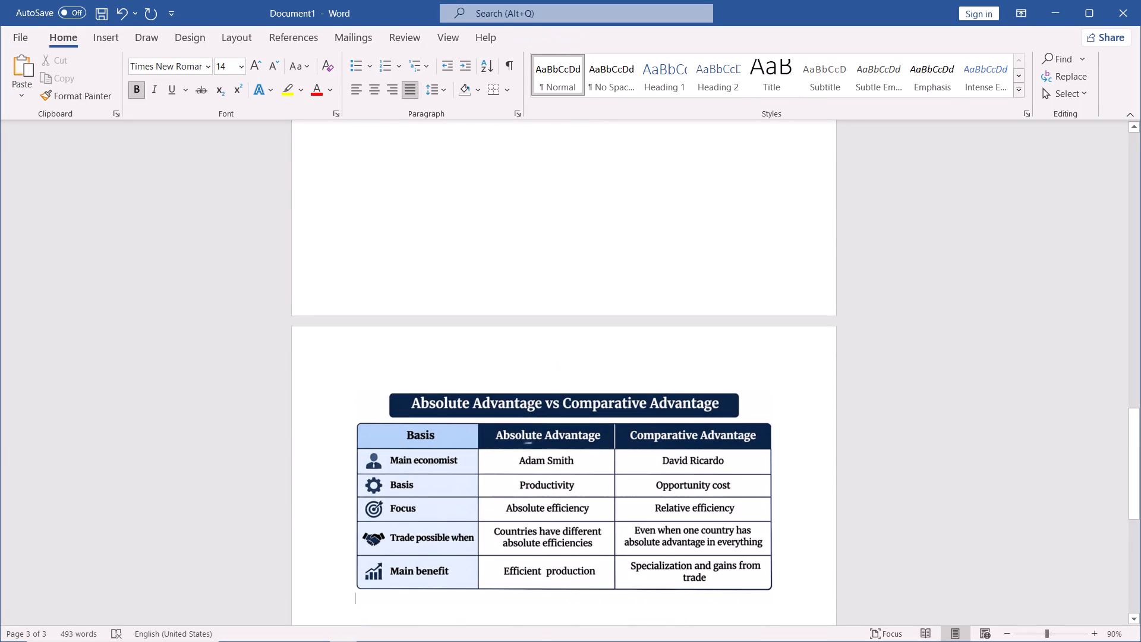
{"action": "left_click", "coordinate": [352, 427]}
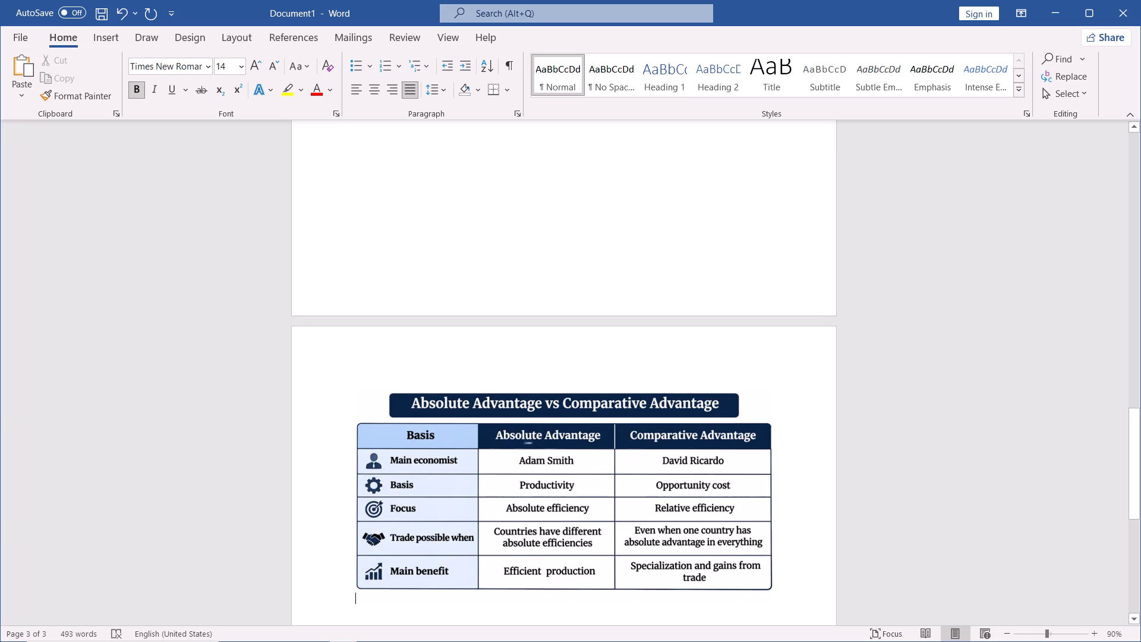
{"action": "left_click", "coordinate": [370, 284]}
{"action": "left_click", "coordinate": [368, 391]}
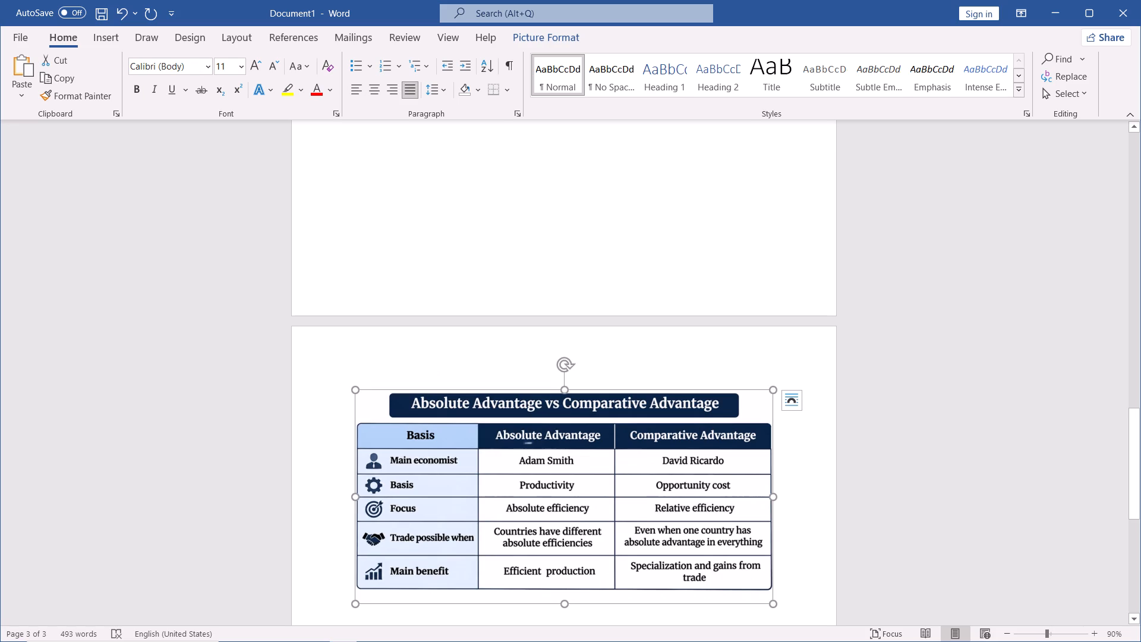
{"action": "left_click_drag", "start_coordinate": [567, 605], "coordinate": [567, 603]}
{"action": "left_click_drag", "start_coordinate": [567, 603], "coordinate": [572, 580]}
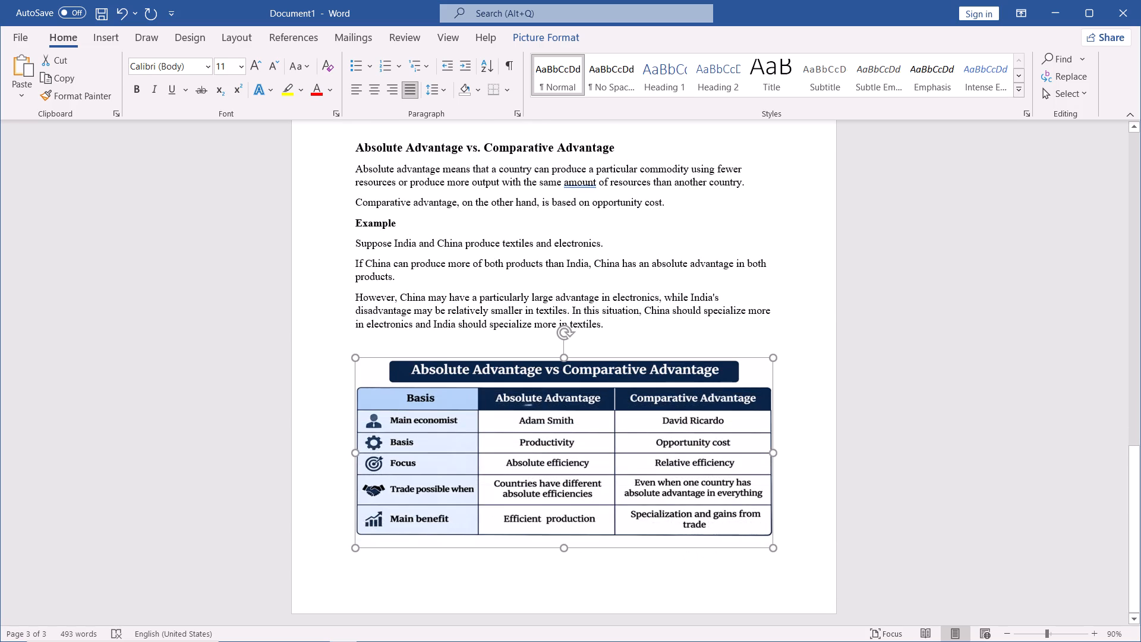
{"action": "left_click", "coordinate": [940, 263]}
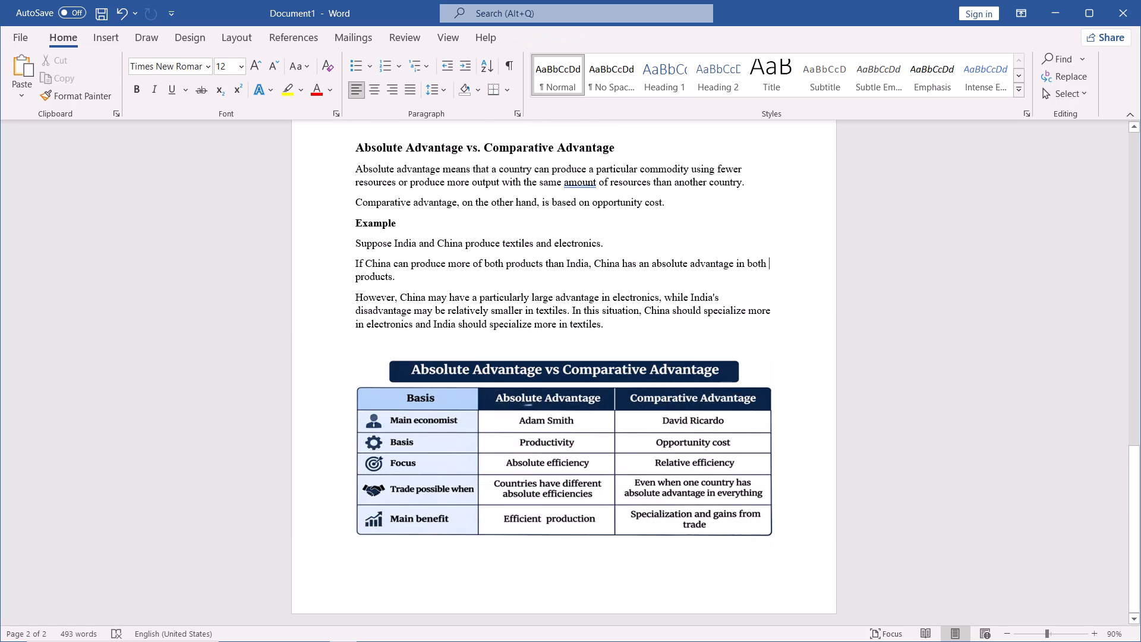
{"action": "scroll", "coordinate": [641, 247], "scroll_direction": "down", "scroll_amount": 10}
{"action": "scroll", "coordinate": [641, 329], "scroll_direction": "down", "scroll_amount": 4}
Place the insertion point directly after the comparison table picture at the end of the document.
{"action": "left_click", "coordinate": [805, 545]}
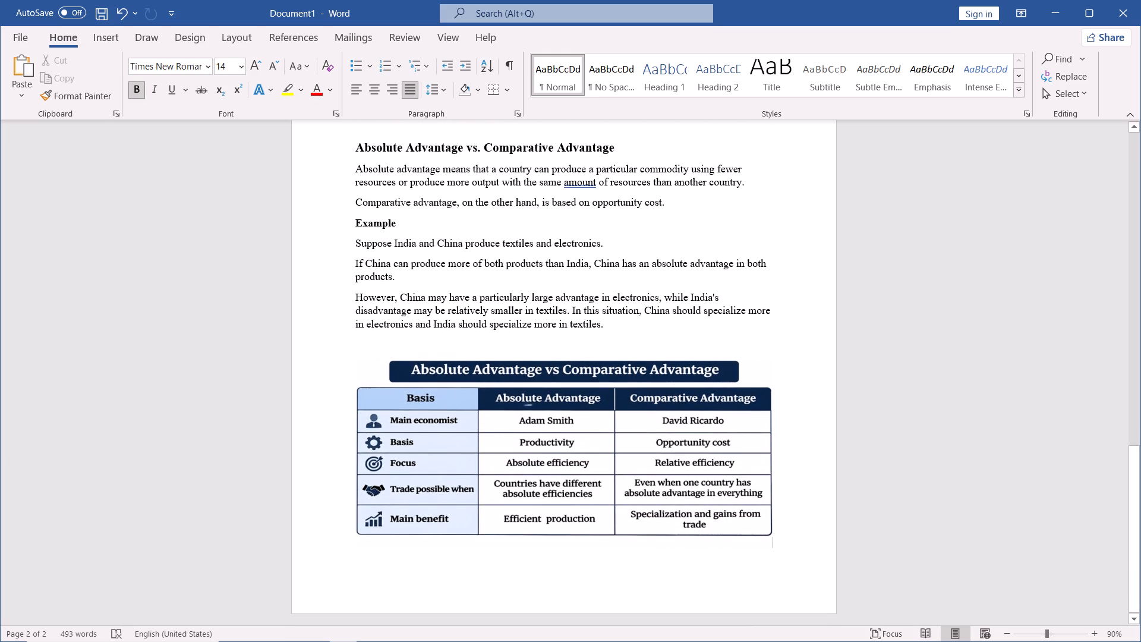
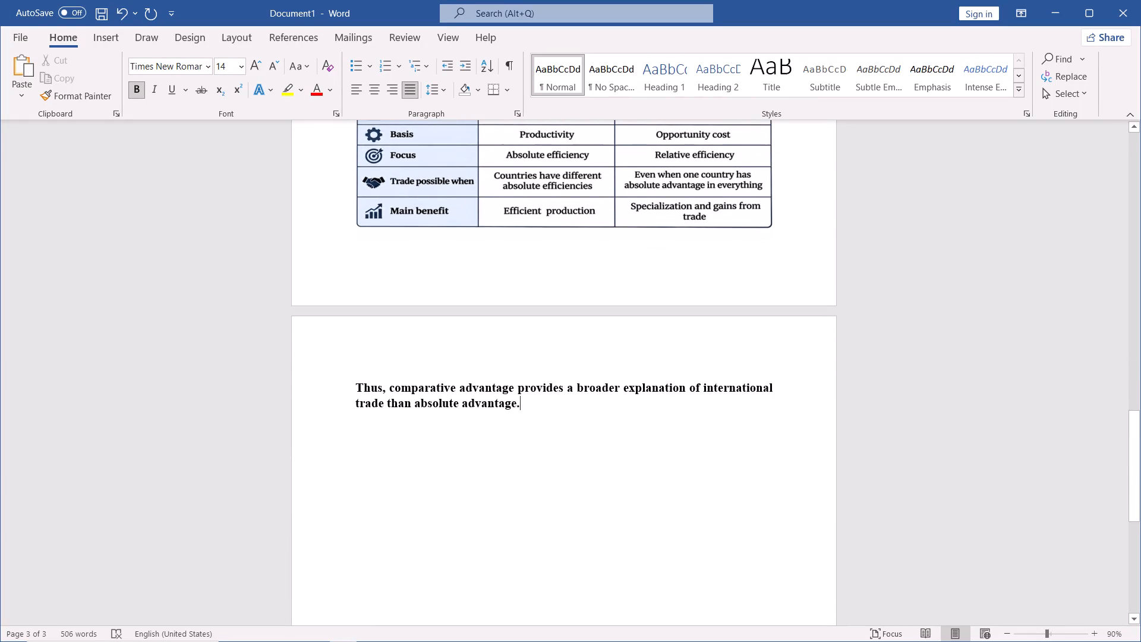
Remove bold from the closing sentence beginning "Thus, comparative advantage" on page 3 and reduce its font size to 12.
{"action": "left_click_drag", "start_coordinate": [358, 385], "coordinate": [544, 423]}
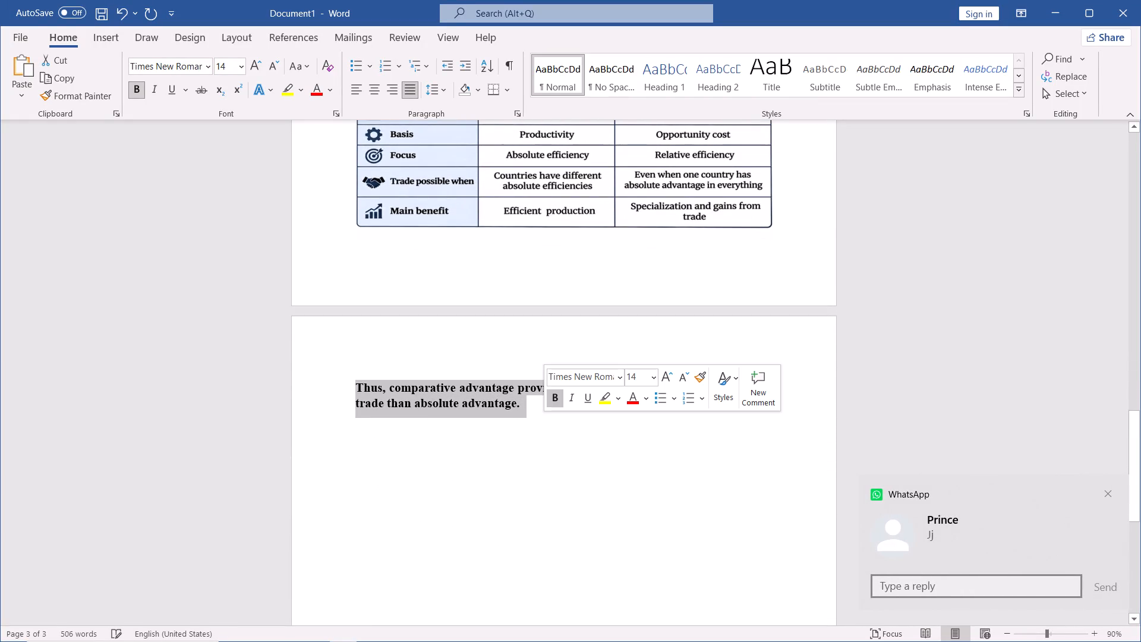
{"action": "key", "text": "ctrl+b"}
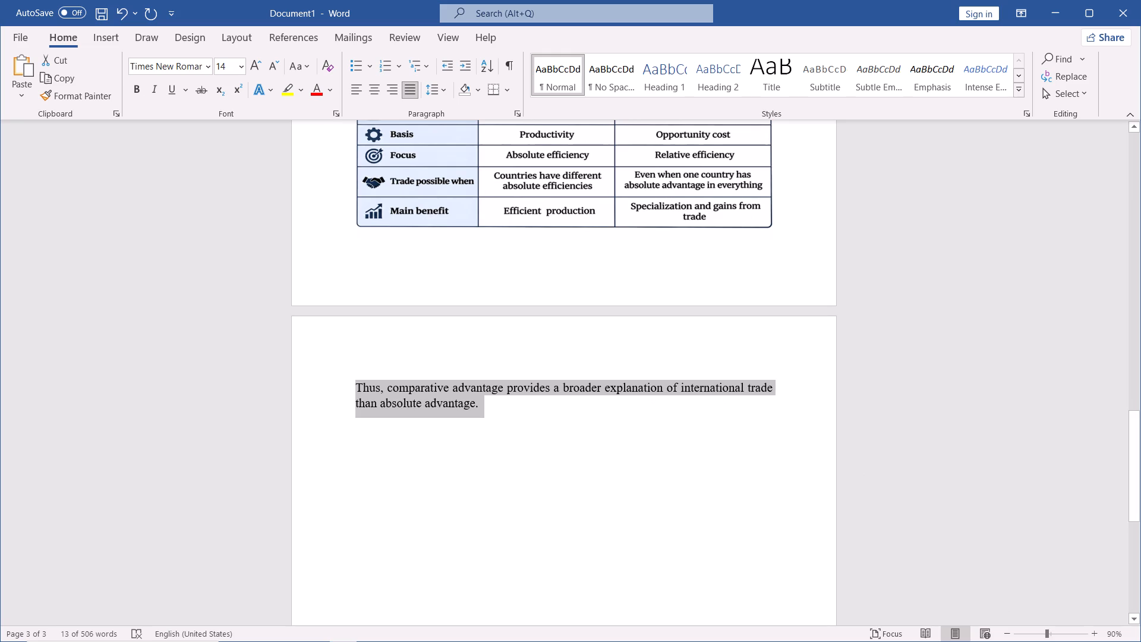
{"action": "left_click", "coordinate": [280, 63]}
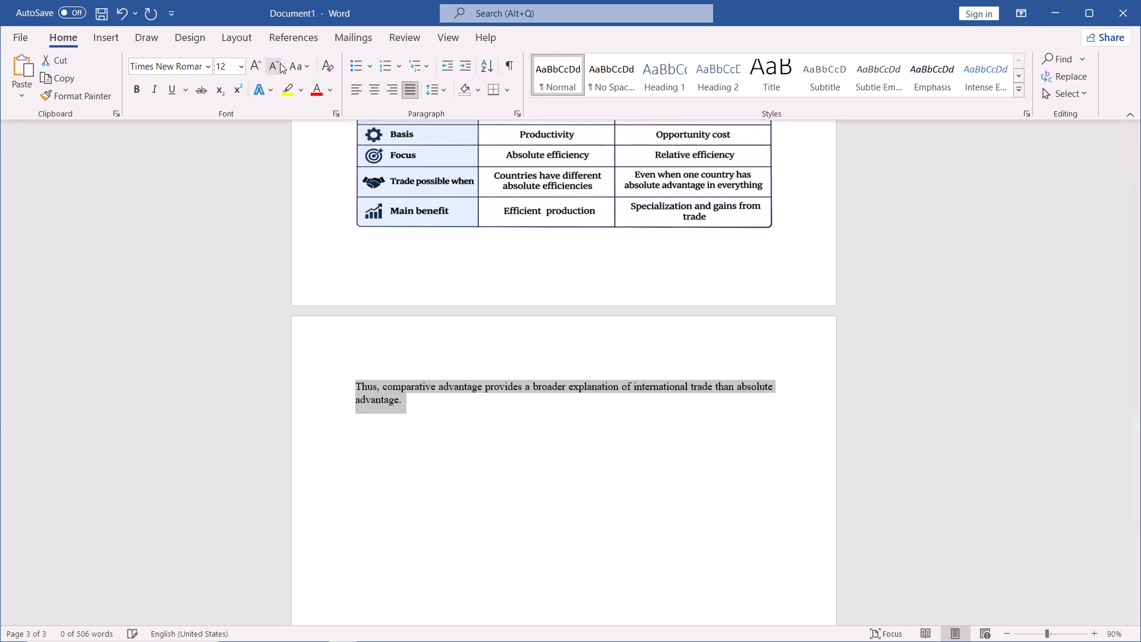
Start a new empty paragraph below the closing sentence about comparative advantage on page 3.
{"action": "left_click", "coordinate": [414, 408]}
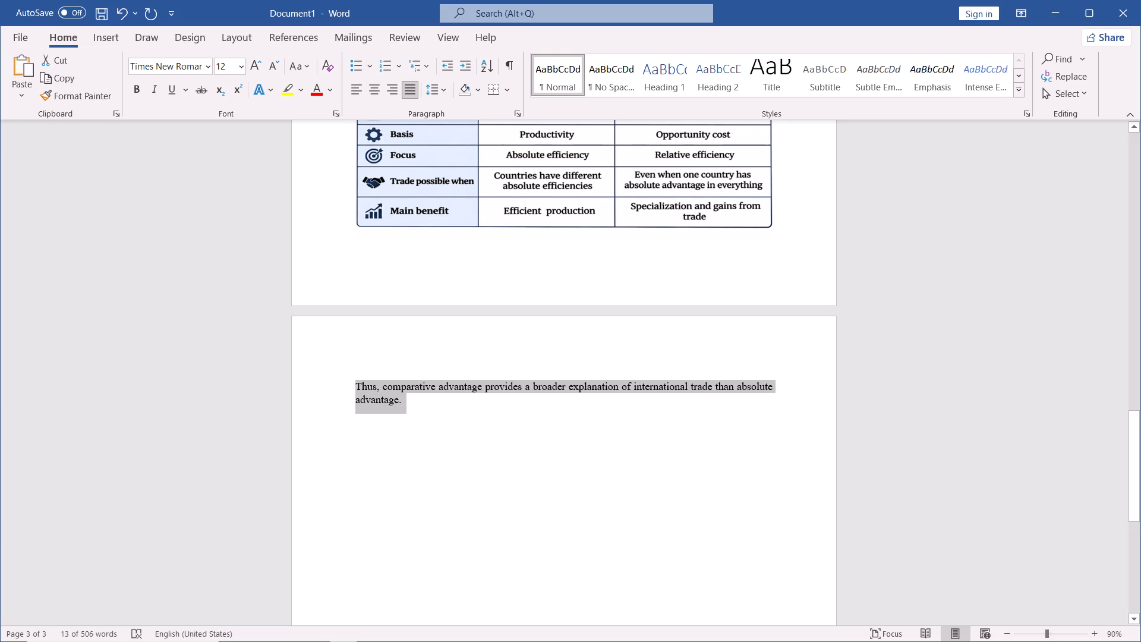
{"action": "key", "text": "Return"}
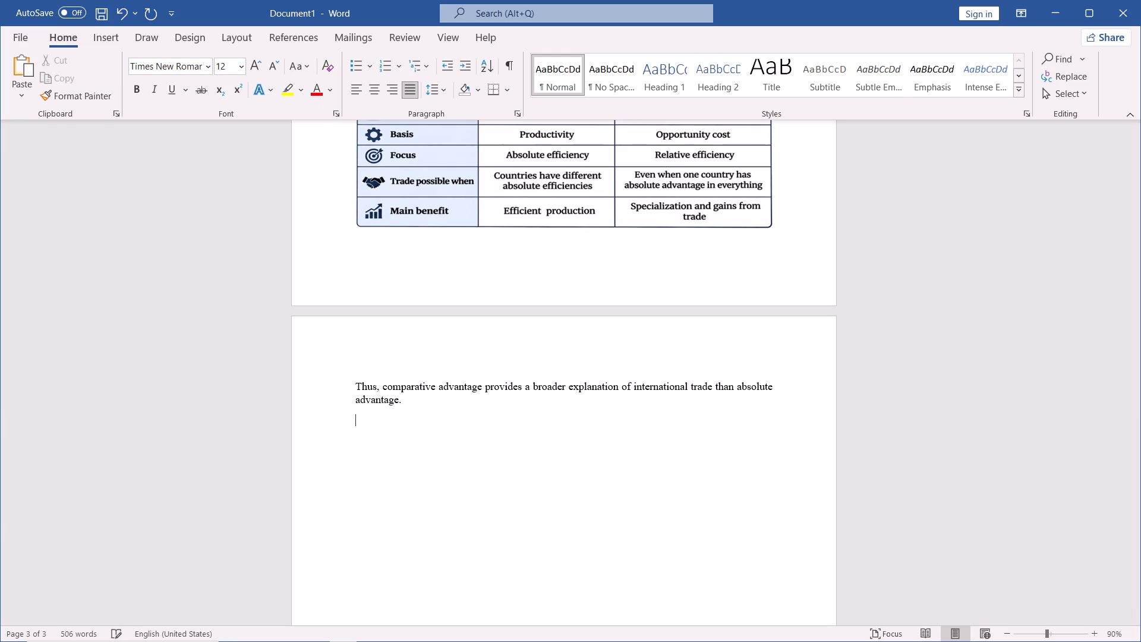
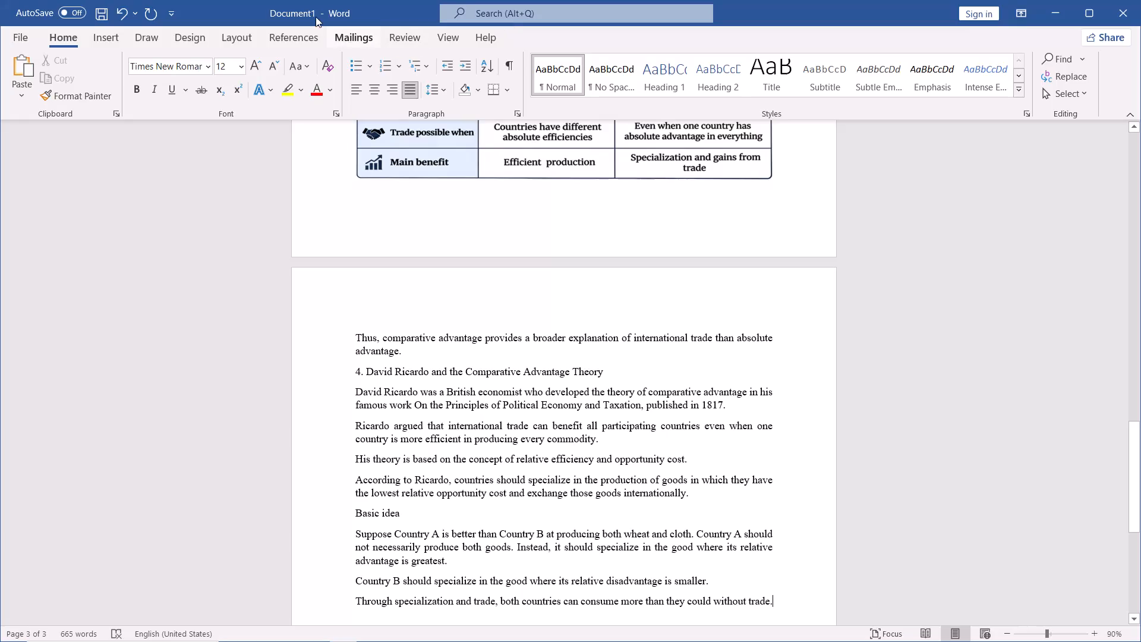
Delete the number "4." and its trailing space from the heading "David Ricardo and the Comparative Advantage Theory" on page 3.
{"action": "left_click", "coordinate": [363, 374]}
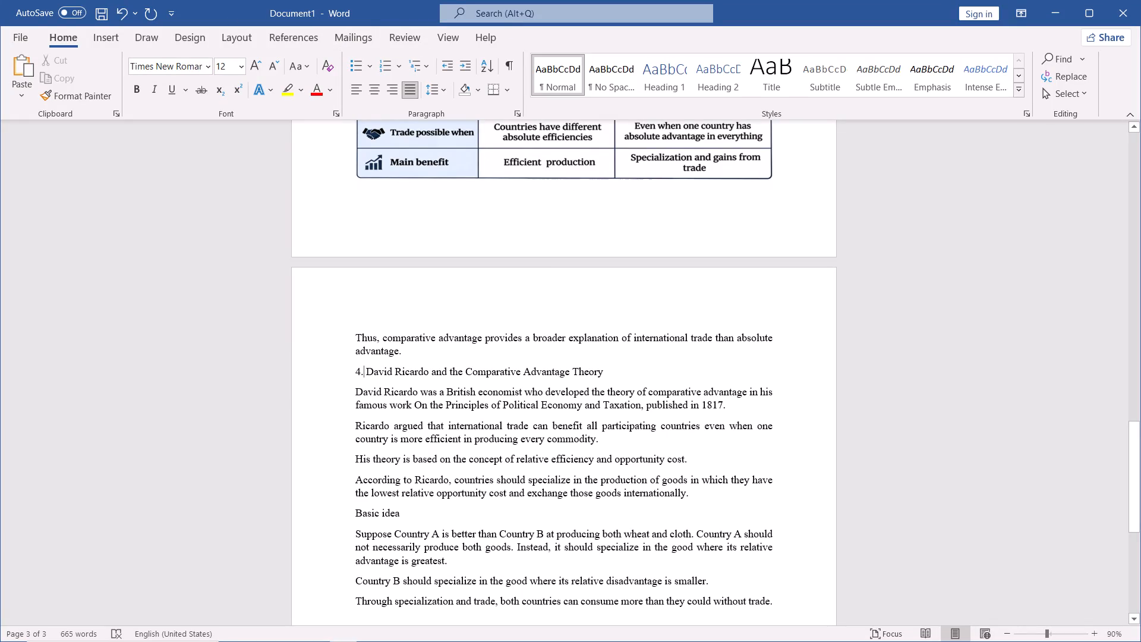
{"action": "left_click", "coordinate": [364, 374]}
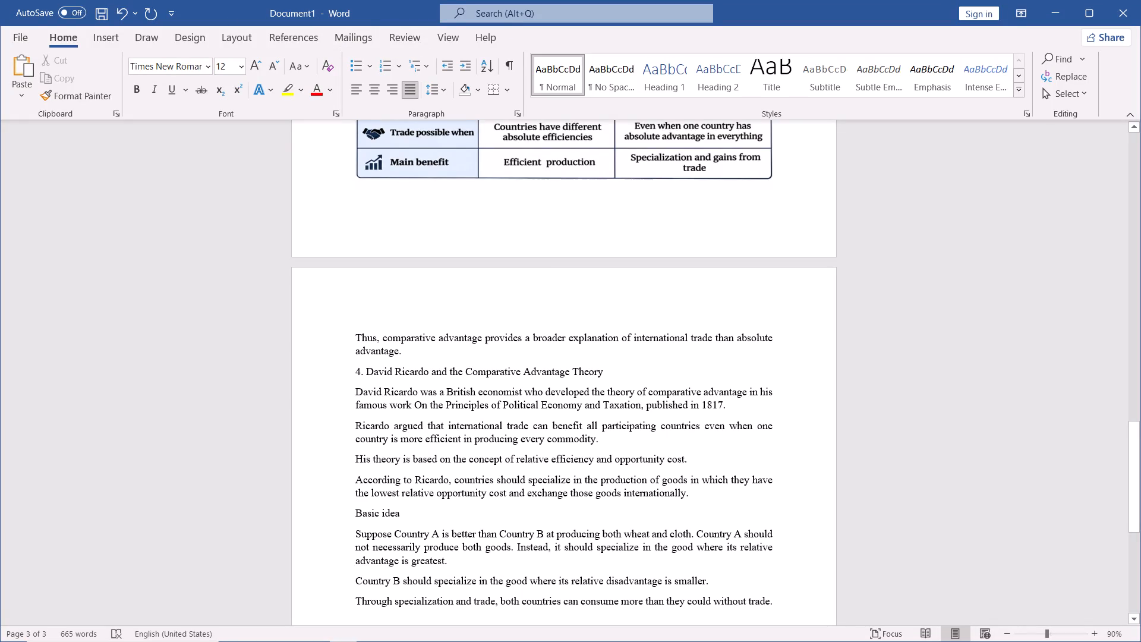
{"action": "left_click", "coordinate": [365, 374]}
{"action": "key", "text": "BackSpace"}
{"action": "key", "text": "BackSpace"}
{"action": "key", "text": "BackSpace"}
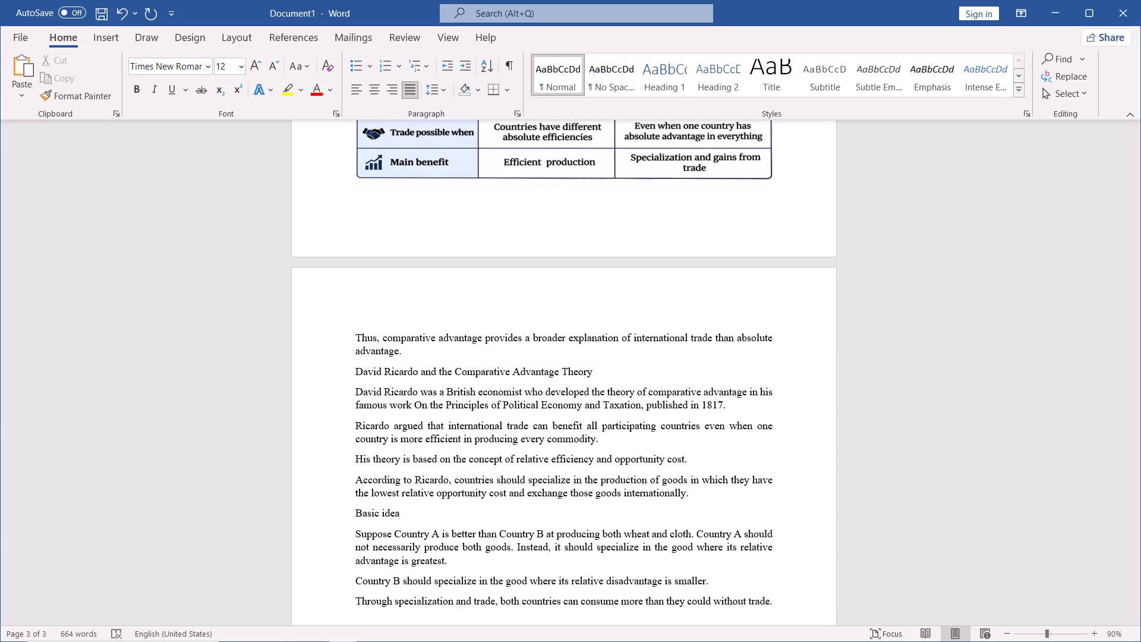
Replace the heading "David Ricardo and the Comparative Advantage Theory" on page 3 with the copied David Ricardo section text.
{"action": "left_click_drag", "start_coordinate": [352, 367], "coordinate": [604, 374]}
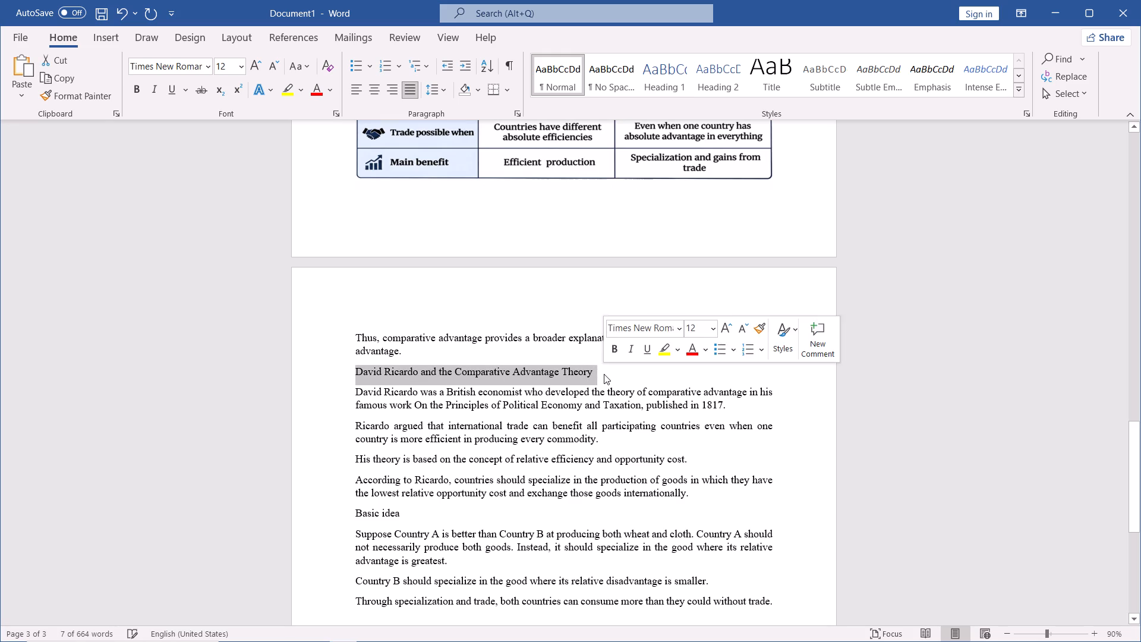
{"action": "key", "text": "ctrl+v"}
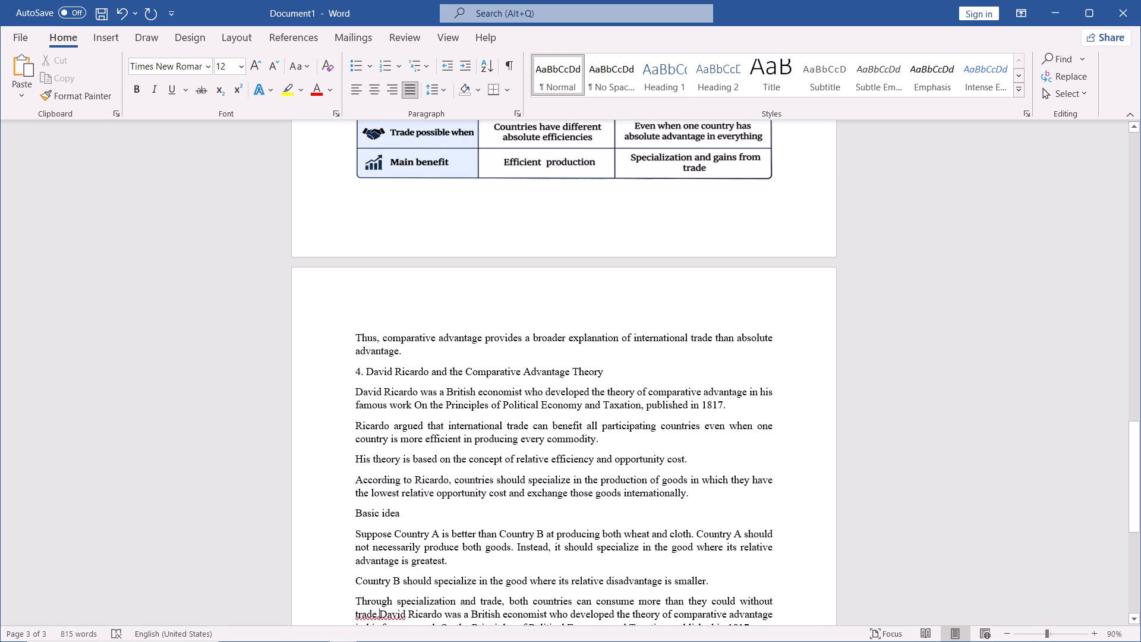
Undo the duplicate paste of the David Ricardo text at the end of page 3.
{"action": "key", "text": "ctrl+z"}
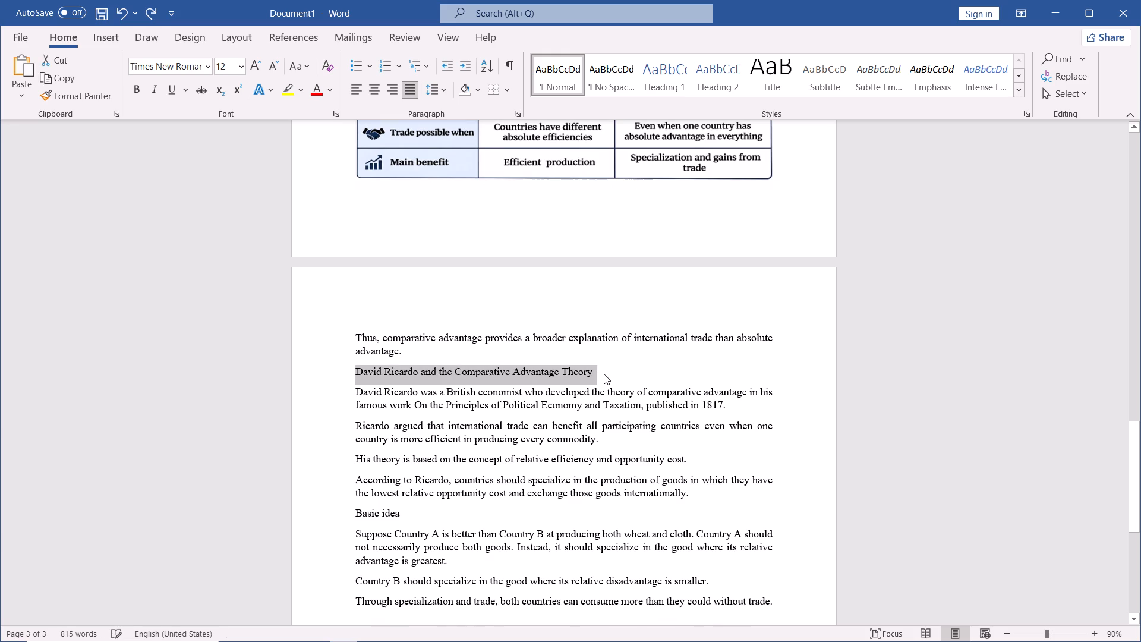
Make the heading "David Ricardo and the Comparative Advantage Theory" bold at size 14, and insert an empty paragraph above it.
{"action": "key", "text": "ctrl+b"}
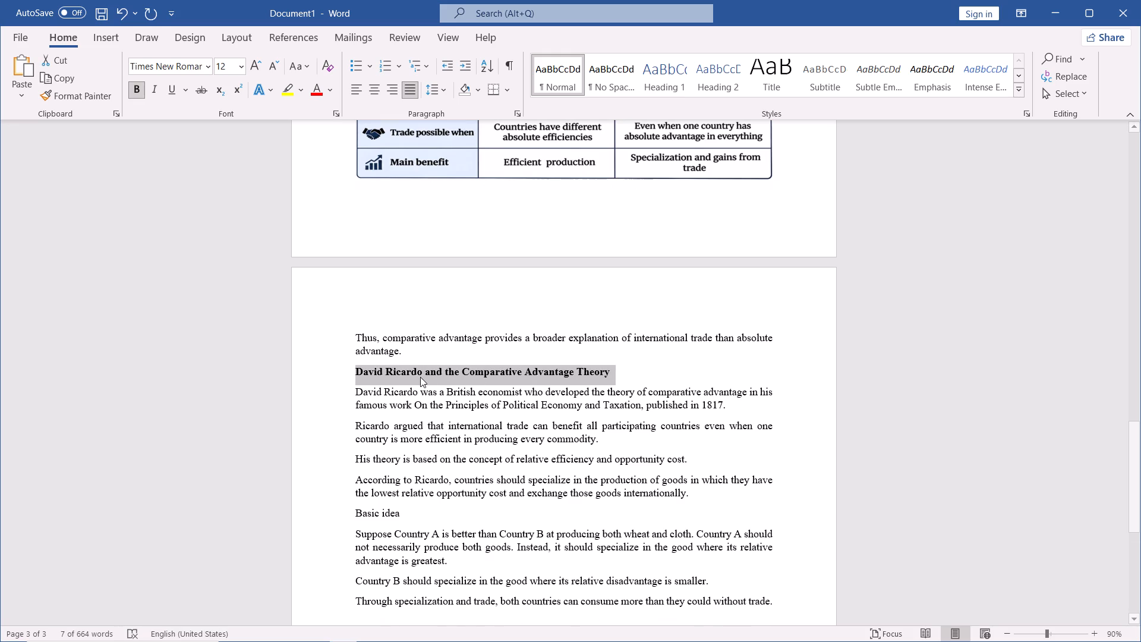
{"action": "left_click", "coordinate": [260, 61]}
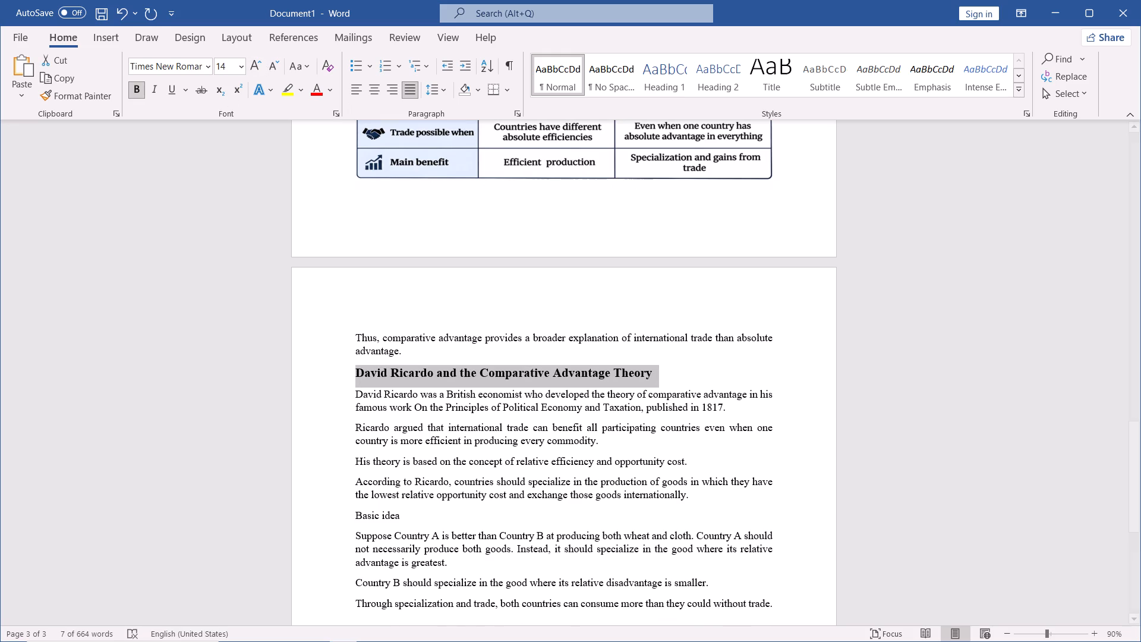
{"action": "left_click", "coordinate": [424, 357]}
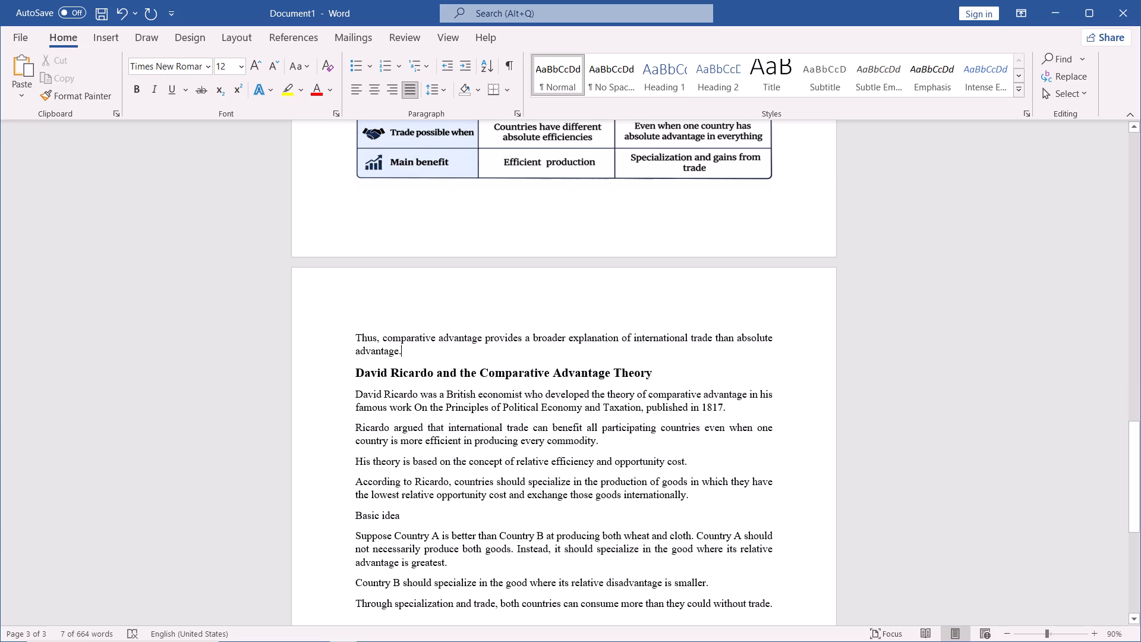
{"action": "key", "text": "Return"}
Make the "Basic idea" subheading on page 3 bold.
{"action": "scroll", "coordinate": [436, 465], "scroll_direction": "down", "scroll_amount": 3}
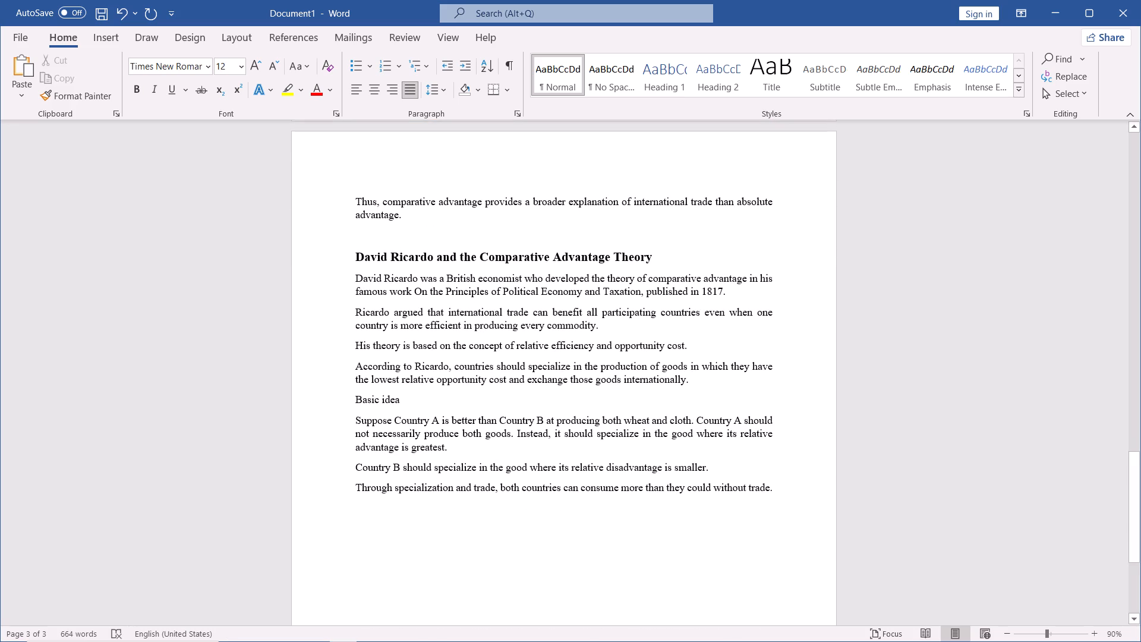
{"action": "left_click_drag", "start_coordinate": [356, 396], "coordinate": [446, 398]}
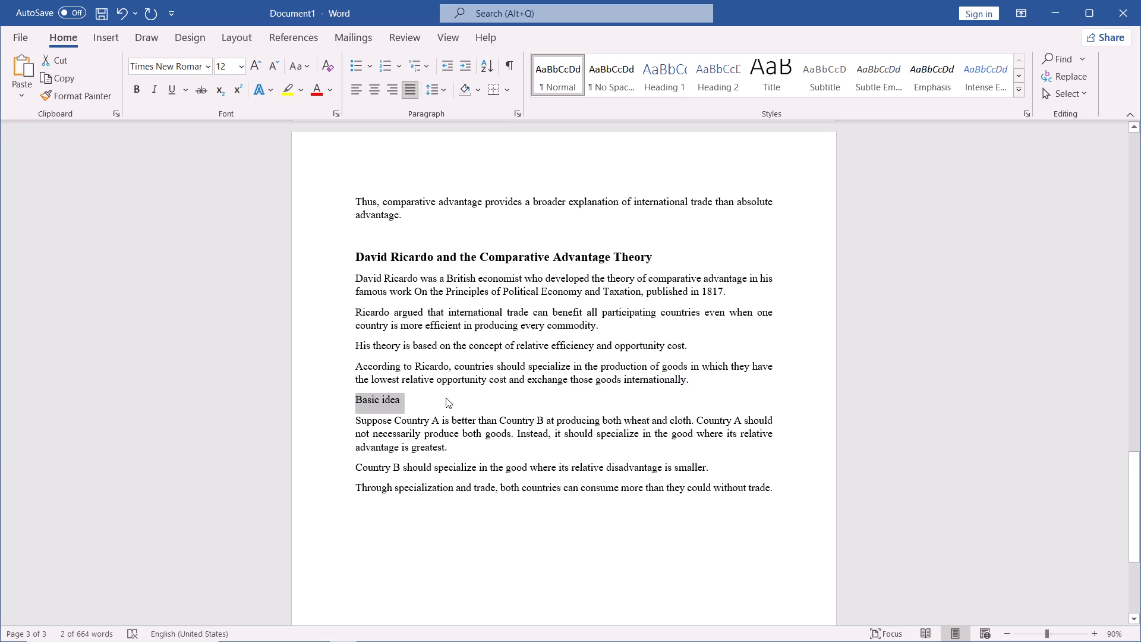
{"action": "key", "text": "ctrl+b"}
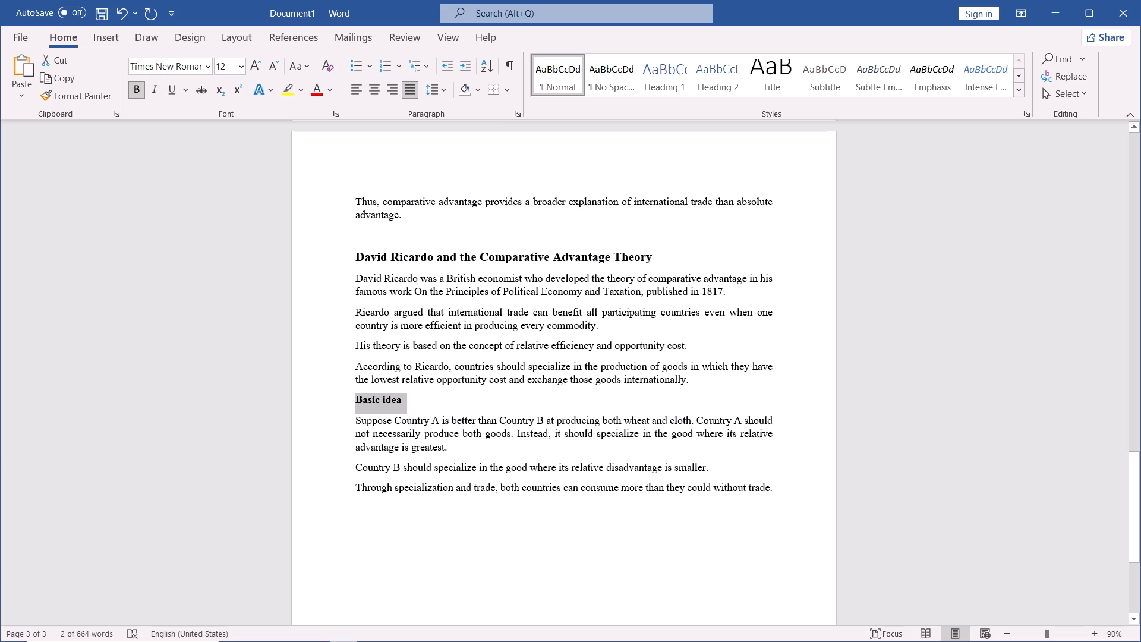
Add two new empty paragraphs after the closing sentence beginning "Through specialization and trade" on page 3.
{"action": "left_click", "coordinate": [785, 488]}
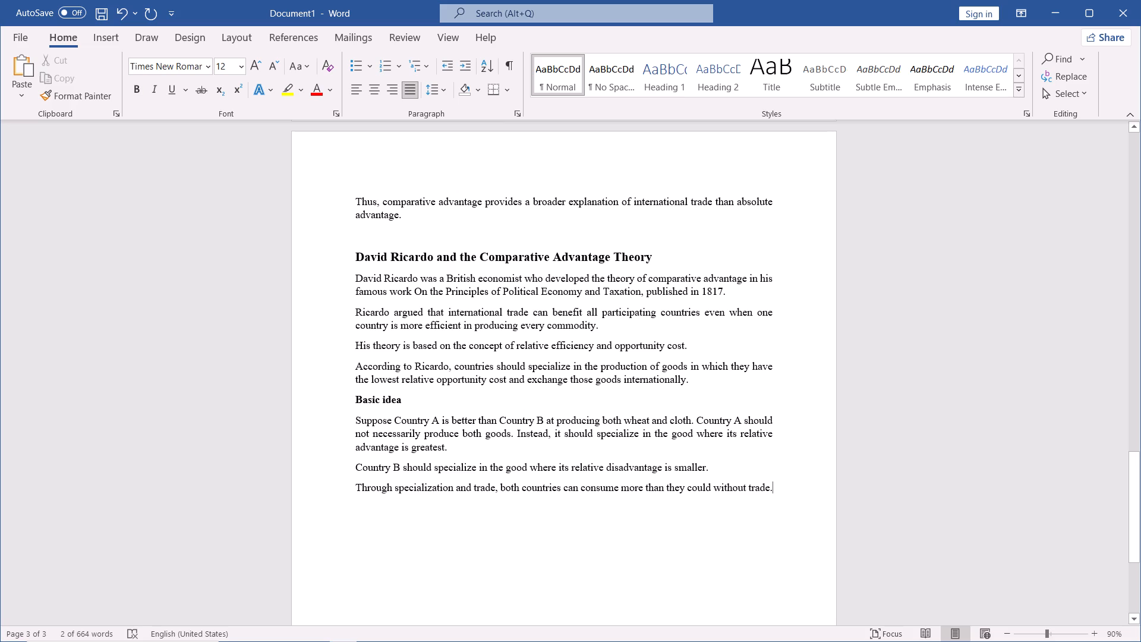
{"action": "key", "text": "Return"}
{"action": "key", "text": "Return"}
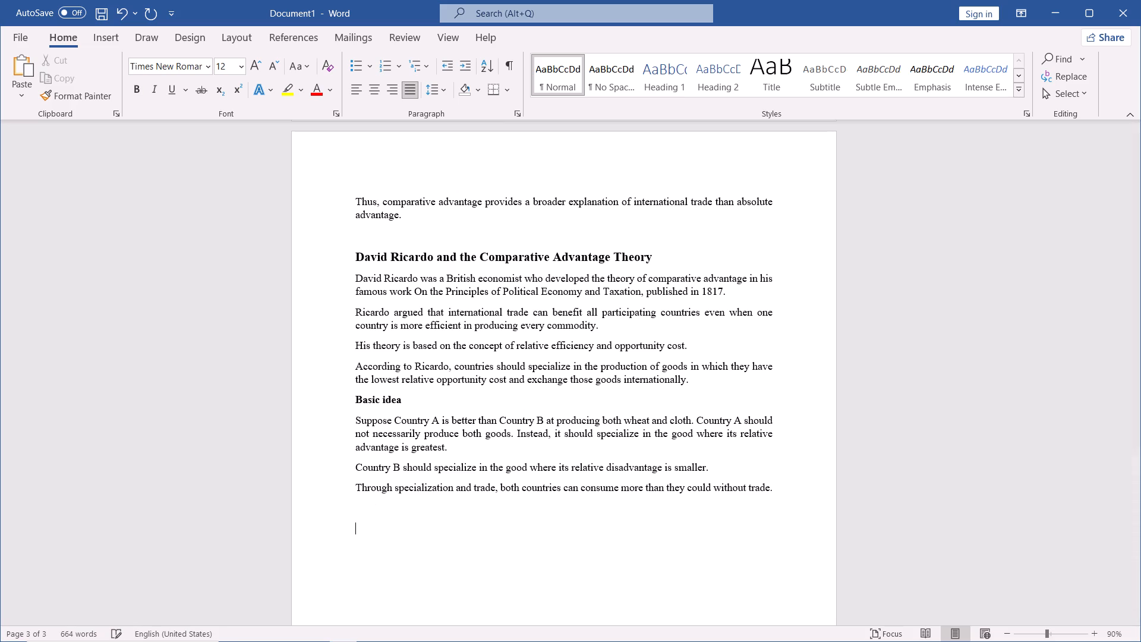
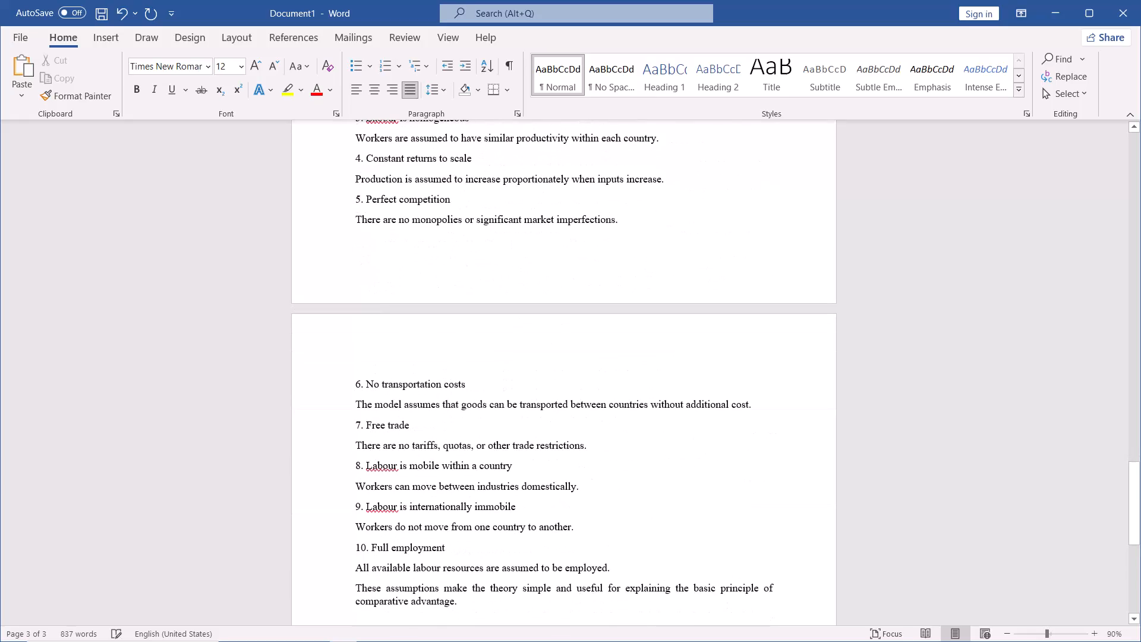
Make the heading "Assumptions of Comparative Advantage Theory" on page 3 bold at size 14.
{"action": "scroll", "coordinate": [352, 499], "scroll_direction": "up", "scroll_amount": 2}
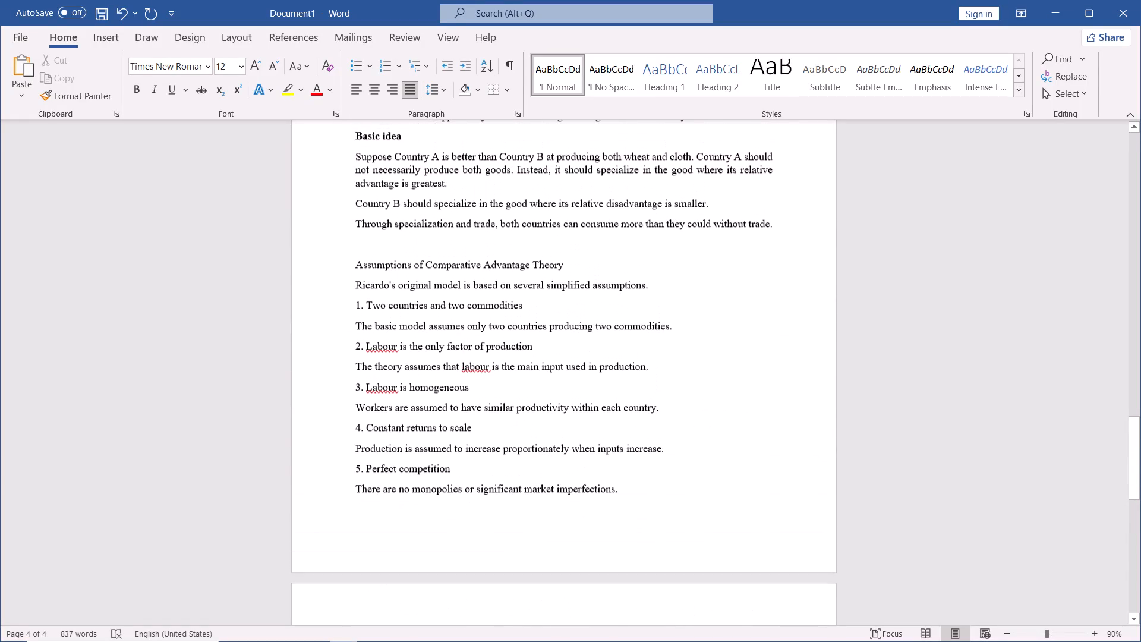
{"action": "left_click_drag", "start_coordinate": [354, 263], "coordinate": [355, 263]}
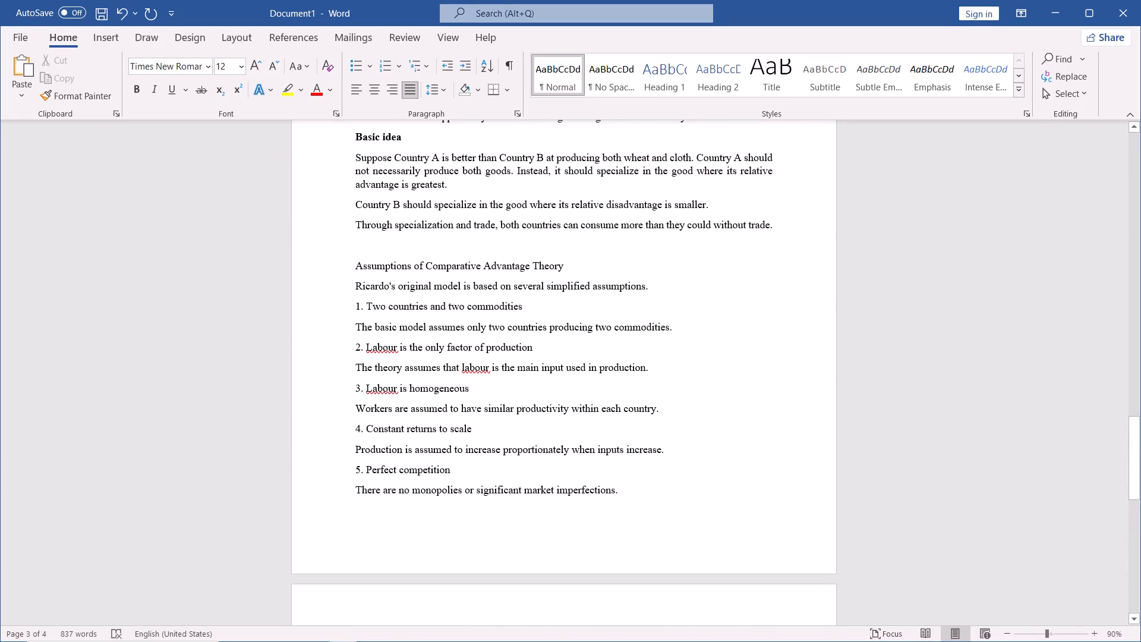
{"action": "left_click_drag", "start_coordinate": [355, 263], "coordinate": [561, 266]}
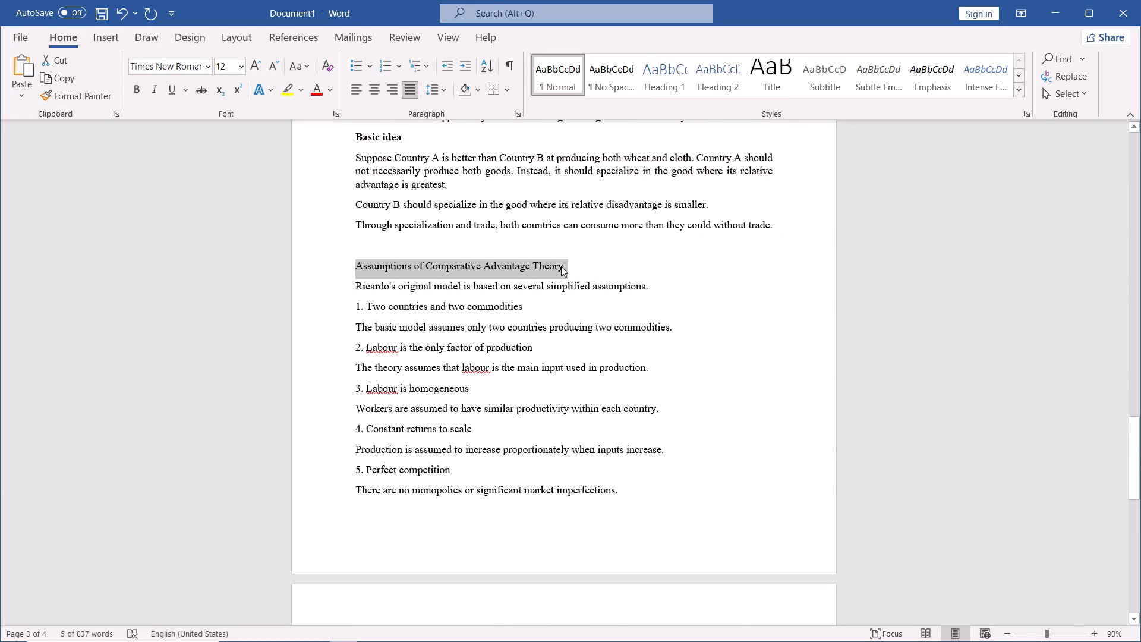
{"action": "key", "text": "ctrl+b"}
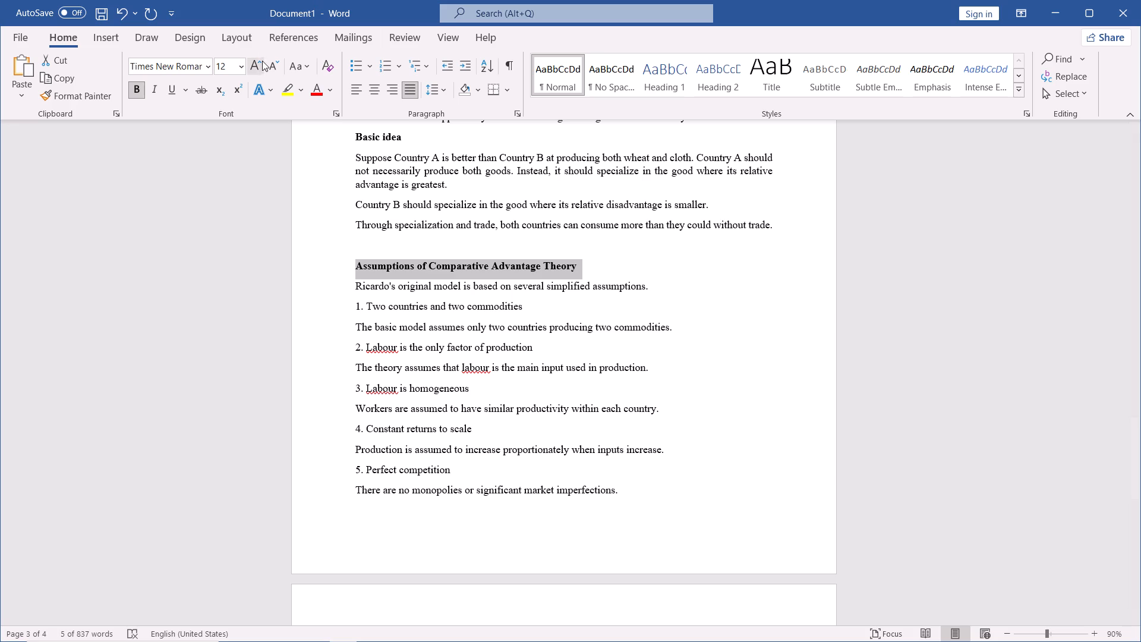
{"action": "left_click", "coordinate": [262, 65]}
{"action": "left_click_drag", "start_coordinate": [343, 285], "coordinate": [355, 280]}
{"action": "left_click", "coordinate": [355, 280]}
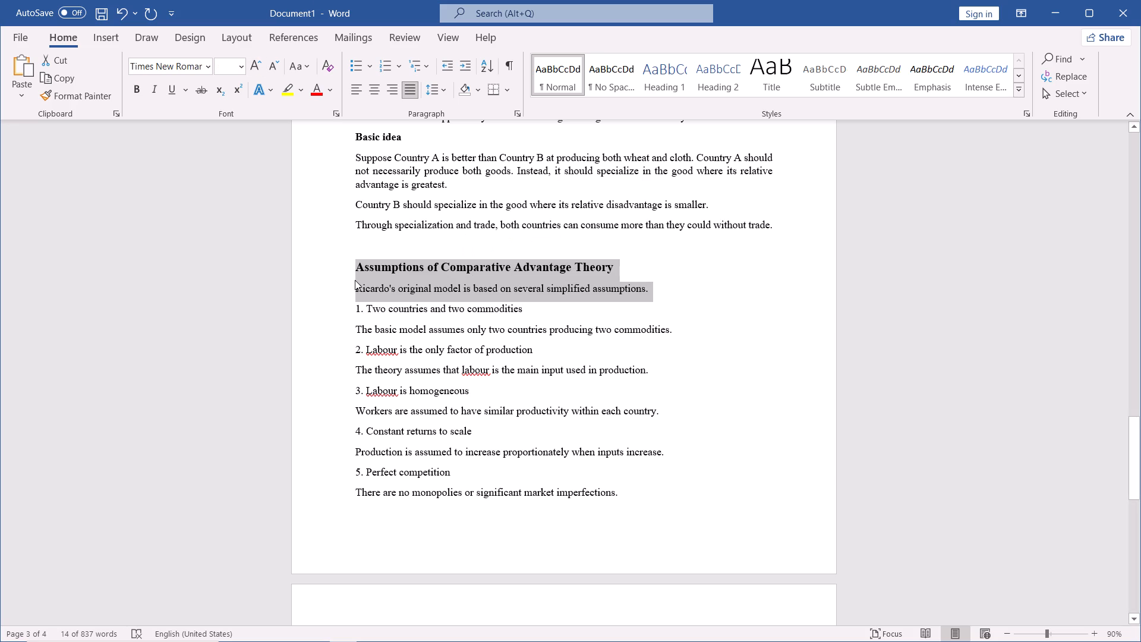
Make the subheading text "Two countries and two commodities" of assumption 1 bold, leaving out its number.
{"action": "left_click_drag", "start_coordinate": [525, 313], "coordinate": [357, 318]}
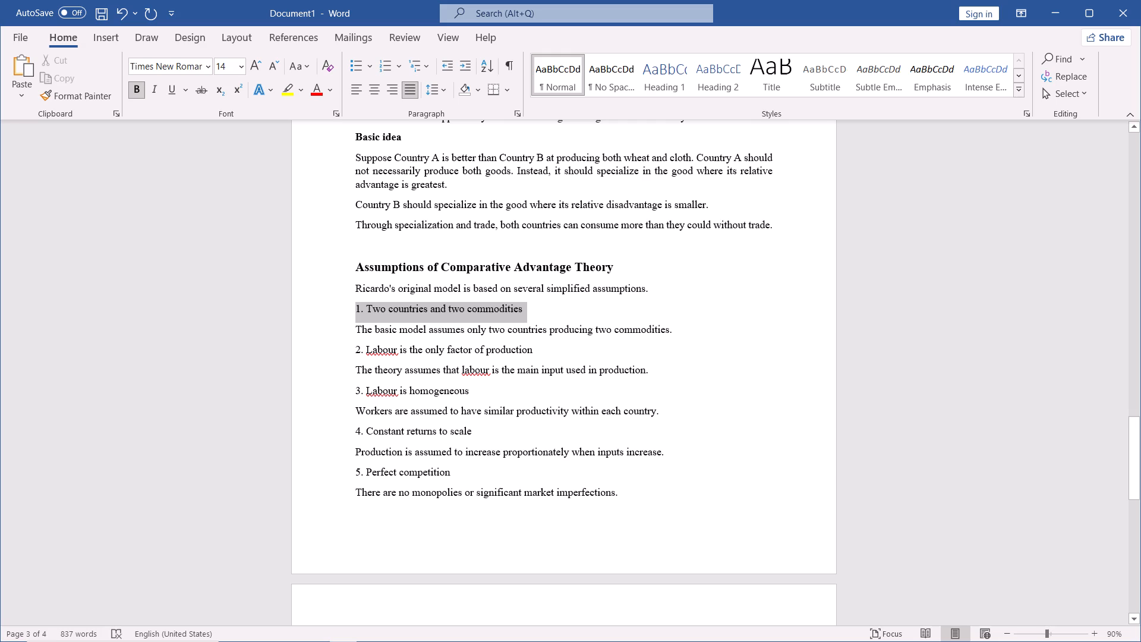
{"action": "left_click_drag", "start_coordinate": [357, 318], "coordinate": [359, 317]}
{"action": "key", "text": "ctrl+b"}
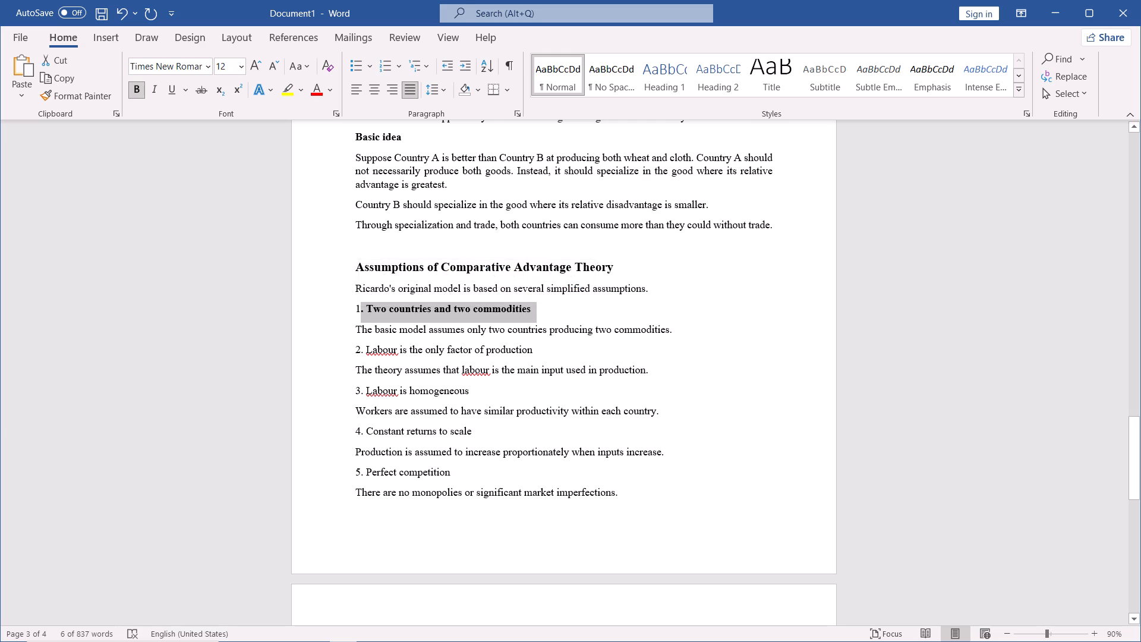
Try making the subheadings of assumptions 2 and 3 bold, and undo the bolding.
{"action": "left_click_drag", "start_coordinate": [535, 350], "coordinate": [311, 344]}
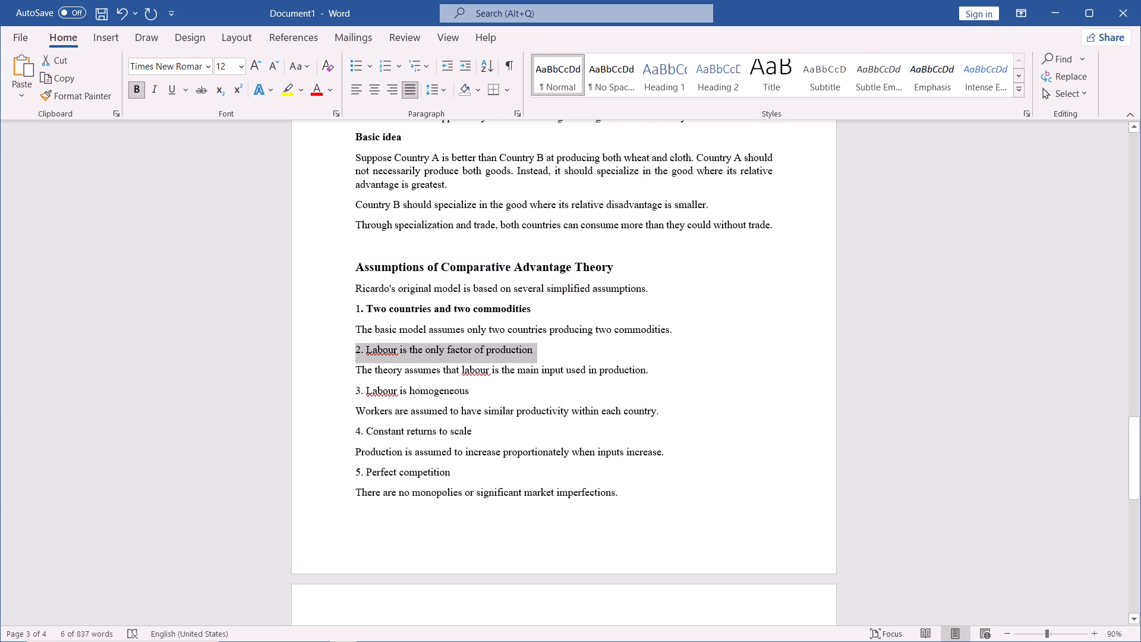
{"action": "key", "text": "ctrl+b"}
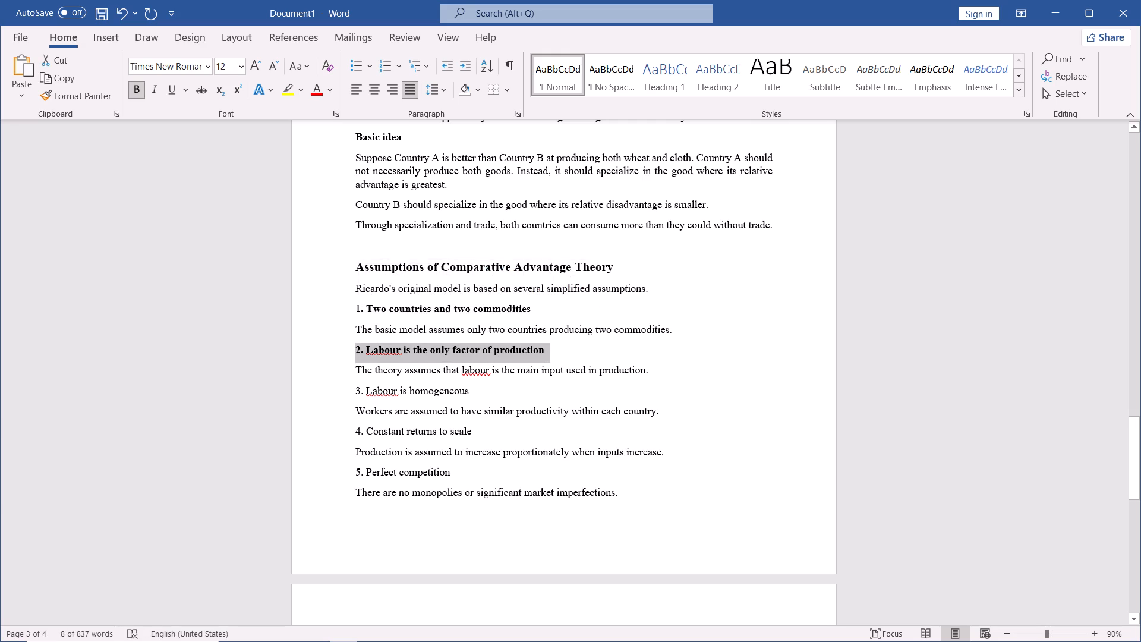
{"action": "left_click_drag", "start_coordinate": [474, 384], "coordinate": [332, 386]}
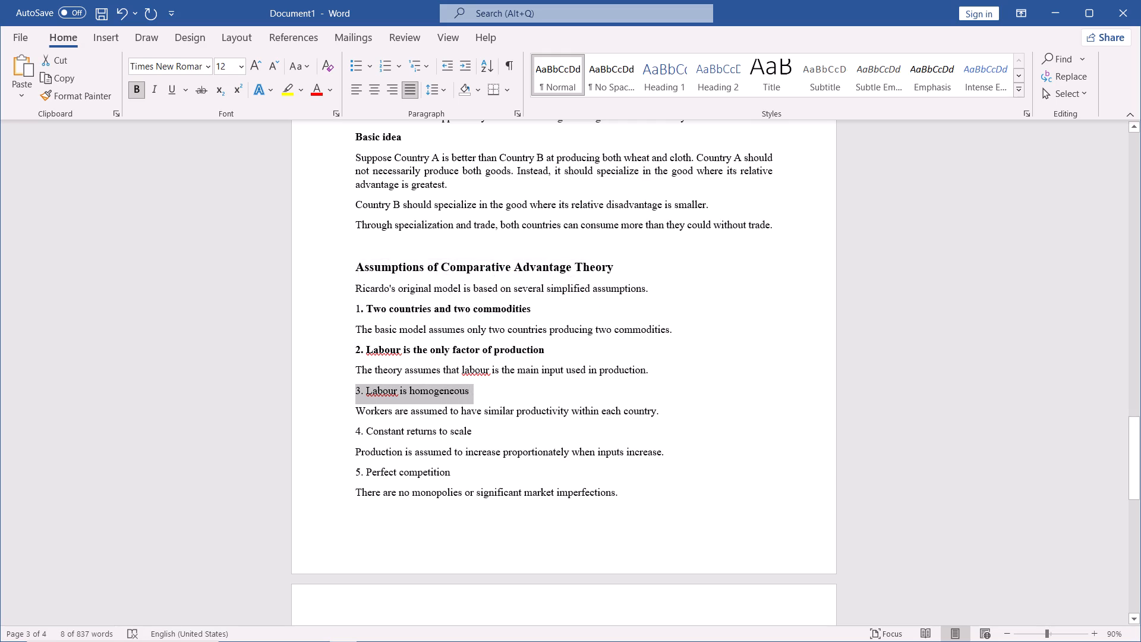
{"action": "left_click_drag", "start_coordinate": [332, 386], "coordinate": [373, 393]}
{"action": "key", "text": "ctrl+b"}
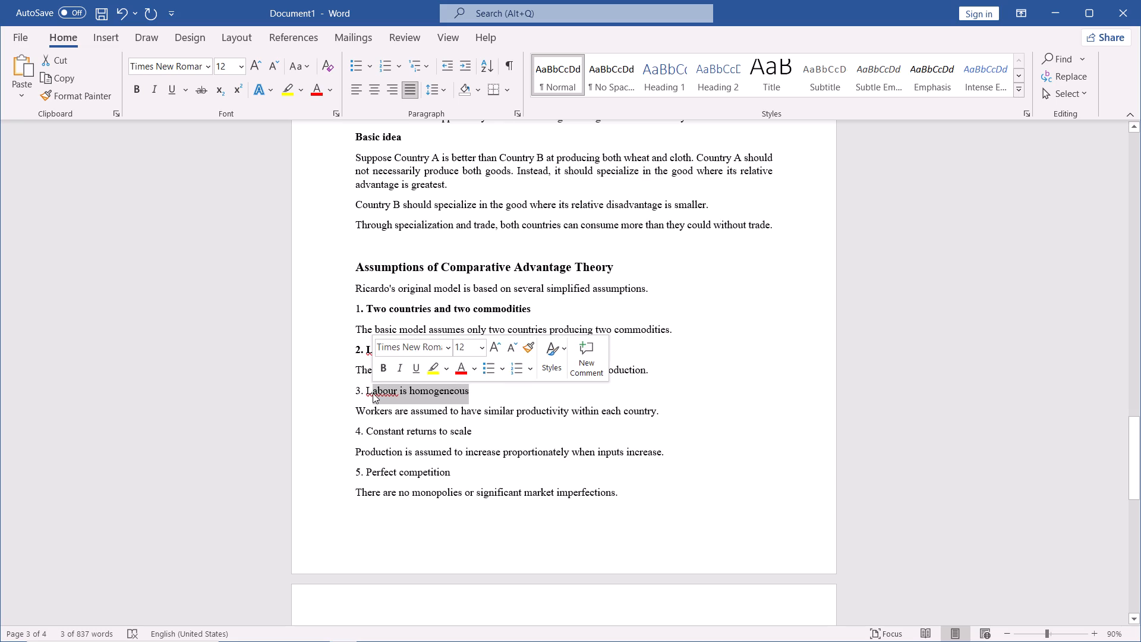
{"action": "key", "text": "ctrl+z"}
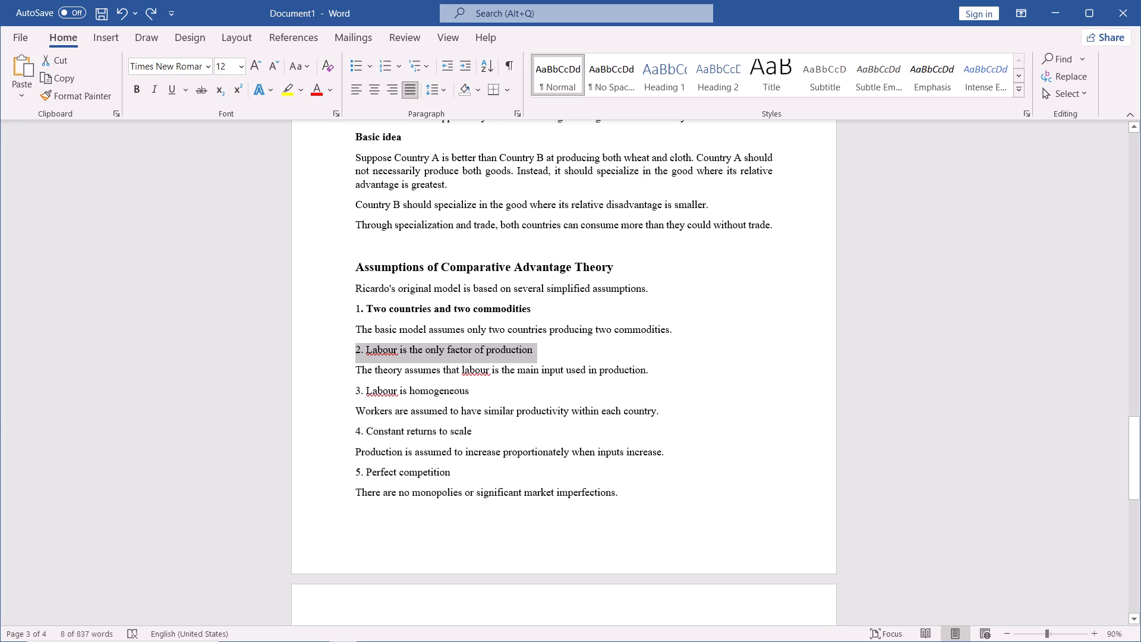
Make the numbered subheadings of assumptions 2 to 5 on page 3 bold, from "Labour is the only factor of production" to "Perfect competition".
{"action": "left_click_drag", "start_coordinate": [472, 394], "coordinate": [314, 394]}
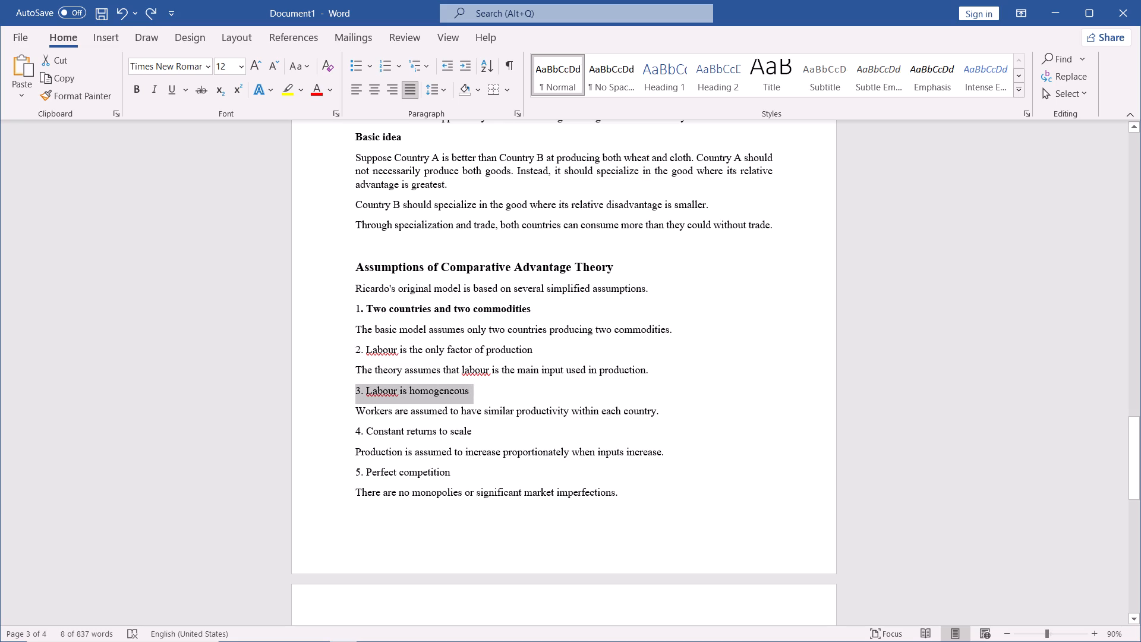
{"action": "left_click_drag", "start_coordinate": [314, 394], "coordinate": [315, 394]}
{"action": "key", "text": "ctrl+b"}
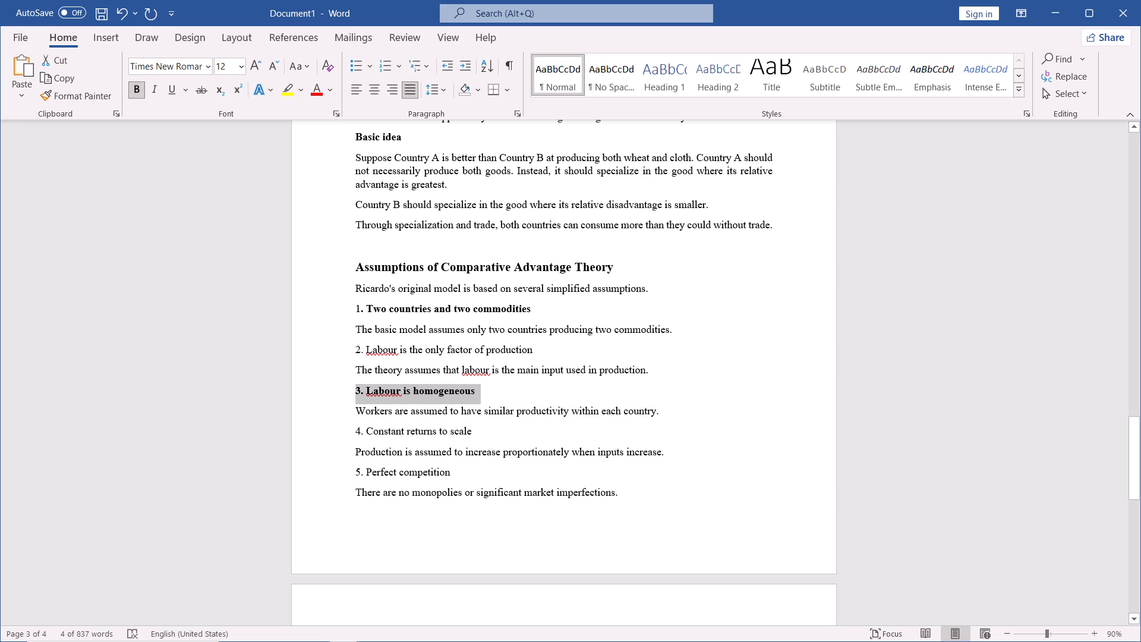
{"action": "left_click_drag", "start_coordinate": [541, 347], "coordinate": [330, 353]}
{"action": "key", "text": "ctrl+b"}
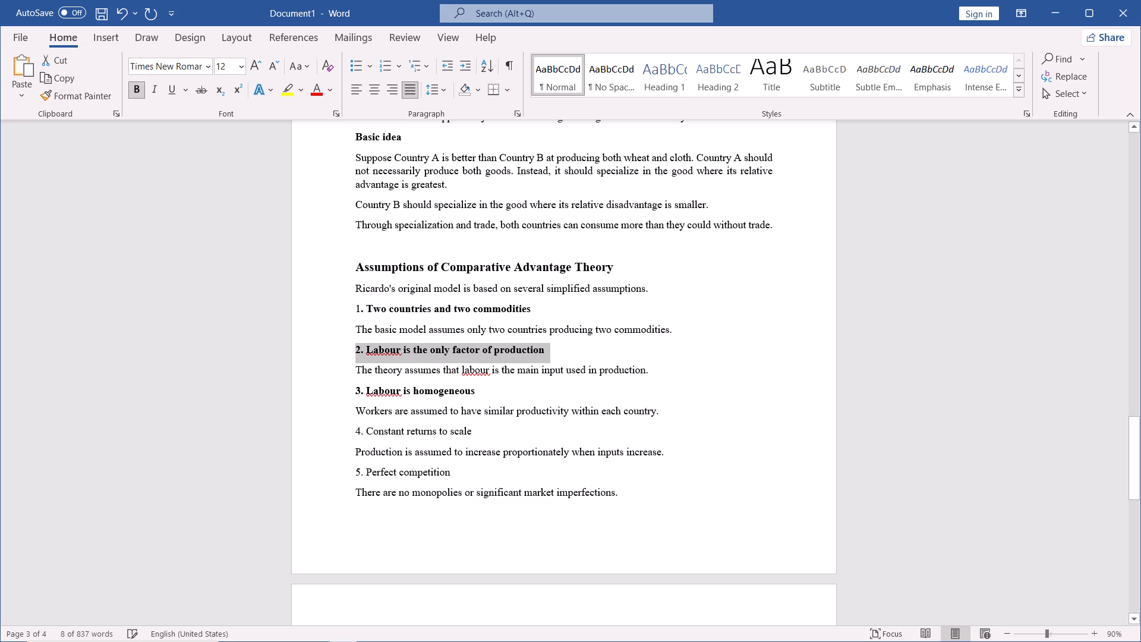
{"action": "left_click_drag", "start_coordinate": [481, 433], "coordinate": [324, 440]}
{"action": "key", "text": "ctrl+b"}
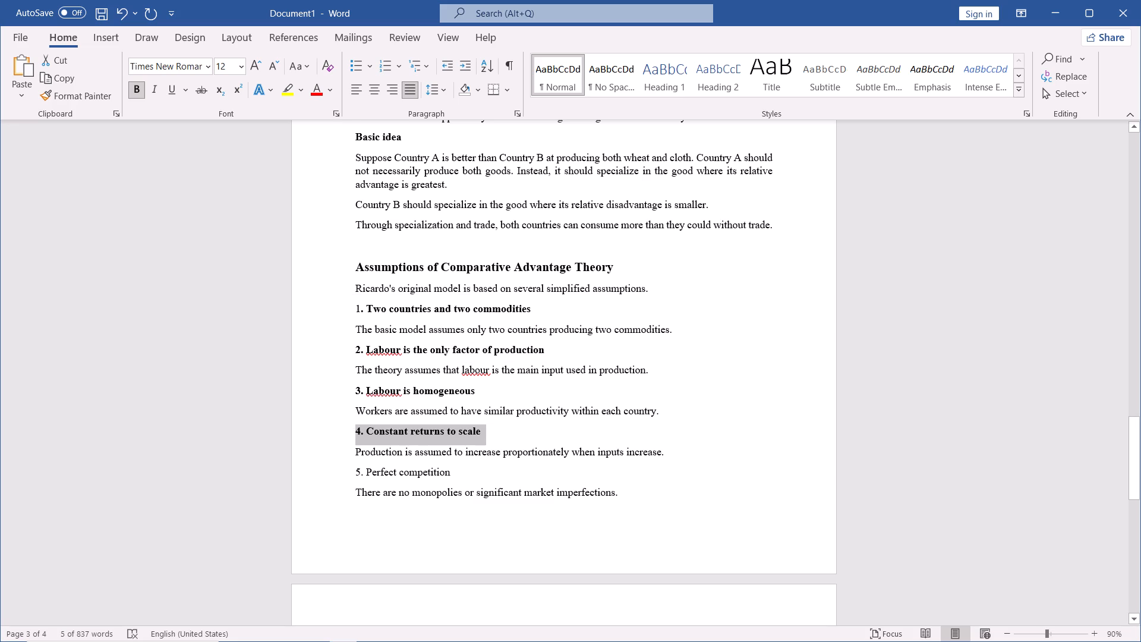
{"action": "left_click", "coordinate": [447, 473]}
{"action": "left_click_drag", "start_coordinate": [452, 474], "coordinate": [305, 479]}
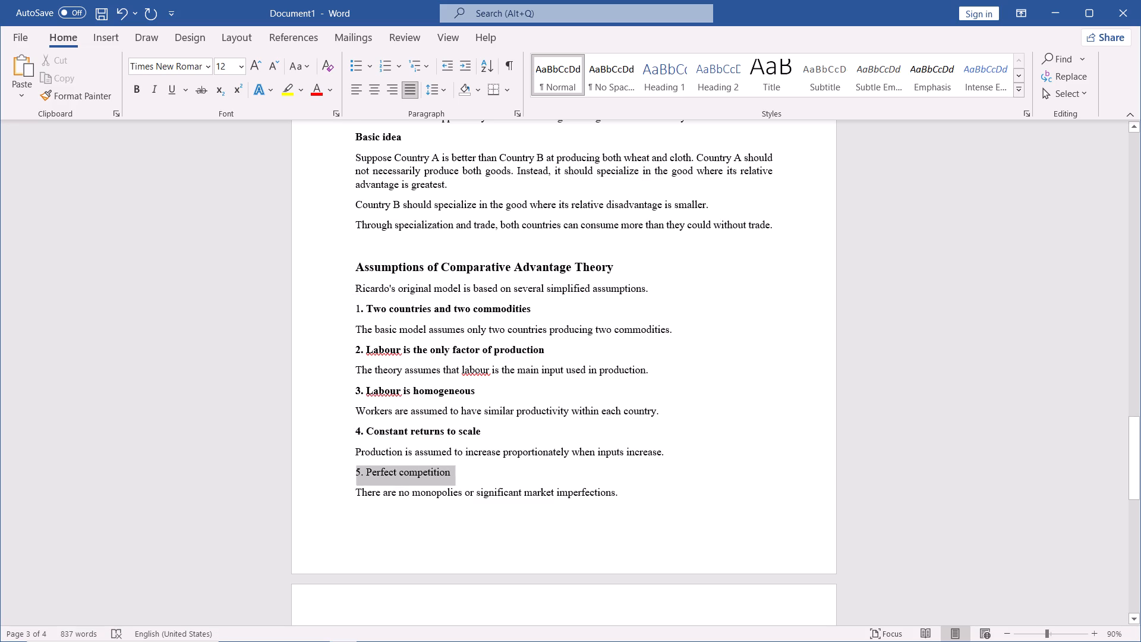
{"action": "left_click_drag", "start_coordinate": [305, 479], "coordinate": [302, 480]}
{"action": "key", "text": "ctrl+b"}
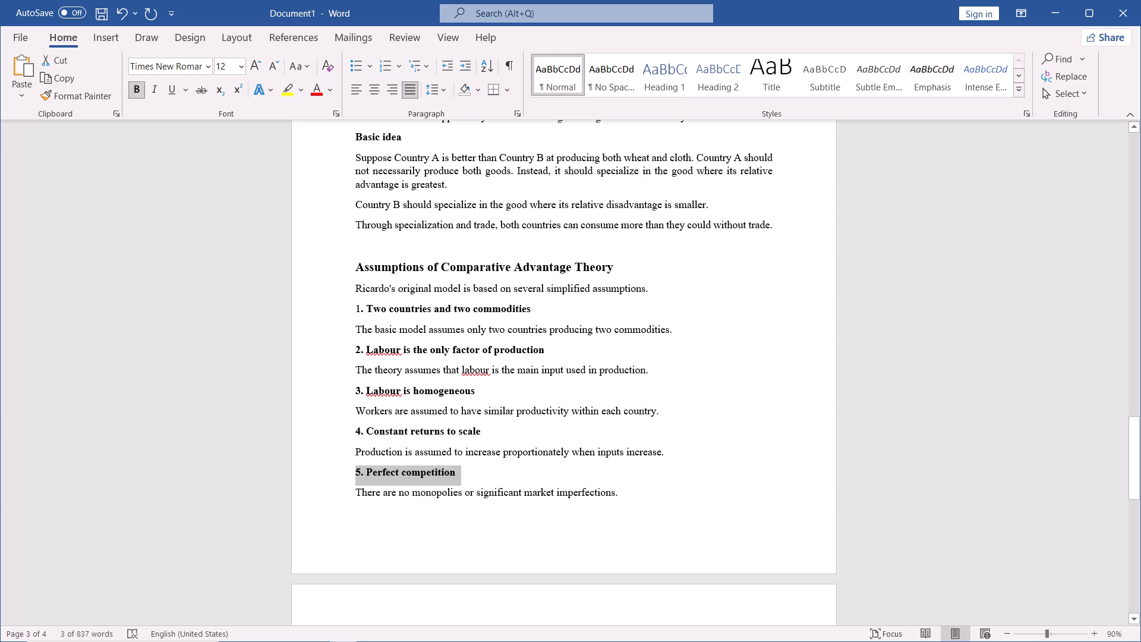
{"action": "left_click", "coordinate": [302, 480]}
{"action": "left_click", "coordinate": [350, 484]}
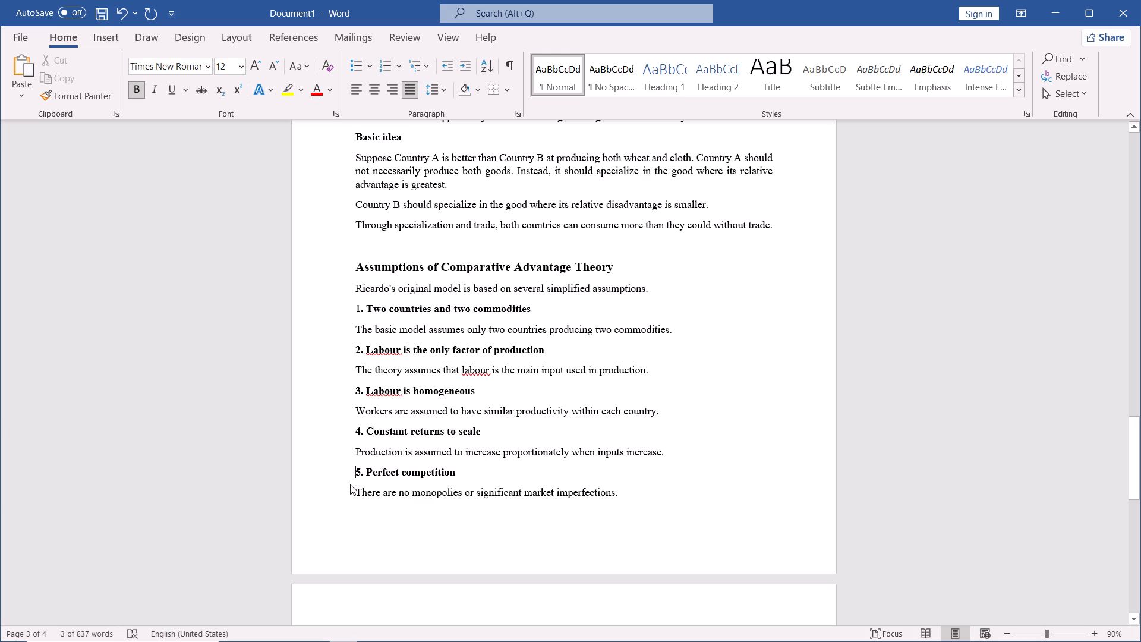
Make the numbered subheadings of assumptions 6 to 10 on page 4 bold, from "No transportation costs" to "Full employment".
{"action": "scroll", "coordinate": [350, 484], "scroll_direction": "down", "scroll_amount": 6}
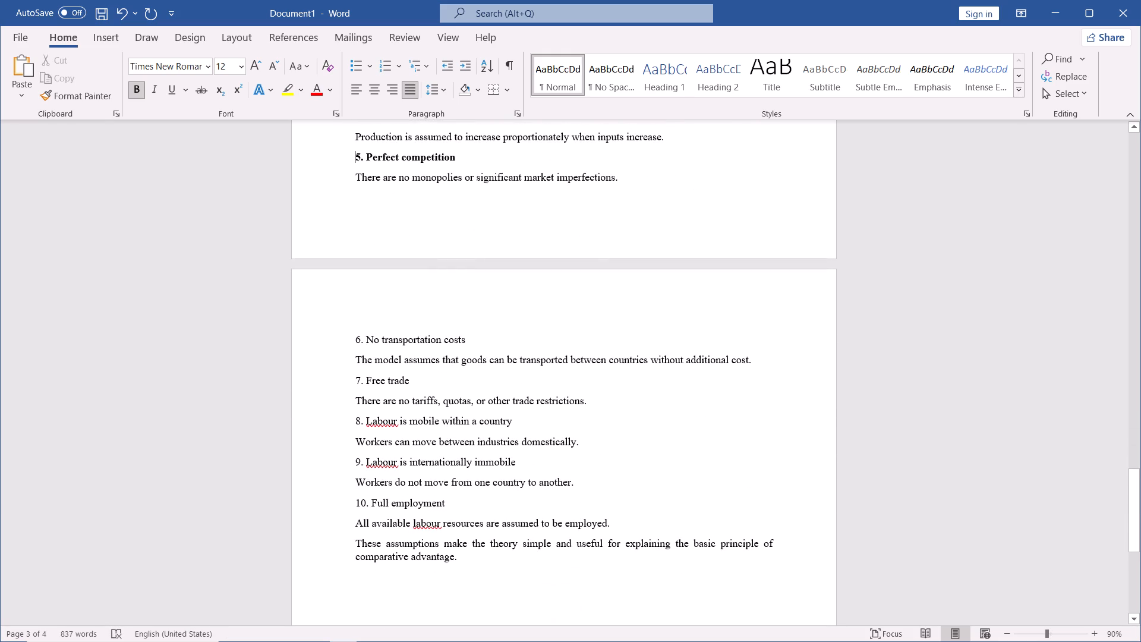
{"action": "left_click_drag", "start_coordinate": [349, 339], "coordinate": [509, 350]}
{"action": "key", "text": "ctrl+b"}
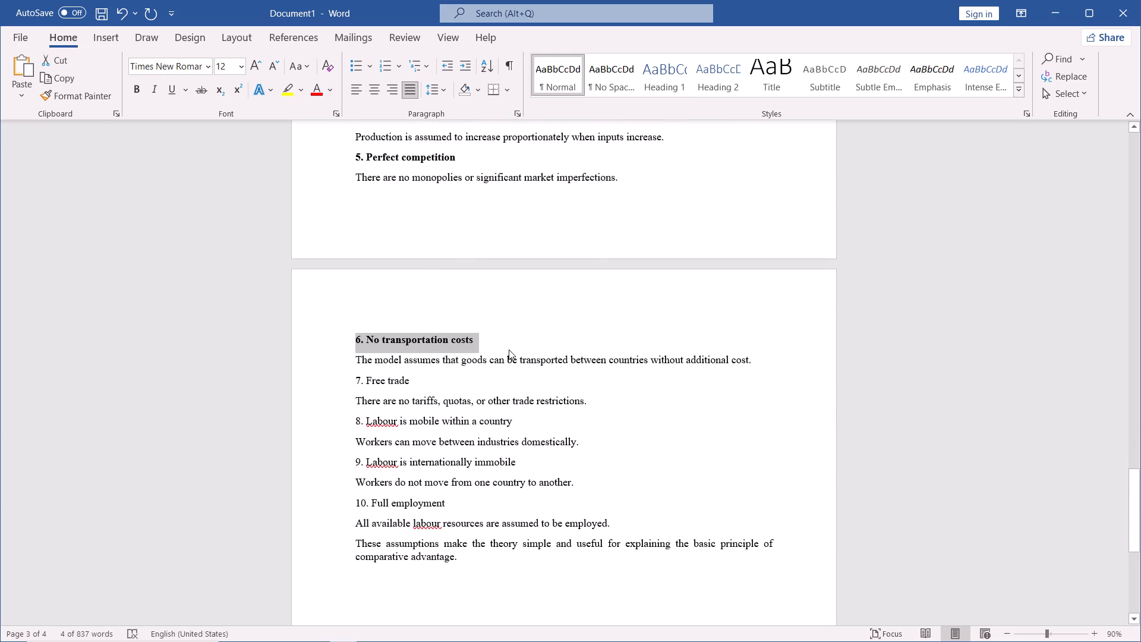
{"action": "left_click_drag", "start_coordinate": [354, 385], "coordinate": [487, 390]}
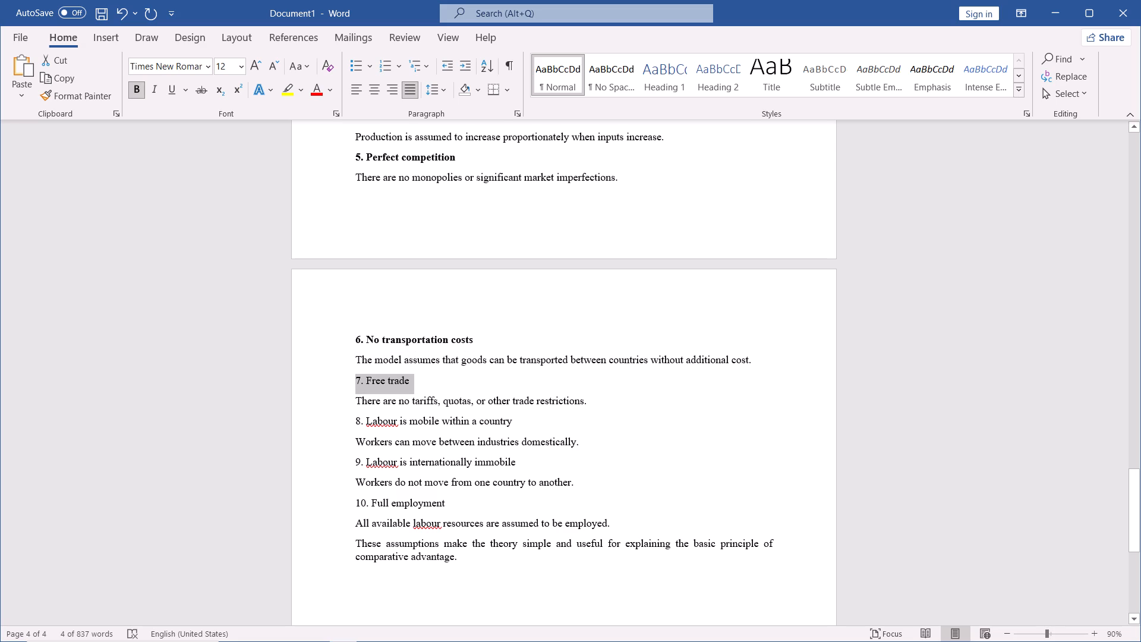
{"action": "left_click_drag", "start_coordinate": [487, 390], "coordinate": [491, 391]}
{"action": "key", "text": "ctrl+b"}
{"action": "left_click_drag", "start_coordinate": [346, 420], "coordinate": [577, 427]}
{"action": "key", "text": "ctrl+b"}
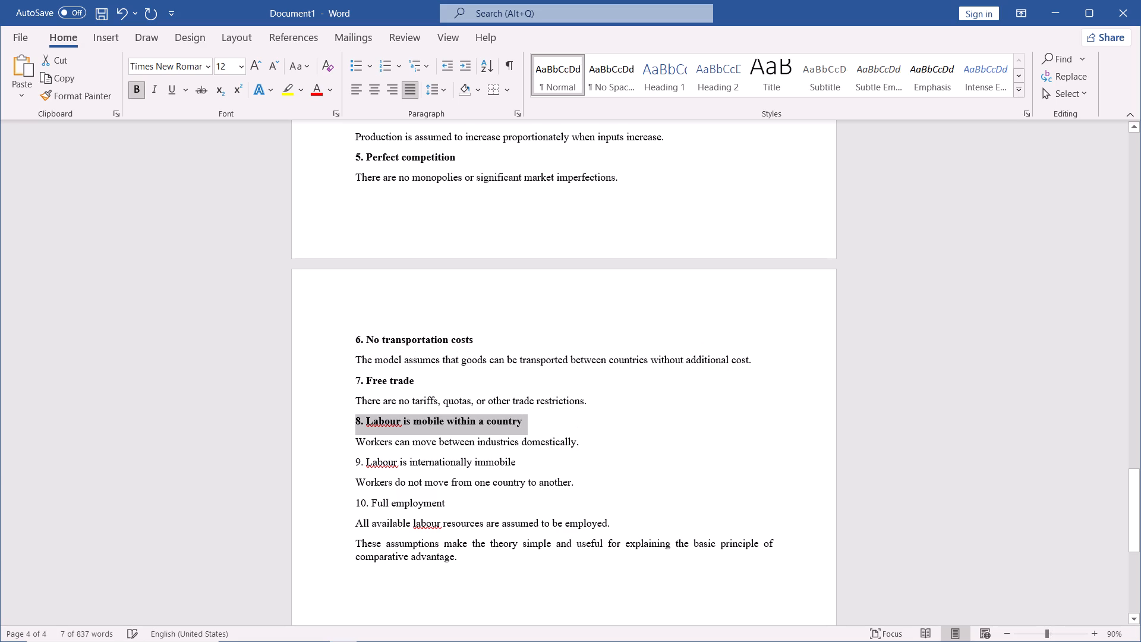
{"action": "left_click_drag", "start_coordinate": [352, 458], "coordinate": [512, 457]}
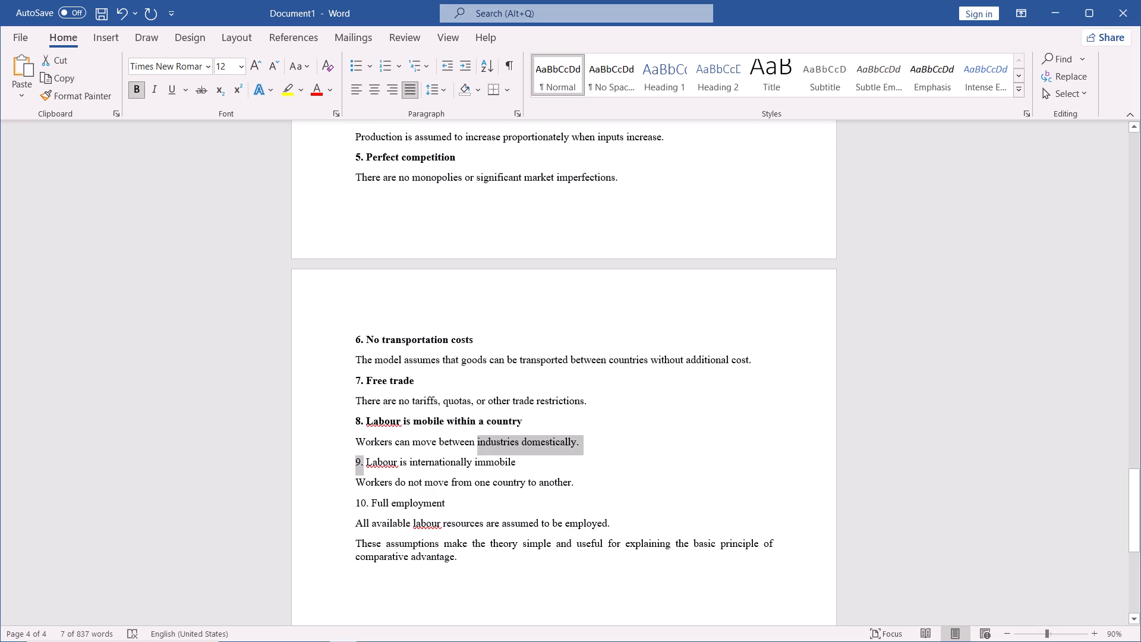
{"action": "left_click_drag", "start_coordinate": [512, 457], "coordinate": [528, 462]}
{"action": "key", "text": "ctrl+b"}
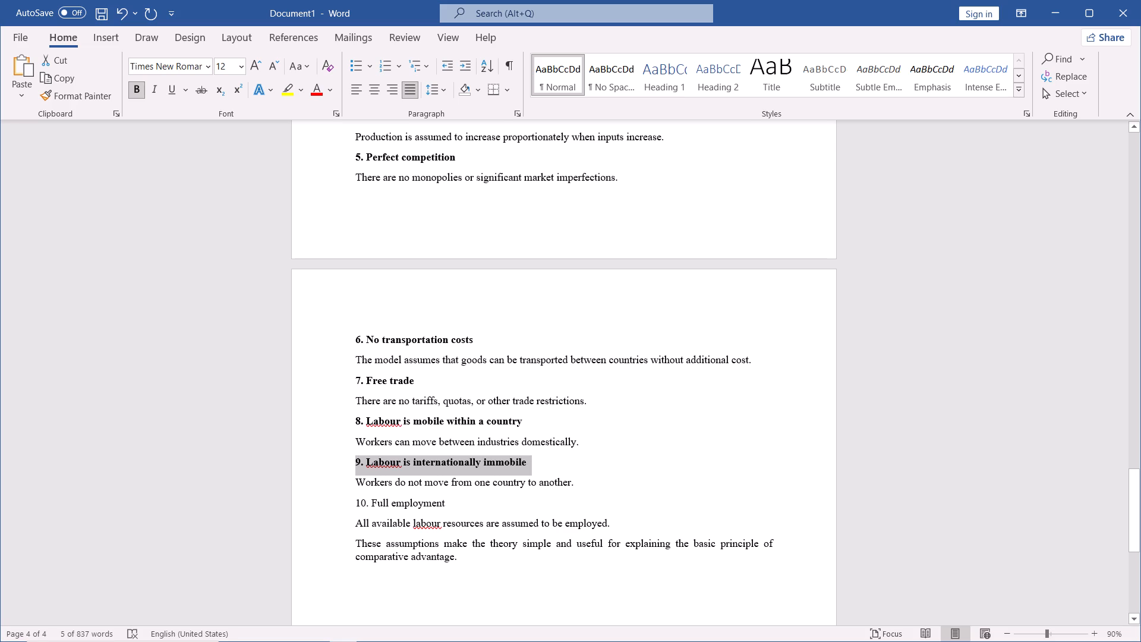
{"action": "left_click_drag", "start_coordinate": [350, 502], "coordinate": [481, 498]}
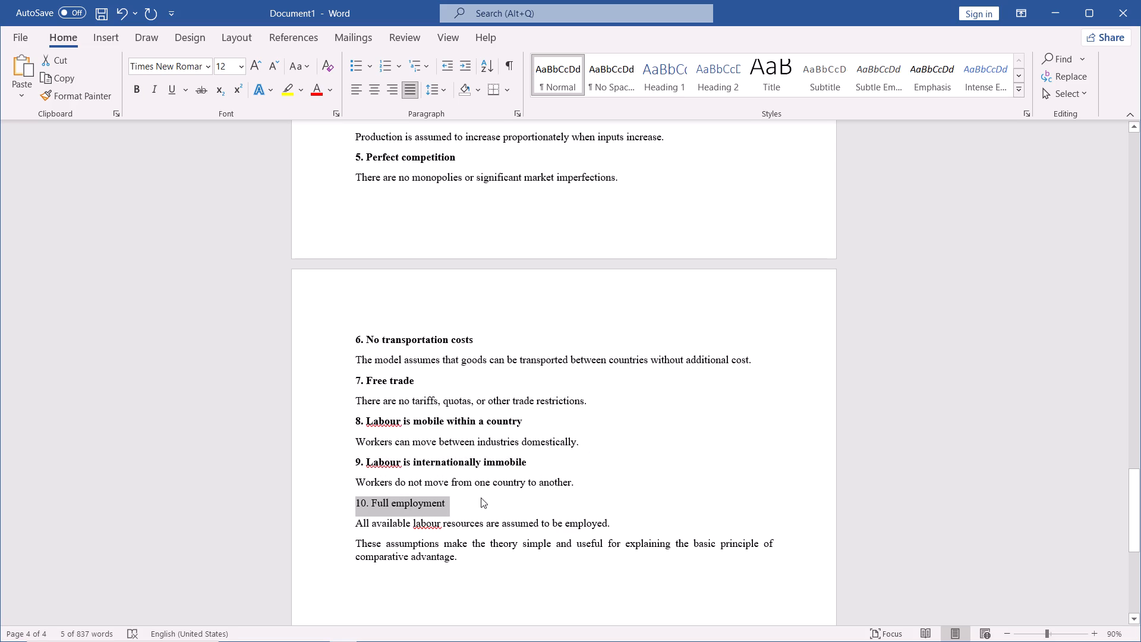
{"action": "key", "text": "ctrl+b"}
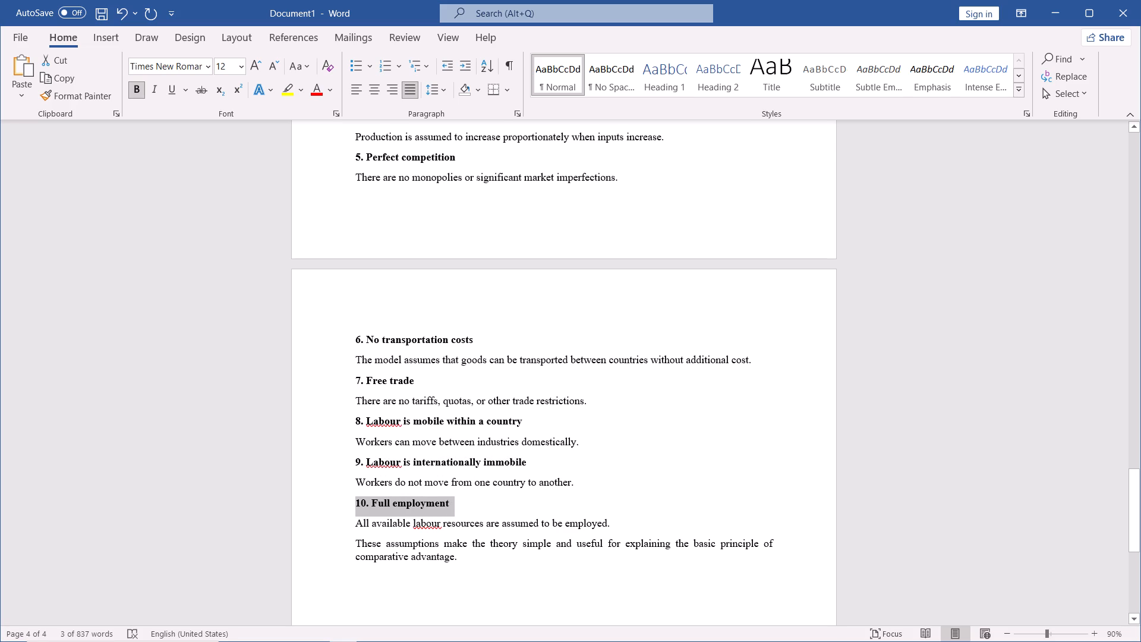
Add a new empty paragraph after the closing sentence beginning "These assumptions make the theory simple" on page 4.
{"action": "left_click", "coordinate": [475, 559]}
{"action": "key", "text": "Return"}
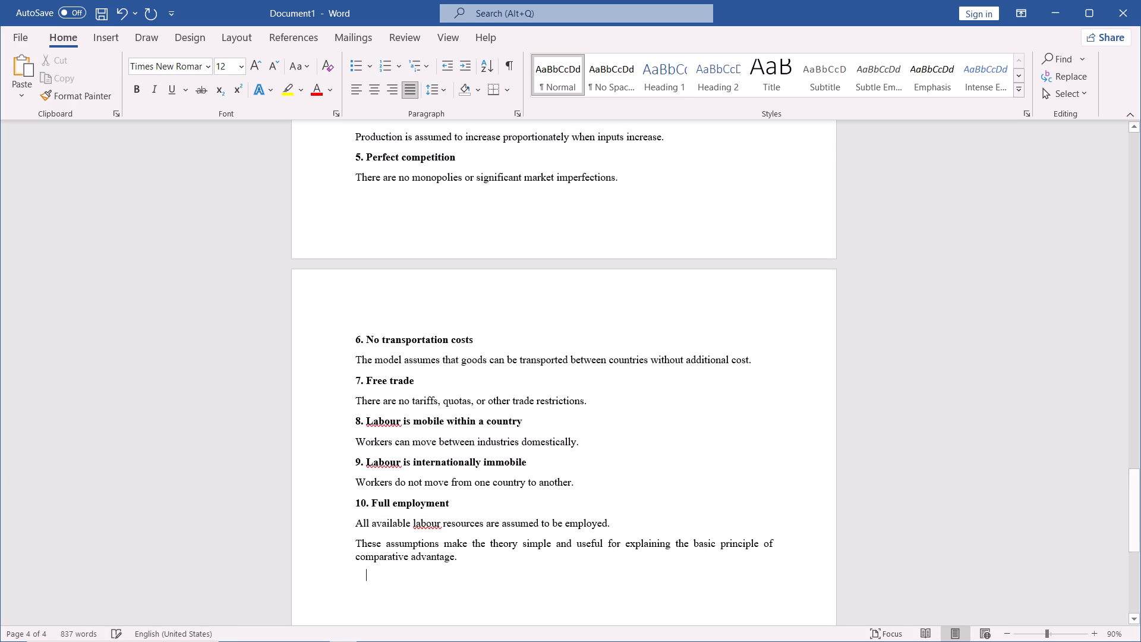
{"action": "scroll", "coordinate": [475, 559], "scroll_direction": "down", "scroll_amount": 3}
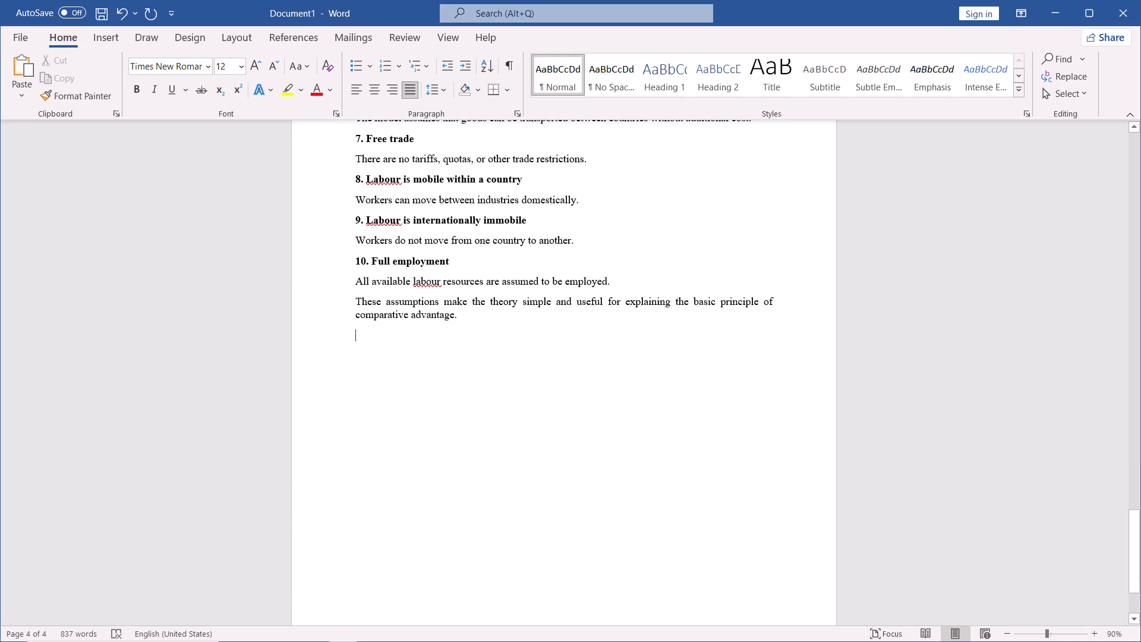
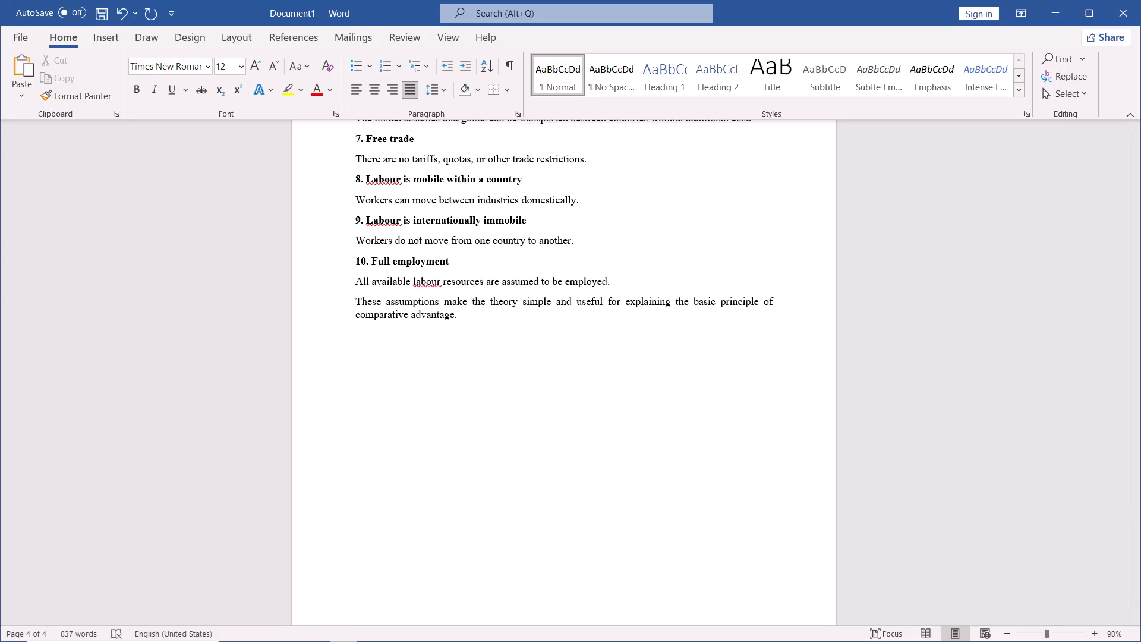
Paste the copied numerical example section after the closing assumptions paragraph on page 4.
{"action": "key", "text": "ctrl+v"}
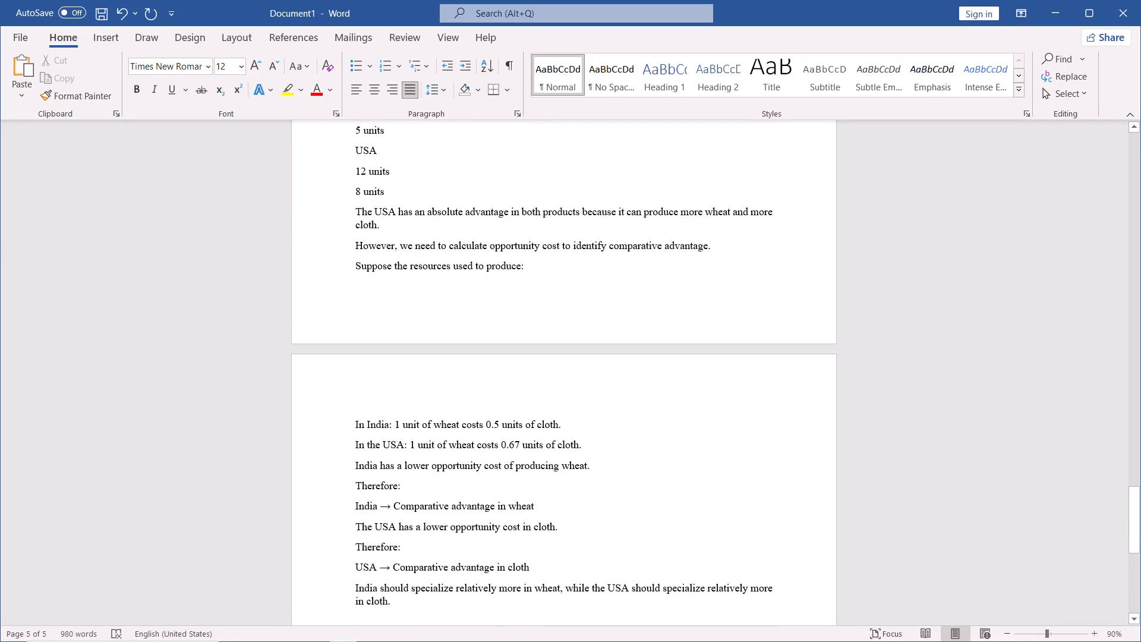
Remove the leading number "6." from the "Numerical Example of Comparative Advantage" heading.
{"action": "scroll", "coordinate": [354, 342], "scroll_direction": "up", "scroll_amount": 6}
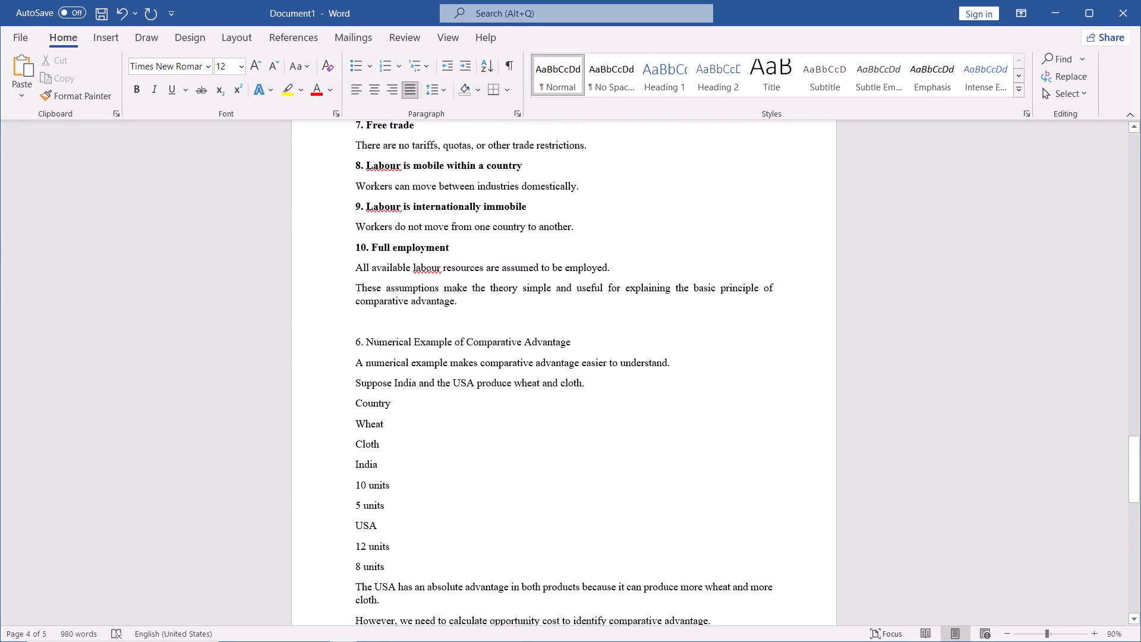
{"action": "left_click", "coordinate": [365, 341]}
{"action": "key", "text": "BackSpace"}
{"action": "key", "text": "BackSpace"}
{"action": "key", "text": "BackSpace"}
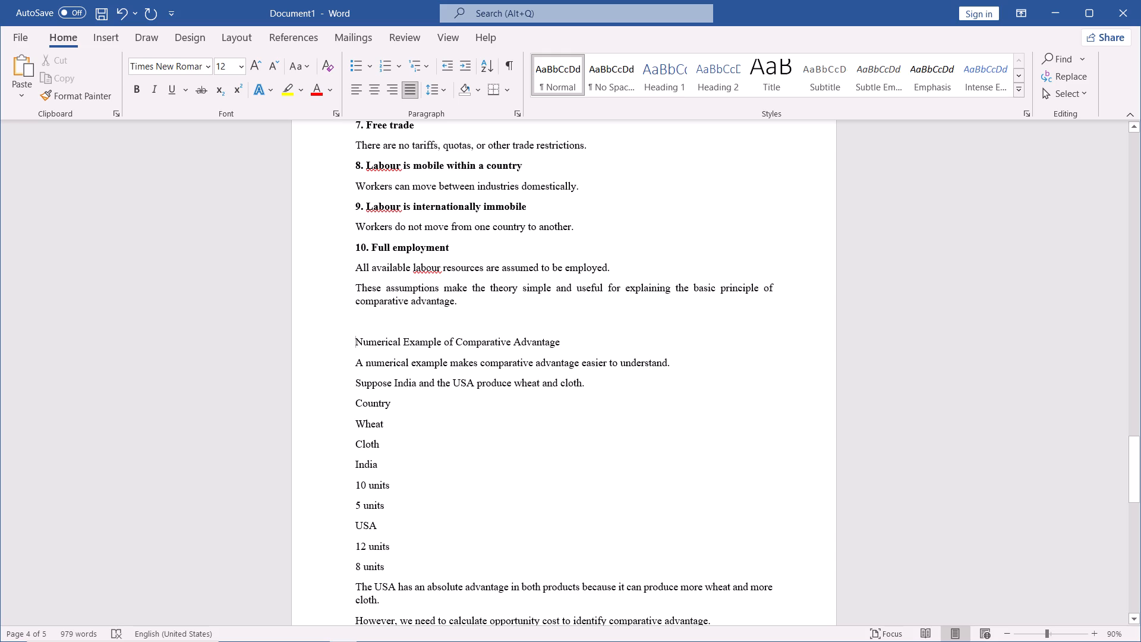
Make the heading "Numerical Example of Comparative Advantage" bold and increase its font size to 14.
{"action": "left_click_drag", "start_coordinate": [357, 343], "coordinate": [562, 343]}
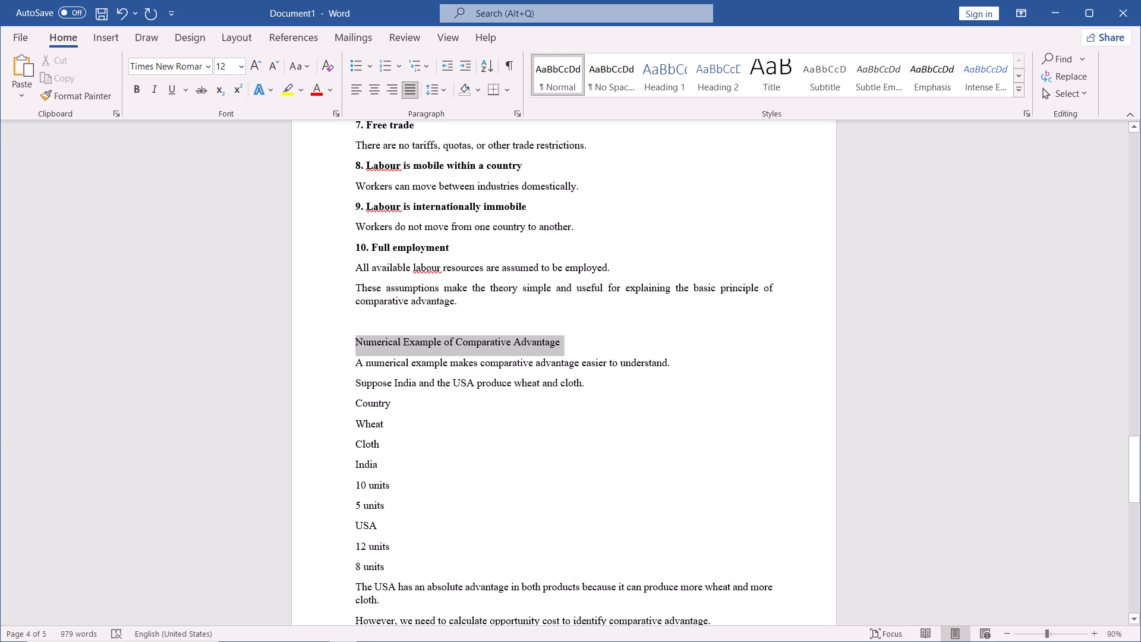
{"action": "left_click_drag", "start_coordinate": [562, 343], "coordinate": [563, 343]}
{"action": "key", "text": "ctrl+b"}
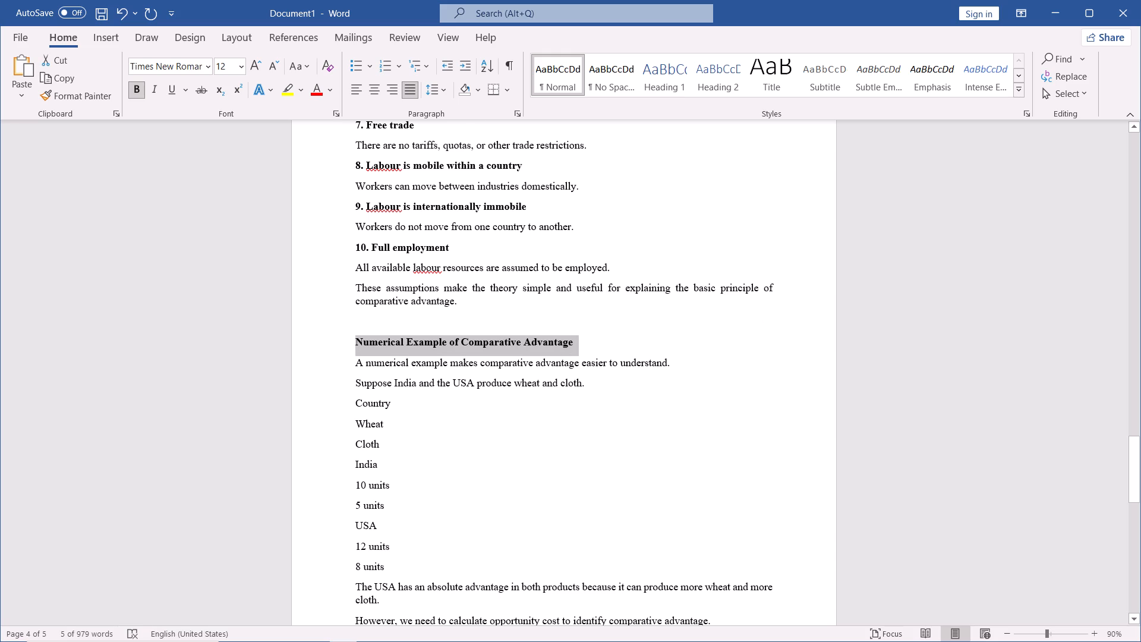
{"action": "left_click", "coordinate": [260, 65]}
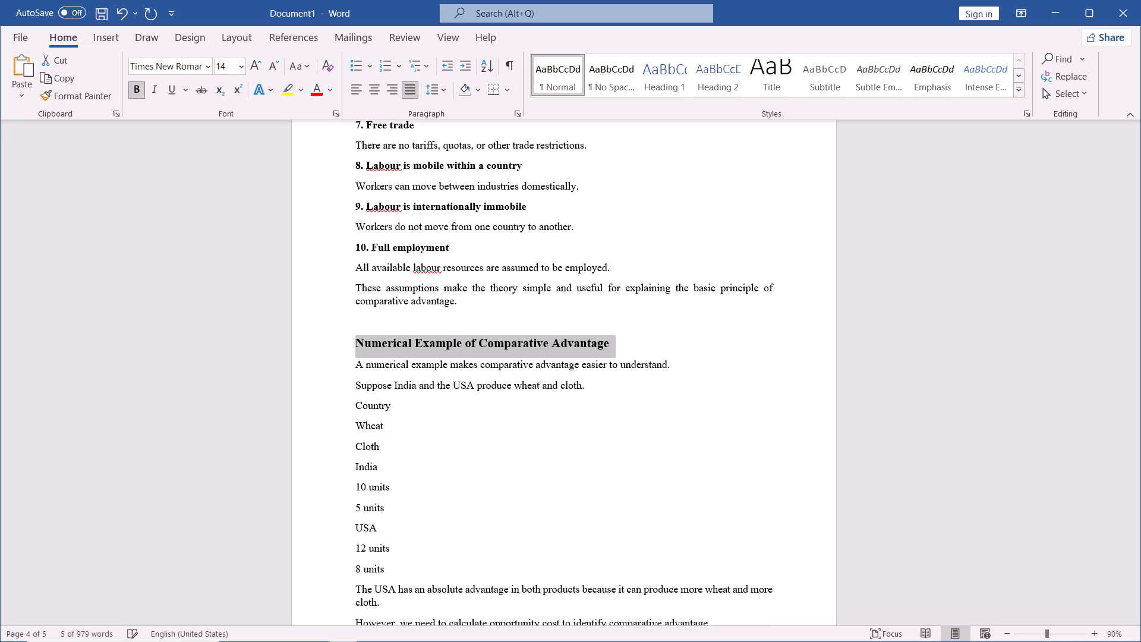
{"action": "left_click", "coordinate": [594, 398]}
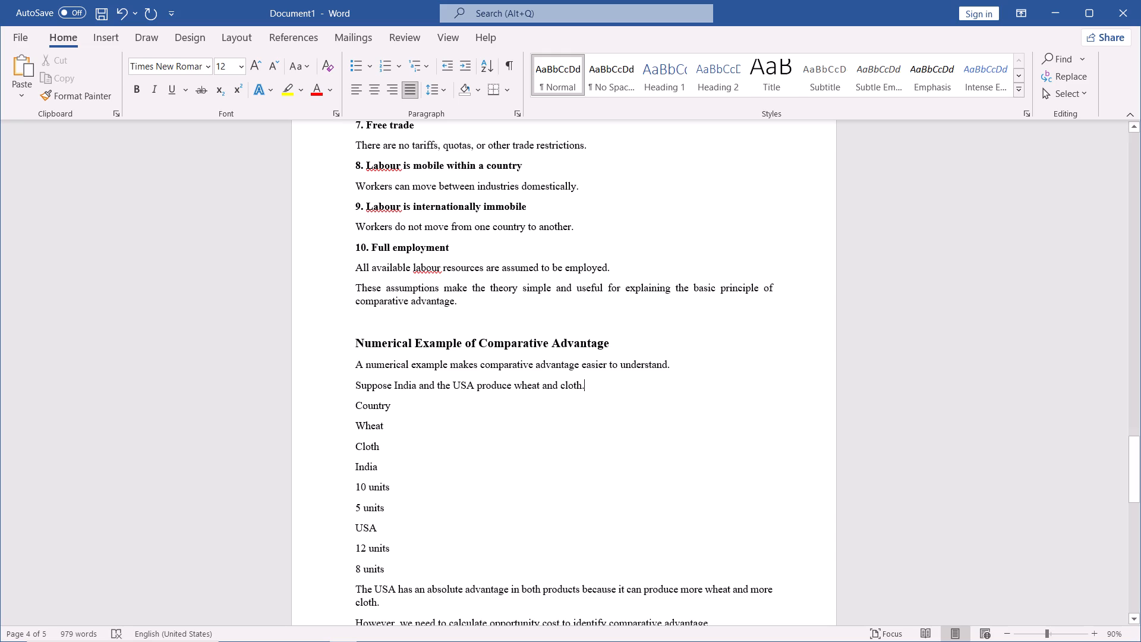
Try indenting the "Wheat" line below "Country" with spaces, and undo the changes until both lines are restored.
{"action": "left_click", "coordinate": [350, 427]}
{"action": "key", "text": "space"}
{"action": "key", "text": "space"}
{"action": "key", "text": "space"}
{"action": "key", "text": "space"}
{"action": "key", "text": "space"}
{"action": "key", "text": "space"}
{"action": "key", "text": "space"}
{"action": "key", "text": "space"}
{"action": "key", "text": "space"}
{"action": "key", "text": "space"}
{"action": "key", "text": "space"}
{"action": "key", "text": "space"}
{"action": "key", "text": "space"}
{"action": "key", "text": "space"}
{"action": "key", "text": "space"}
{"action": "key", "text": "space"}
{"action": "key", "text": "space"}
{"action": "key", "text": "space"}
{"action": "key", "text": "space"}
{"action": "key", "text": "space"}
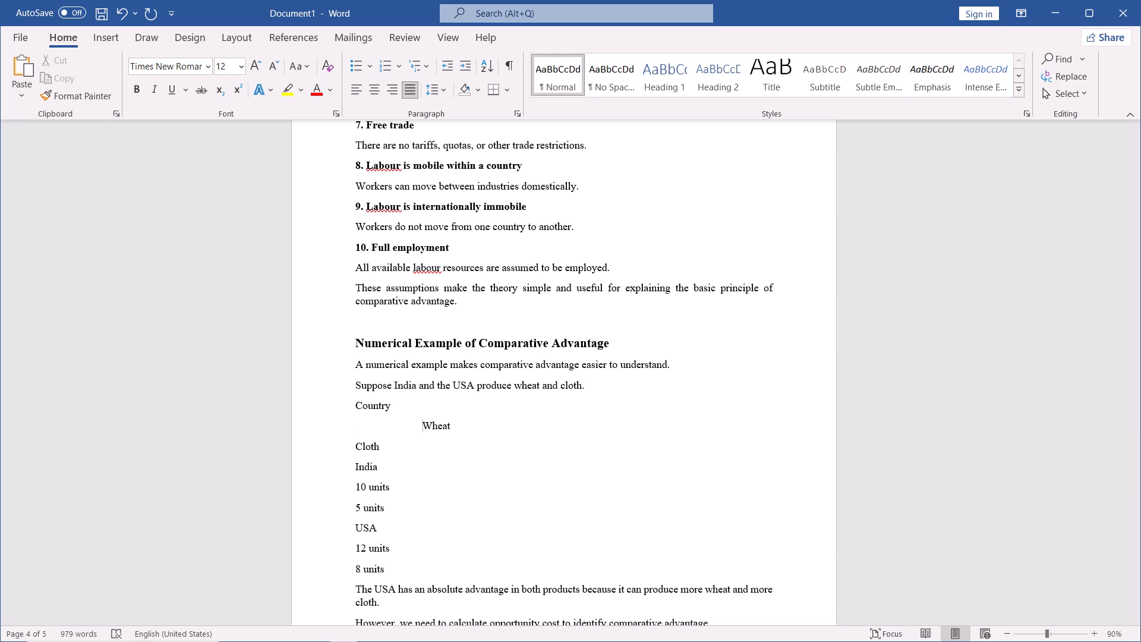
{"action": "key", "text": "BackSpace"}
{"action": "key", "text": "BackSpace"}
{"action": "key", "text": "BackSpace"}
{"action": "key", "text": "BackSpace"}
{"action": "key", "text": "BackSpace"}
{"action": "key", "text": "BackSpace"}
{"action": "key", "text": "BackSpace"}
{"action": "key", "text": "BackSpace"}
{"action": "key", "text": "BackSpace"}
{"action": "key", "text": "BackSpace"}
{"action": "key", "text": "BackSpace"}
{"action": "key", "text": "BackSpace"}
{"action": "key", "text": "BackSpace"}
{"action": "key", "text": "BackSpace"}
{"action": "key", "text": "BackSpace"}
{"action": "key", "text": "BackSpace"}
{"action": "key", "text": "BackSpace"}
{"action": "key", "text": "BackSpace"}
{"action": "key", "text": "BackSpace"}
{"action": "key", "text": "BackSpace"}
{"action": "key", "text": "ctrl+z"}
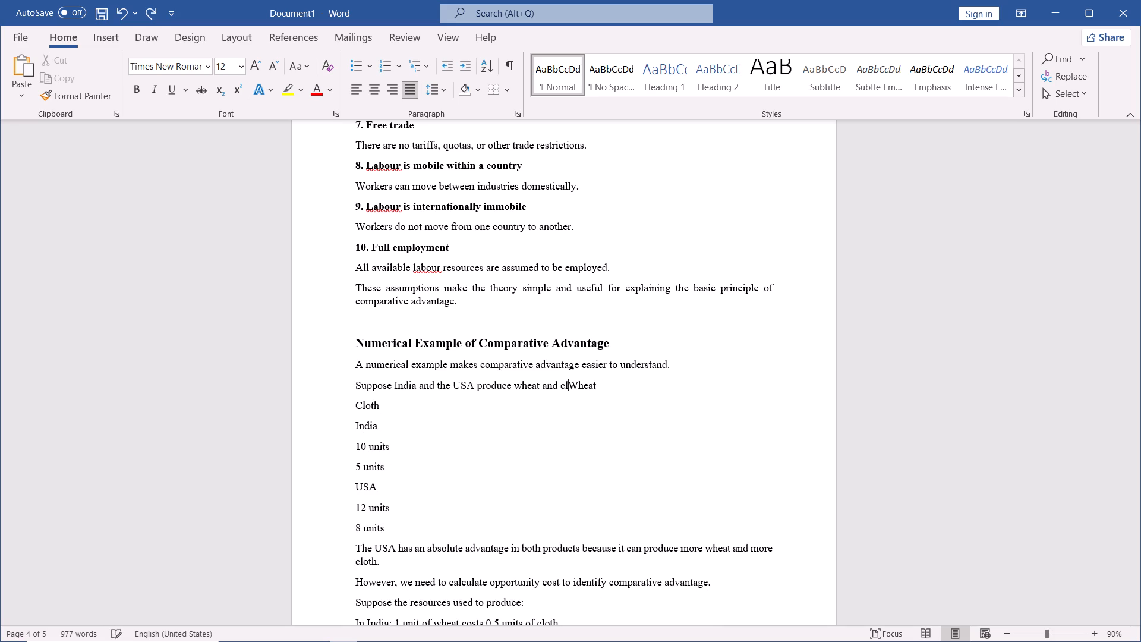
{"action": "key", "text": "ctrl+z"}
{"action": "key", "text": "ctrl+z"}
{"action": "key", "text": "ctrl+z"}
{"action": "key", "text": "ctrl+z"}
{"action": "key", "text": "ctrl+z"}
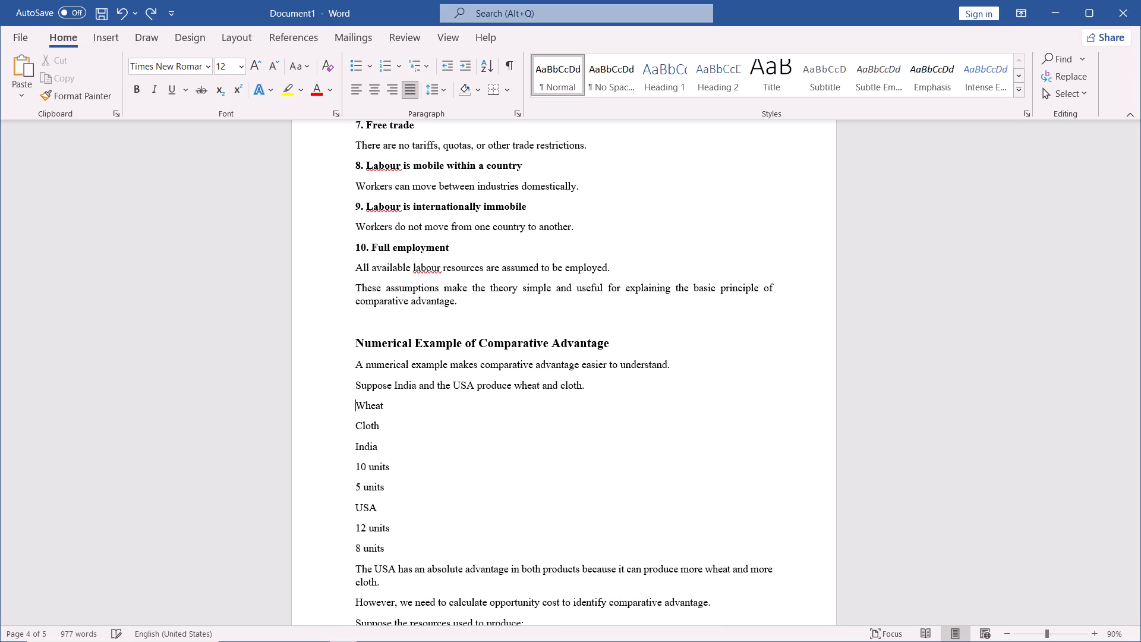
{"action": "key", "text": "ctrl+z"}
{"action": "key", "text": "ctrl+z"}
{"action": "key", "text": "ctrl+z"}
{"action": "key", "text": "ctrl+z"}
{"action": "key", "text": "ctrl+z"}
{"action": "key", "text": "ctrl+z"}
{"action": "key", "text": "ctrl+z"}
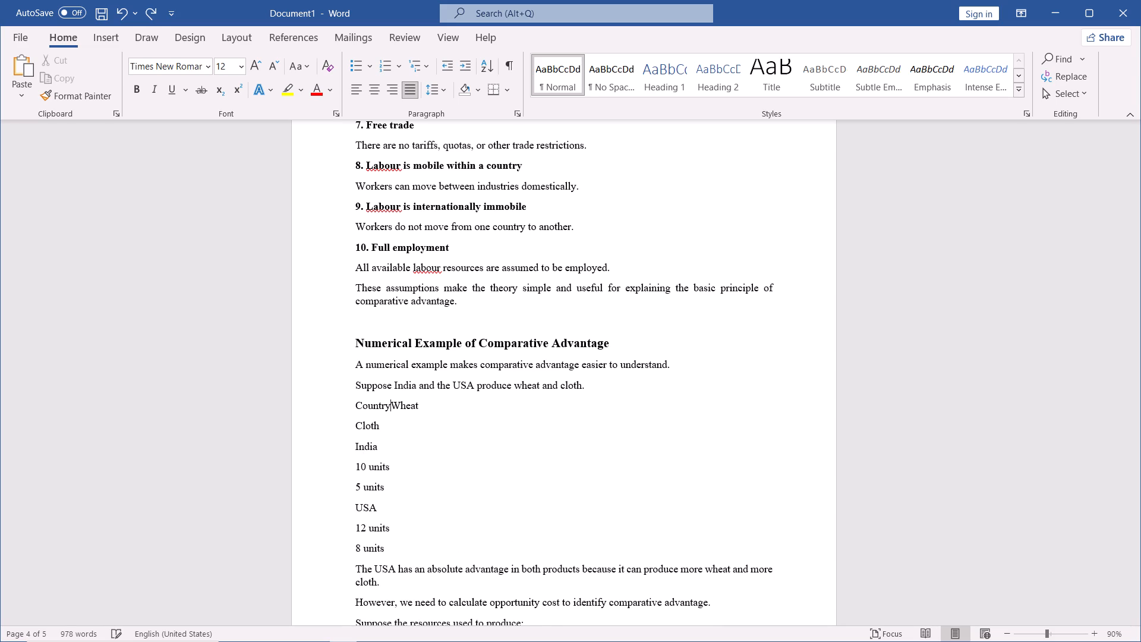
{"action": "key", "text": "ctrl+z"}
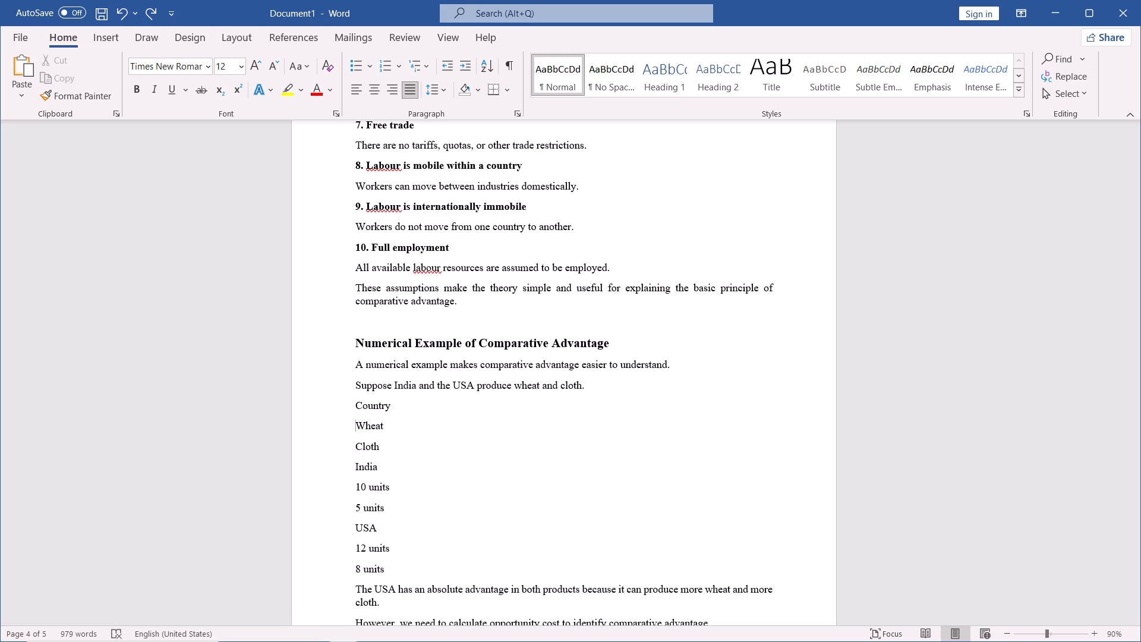
Bring "Wheat" up onto the "Country" line and space it out with blanks as a second column heading.
{"action": "key", "text": "BackSpace"}
{"action": "key", "text": "space"}
{"action": "key", "text": "space"}
{"action": "key", "text": "space"}
{"action": "key", "text": "space"}
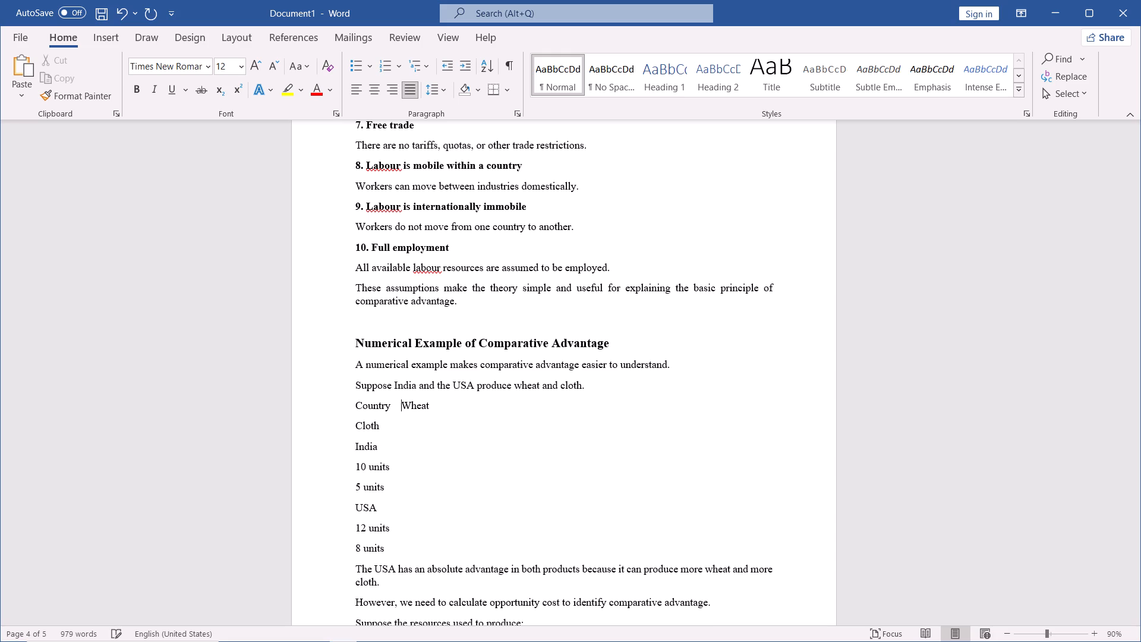
{"action": "key", "text": "space"}
{"action": "key", "text": "space"}
{"action": "key", "text": "space"}
{"action": "key", "text": "space"}
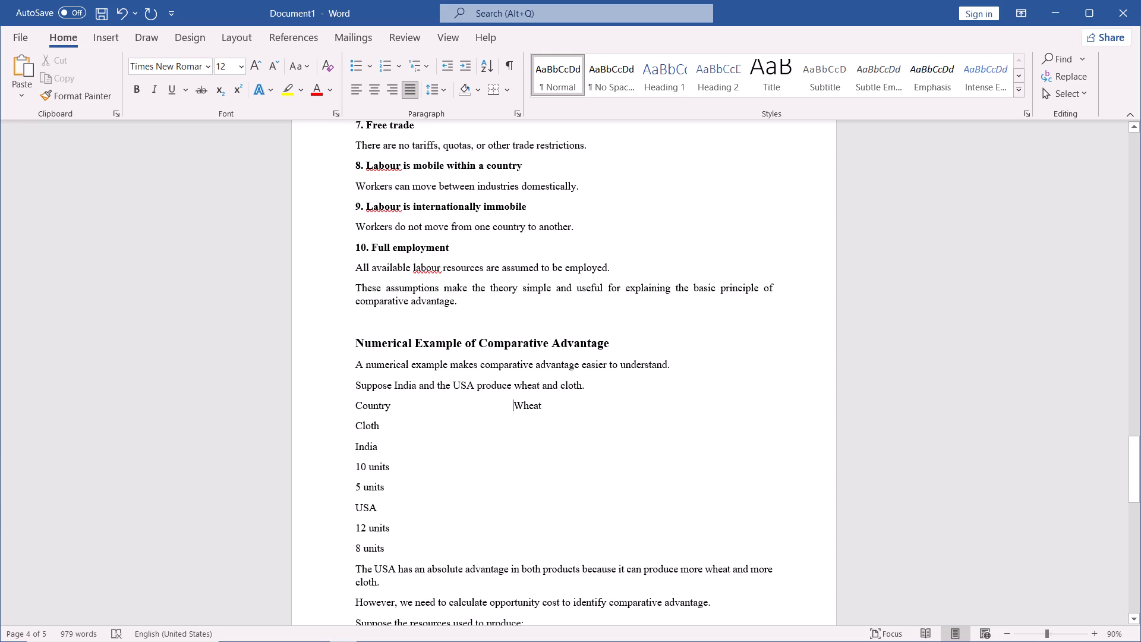
Bring "Cloth" up onto the "Country" and "Wheat" line and space it out with blanks as a third column heading.
{"action": "left_click", "coordinate": [345, 418]}
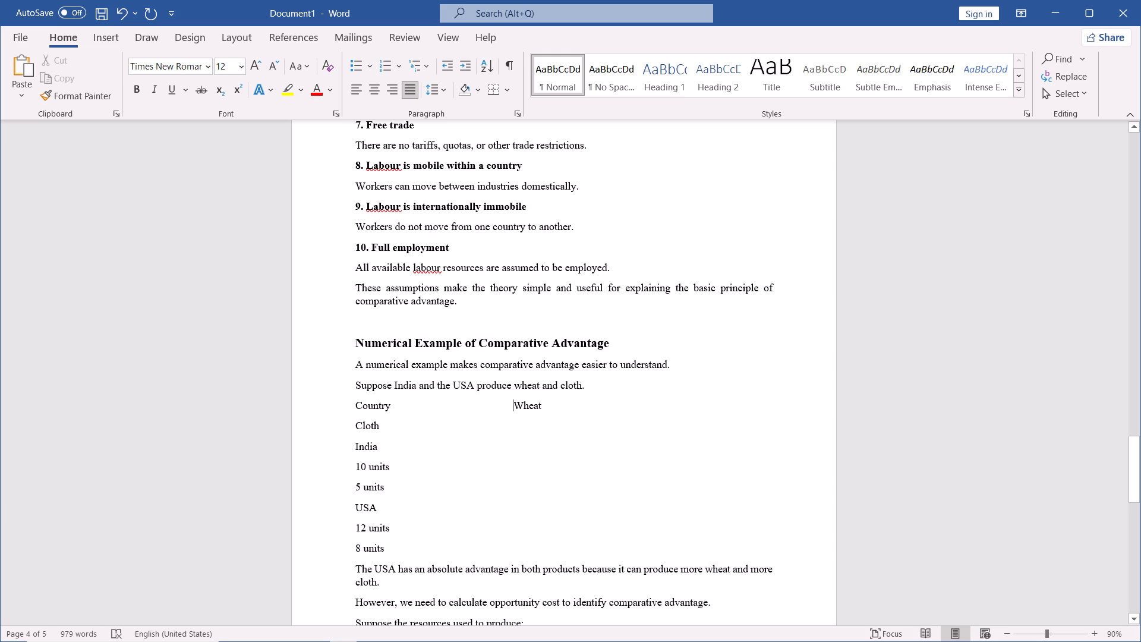
{"action": "left_click", "coordinate": [356, 427]}
{"action": "key", "text": "BackSpace"}
{"action": "key", "text": "space"}
{"action": "key", "text": "space"}
{"action": "key", "text": "space"}
{"action": "key", "text": "space"}
{"action": "key", "text": "space"}
{"action": "key", "text": "space"}
{"action": "key", "text": "space"}
{"action": "key", "text": "space"}
{"action": "key", "text": "space"}
{"action": "key", "text": "space"}
{"action": "key", "text": "space"}
{"action": "key", "text": "space"}
{"action": "key", "text": "space"}
{"action": "key", "text": "space"}
{"action": "key", "text": "space"}
{"action": "key", "text": "space"}
{"action": "key", "text": "space"}
{"action": "key", "text": "space"}
{"action": "key", "text": "space"}
{"action": "key", "text": "space"}
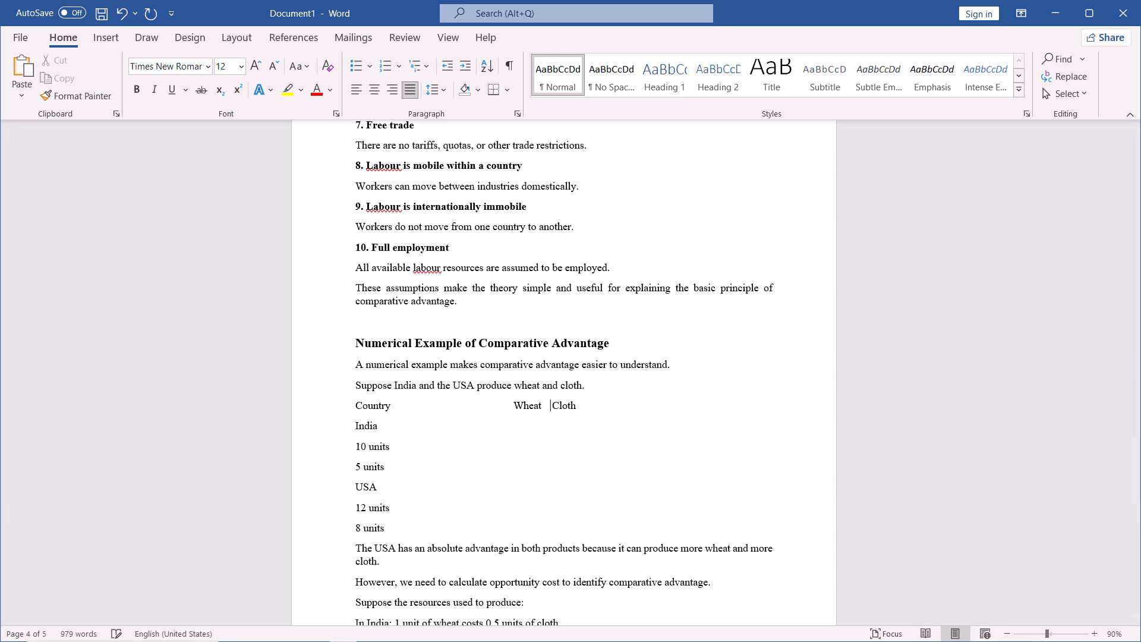
{"action": "key", "text": "space"}
{"action": "key", "text": "space"}
{"action": "key", "text": "space"}
{"action": "key", "text": "space"}
{"action": "key", "text": "space"}
{"action": "key", "text": "space"}
{"action": "key", "text": "space"}
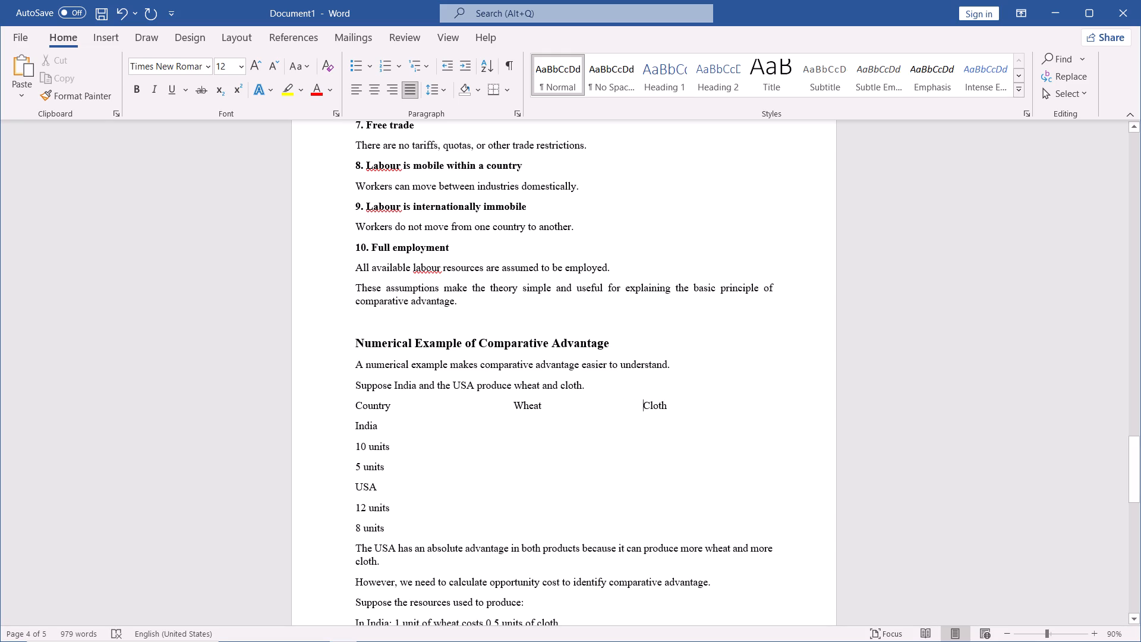
Bring "10 units" up onto the "India" line and align it under "Wheat" with spaces.
{"action": "left_click", "coordinate": [350, 449]}
{"action": "key", "text": "BackSpace"}
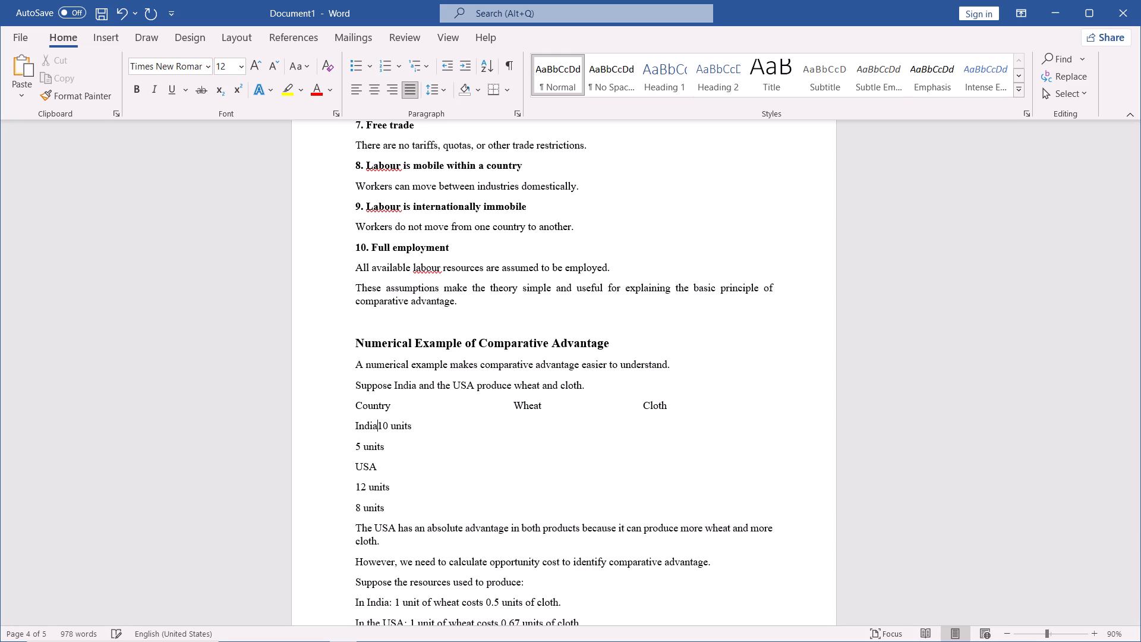
{"action": "key", "text": "space"}
{"action": "key", "text": "space"}
{"action": "key", "text": "space"}
{"action": "key", "text": "space"}
{"action": "key", "text": "space"}
{"action": "key", "text": "space"}
{"action": "key", "text": "space"}
{"action": "key", "text": "space"}
{"action": "key", "text": "space"}
{"action": "key", "text": "space"}
{"action": "key", "text": "space"}
{"action": "key", "text": "space"}
{"action": "key", "text": "space"}
{"action": "key", "text": "space"}
{"action": "key", "text": "space"}
{"action": "key", "text": "space"}
{"action": "key", "text": "space"}
{"action": "key", "text": "space"}
{"action": "key", "text": "space"}
{"action": "key", "text": "space"}
{"action": "key", "text": "BackSpace"}
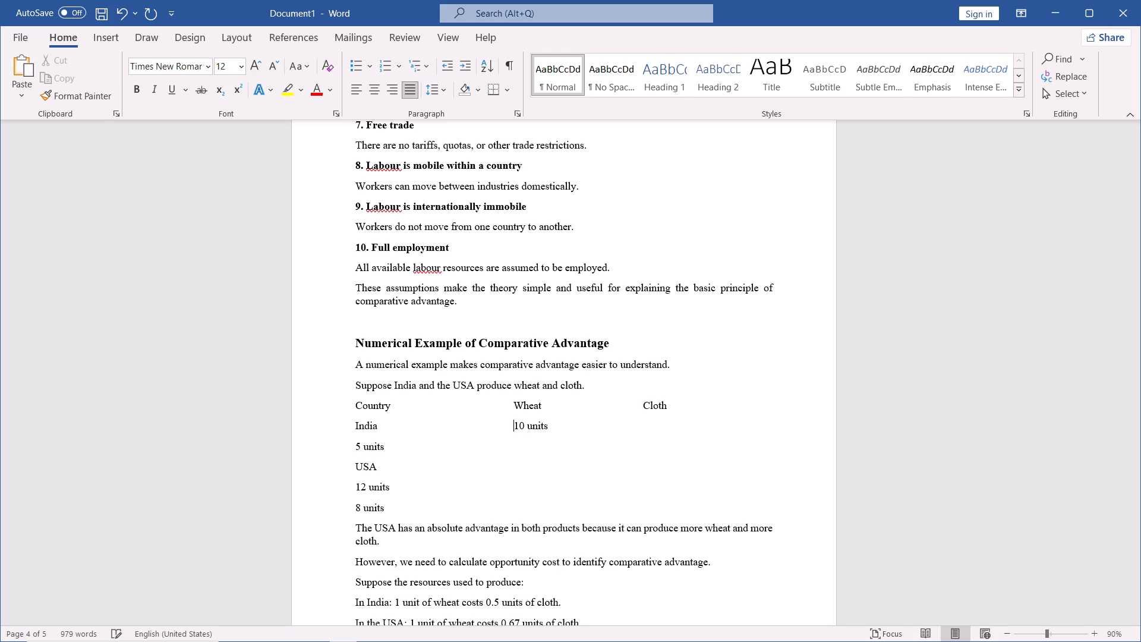
Bring "5 units" up onto the "India" line and align it under "Cloth" with spaces.
{"action": "left_click", "coordinate": [354, 445]}
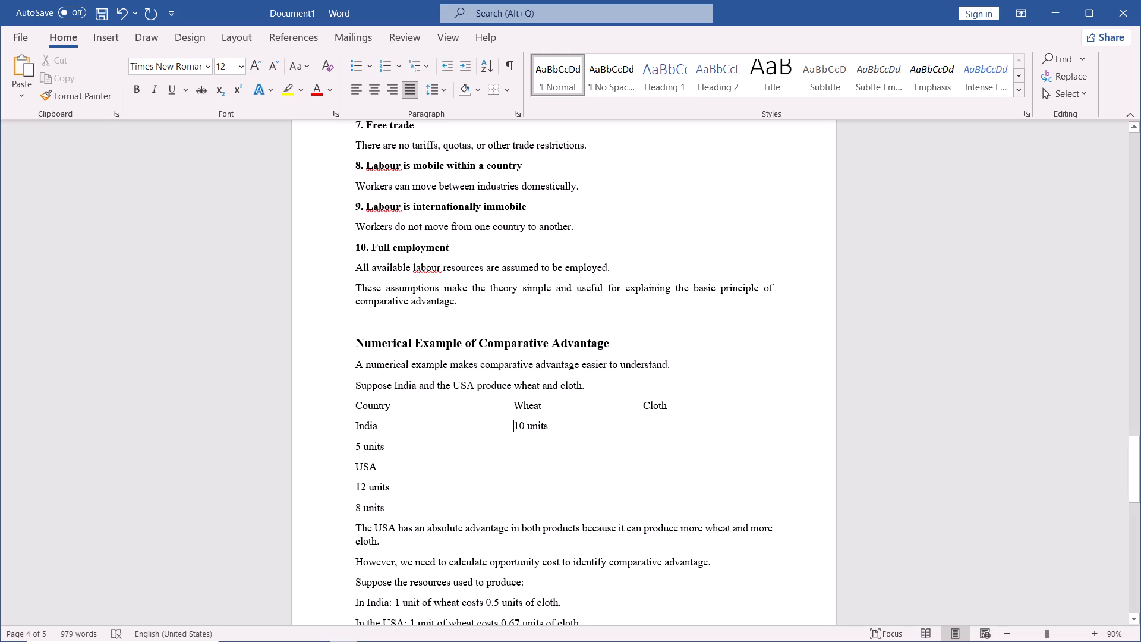
{"action": "key", "text": "BackSpace"}
{"action": "key", "text": "space"}
{"action": "key", "text": "space"}
{"action": "key", "text": "space"}
{"action": "key", "text": "space"}
{"action": "key", "text": "space"}
{"action": "key", "text": "space"}
{"action": "key", "text": "space"}
{"action": "key", "text": "space"}
{"action": "key", "text": "space"}
{"action": "key", "text": "space"}
{"action": "key", "text": "space"}
{"action": "key", "text": "space"}
{"action": "key", "text": "space"}
{"action": "key", "text": "space"}
{"action": "key", "text": "space"}
{"action": "key", "text": "space"}
{"action": "key", "text": "space"}
{"action": "key", "text": "space"}
{"action": "key", "text": "space"}
{"action": "key", "text": "space"}
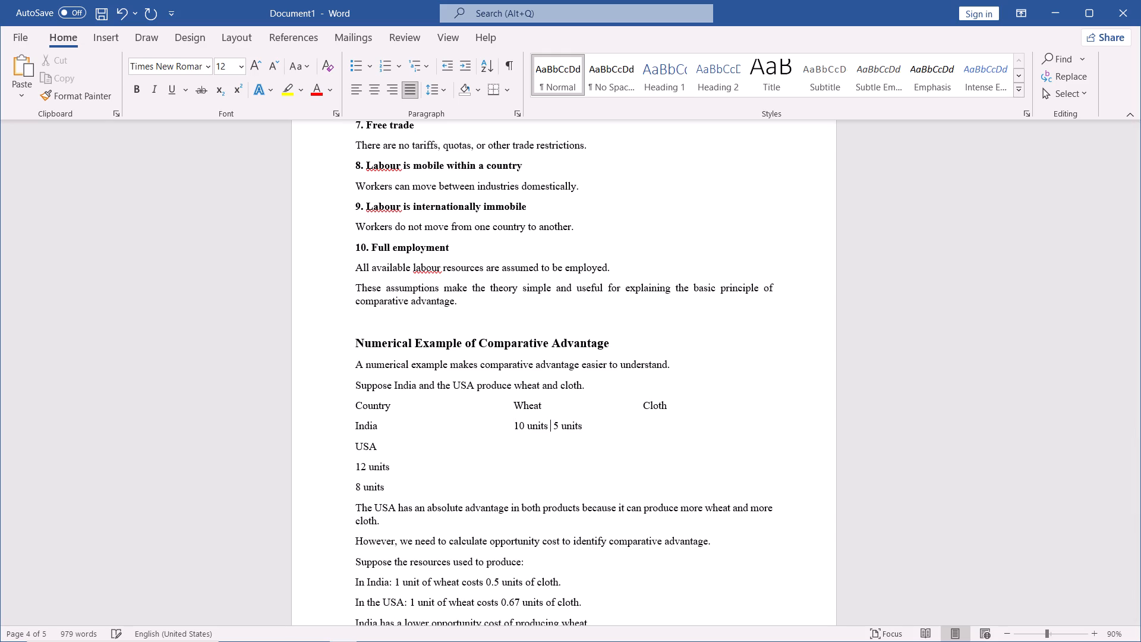
{"action": "key", "text": "space"}
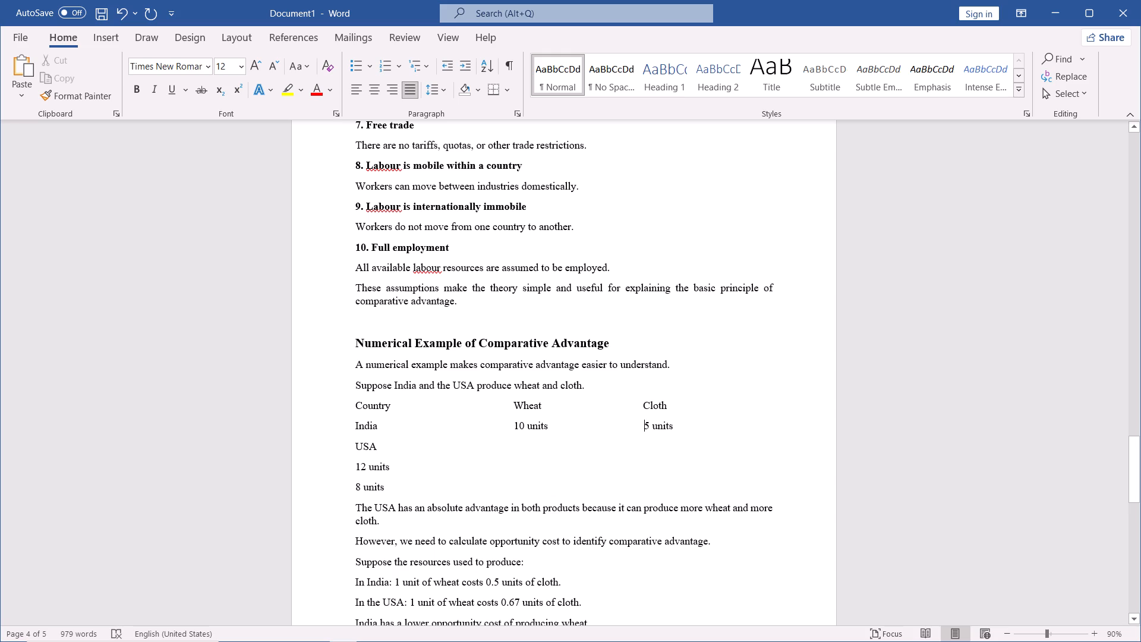
Bring "12 units" up onto the "USA" line and align it under "Wheat" with spaces.
{"action": "left_click", "coordinate": [352, 467]}
{"action": "key", "text": "BackSpace"}
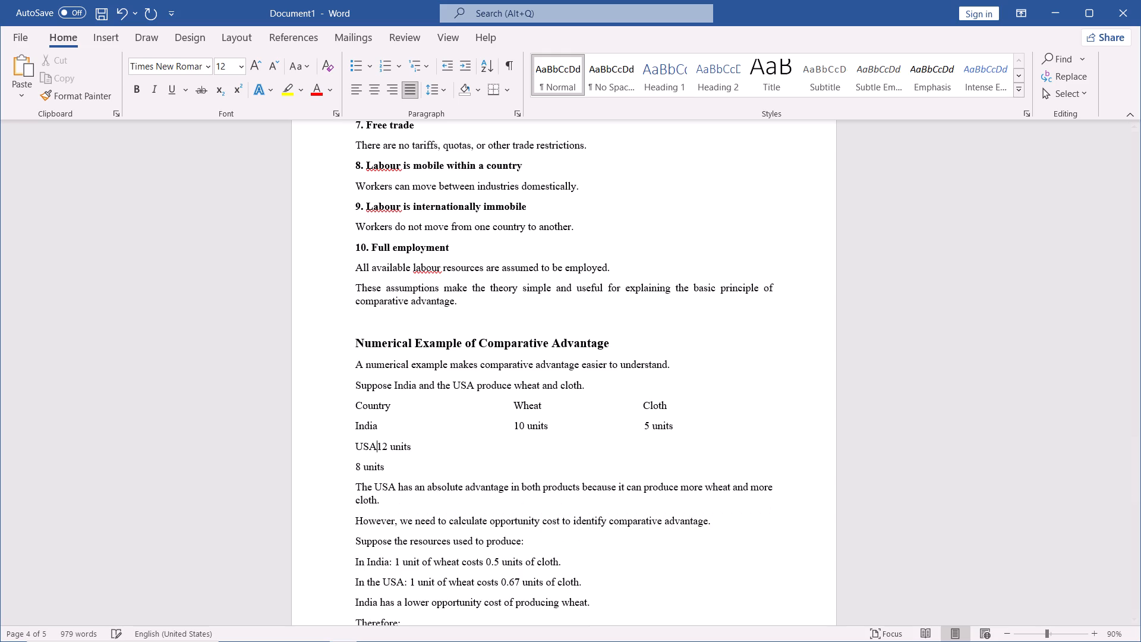
{"action": "key", "text": "space"}
{"action": "key", "text": "space"}
{"action": "key", "text": "space"}
{"action": "key", "text": "space"}
{"action": "key", "text": "space"}
{"action": "key", "text": "space"}
{"action": "key", "text": "space"}
{"action": "key", "text": "space"}
{"action": "key", "text": "space"}
{"action": "key", "text": "space"}
{"action": "key", "text": "space"}
{"action": "key", "text": "space"}
{"action": "key", "text": "space"}
{"action": "key", "text": "space"}
{"action": "key", "text": "space"}
{"action": "key", "text": "space"}
{"action": "key", "text": "space"}
{"action": "key", "text": "space"}
{"action": "key", "text": "space"}
{"action": "key", "text": "space"}
{"action": "key", "text": "space"}
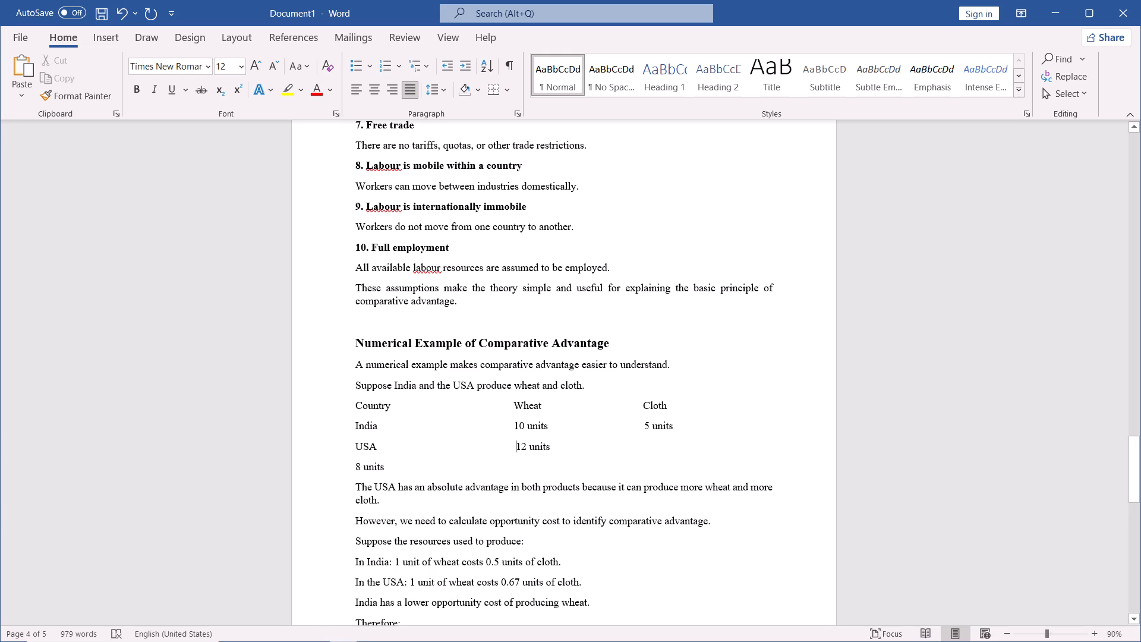
Bring "8 units" up onto the "USA" line and align it under "Cloth" with spaces.
{"action": "left_click", "coordinate": [353, 469]}
{"action": "key", "text": "BackSpace"}
{"action": "key", "text": "space"}
{"action": "key", "text": "space"}
{"action": "key", "text": "space"}
{"action": "key", "text": "space"}
{"action": "key", "text": "space"}
{"action": "key", "text": "space"}
{"action": "key", "text": "space"}
{"action": "key", "text": "space"}
{"action": "key", "text": "space"}
{"action": "key", "text": "space"}
{"action": "key", "text": "space"}
{"action": "key", "text": "space"}
{"action": "key", "text": "space"}
{"action": "key", "text": "space"}
{"action": "key", "text": "space"}
{"action": "key", "text": "space"}
{"action": "key", "text": "space"}
{"action": "key", "text": "space"}
{"action": "key", "text": "space"}
{"action": "key", "text": "space"}
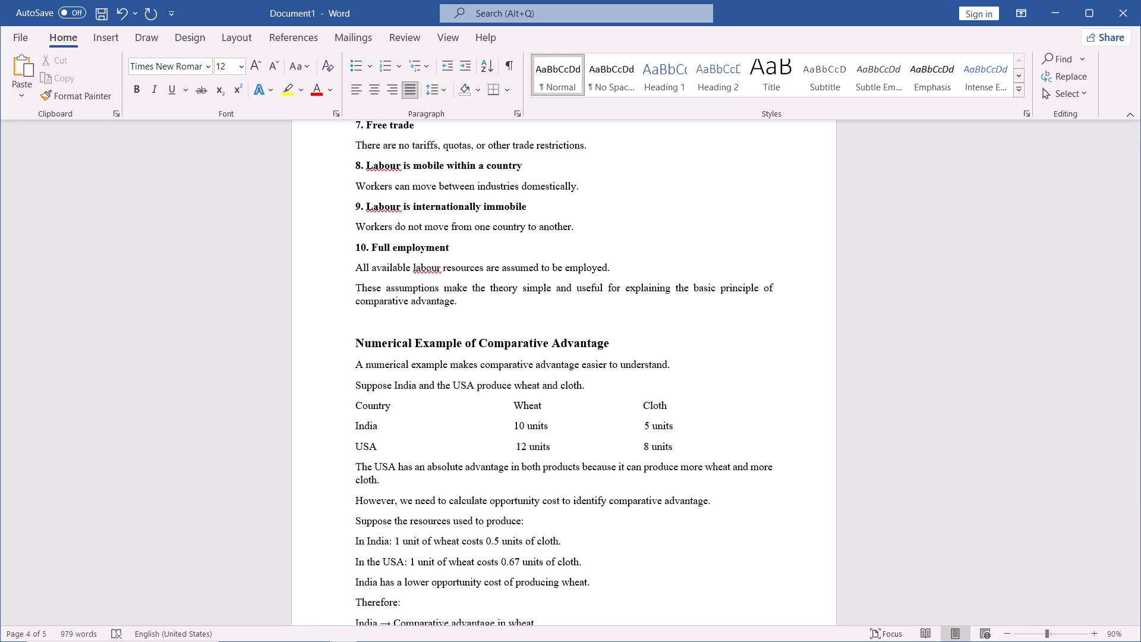
Make the column headings "Country", "Wheat" and "Cloth" bold in the numerical example.
{"action": "left_click_drag", "start_coordinate": [351, 408], "coordinate": [393, 408]}
{"action": "key", "text": "ctrl+b"}
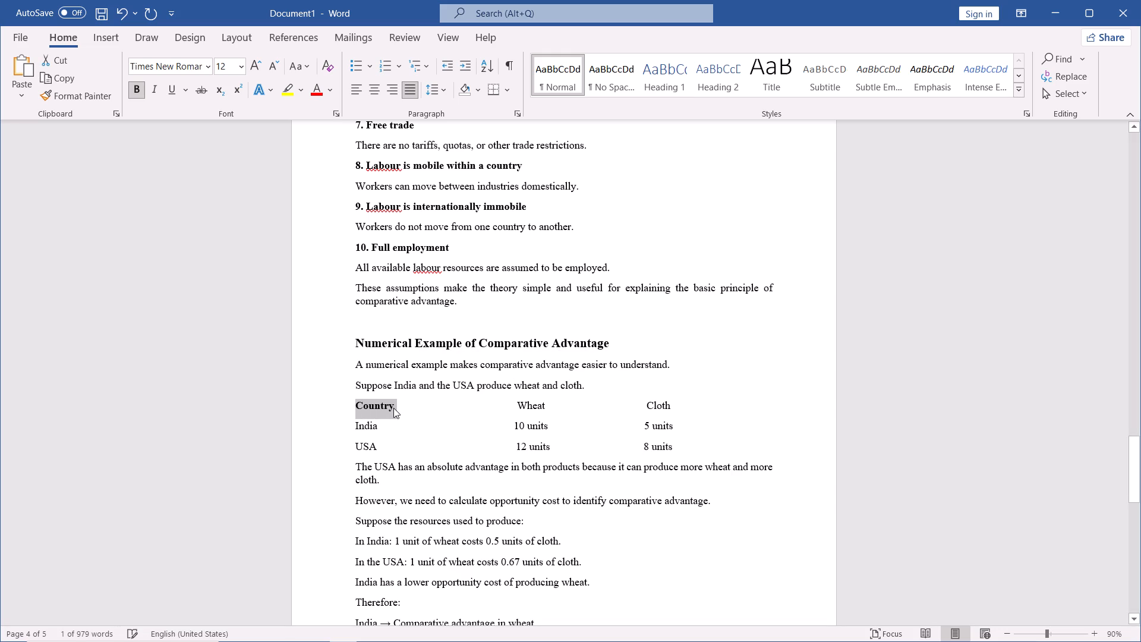
{"action": "left_click_drag", "start_coordinate": [515, 404], "coordinate": [522, 404]}
{"action": "left_click_drag", "start_coordinate": [522, 404], "coordinate": [710, 414]}
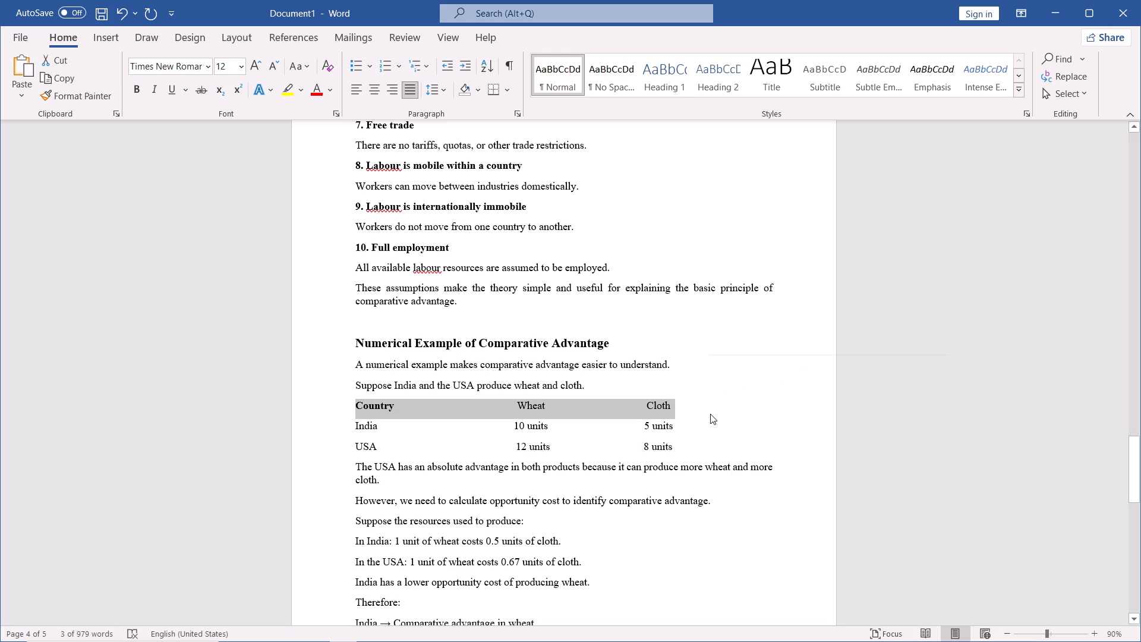
{"action": "key", "text": "ctrl+b"}
{"action": "key", "text": "ctrl+b"}
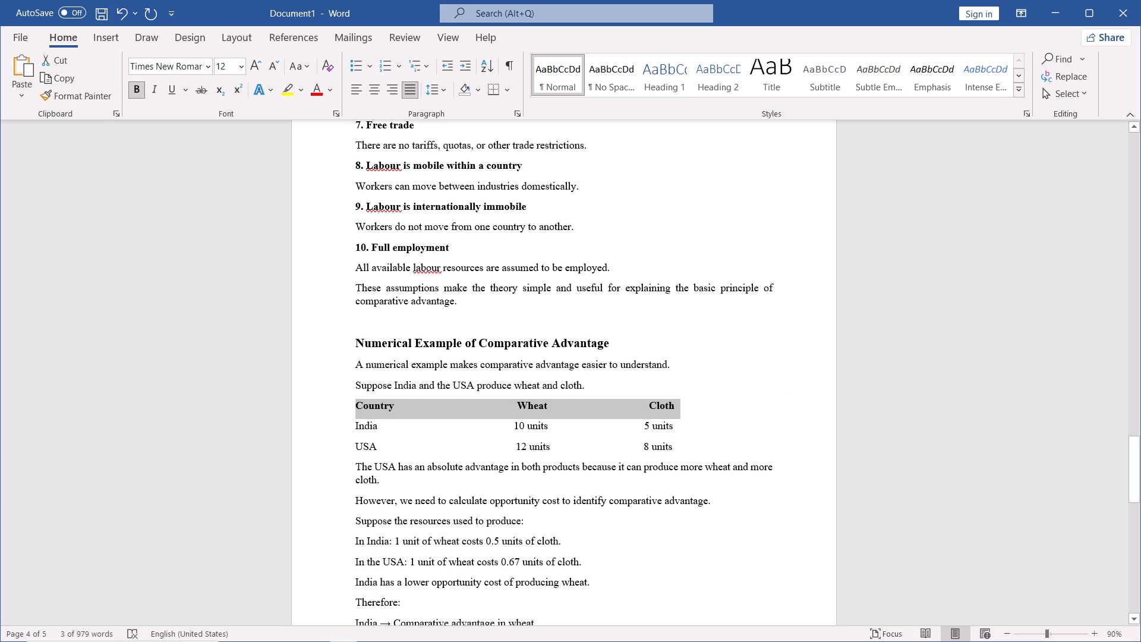
{"action": "left_click", "coordinate": [730, 362]}
Make the lead-ins "In India:" and "In the USA:" bold in the opportunity cost lines.
{"action": "scroll", "coordinate": [603, 436], "scroll_direction": "down", "scroll_amount": 3}
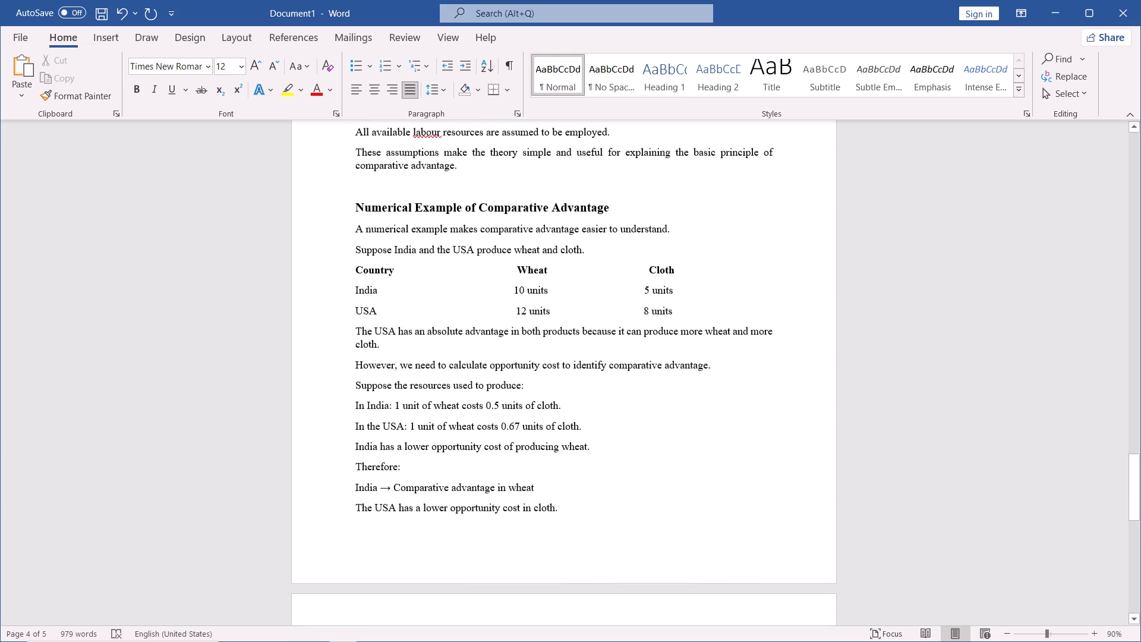
{"action": "scroll", "coordinate": [603, 436], "scroll_direction": "down", "scroll_amount": 1}
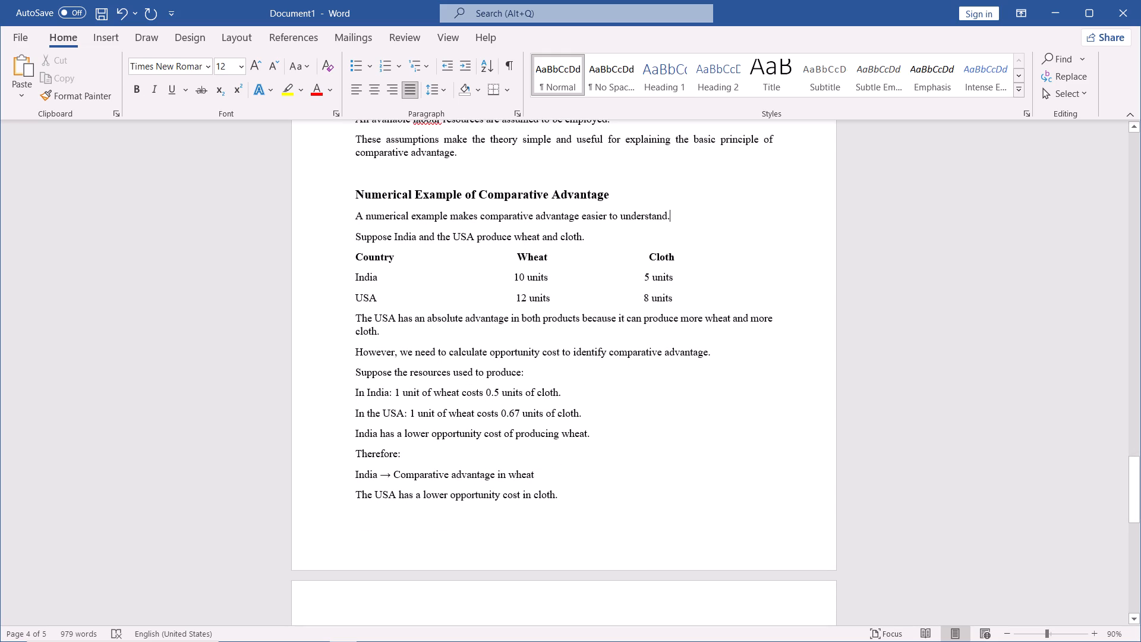
{"action": "left_click_drag", "start_coordinate": [355, 392], "coordinate": [394, 395]}
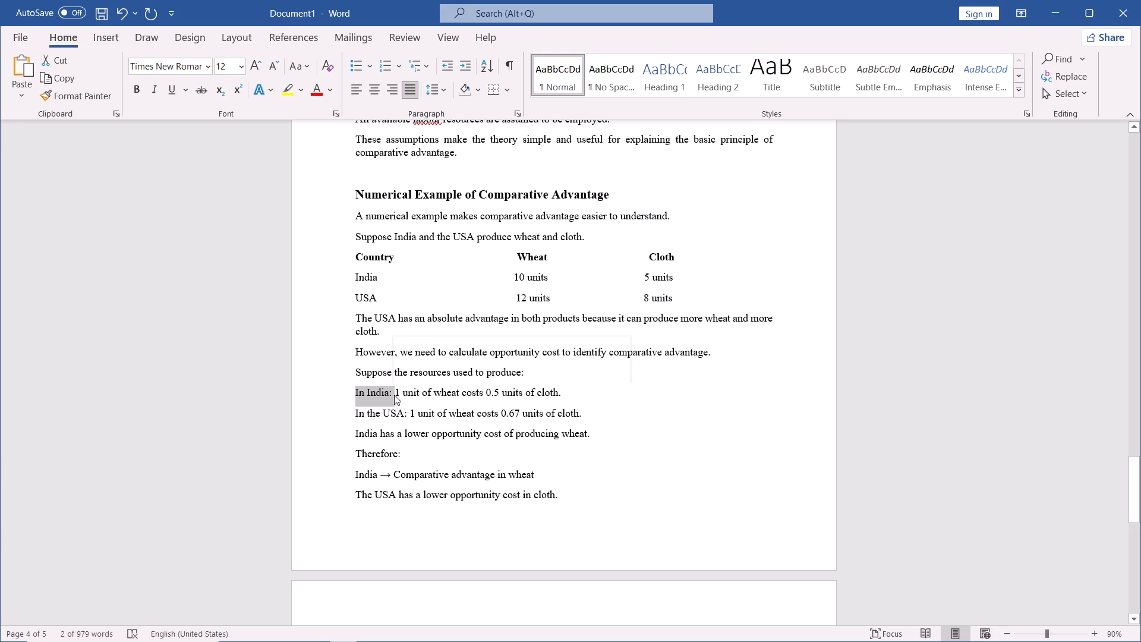
{"action": "key", "text": "ctrl+b"}
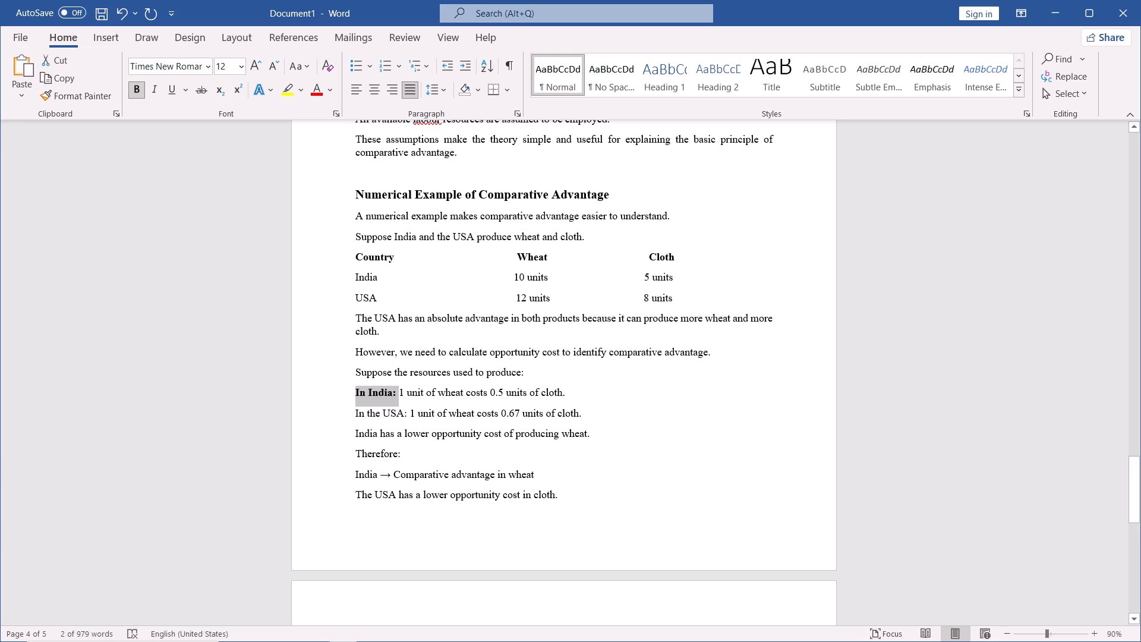
{"action": "left_click", "coordinate": [357, 410]}
{"action": "left_click_drag", "start_coordinate": [355, 411], "coordinate": [406, 419]}
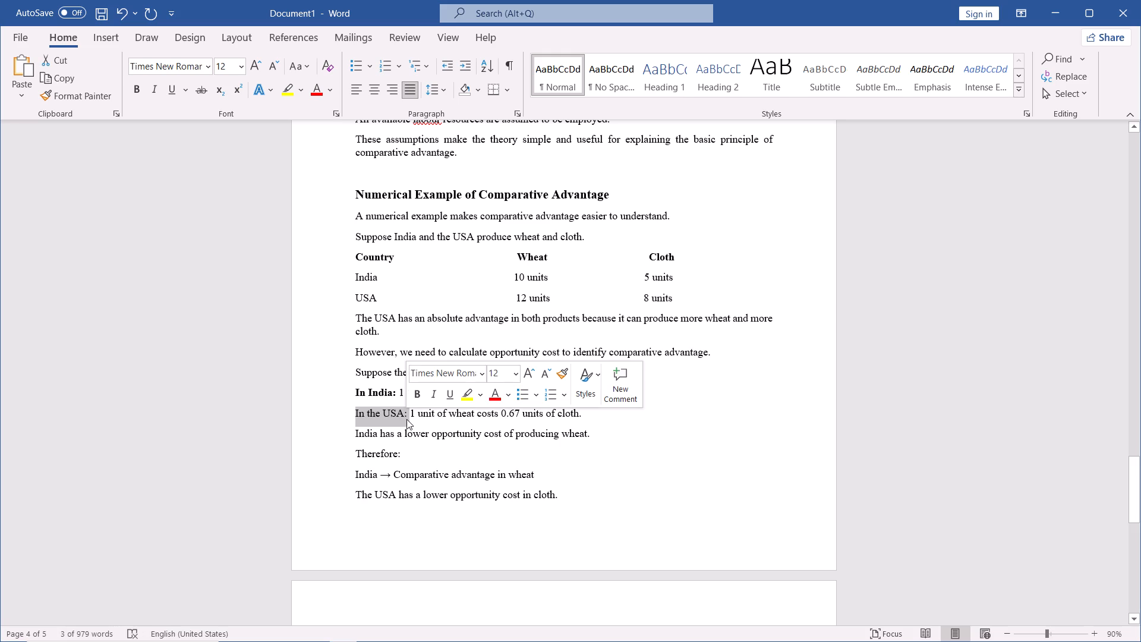
{"action": "key", "text": "ctrl+b"}
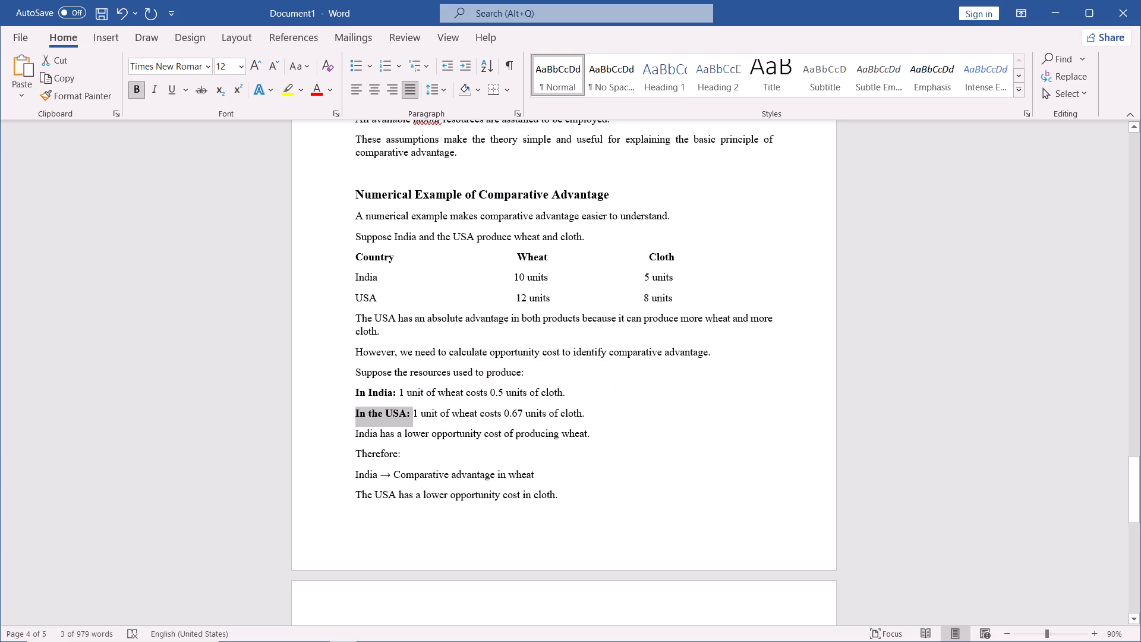
Add a new empty paragraph after the closing sentence about India and the USA specializing in wheat and cloth.
{"action": "scroll", "coordinate": [458, 484], "scroll_direction": "down", "scroll_amount": 2}
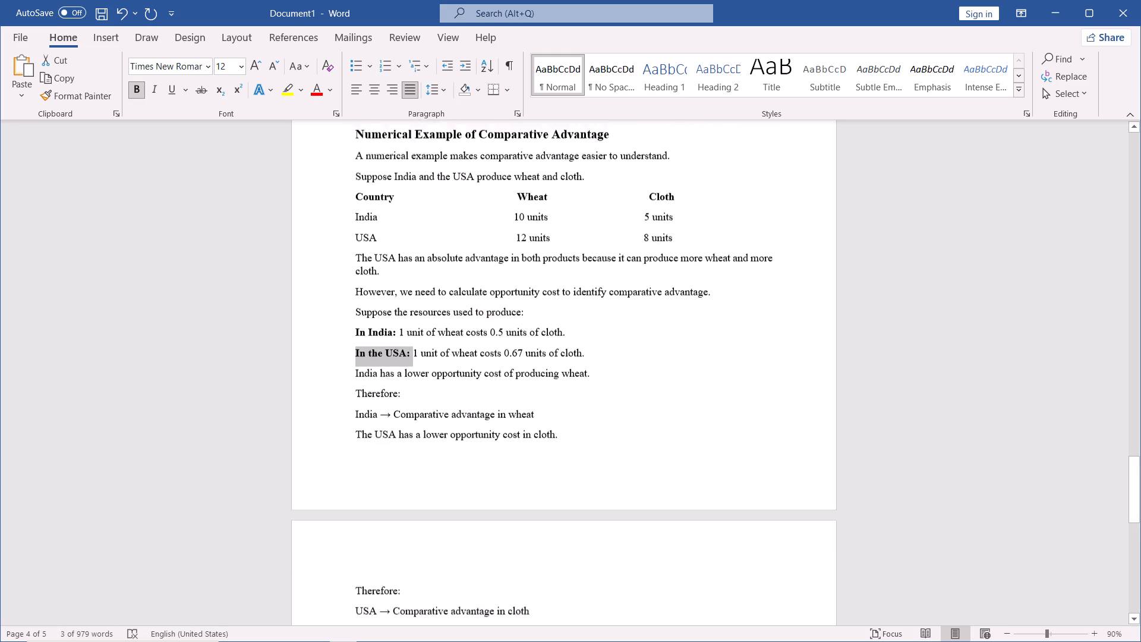
{"action": "scroll", "coordinate": [458, 484], "scroll_direction": "down", "scroll_amount": 5}
{"action": "scroll", "coordinate": [458, 484], "scroll_direction": "up", "scroll_amount": 1}
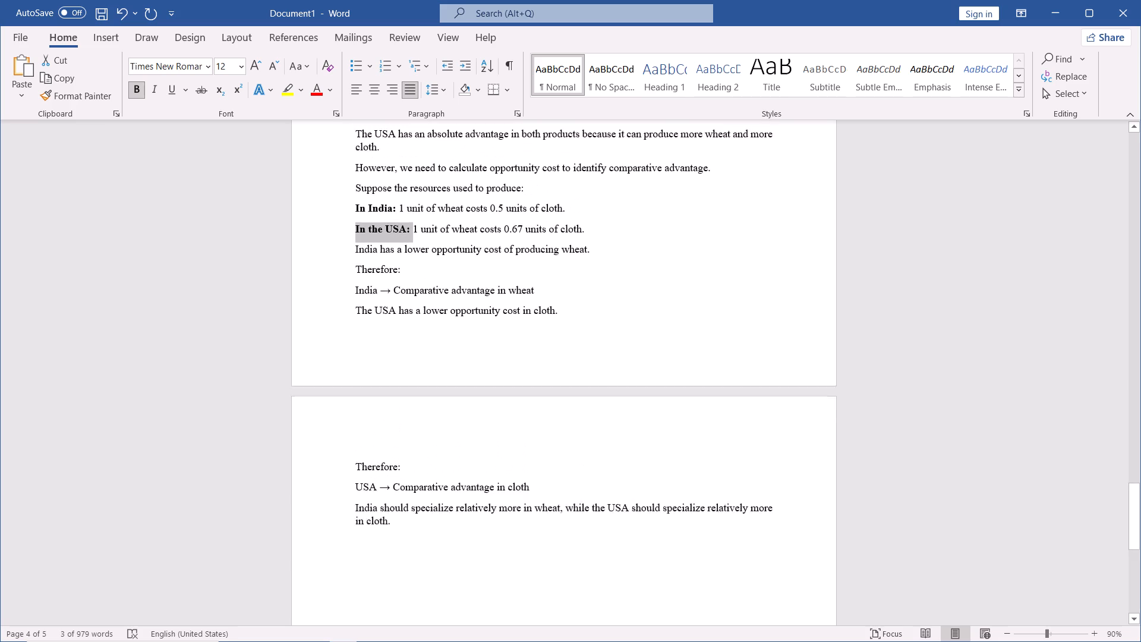
{"action": "scroll", "coordinate": [458, 484], "scroll_direction": "up", "scroll_amount": 2}
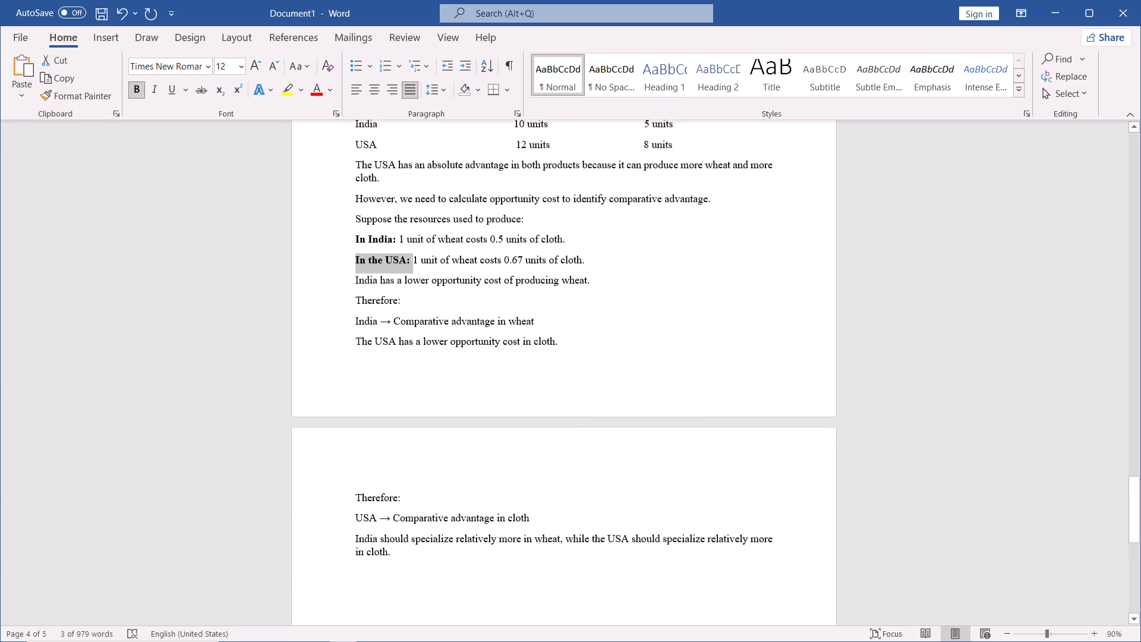
{"action": "left_click", "coordinate": [614, 297]}
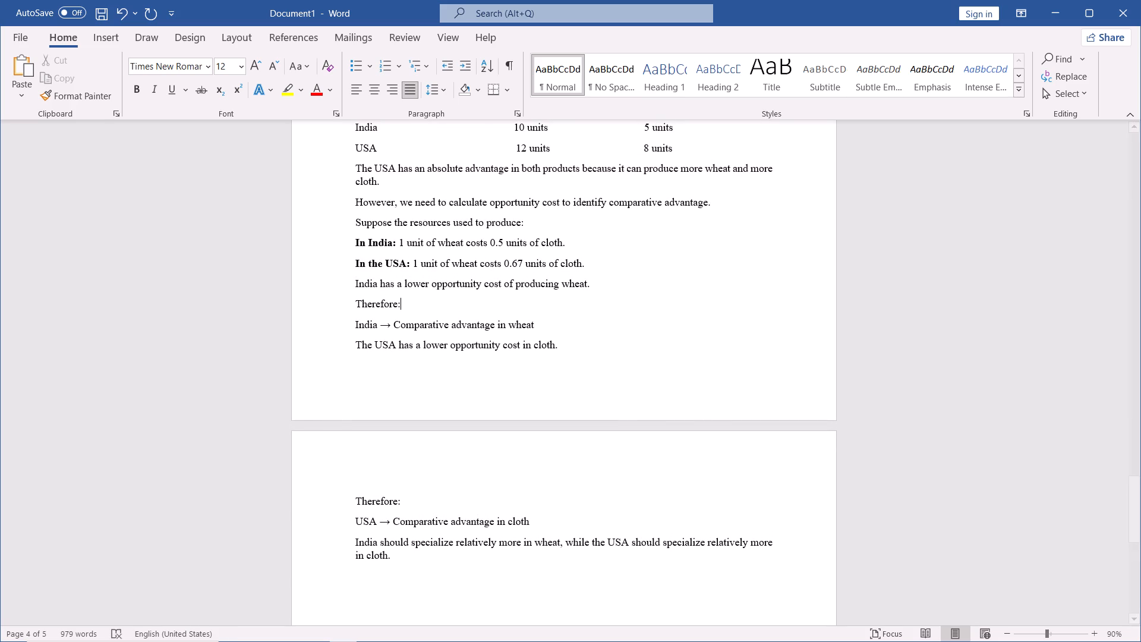
{"action": "left_click", "coordinate": [406, 553]}
{"action": "key", "text": "Return"}
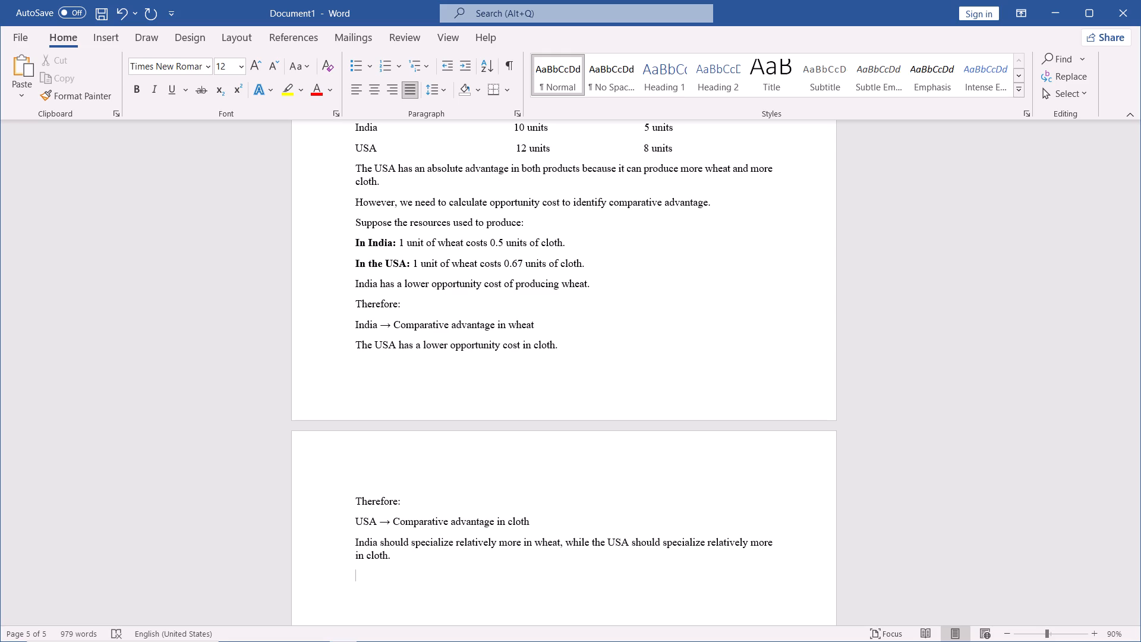
{"action": "scroll", "coordinate": [371, 574], "scroll_direction": "down", "scroll_amount": 5}
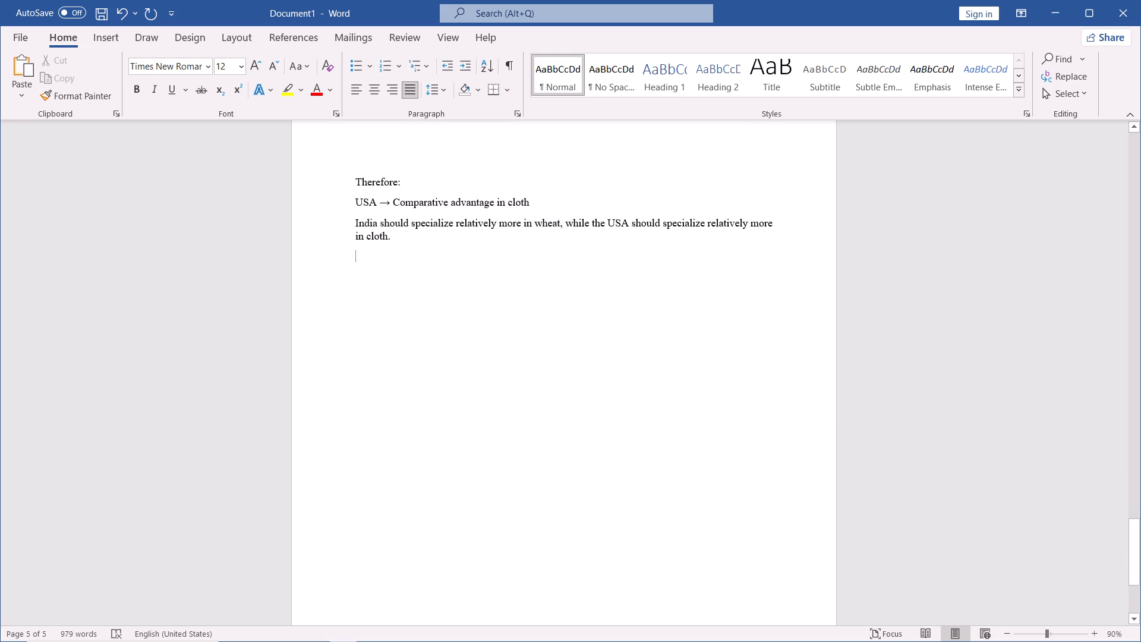
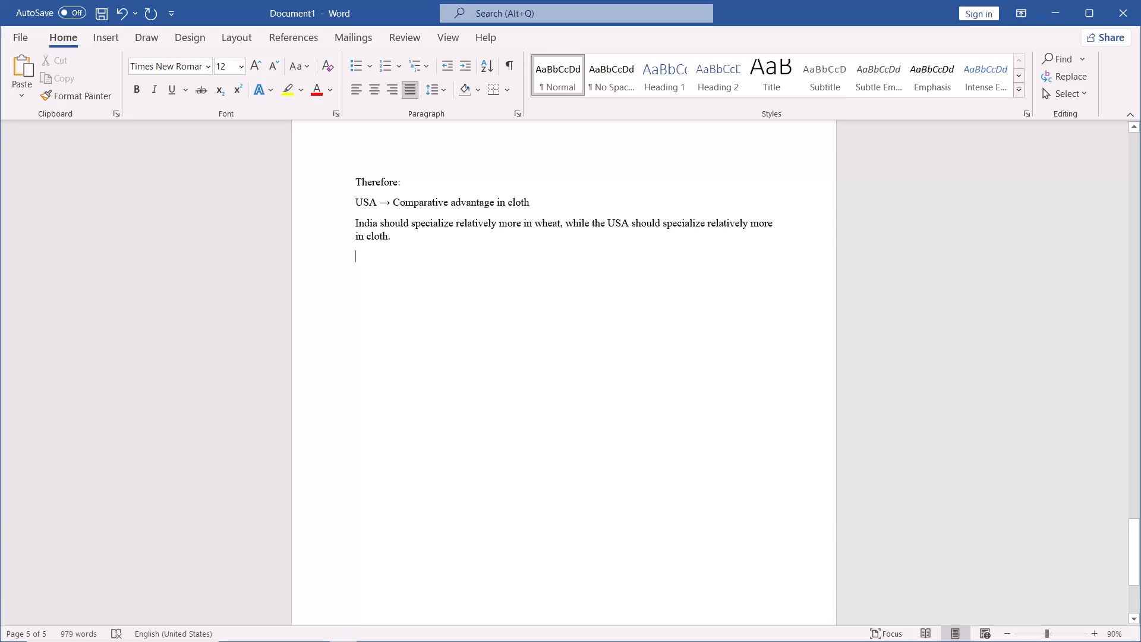
Leave a blank line below the India and USA conclusion and paste the copied "Gains from Trade and Specialization" section.
{"action": "key", "text": "Return"}
{"action": "key", "text": "ctrl+v"}
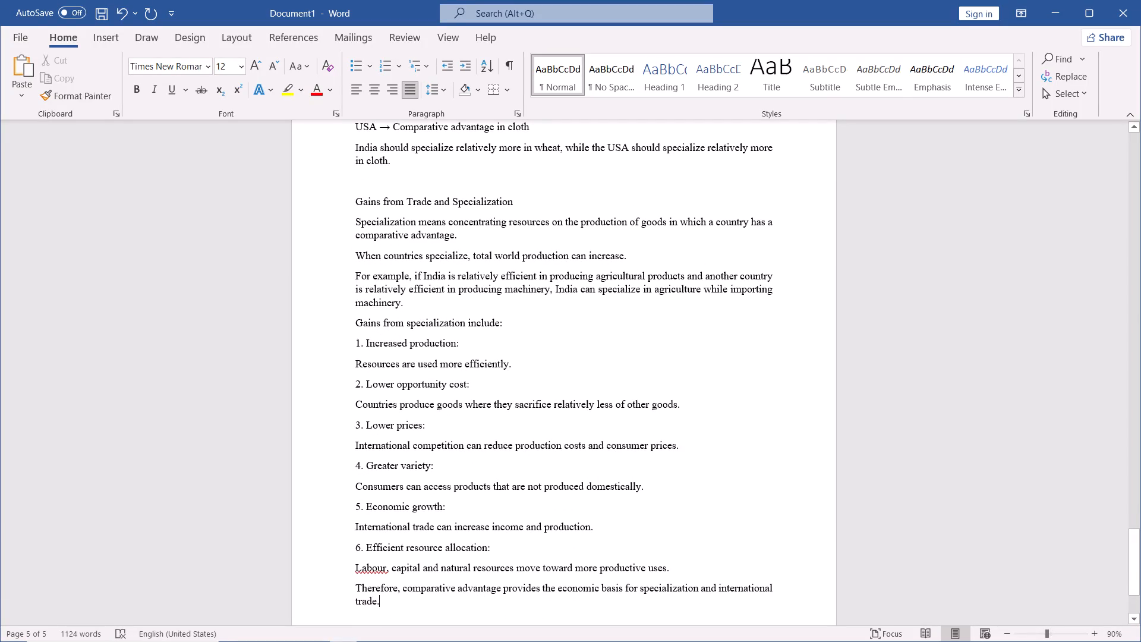
Make the heading "Gains from Trade and Specialization" bold at size 14.
{"action": "left_click_drag", "start_coordinate": [352, 202], "coordinate": [544, 205]}
{"action": "key", "text": "ctrl+b"}
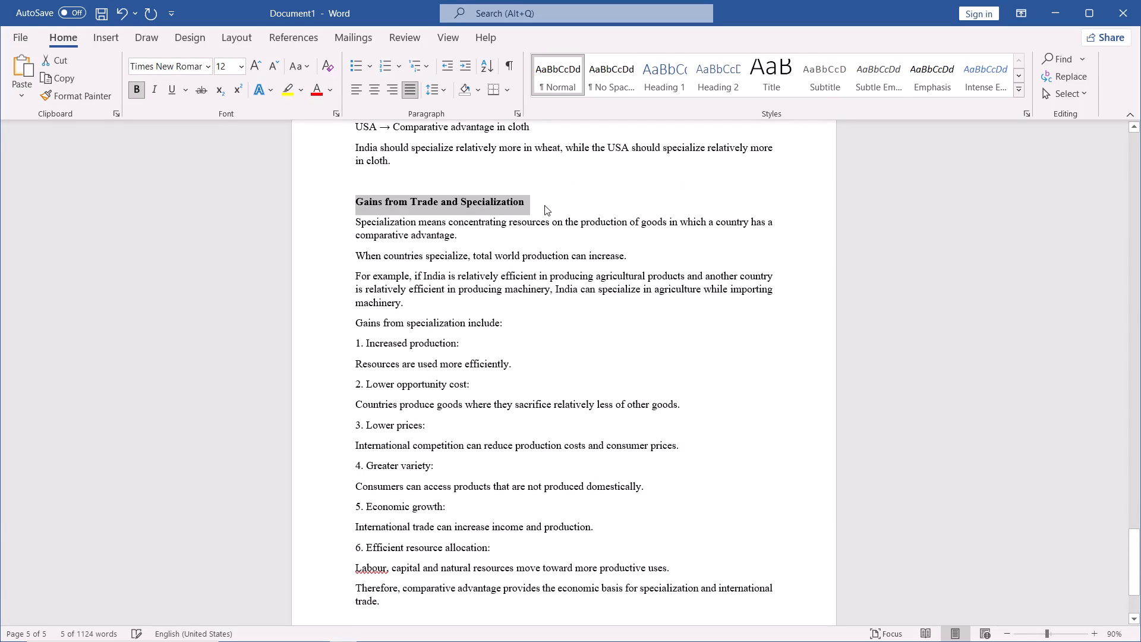
{"action": "left_click", "coordinate": [256, 68]}
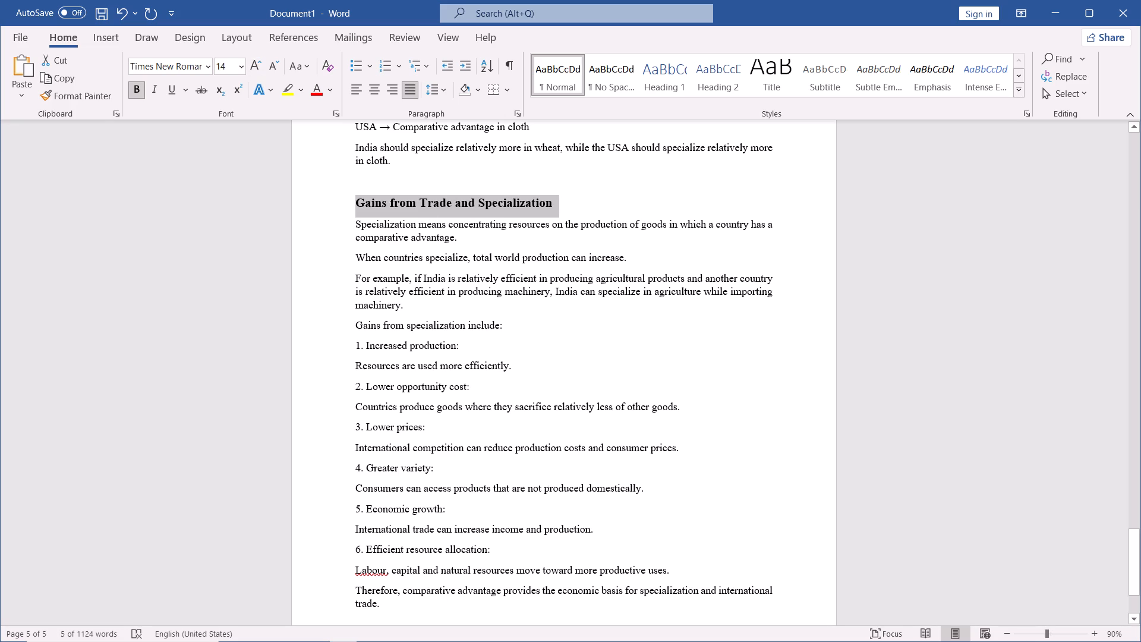
Make the line "Gains from specialization include:" and the labels "1. Increased production:", "2. Lower opportunity cost:" and "3. Lower prices:" bold.
{"action": "left_click_drag", "start_coordinate": [351, 325], "coordinate": [511, 328]}
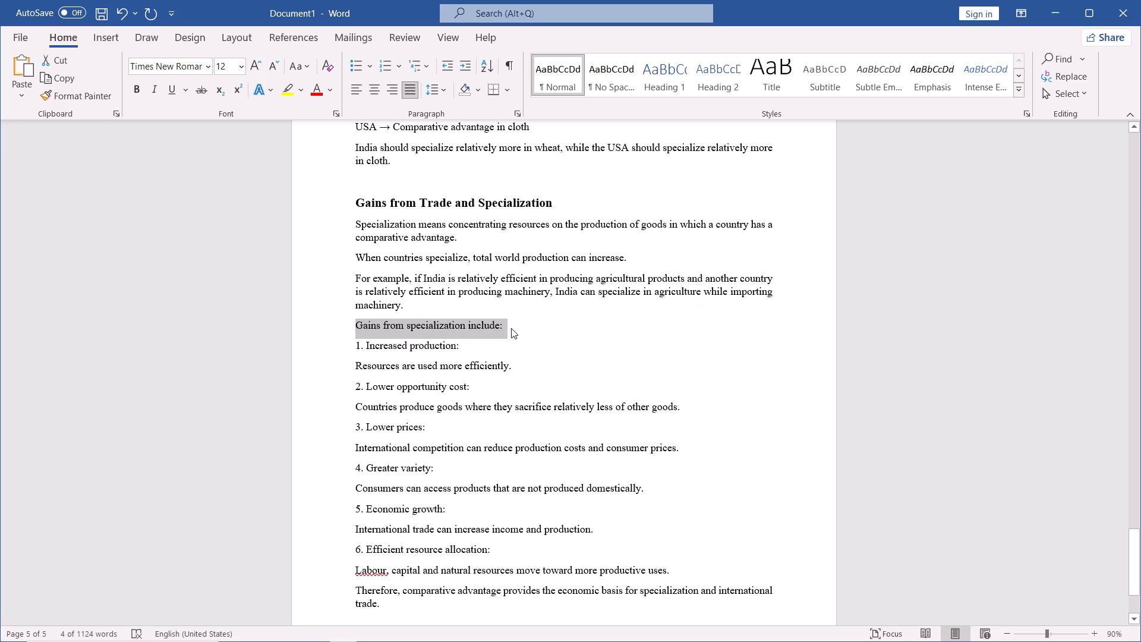
{"action": "key", "text": "ctrl+b"}
{"action": "left_click_drag", "start_coordinate": [354, 348], "coordinate": [459, 346]}
{"action": "key", "text": "ctrl+b"}
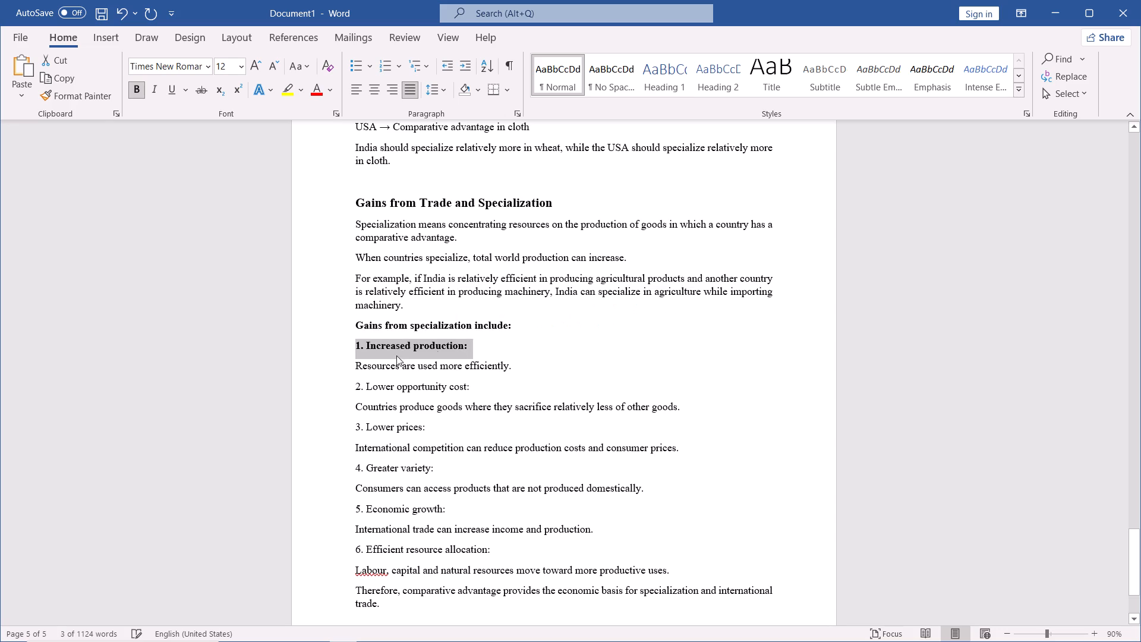
{"action": "left_click_drag", "start_coordinate": [353, 389], "coordinate": [471, 391]}
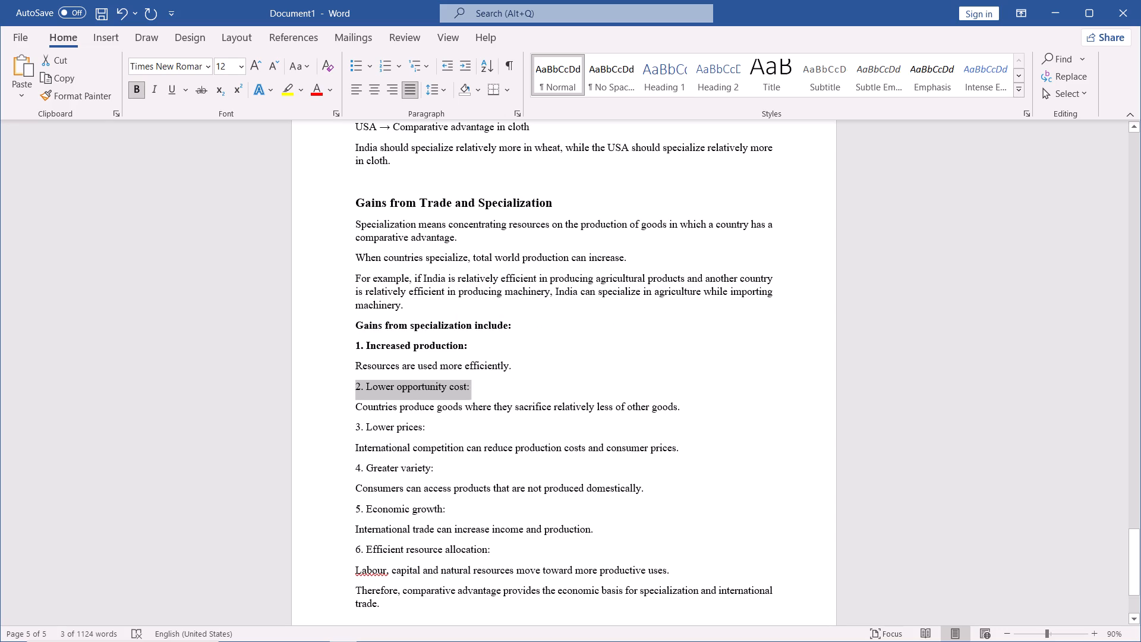
{"action": "left_click_drag", "start_coordinate": [471, 391], "coordinate": [479, 388]}
{"action": "key", "text": "ctrl+b"}
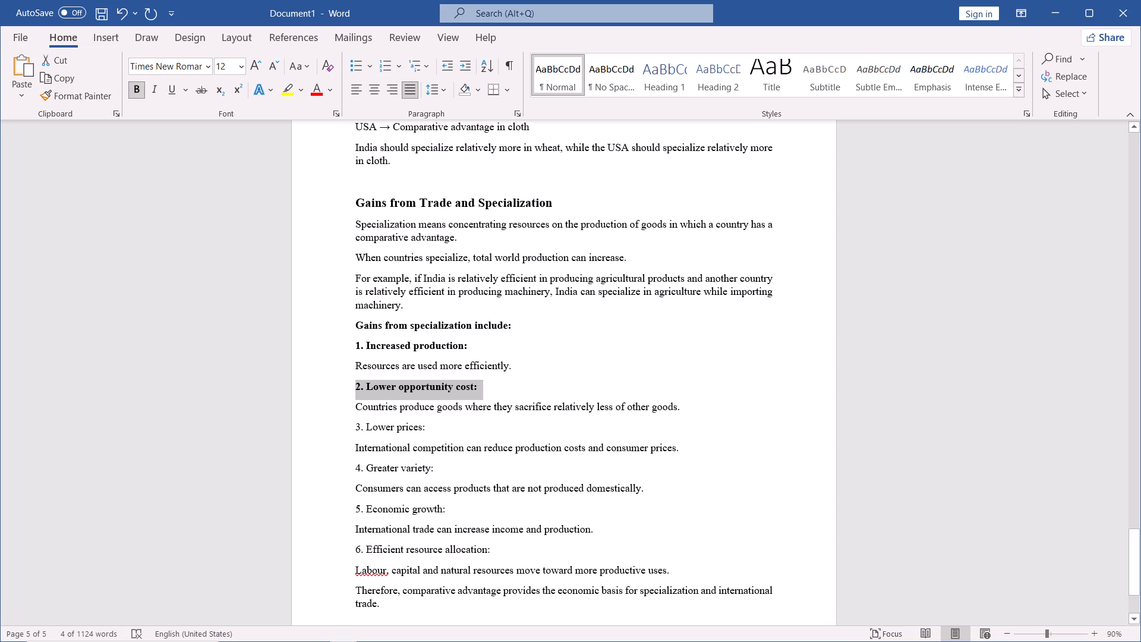
{"action": "left_click_drag", "start_coordinate": [353, 433], "coordinate": [439, 433]}
{"action": "key", "text": "ctrl+b"}
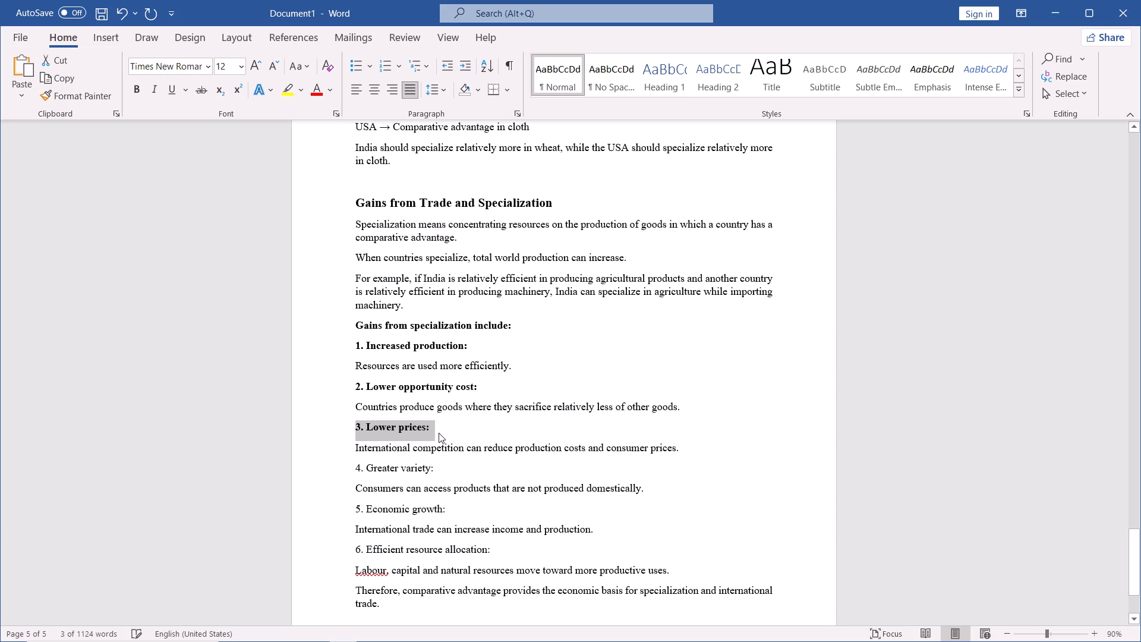
Make the labels "4. Greater variety:", "5. Economic growth:" and "6. Efficient resource allocation:" bold.
{"action": "left_click_drag", "start_coordinate": [354, 465], "coordinate": [415, 477]}
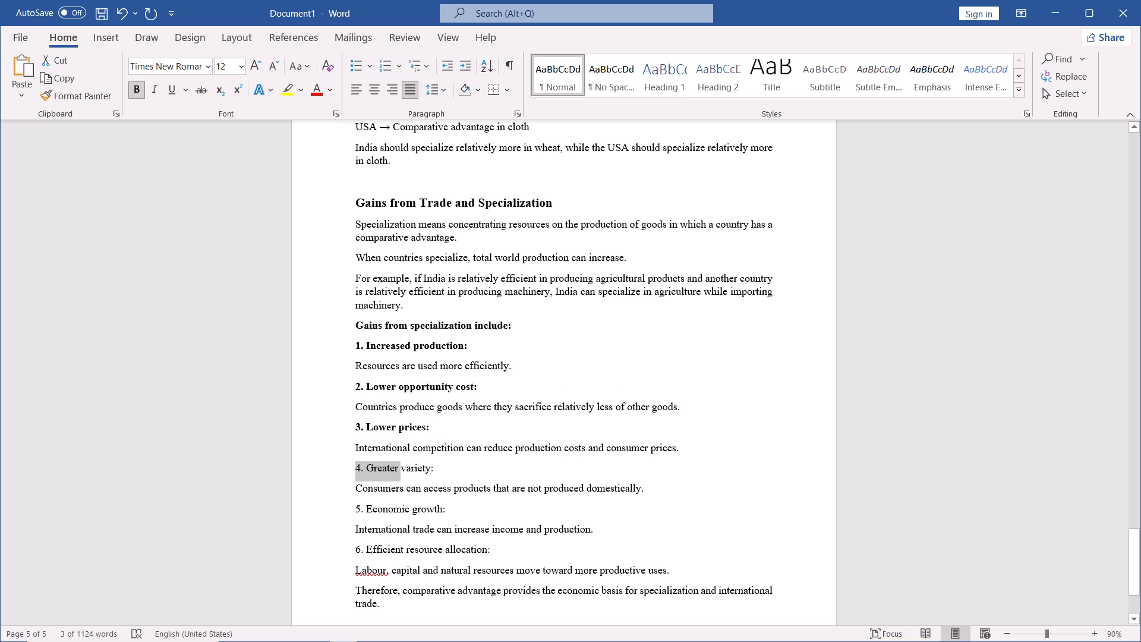
{"action": "left_click_drag", "start_coordinate": [415, 477], "coordinate": [442, 473]}
{"action": "key", "text": "ctrl+b"}
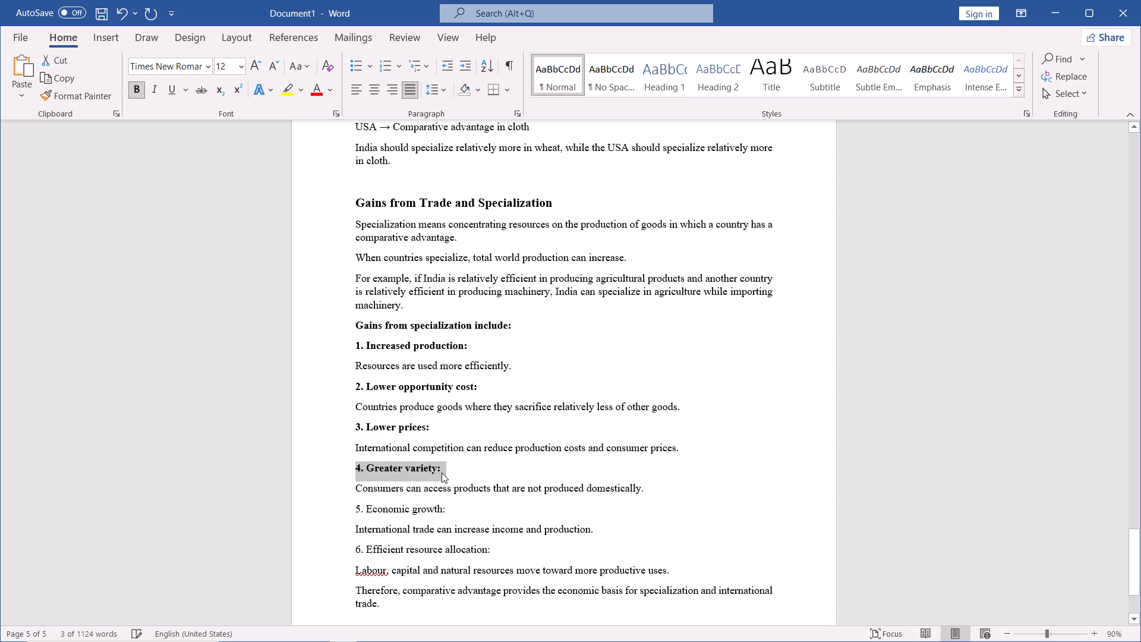
{"action": "left_click_drag", "start_coordinate": [354, 506], "coordinate": [462, 515]}
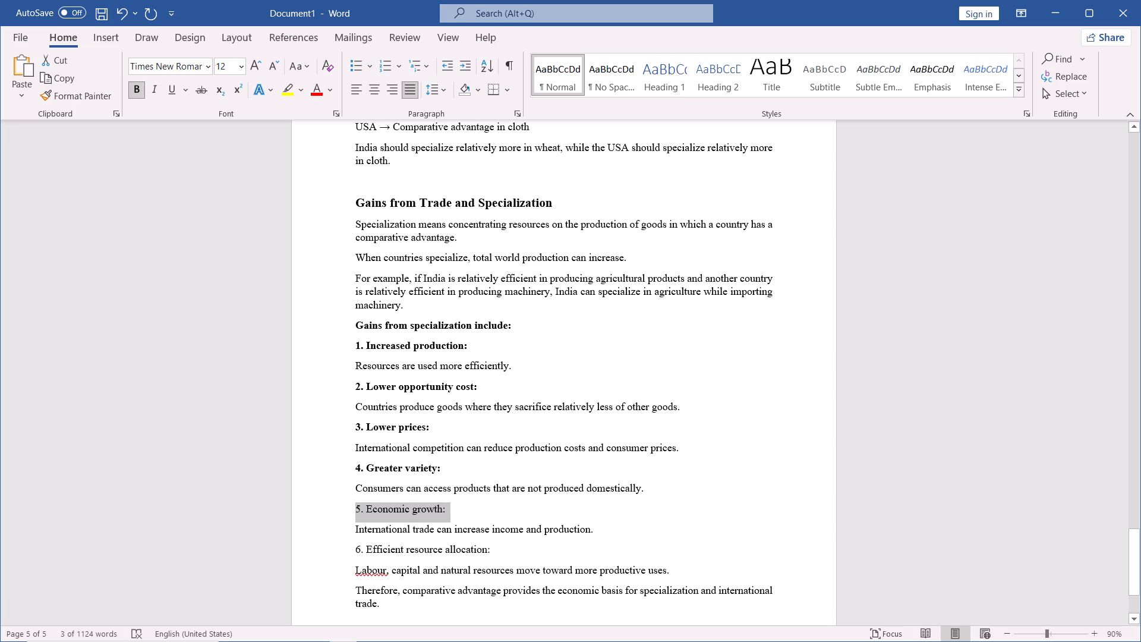
{"action": "left_click_drag", "start_coordinate": [462, 515], "coordinate": [463, 517]}
{"action": "key", "text": "ctrl+b"}
{"action": "scroll", "coordinate": [463, 517], "scroll_direction": "down", "scroll_amount": 2}
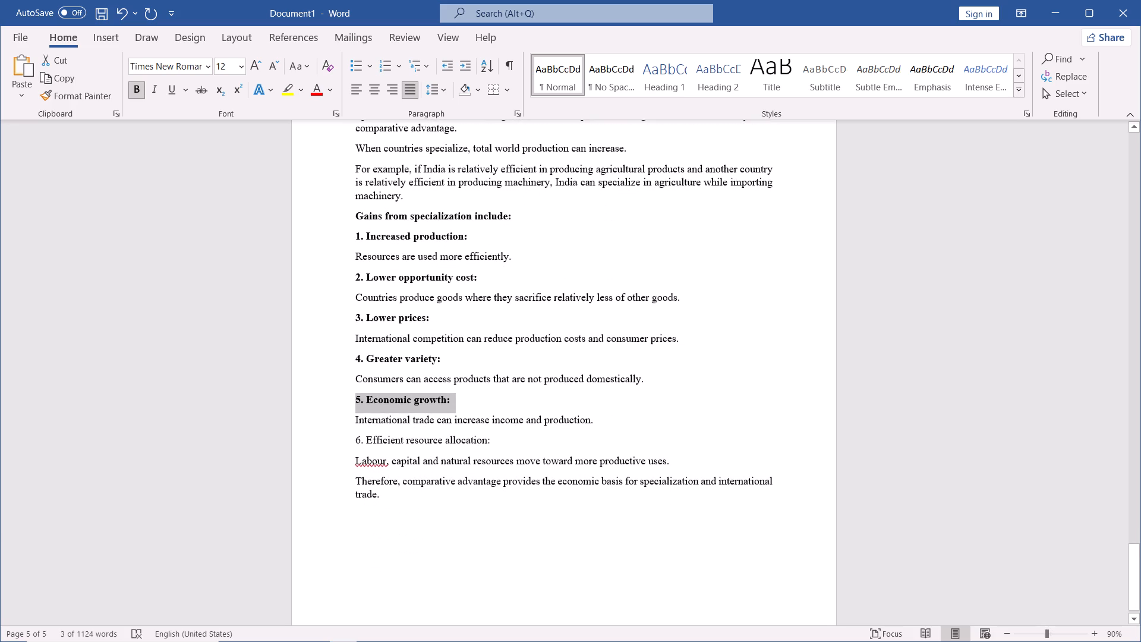
{"action": "left_click_drag", "start_coordinate": [354, 438], "coordinate": [412, 439]}
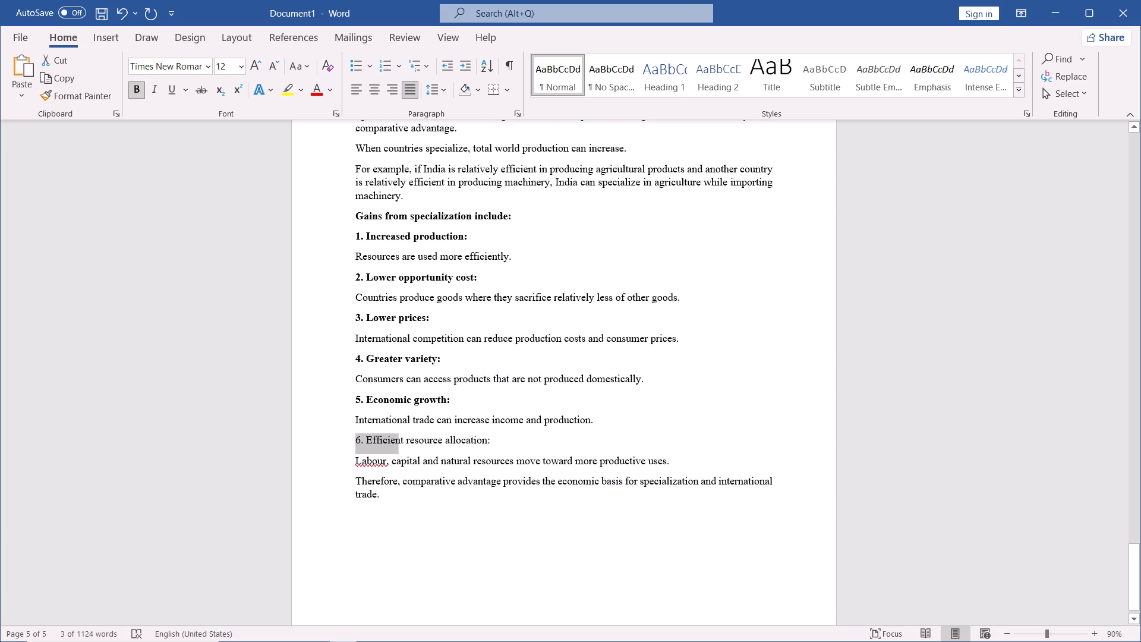
{"action": "left_click_drag", "start_coordinate": [412, 439], "coordinate": [488, 445]}
{"action": "key", "text": "ctrl+b"}
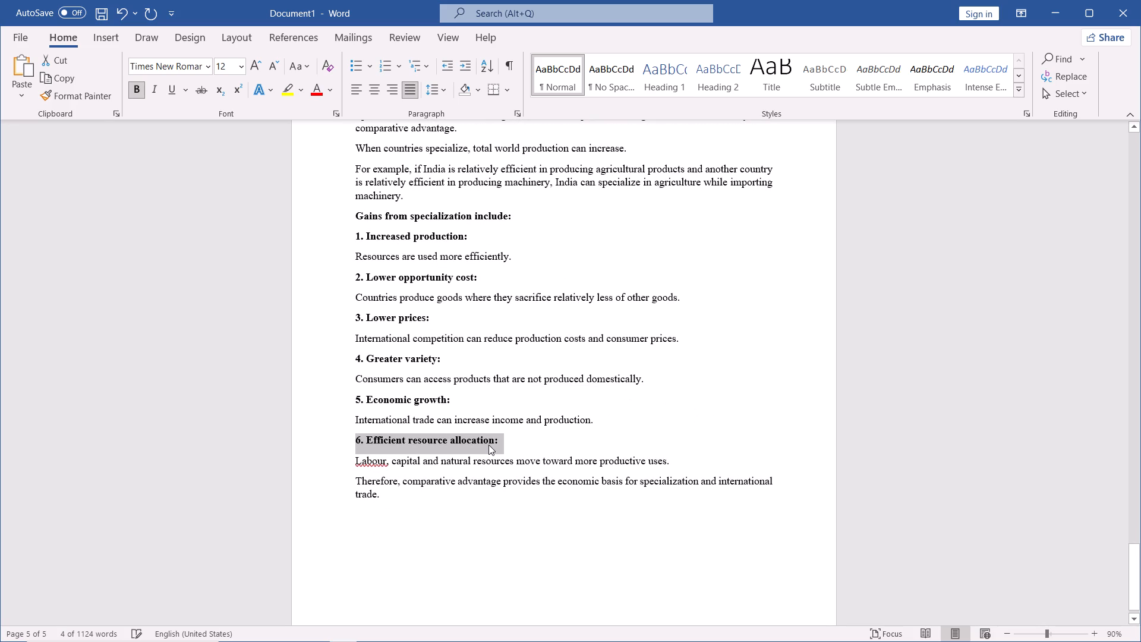
{"action": "left_click", "coordinate": [706, 400]}
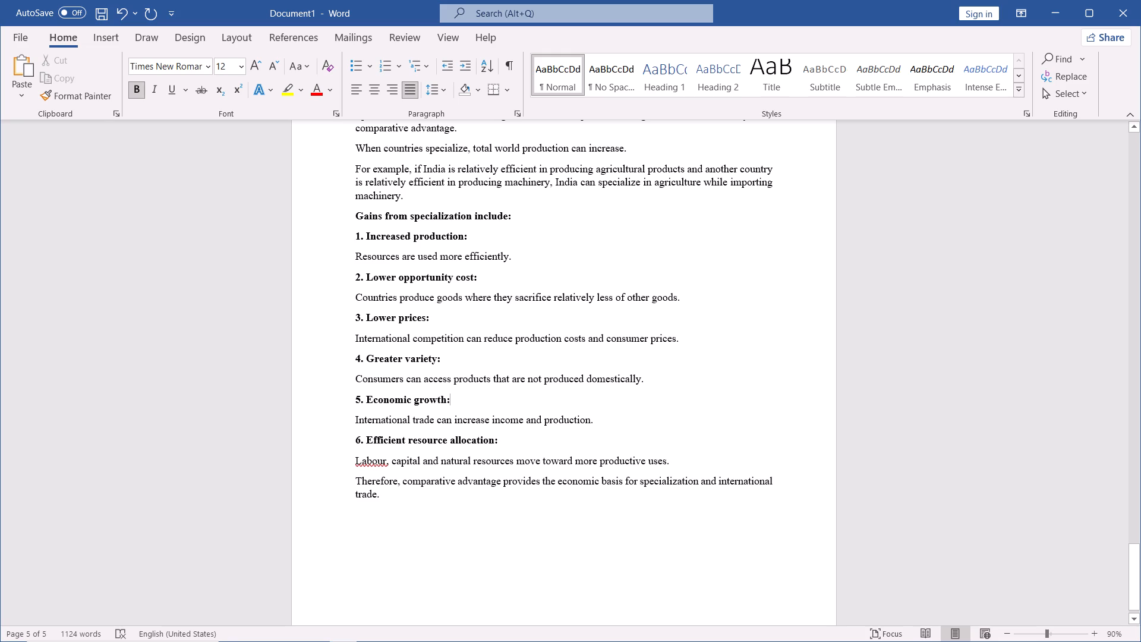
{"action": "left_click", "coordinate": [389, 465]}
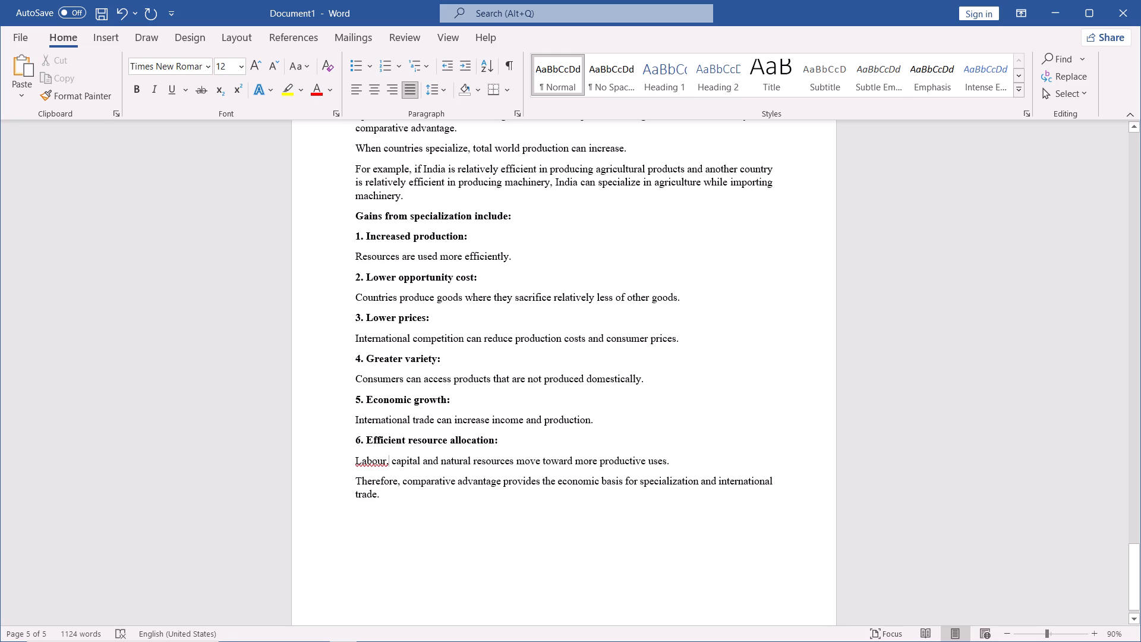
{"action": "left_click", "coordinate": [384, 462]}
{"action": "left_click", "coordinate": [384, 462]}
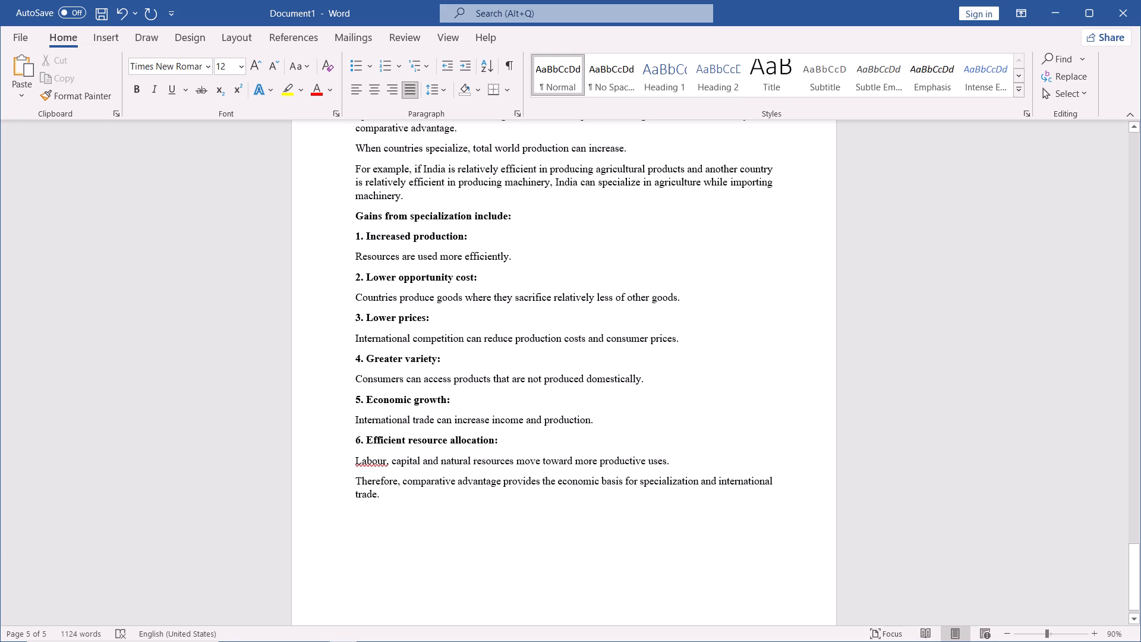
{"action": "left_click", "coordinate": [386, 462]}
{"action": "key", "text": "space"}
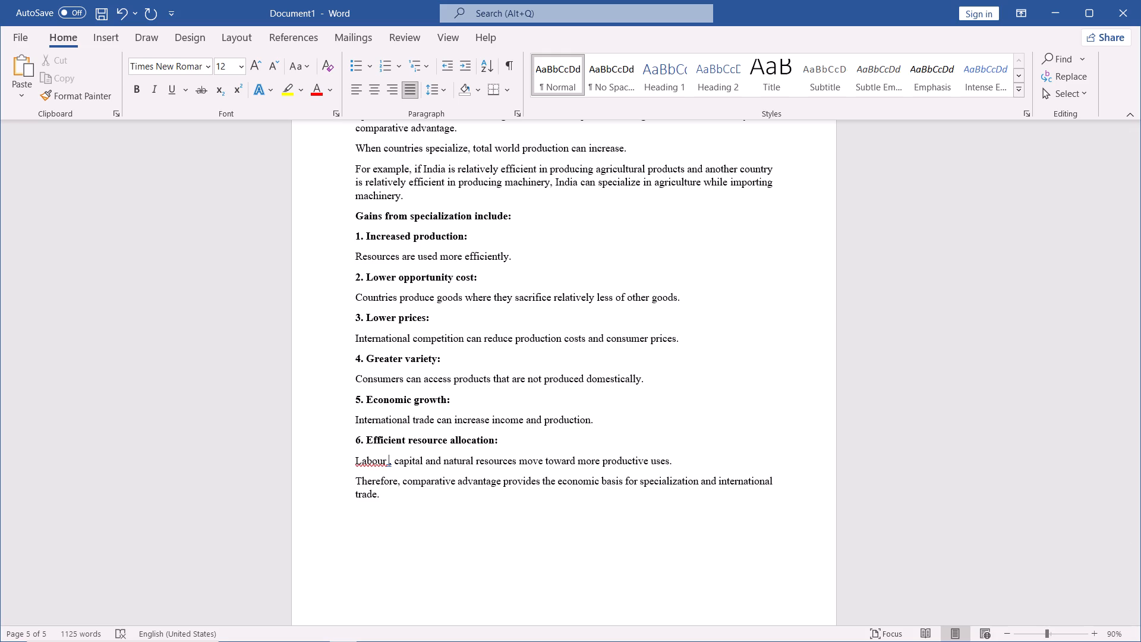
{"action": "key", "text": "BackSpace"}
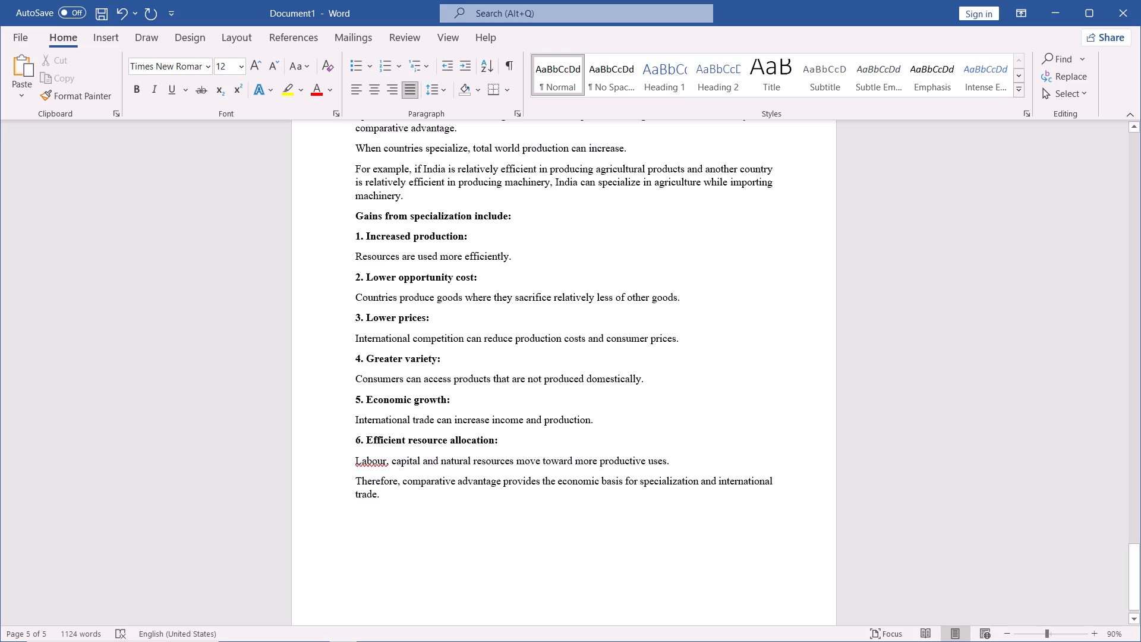
Add a new empty paragraph after the closing sentence about comparative advantage as the basis for specialization and international trade.
{"action": "left_click", "coordinate": [416, 503]}
{"action": "key", "text": "Return"}
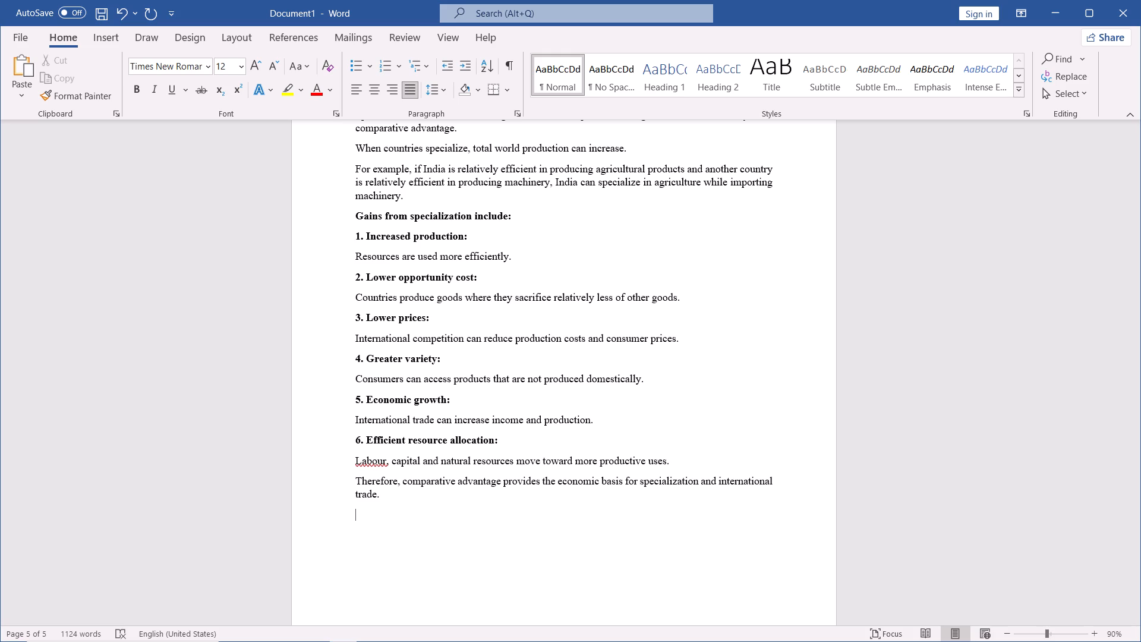
{"action": "scroll", "coordinate": [416, 503], "scroll_direction": "down", "scroll_amount": 3}
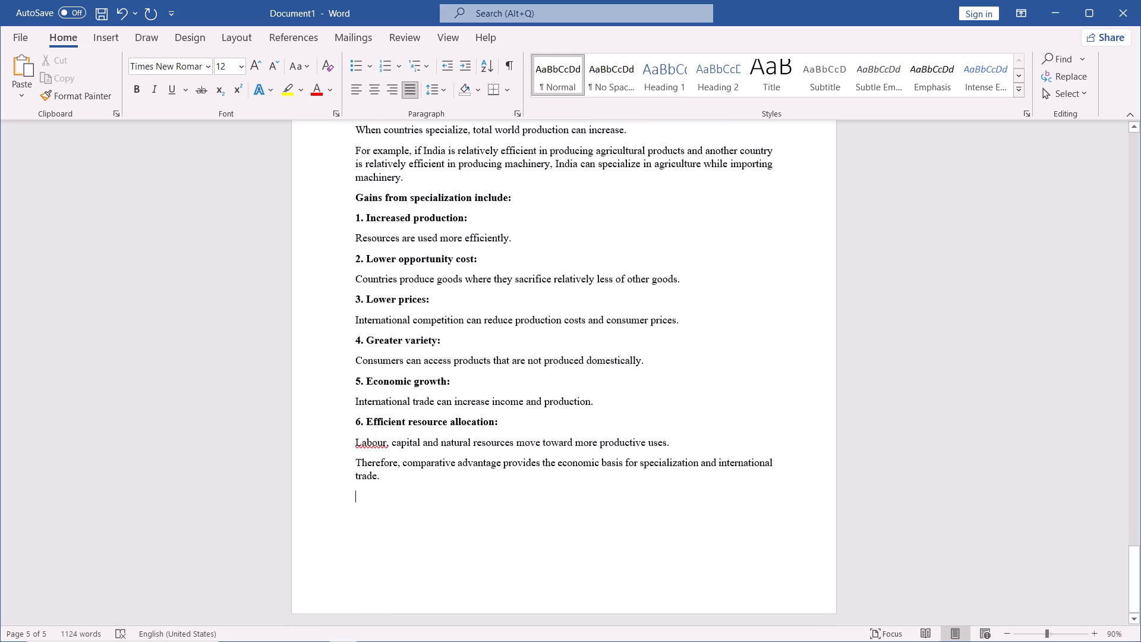
{"action": "scroll", "coordinate": [628, 319], "scroll_direction": "down", "scroll_amount": 7, "text": "ctrl"}
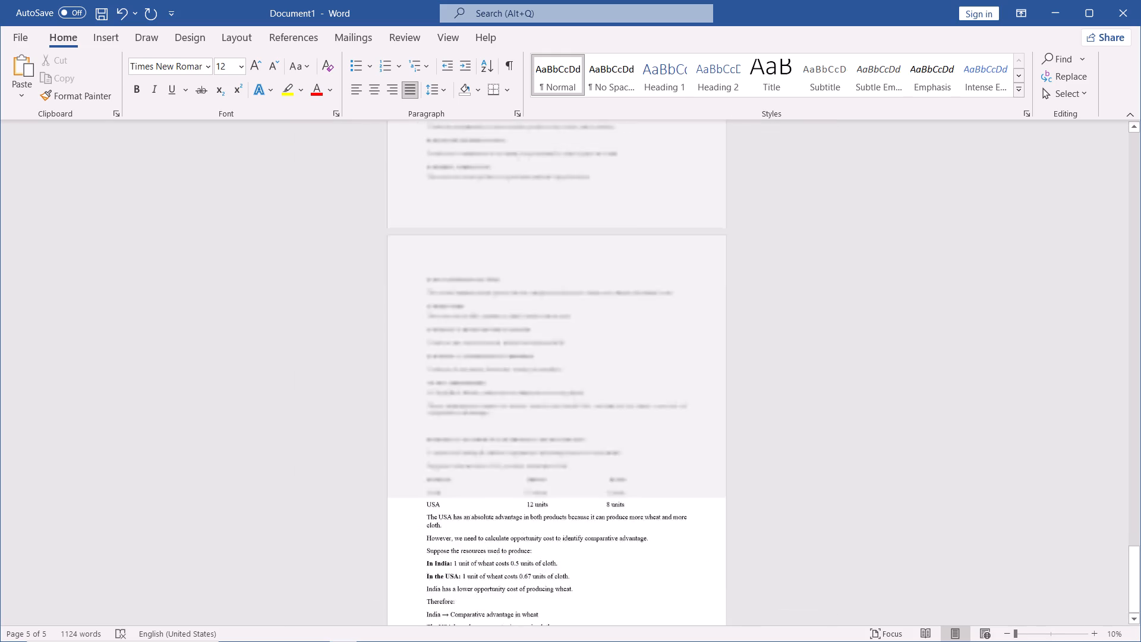
{"action": "scroll", "coordinate": [628, 319], "scroll_direction": "down", "scroll_amount": 11, "text": "ctrl"}
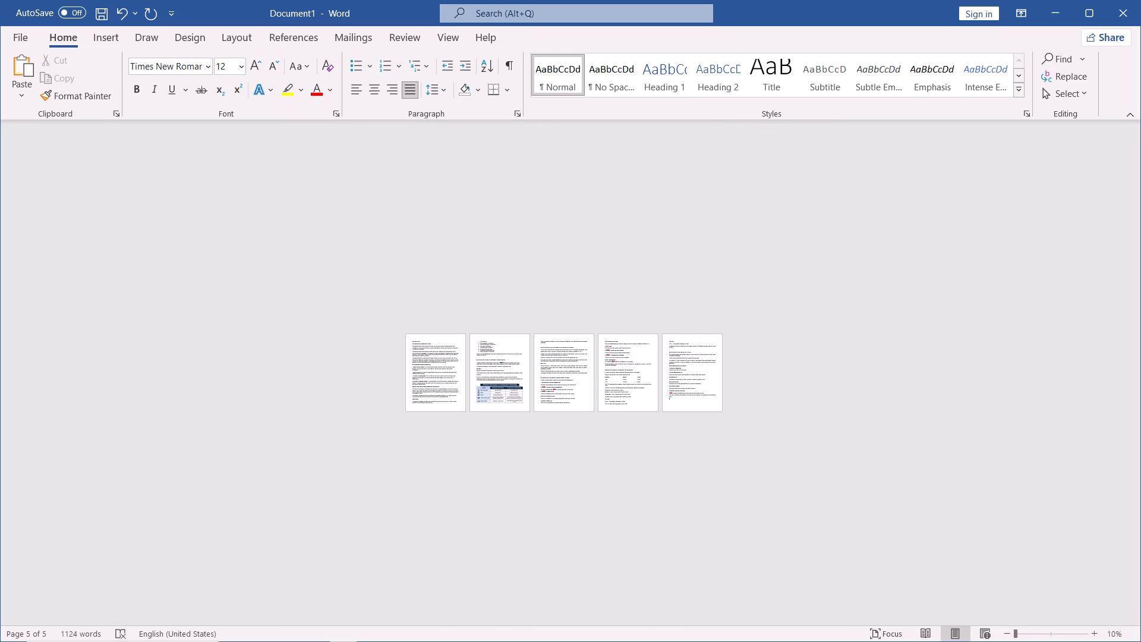
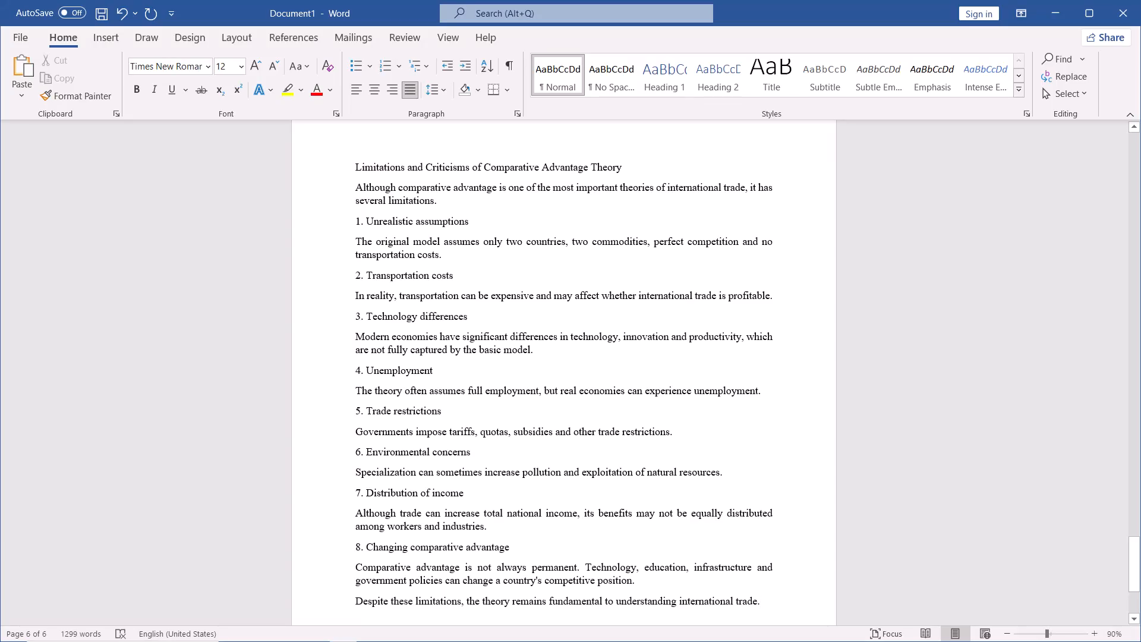
Make the heading "Limitations and Criticisms of Comparative Advantage Theory" bold at size 14.
{"action": "left_click_drag", "start_coordinate": [350, 165], "coordinate": [618, 160]}
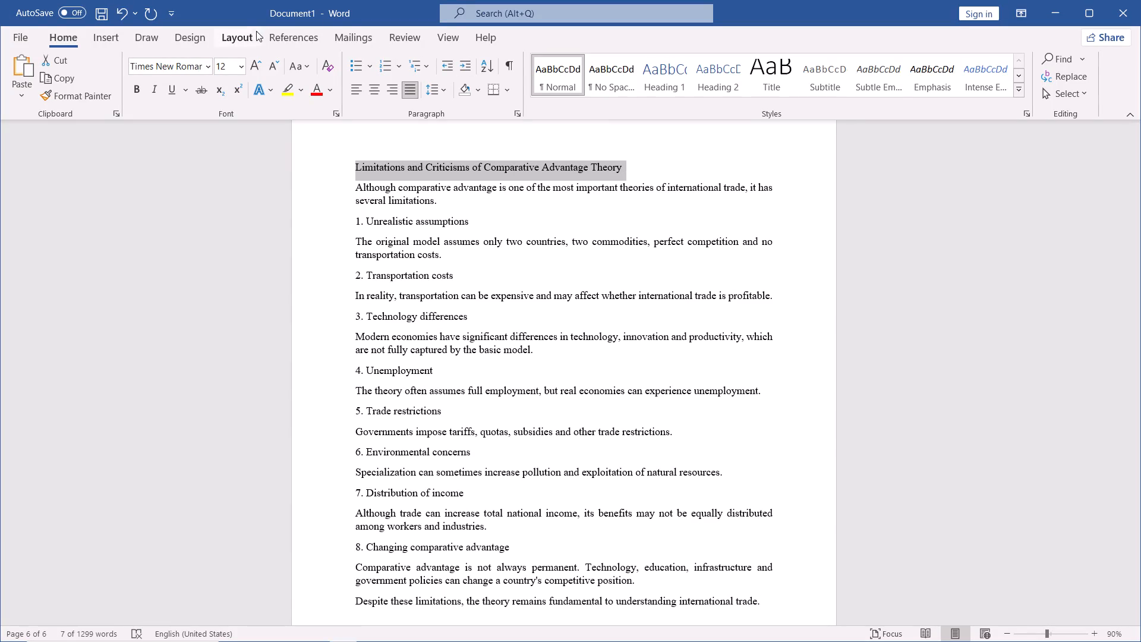
{"action": "left_click", "coordinate": [257, 63]}
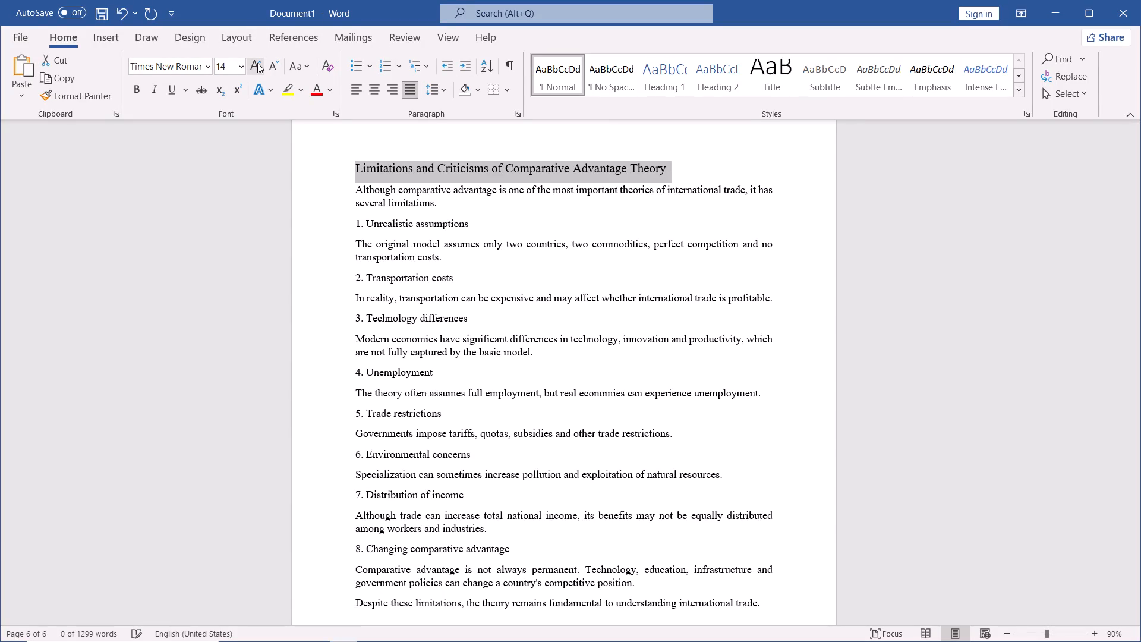
{"action": "key", "text": "ctrl+b"}
Paste the copied limitations section over the label "1. Unrealistic assumptions".
{"action": "left_click_drag", "start_coordinate": [355, 223], "coordinate": [464, 224]}
{"action": "key", "text": "ctrl+v"}
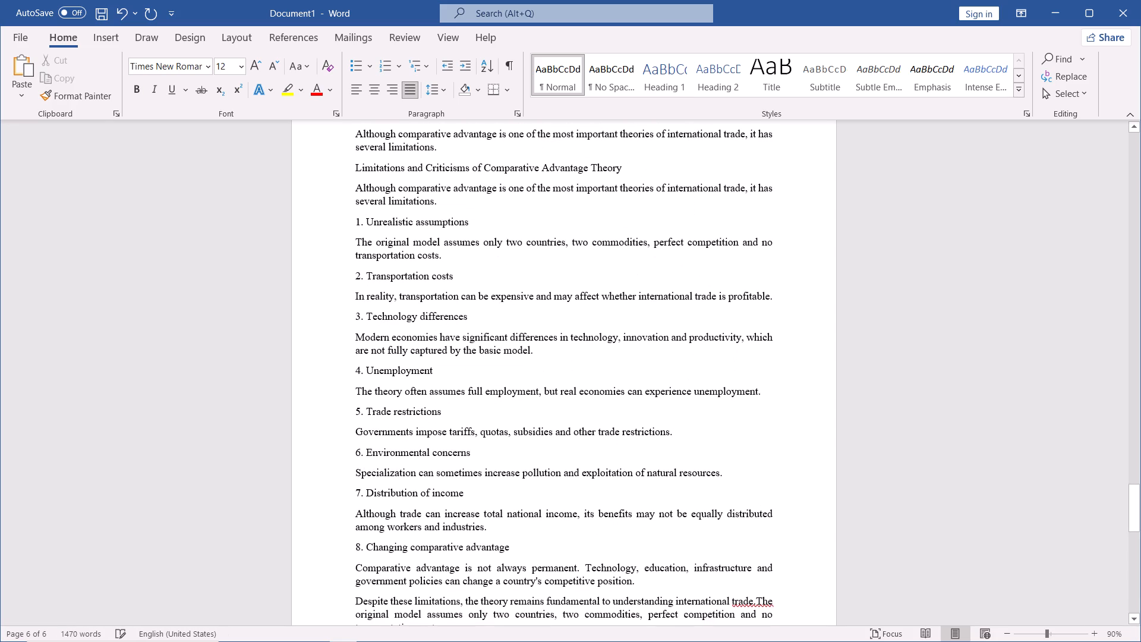
Undo the accidental paste of duplicate text over the label "1. Unrealistic assumptions".
{"action": "key", "text": "ctrl+z"}
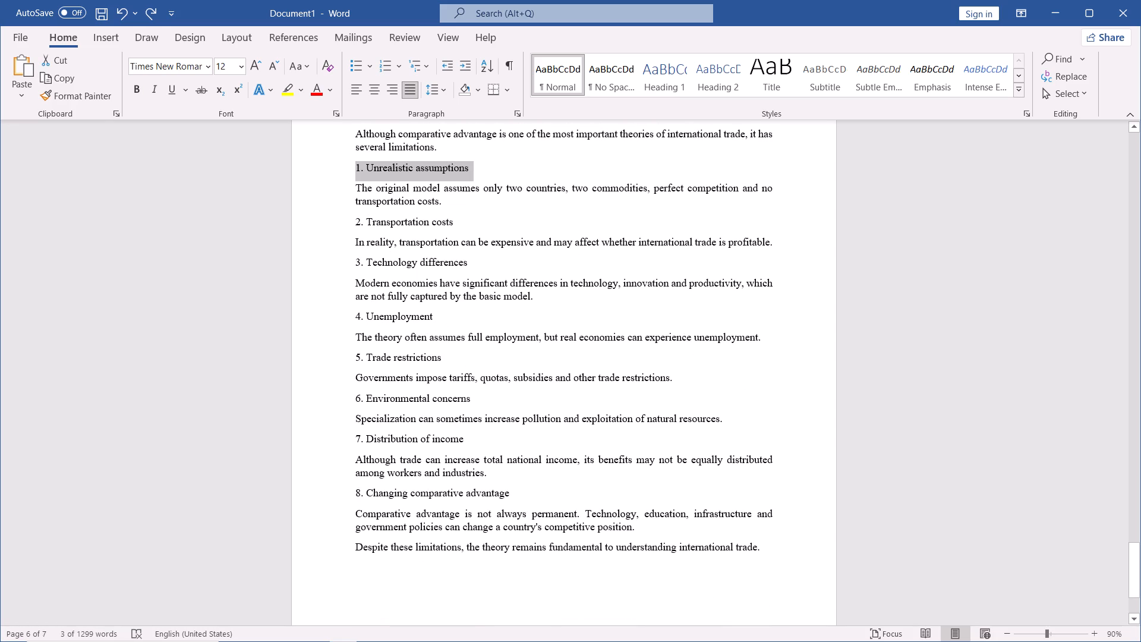
Make the labels "1. Unrealistic assumptions", "2. Transportation costs" and "3. Technology differences" bold.
{"action": "key", "text": "ctrl+b"}
{"action": "left_click_drag", "start_coordinate": [349, 220], "coordinate": [498, 226]}
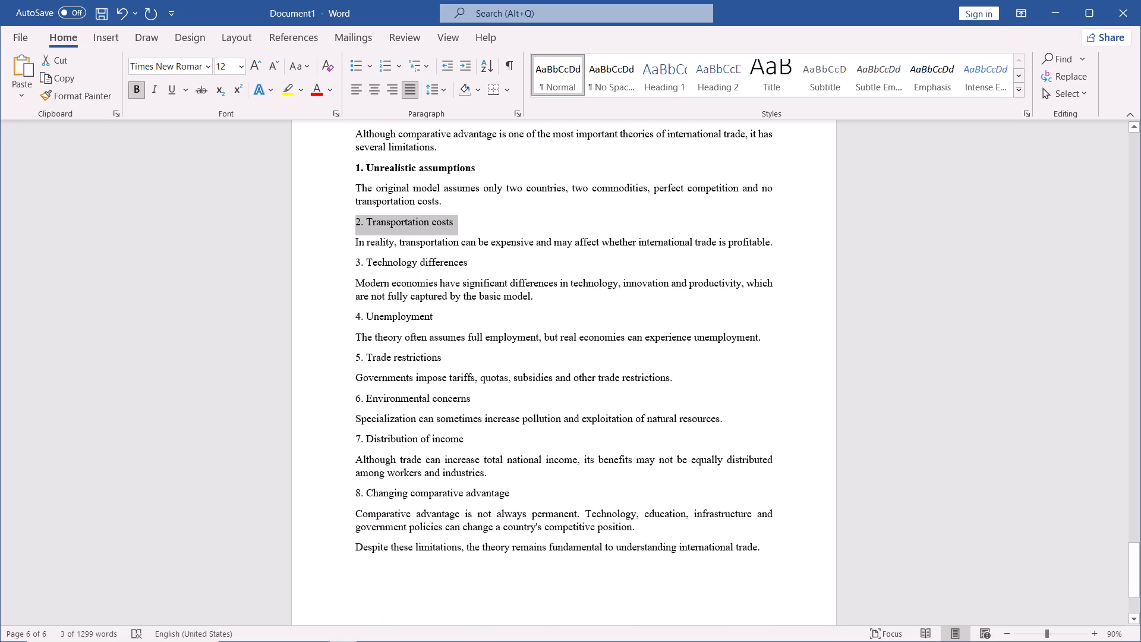
{"action": "left_click_drag", "start_coordinate": [498, 226], "coordinate": [502, 226]}
{"action": "key", "text": "ctrl+b"}
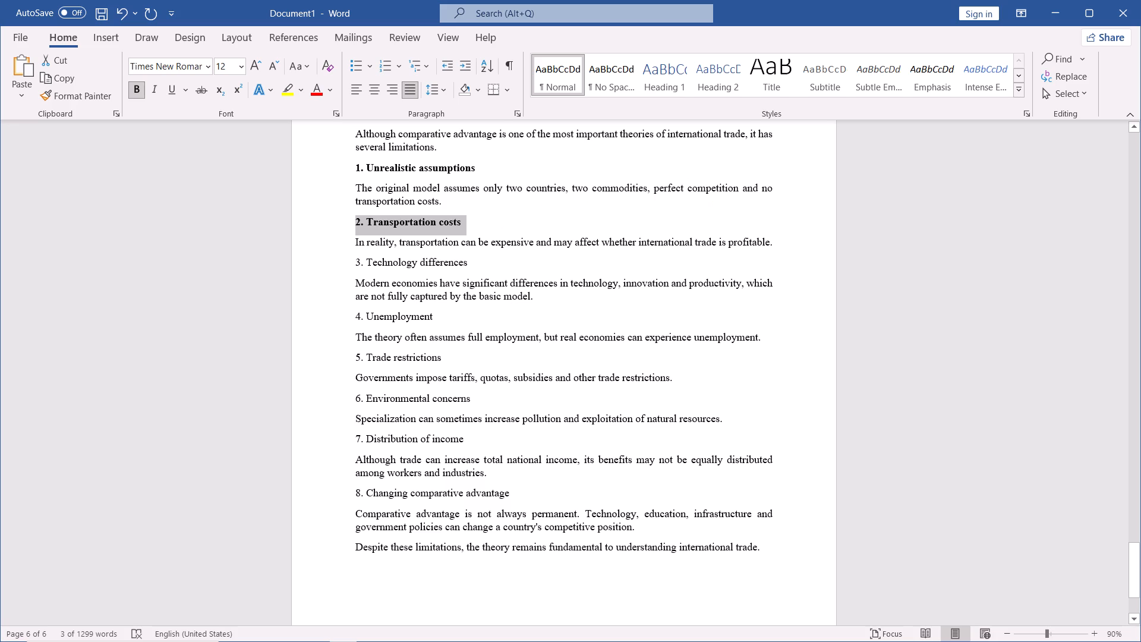
{"action": "left_click_drag", "start_coordinate": [352, 265], "coordinate": [493, 278]}
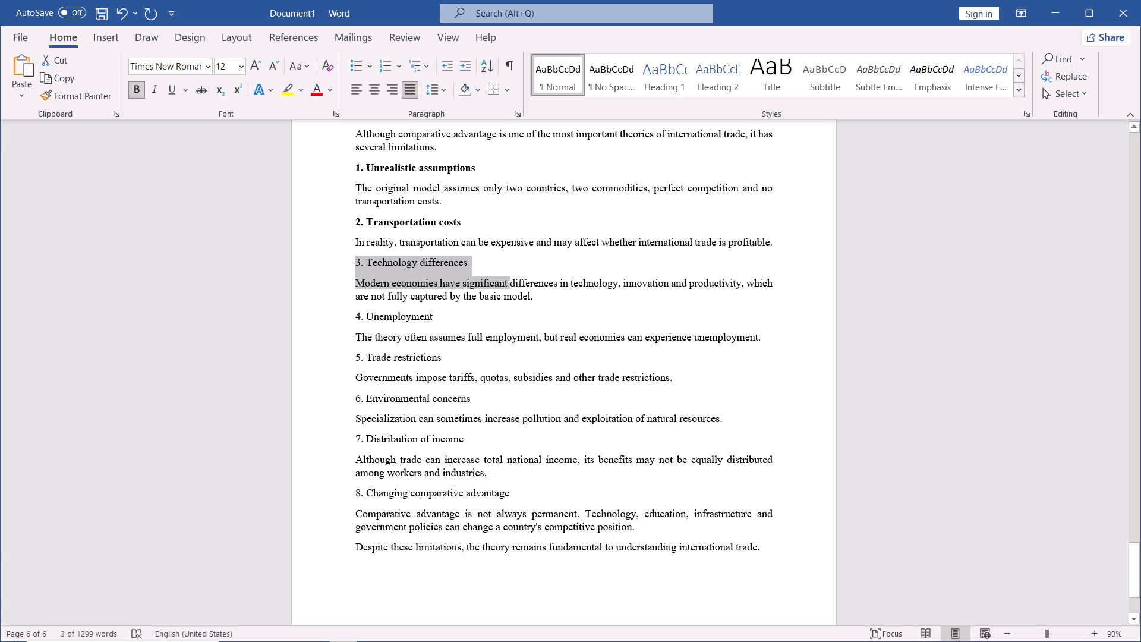
{"action": "left_click_drag", "start_coordinate": [493, 278], "coordinate": [493, 278]}
{"action": "left_click_drag", "start_coordinate": [349, 256], "coordinate": [350, 242]}
{"action": "key", "text": "ctrl+z"}
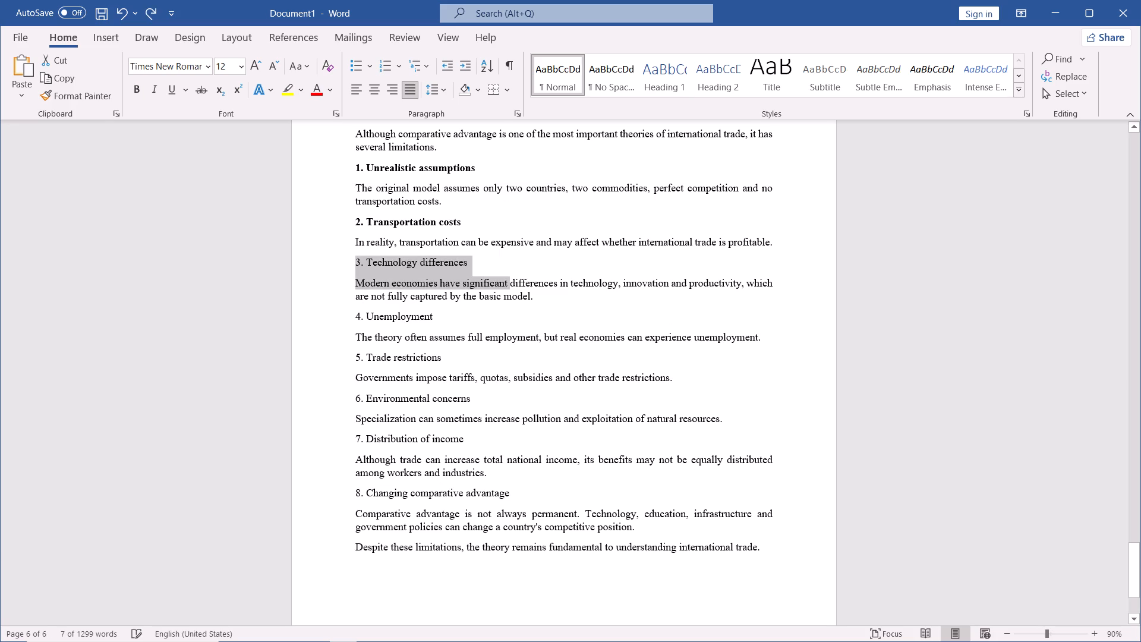
{"action": "left_click", "coordinate": [348, 260]}
{"action": "left_click", "coordinate": [348, 260]}
{"action": "left_click_drag", "start_coordinate": [348, 260], "coordinate": [465, 261]}
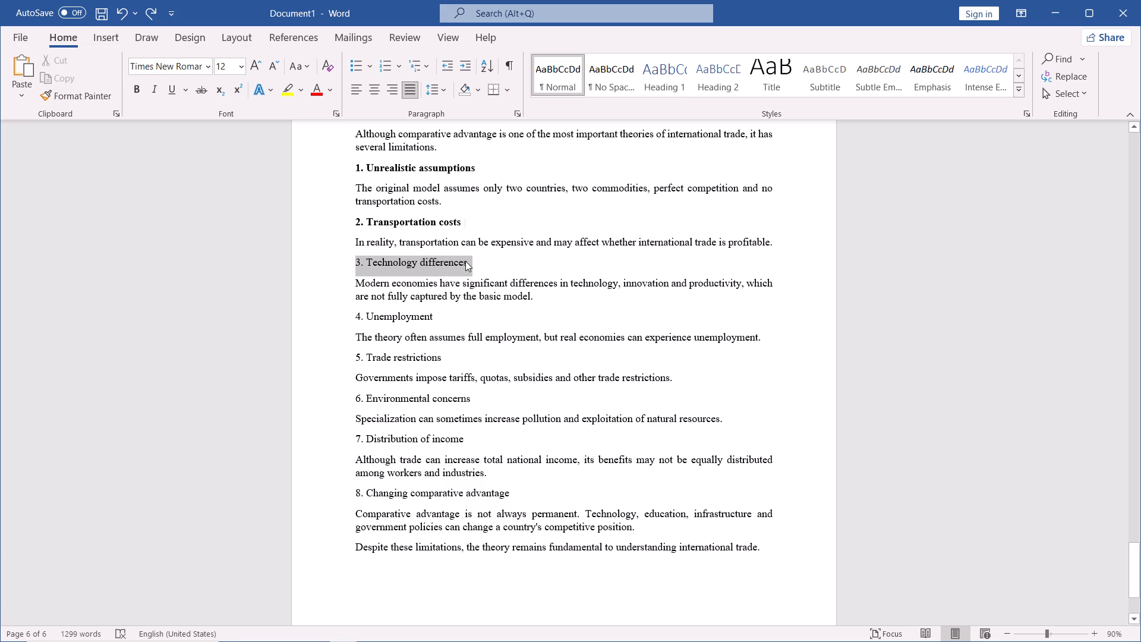
{"action": "key", "text": "ctrl+b"}
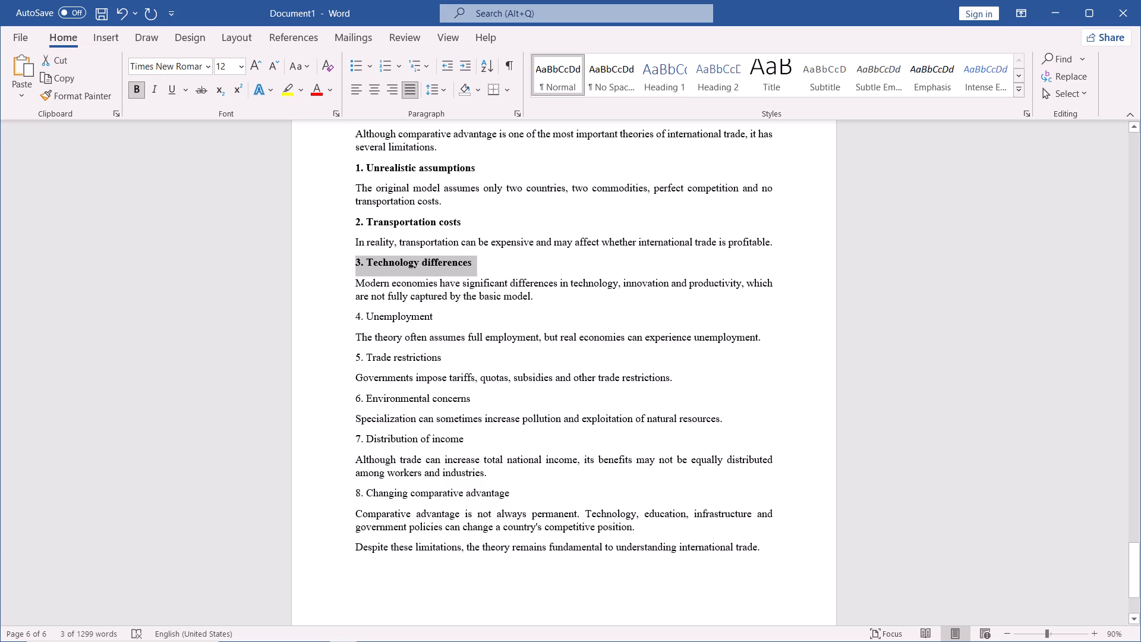
Make the labels "4. Unemployment", "5. Trade restrictions", "6. Environmental concerns", "7. Distribution of income" and "8. Changing comparative advantage" bold.
{"action": "left_click_drag", "start_coordinate": [352, 319], "coordinate": [442, 314]}
{"action": "key", "text": "ctrl+b"}
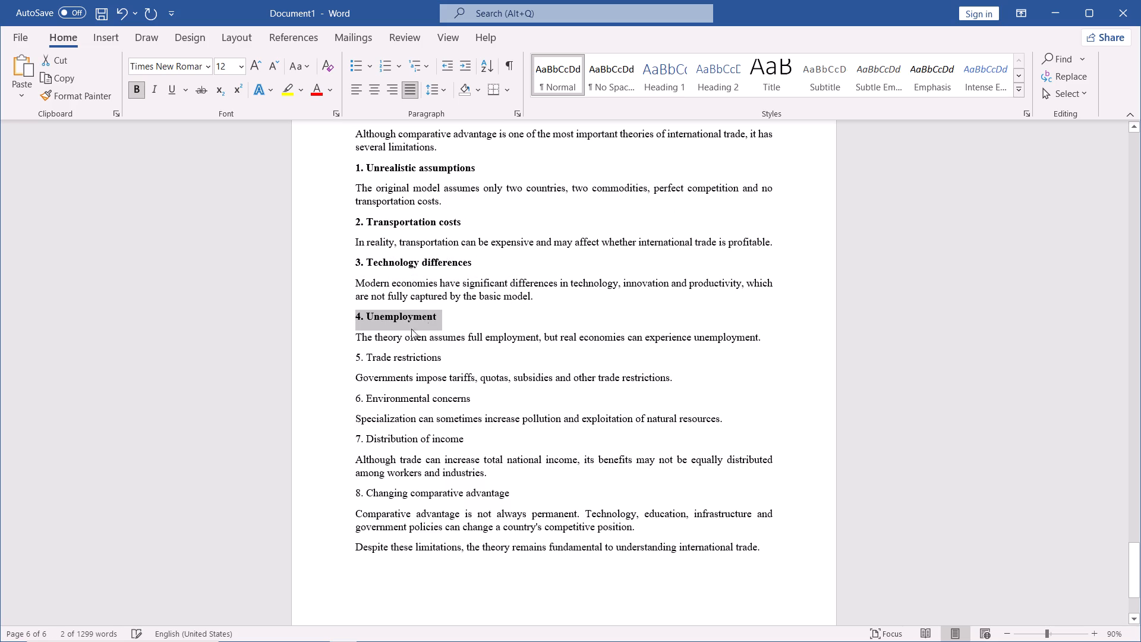
{"action": "left_click_drag", "start_coordinate": [357, 355], "coordinate": [443, 355]}
{"action": "key", "text": "ctrl+b"}
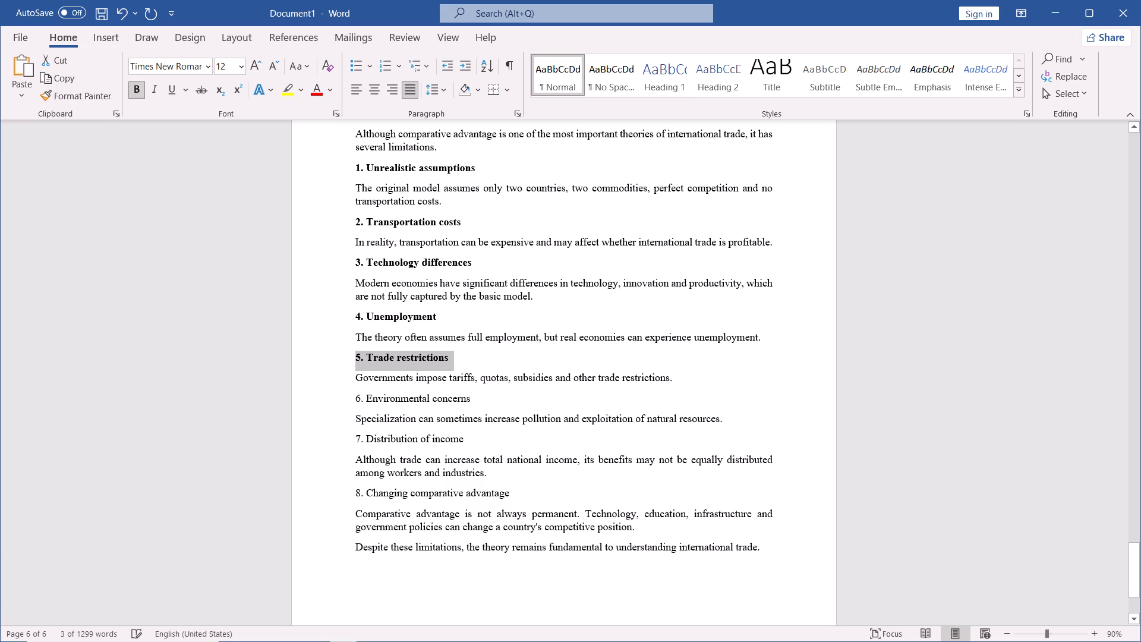
{"action": "left_click_drag", "start_coordinate": [352, 404], "coordinate": [467, 399]}
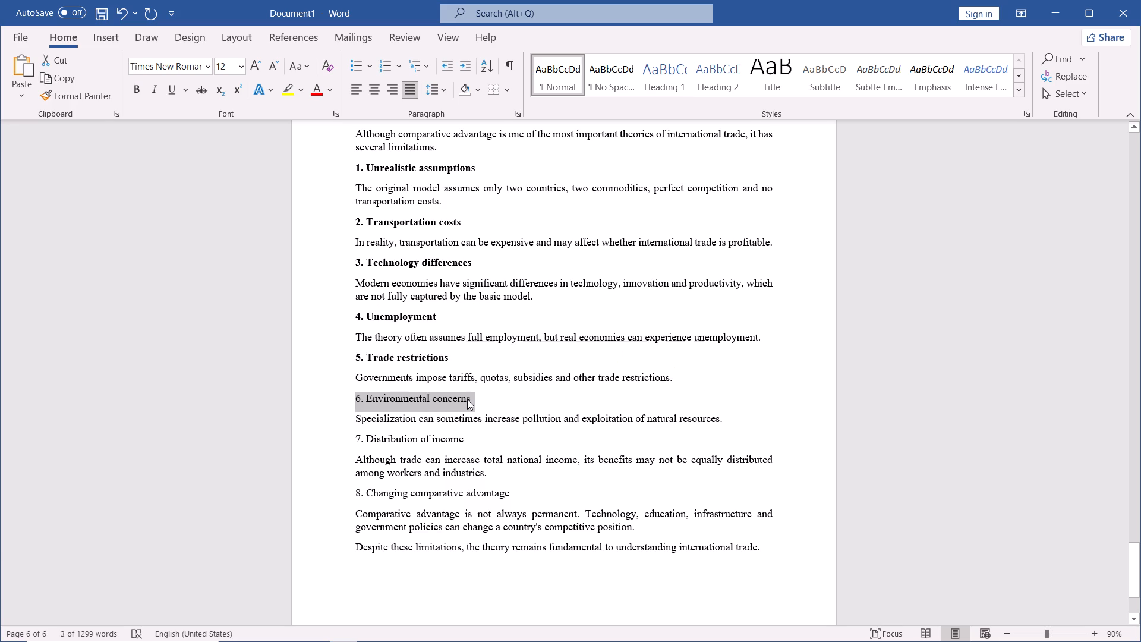
{"action": "key", "text": "ctrl+b"}
{"action": "left_click_drag", "start_coordinate": [355, 439], "coordinate": [455, 442]}
{"action": "key", "text": "ctrl+b"}
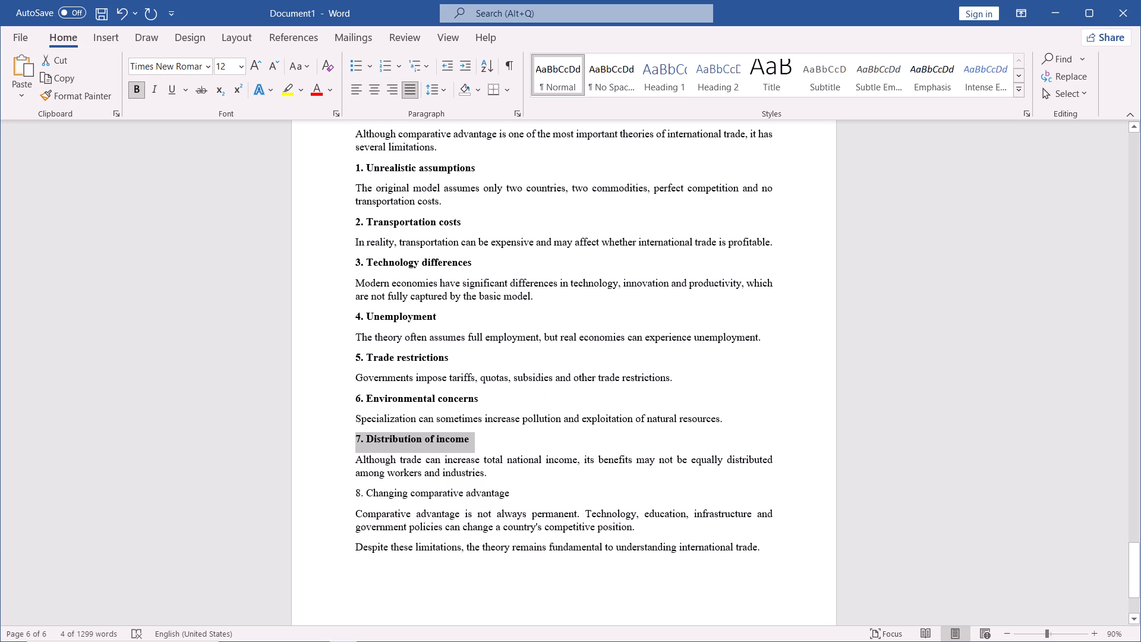
{"action": "left_click_drag", "start_coordinate": [352, 493], "coordinate": [505, 492]}
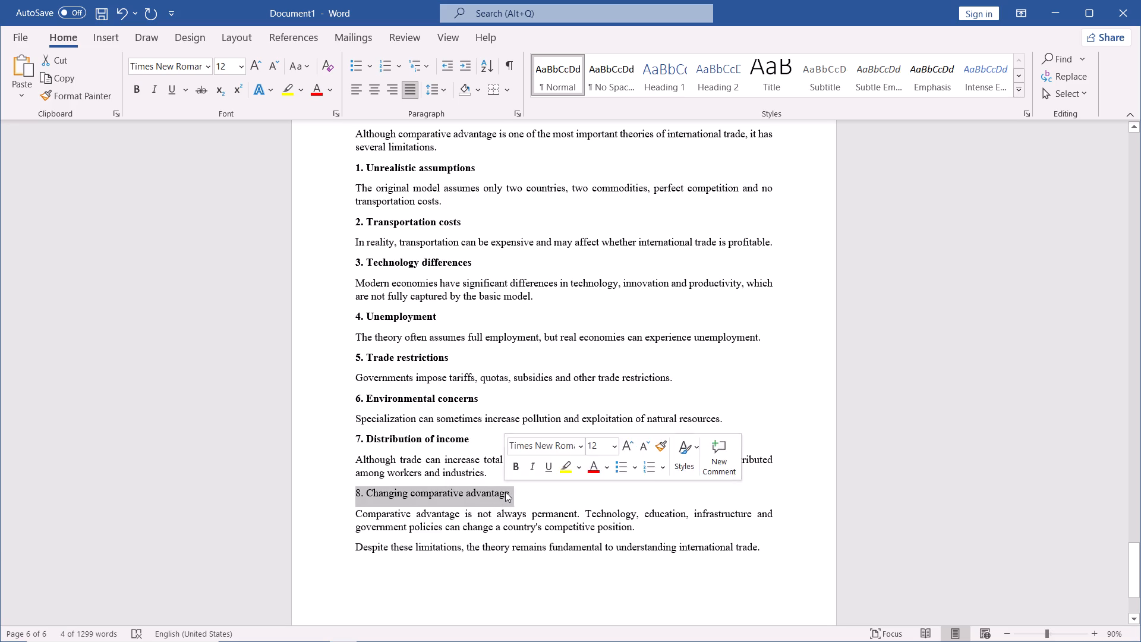
{"action": "key", "text": "ctrl+b"}
{"action": "left_click", "coordinate": [582, 458]}
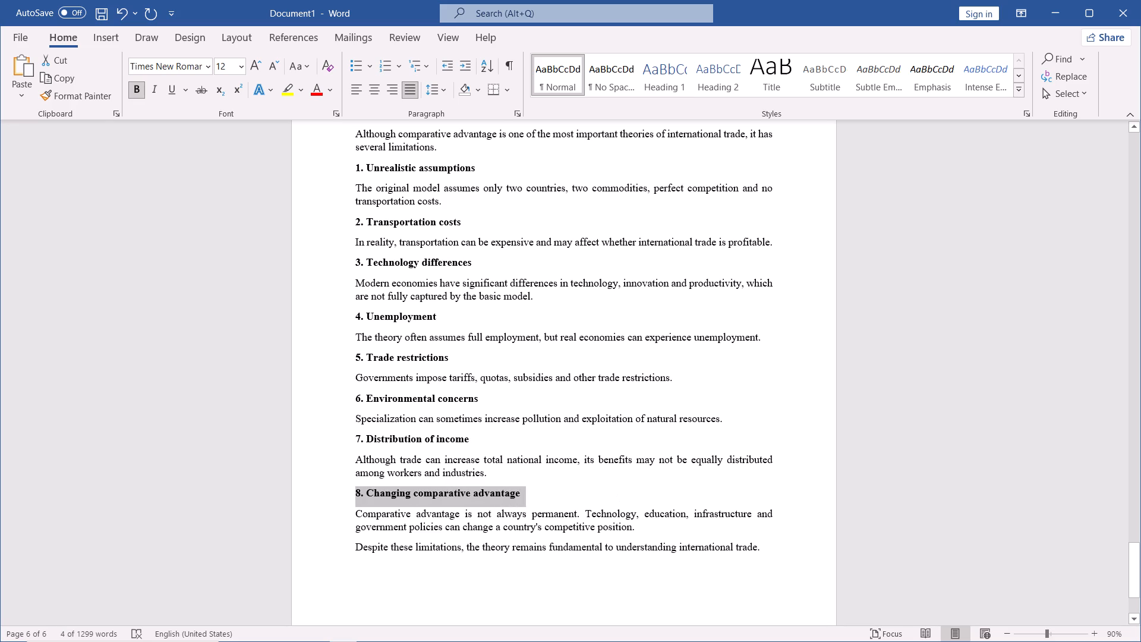
Insert an empty paragraph between the text under "8. Changing comparative advantage" and the closing sentence "Despite these limitations".
{"action": "scroll", "coordinate": [591, 519], "scroll_direction": "down", "scroll_amount": 4}
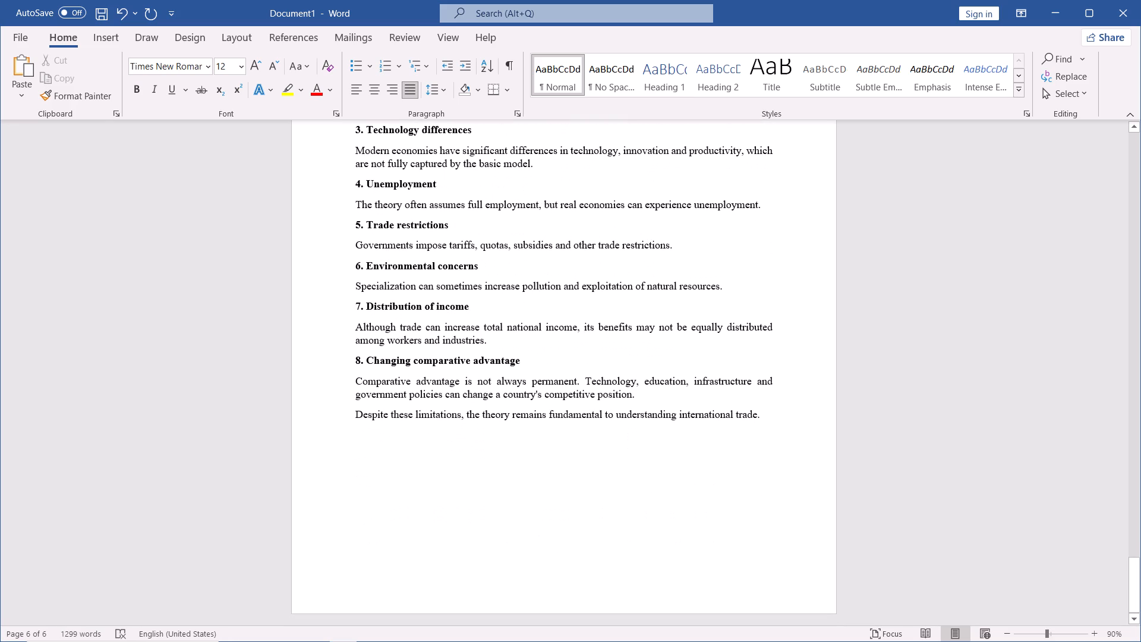
{"action": "scroll", "coordinate": [591, 519], "scroll_direction": "down", "scroll_amount": 3}
{"action": "scroll", "coordinate": [766, 413], "scroll_direction": "up", "scroll_amount": 7}
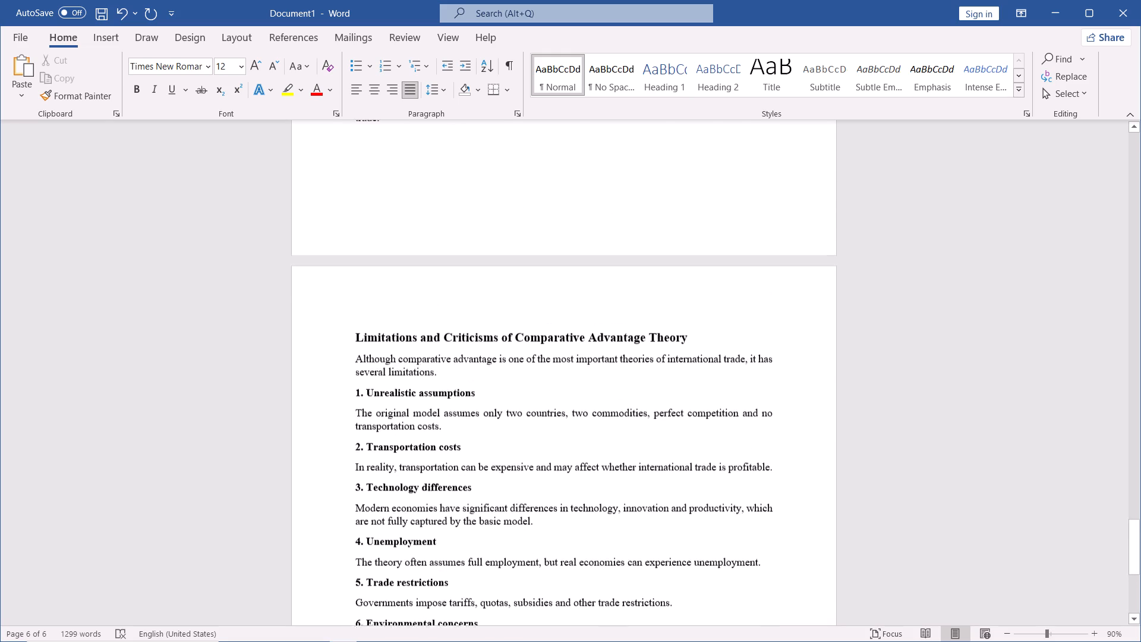
{"action": "scroll", "coordinate": [766, 413], "scroll_direction": "up", "scroll_amount": 2}
{"action": "scroll", "coordinate": [766, 413], "scroll_direction": "down", "scroll_amount": 6}
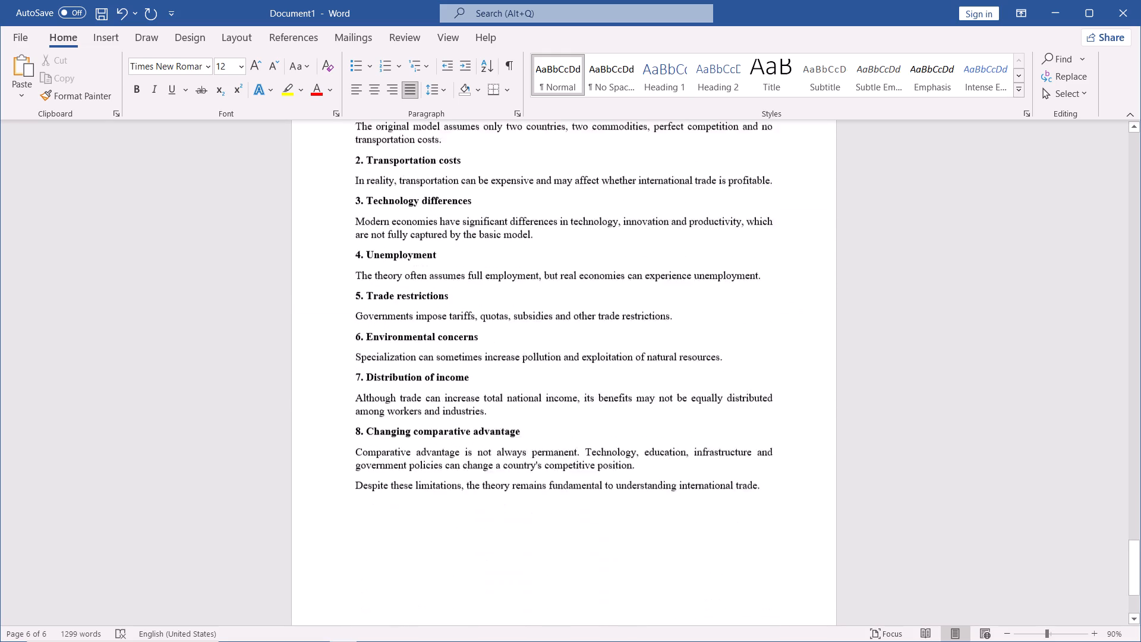
{"action": "left_click", "coordinate": [645, 393]}
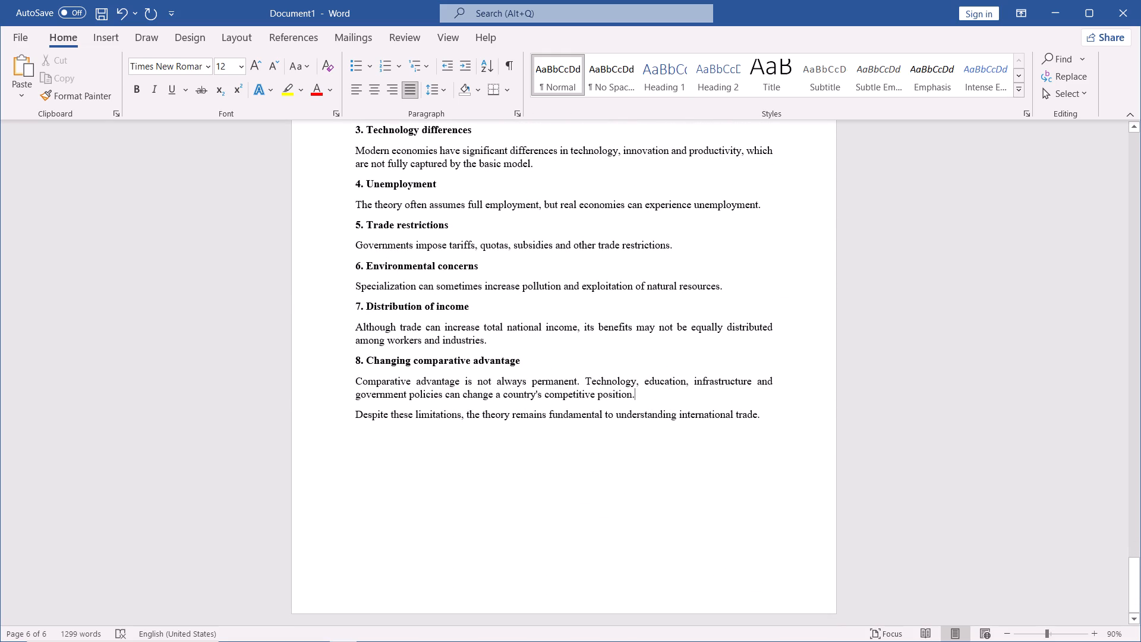
{"action": "key", "text": "Return"}
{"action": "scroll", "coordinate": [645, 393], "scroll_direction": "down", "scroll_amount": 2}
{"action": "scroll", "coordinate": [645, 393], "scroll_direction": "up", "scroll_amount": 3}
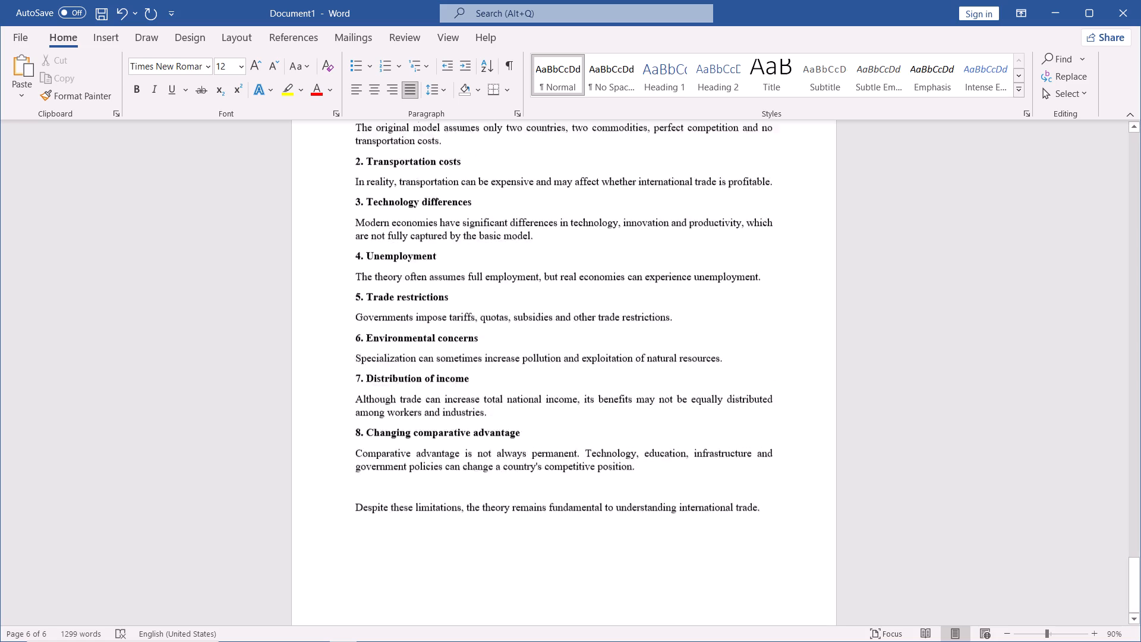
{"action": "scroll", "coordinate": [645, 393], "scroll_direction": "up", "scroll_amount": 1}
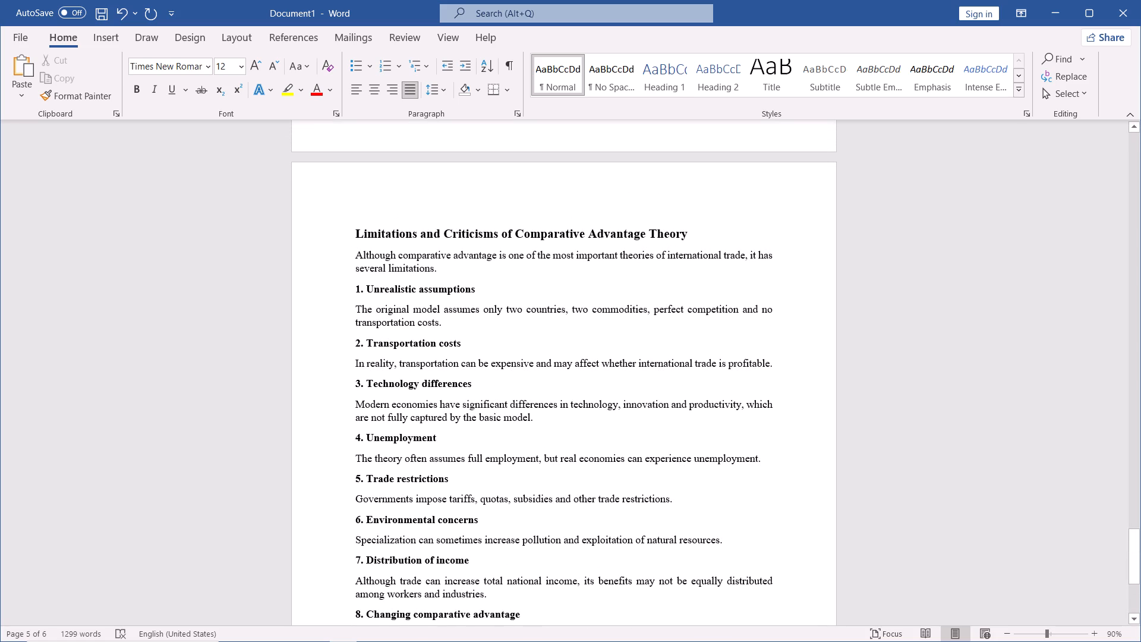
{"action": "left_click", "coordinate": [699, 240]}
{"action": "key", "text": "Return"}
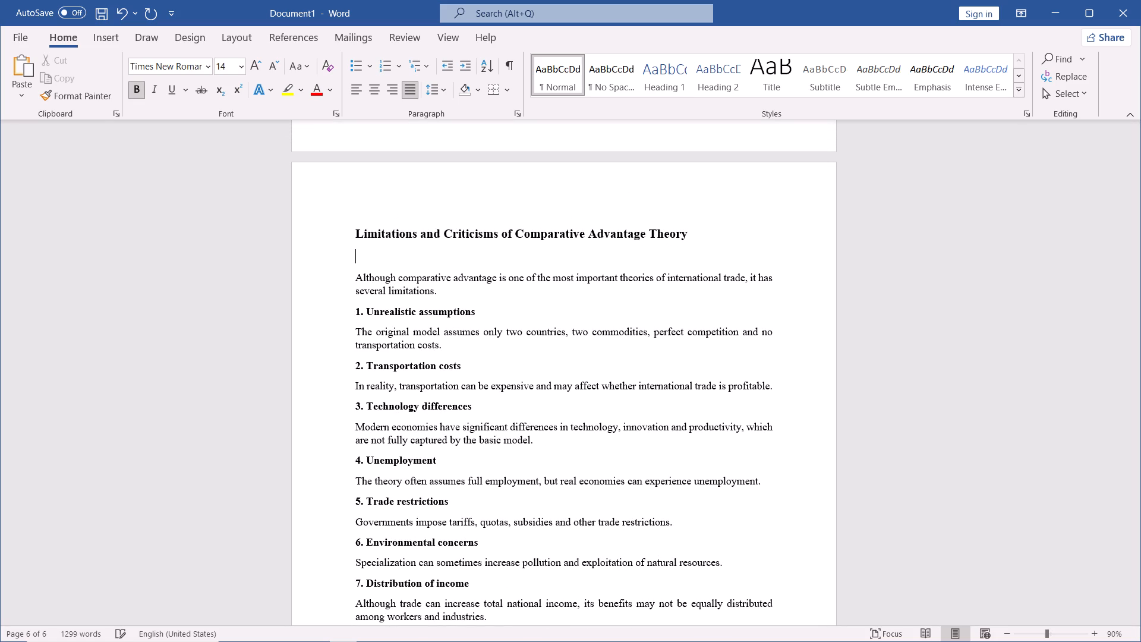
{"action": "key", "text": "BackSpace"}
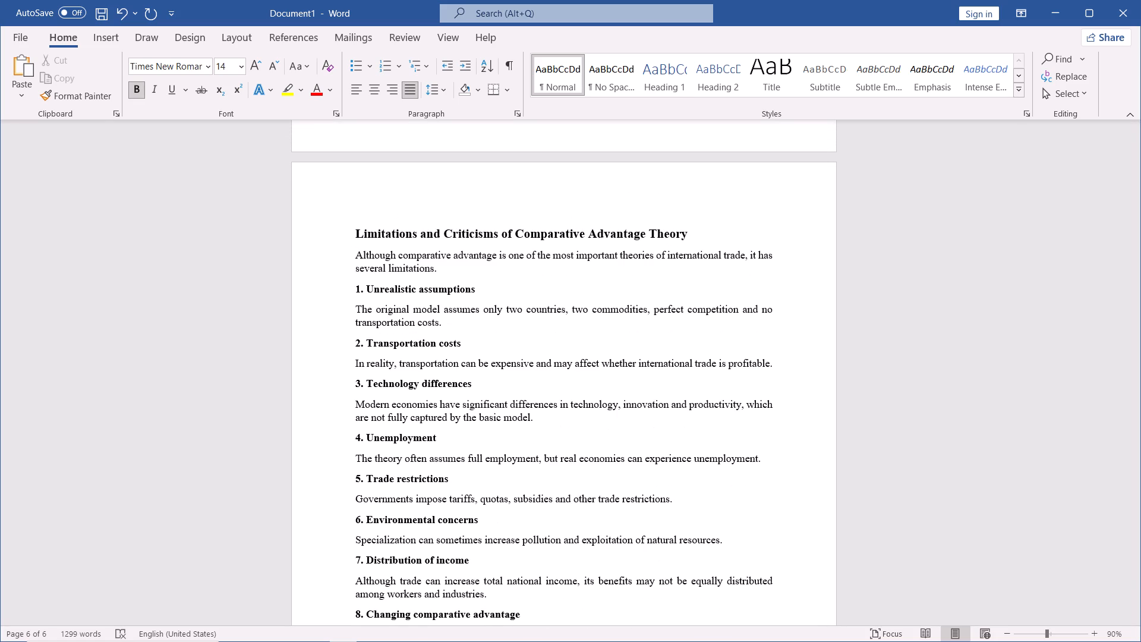
Insert an empty paragraph between the limitations section's introductory sentence and the label "1. Unrealistic assumptions".
{"action": "left_click", "coordinate": [475, 263]}
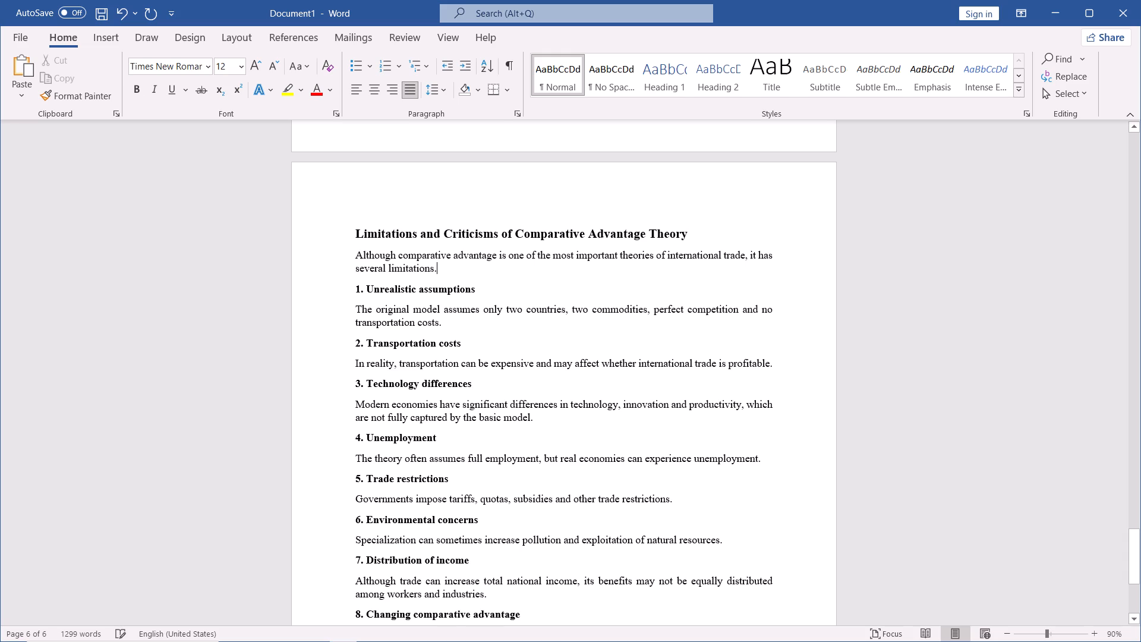
{"action": "key", "text": "Return"}
Insert an empty paragraph before the sentence "Therefore, comparative advantage provides the economic basis" in the gains section.
{"action": "scroll", "coordinate": [475, 263], "scroll_direction": "up", "scroll_amount": 2}
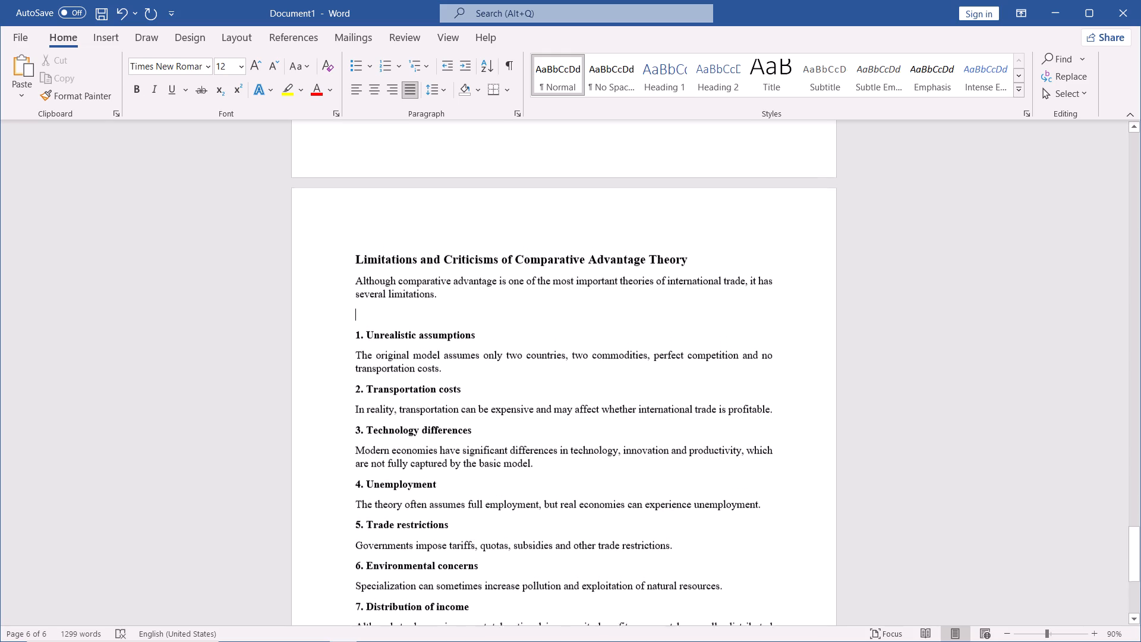
{"action": "scroll", "coordinate": [475, 263], "scroll_direction": "up", "scroll_amount": 4}
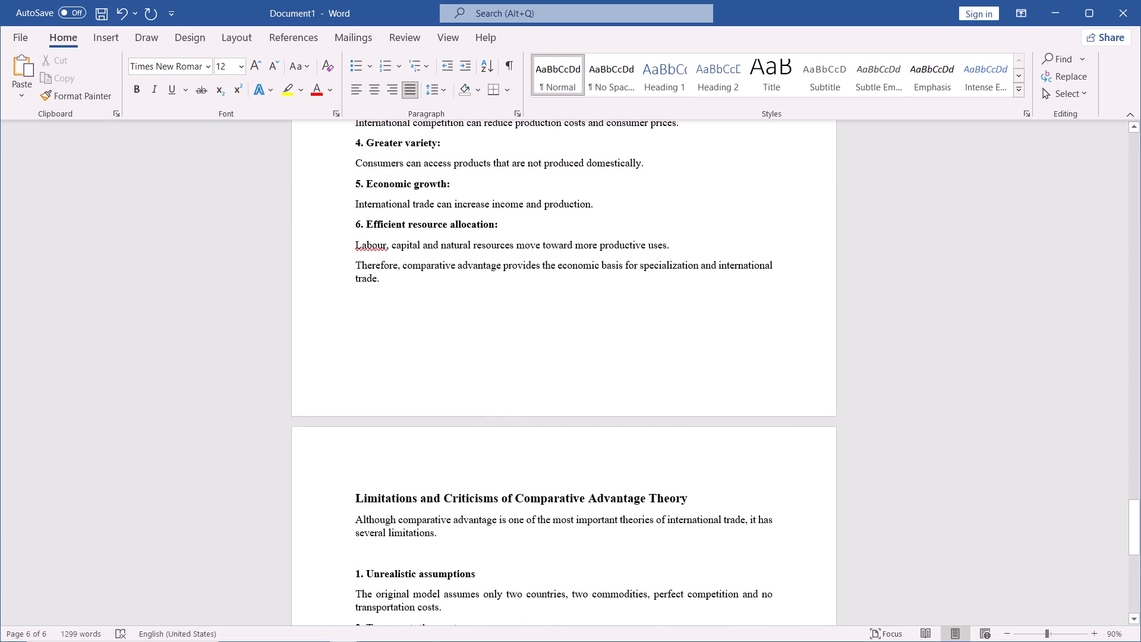
{"action": "left_click", "coordinate": [685, 243]}
{"action": "key", "text": "Return"}
Insert an empty paragraph between the India machinery example and the line "Gains from specialization include:".
{"action": "scroll", "coordinate": [685, 243], "scroll_direction": "up", "scroll_amount": 2}
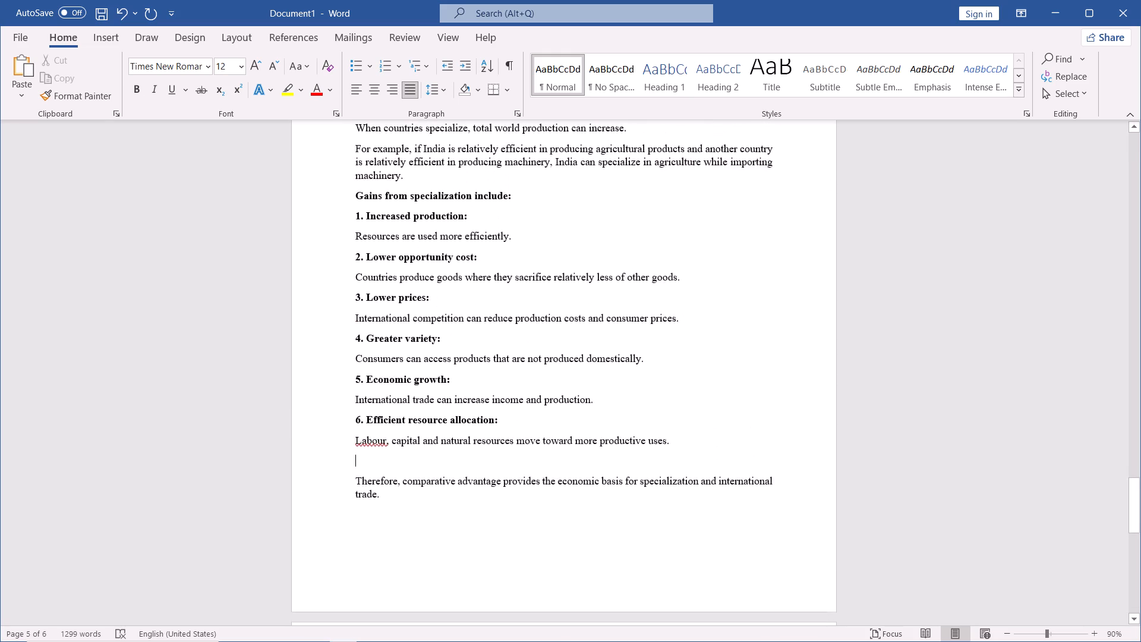
{"action": "scroll", "coordinate": [685, 243], "scroll_direction": "up", "scroll_amount": 2}
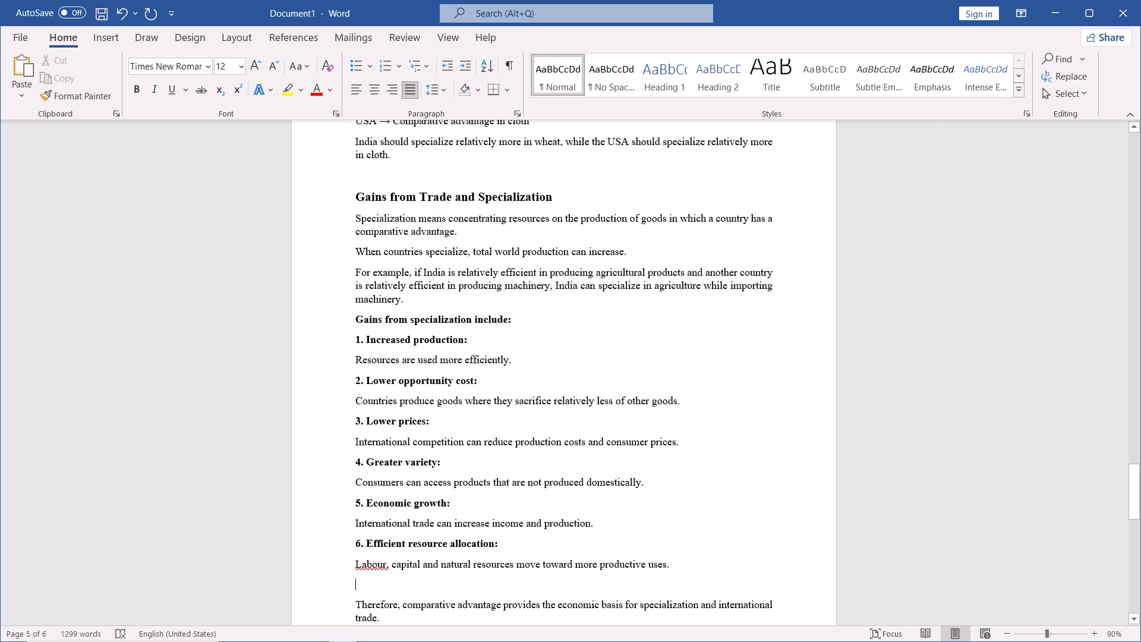
{"action": "left_click", "coordinate": [410, 311]}
{"action": "key", "text": "Return"}
Remove the empty paragraphs above the heading "Limitations and Criticisms of Comparative Advantage Theory" so it starts at the top of its page.
{"action": "scroll", "coordinate": [410, 311], "scroll_direction": "down", "scroll_amount": 4}
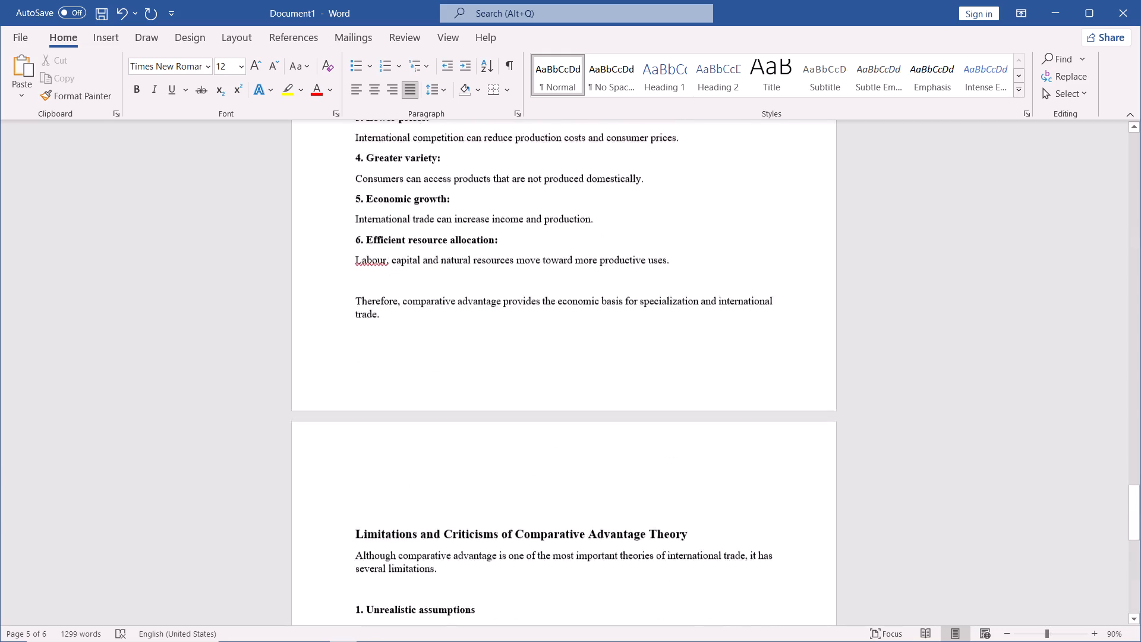
{"action": "scroll", "coordinate": [410, 311], "scroll_direction": "down", "scroll_amount": 5}
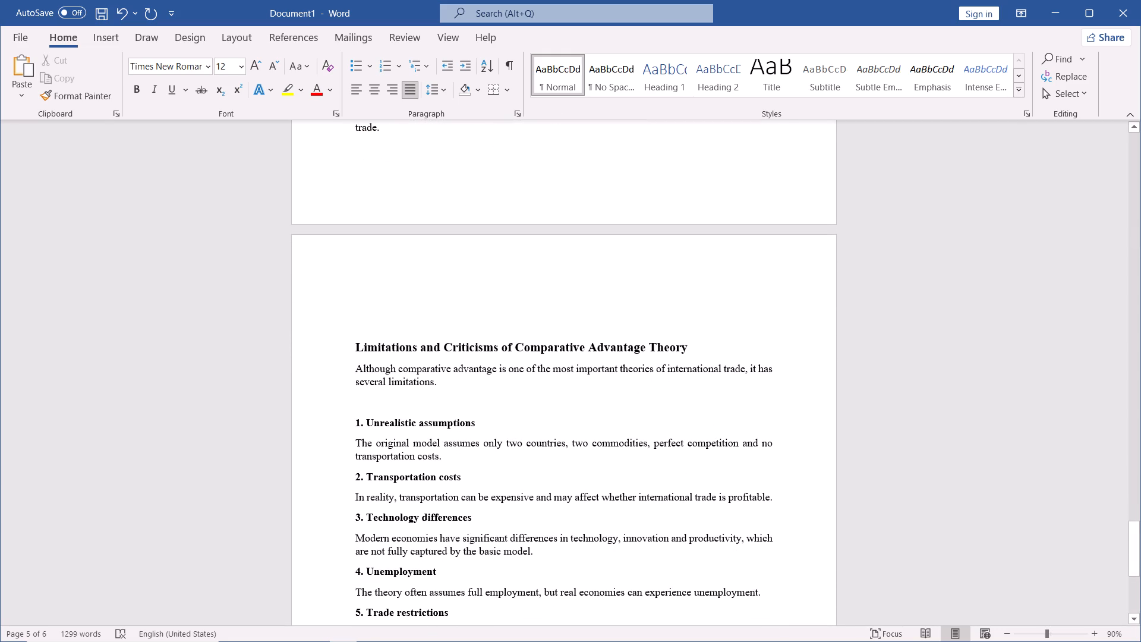
{"action": "left_click", "coordinate": [349, 344]}
{"action": "key", "text": "BackSpace"}
{"action": "key", "text": "BackSpace"}
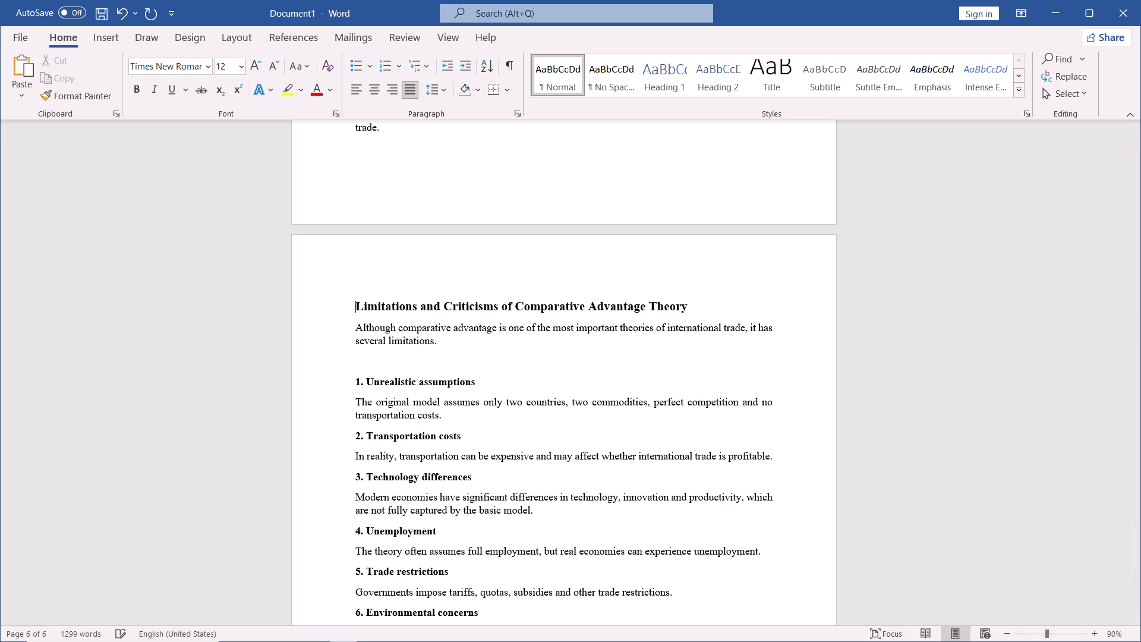
{"action": "key", "text": "BackSpace"}
{"action": "key", "text": "Return"}
Add five empty paragraphs after the closing sentence "Despite these limitations" so that writing continues on a new page.
{"action": "scroll", "coordinate": [349, 448], "scroll_direction": "down", "scroll_amount": 5}
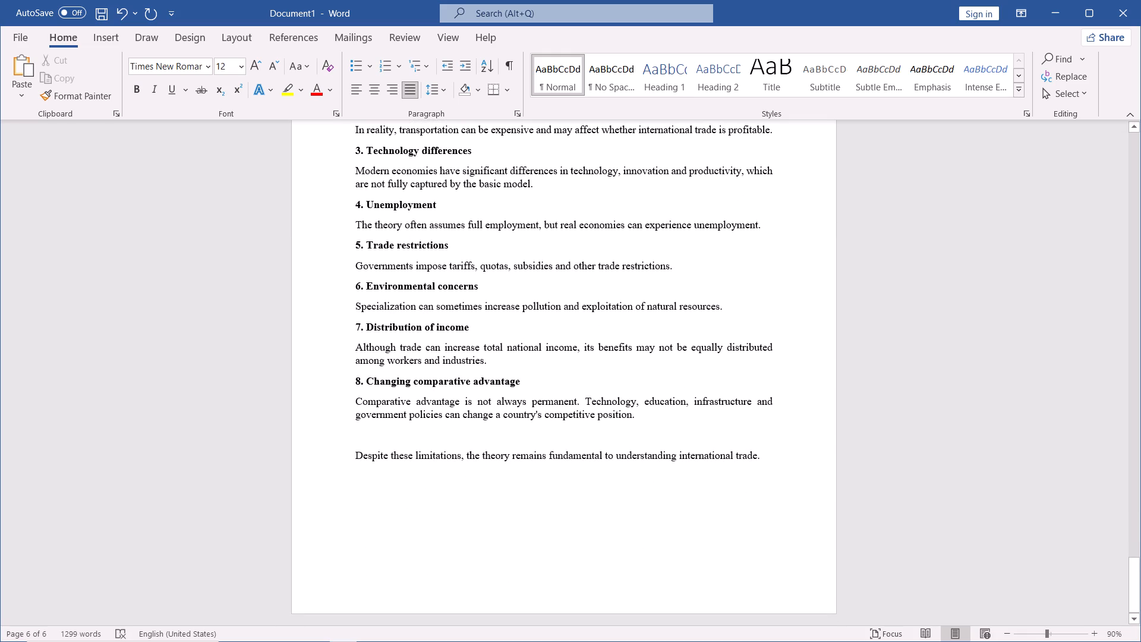
{"action": "left_click", "coordinate": [398, 493]}
{"action": "left_click", "coordinate": [766, 455]}
{"action": "key", "text": "Return"}
{"action": "key", "text": "Return"}
{"action": "key", "text": "Return"}
{"action": "key", "text": "Return"}
{"action": "key", "text": "Return"}
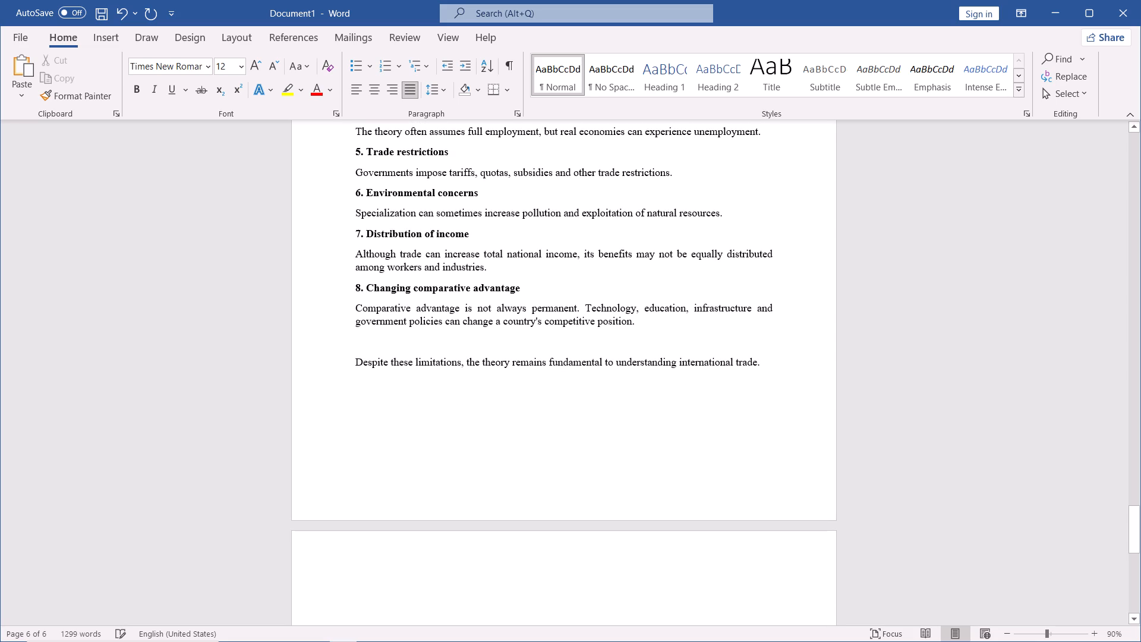
{"action": "key", "text": "BackSpace"}
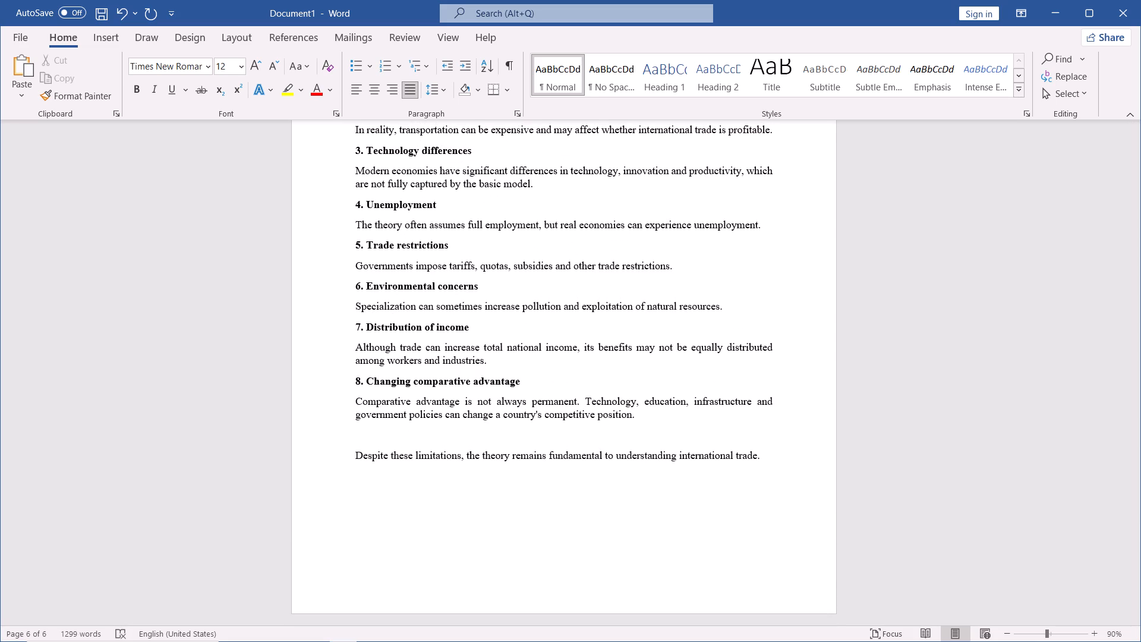
{"action": "key", "text": "Return"}
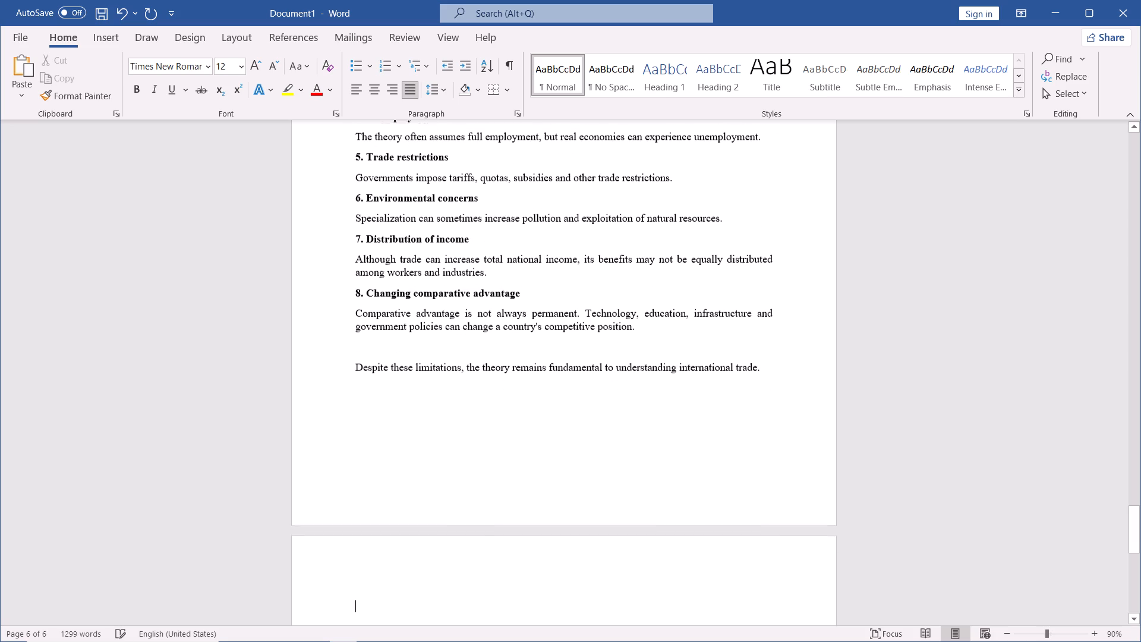
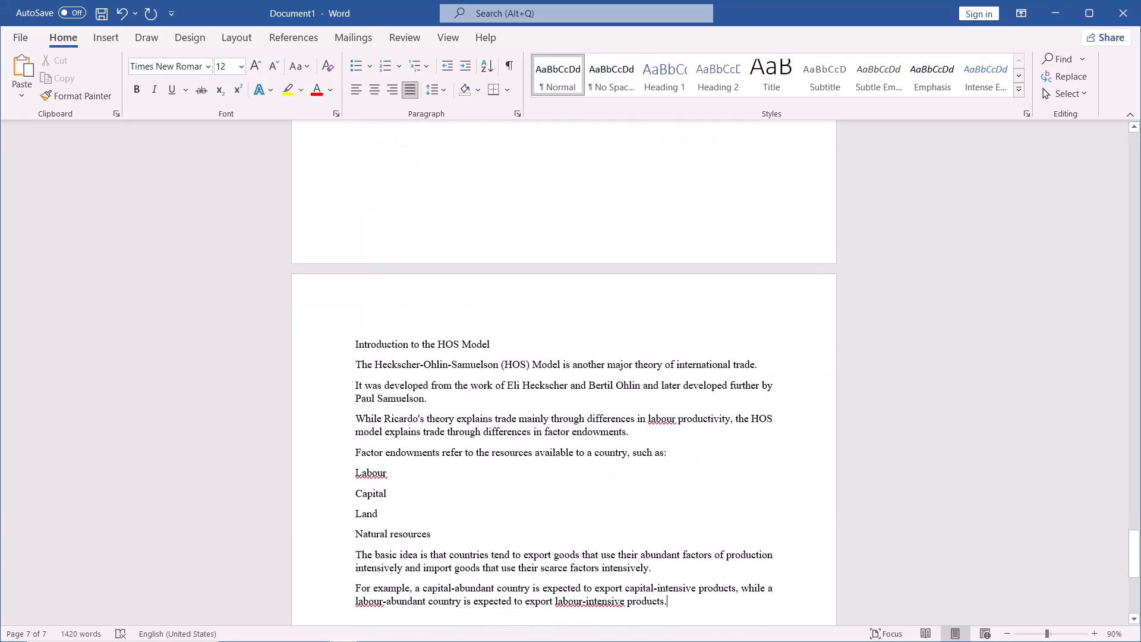
Format the heading "Introduction to the HOS Model" as bold with font size 14.
{"action": "left_click_drag", "start_coordinate": [355, 342], "coordinate": [461, 350]}
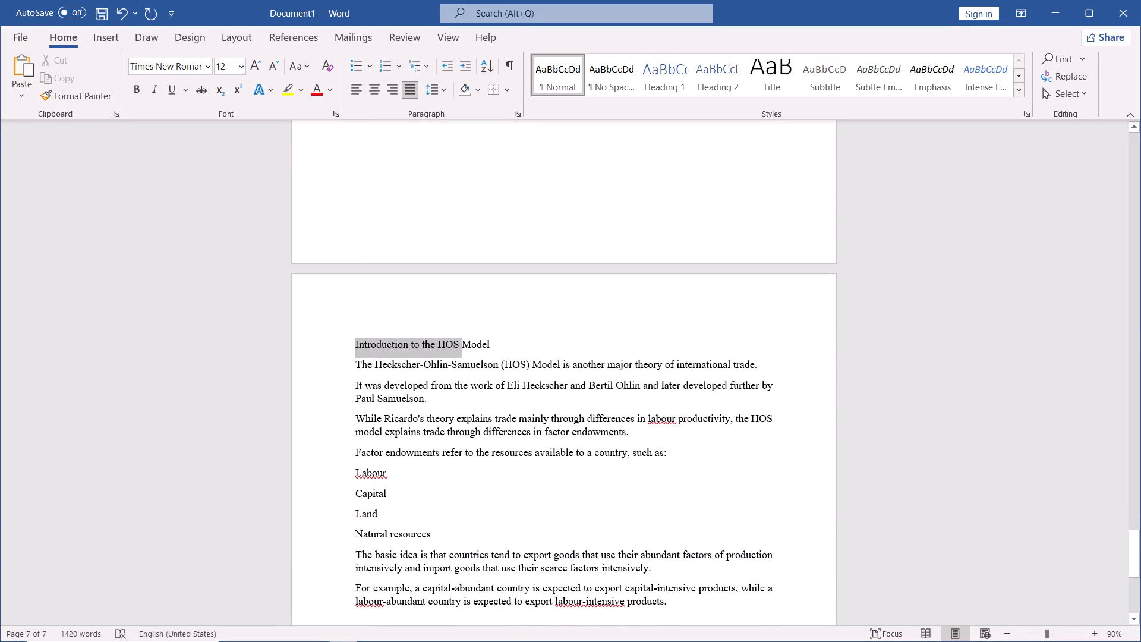
{"action": "left_click_drag", "start_coordinate": [461, 350], "coordinate": [501, 353]}
{"action": "key", "text": "ctrl+b"}
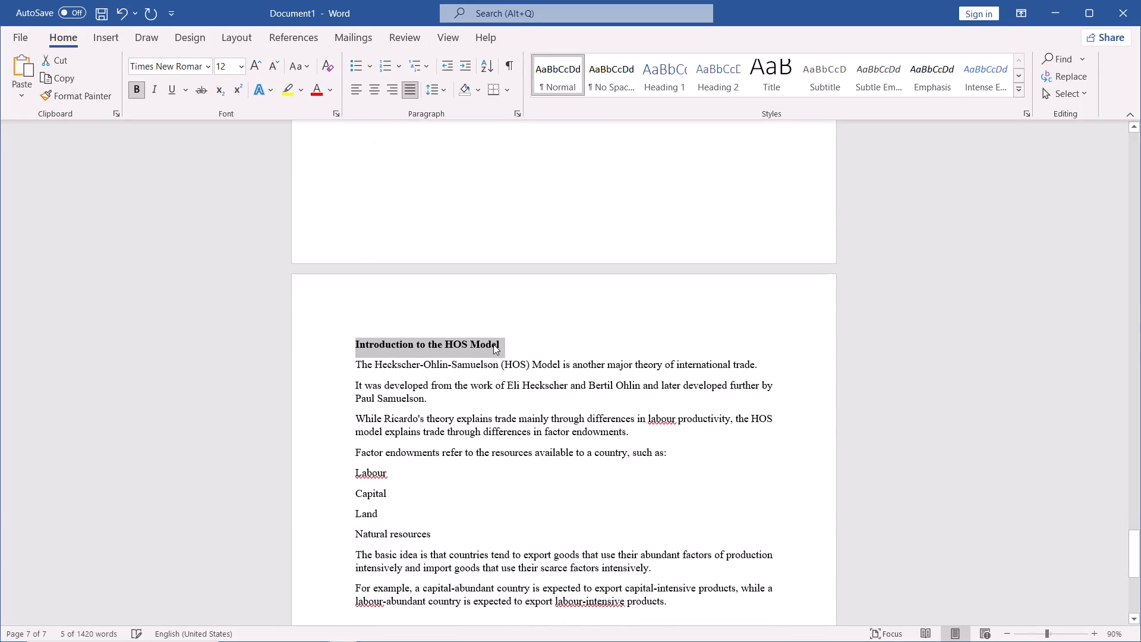
{"action": "left_click", "coordinate": [260, 67]}
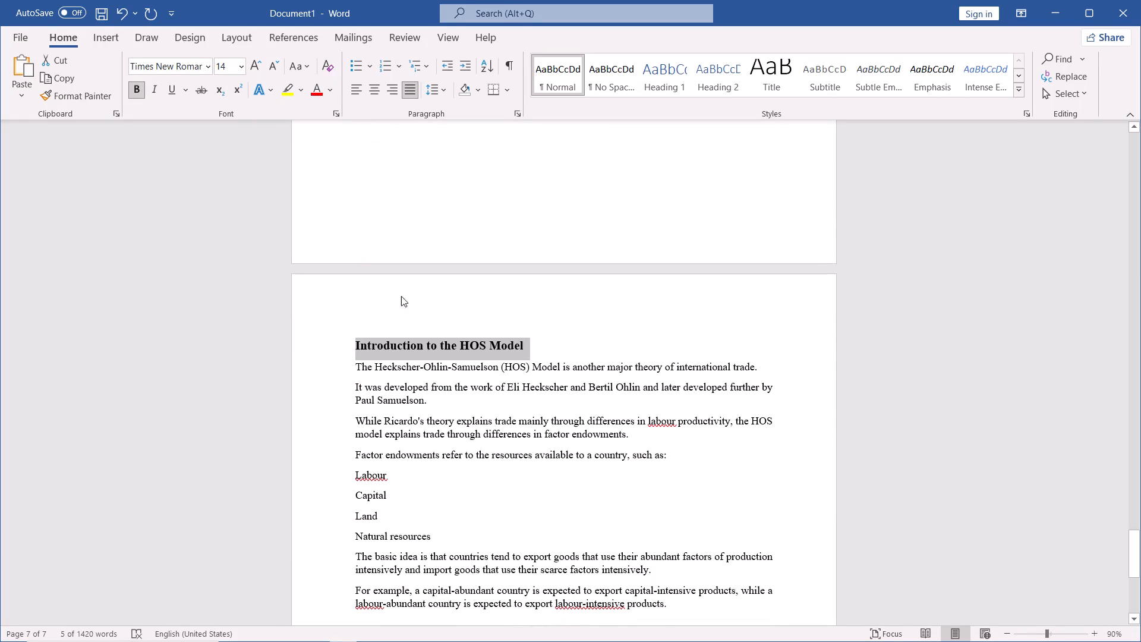
Make the phrase "Heckscher-Ohlin-Samuelson (HOS) Model" bold in the first sentence under the HOS introduction heading.
{"action": "left_click_drag", "start_coordinate": [373, 367], "coordinate": [506, 369]}
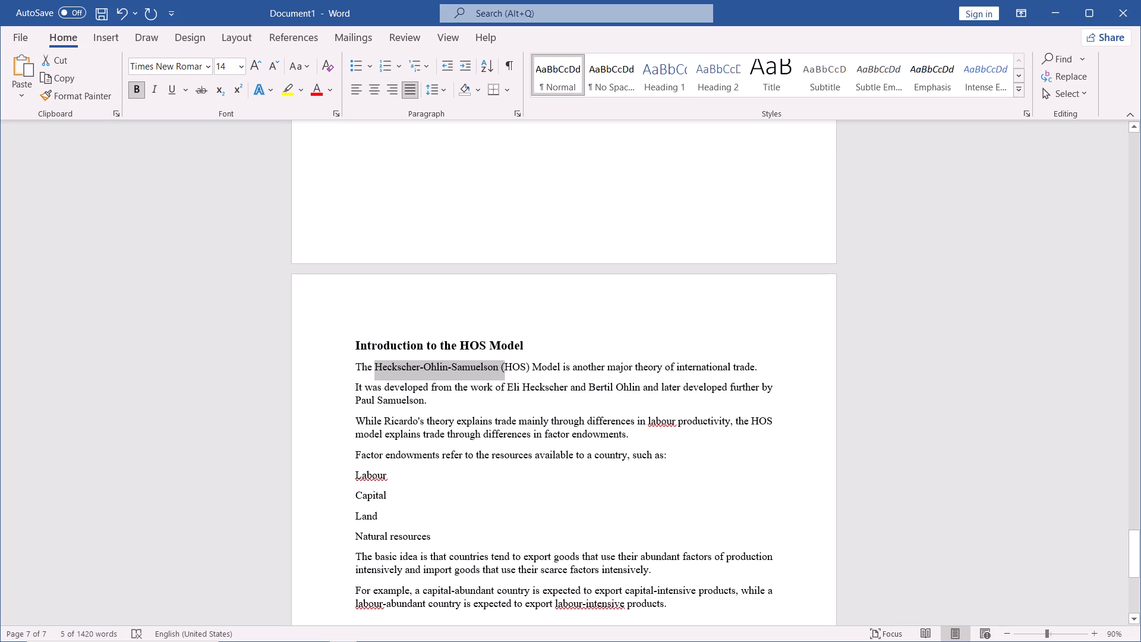
{"action": "left_click_drag", "start_coordinate": [506, 369], "coordinate": [546, 371]}
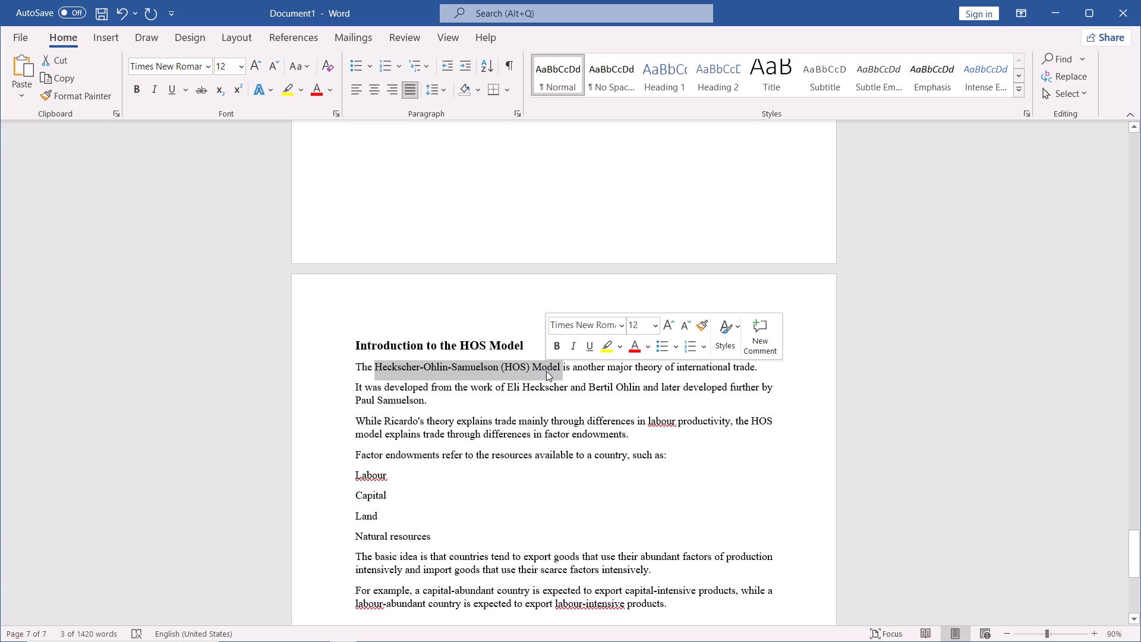
{"action": "key", "text": "ctrl+b"}
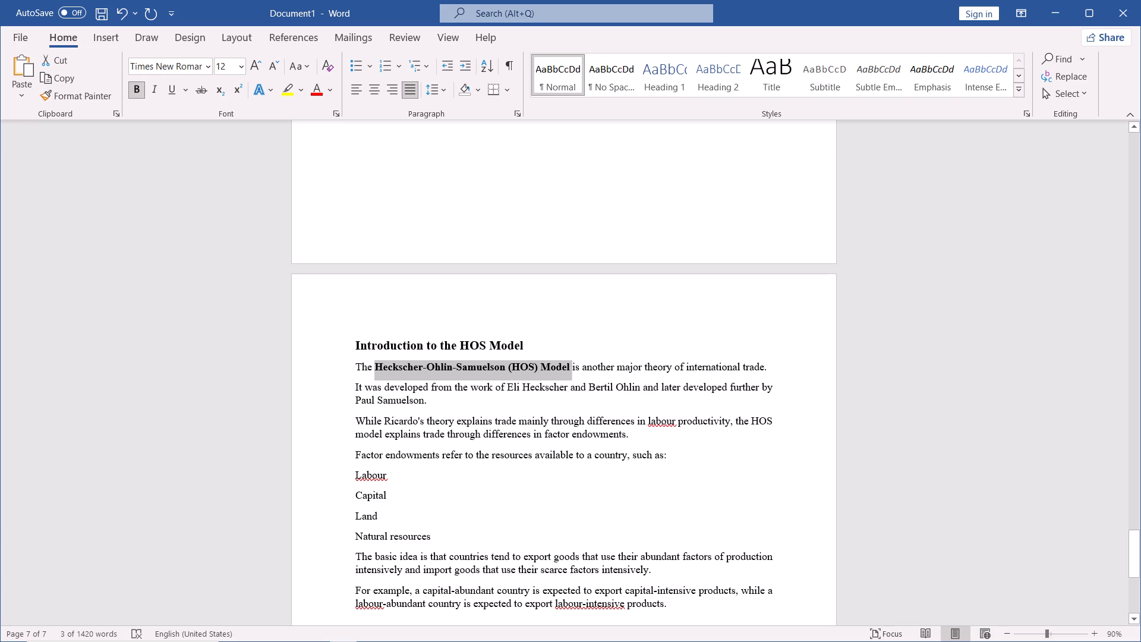
Turn the factor endowment lines Labour, Capital, Land and Natural resources into a bulleted list.
{"action": "left_click_drag", "start_coordinate": [352, 476], "coordinate": [382, 533]}
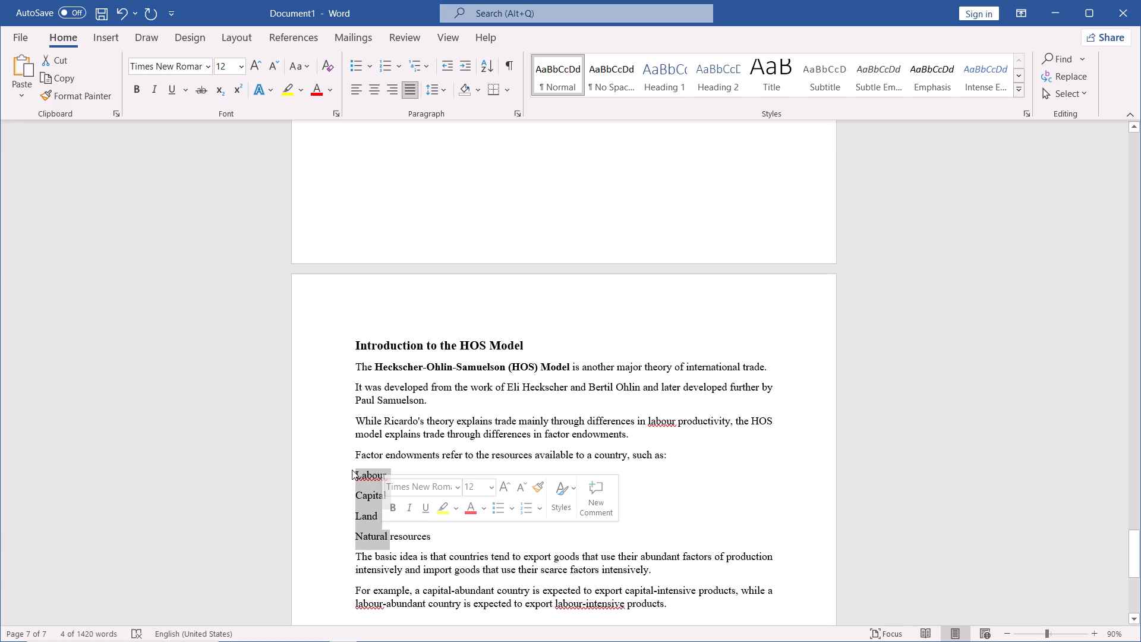
{"action": "left_click_drag", "start_coordinate": [352, 470], "coordinate": [382, 469]}
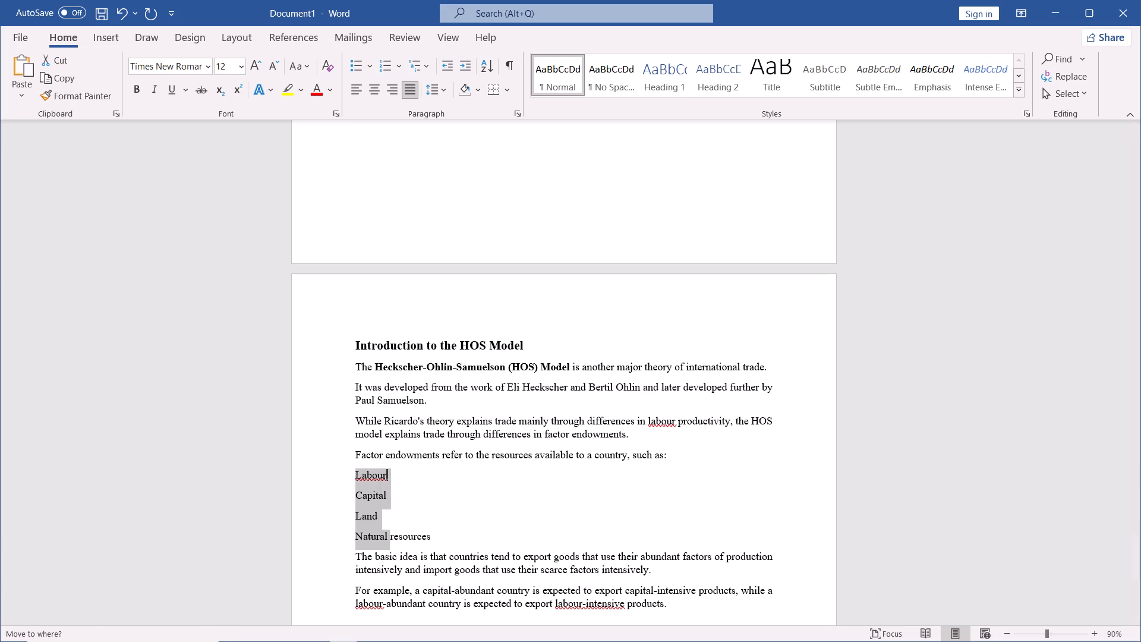
{"action": "left_click_drag", "start_coordinate": [382, 469], "coordinate": [381, 468]}
{"action": "left_click_drag", "start_coordinate": [353, 472], "coordinate": [471, 534]}
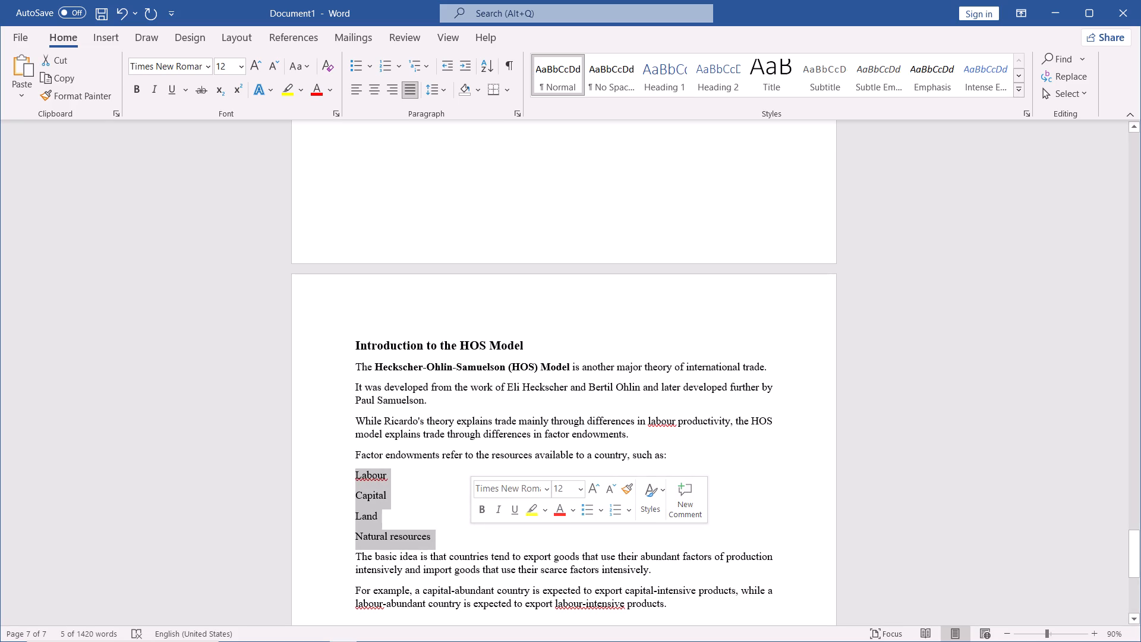
{"action": "left_click", "coordinate": [350, 67]}
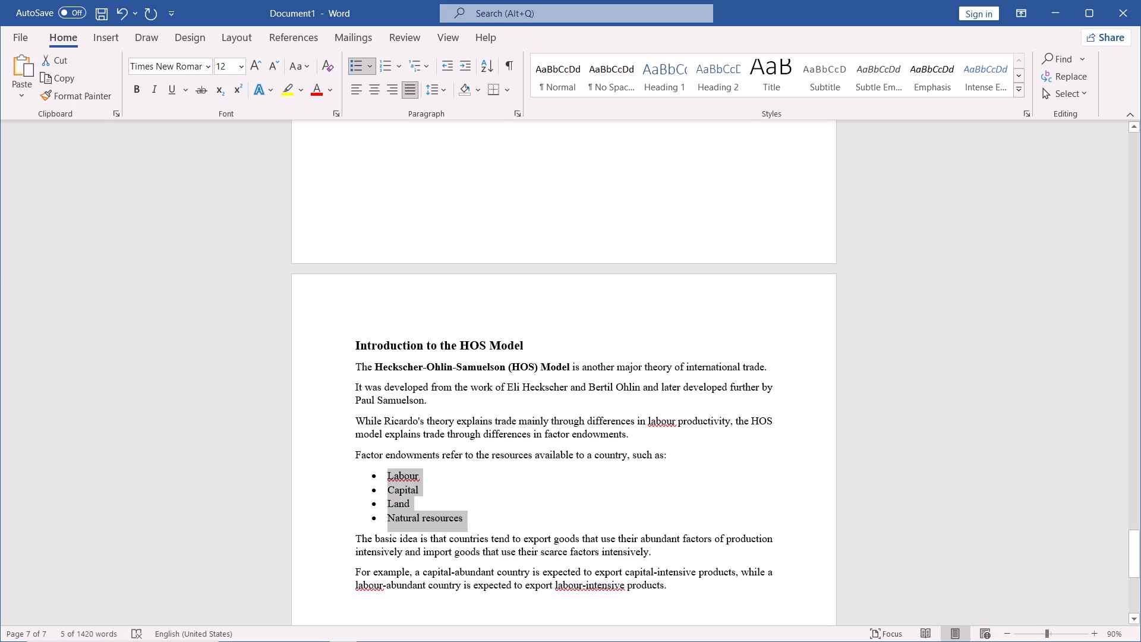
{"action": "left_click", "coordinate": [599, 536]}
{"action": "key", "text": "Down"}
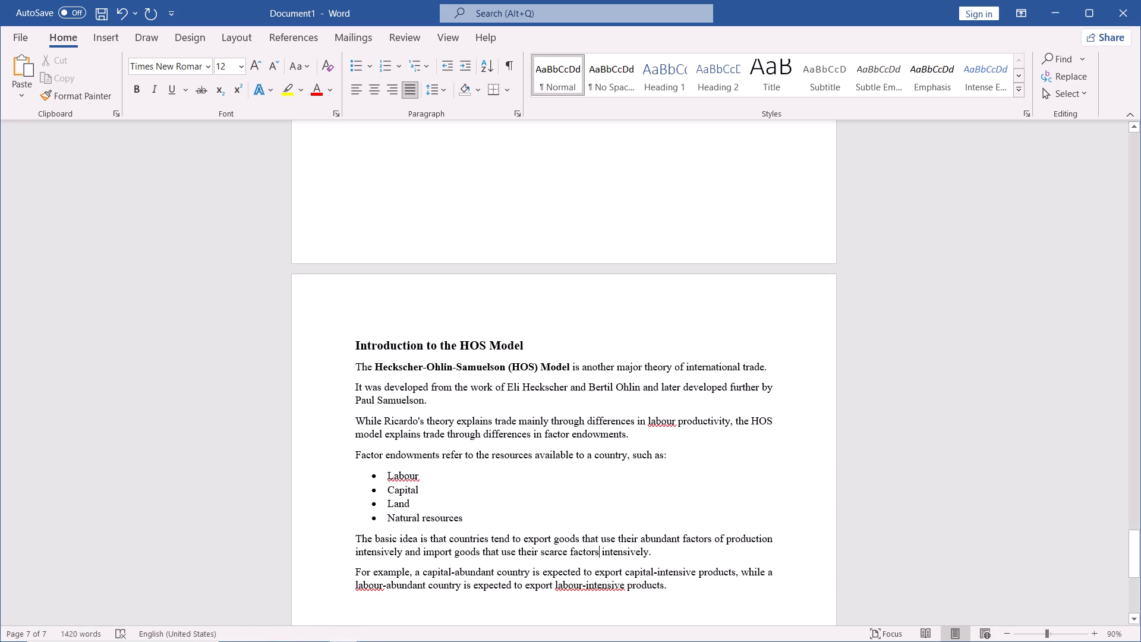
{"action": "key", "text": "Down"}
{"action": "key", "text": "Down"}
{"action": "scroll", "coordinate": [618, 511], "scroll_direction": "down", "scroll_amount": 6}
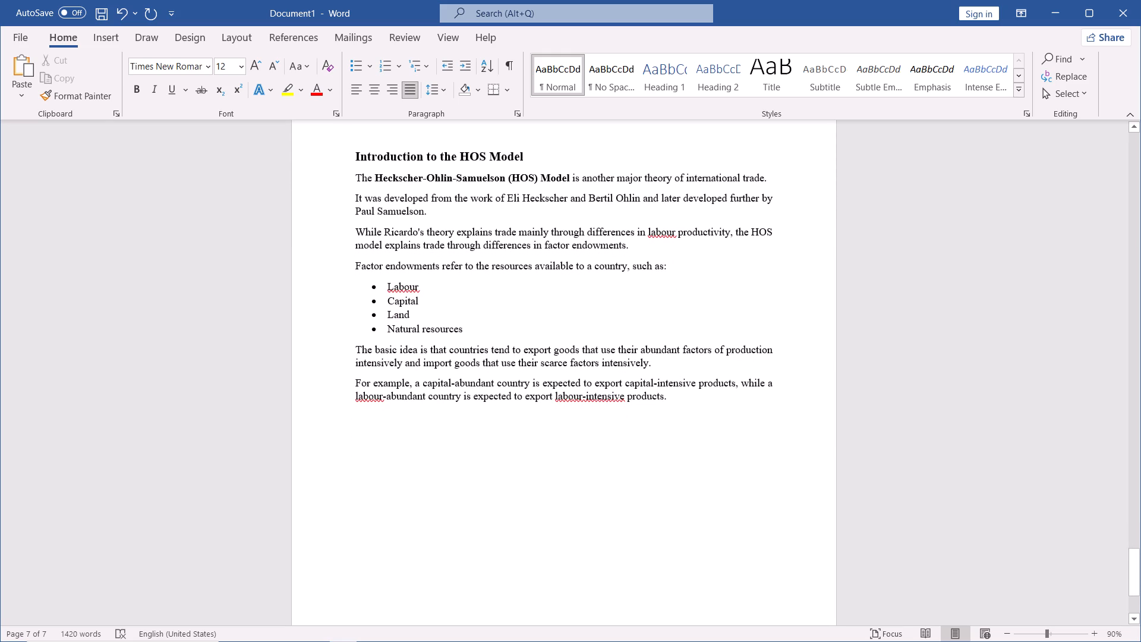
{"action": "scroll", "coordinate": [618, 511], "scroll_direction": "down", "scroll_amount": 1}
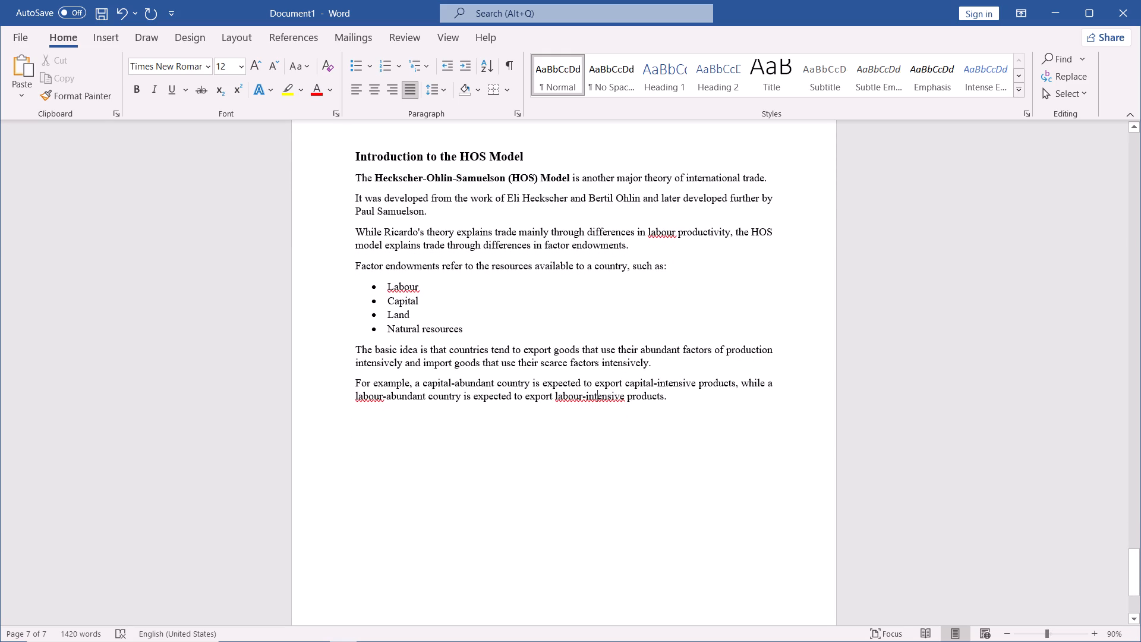
Add two empty paragraphs after the closing sentence ending "labour-intensive products." in the HOS model section.
{"action": "left_click", "coordinate": [671, 402]}
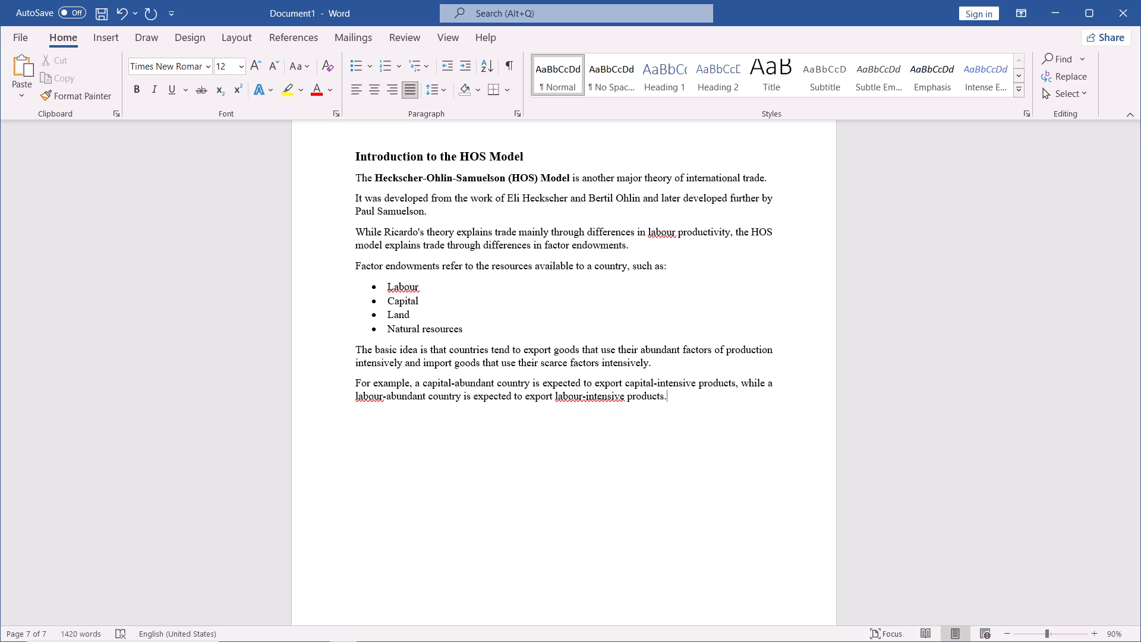
{"action": "left_click", "coordinate": [676, 398]}
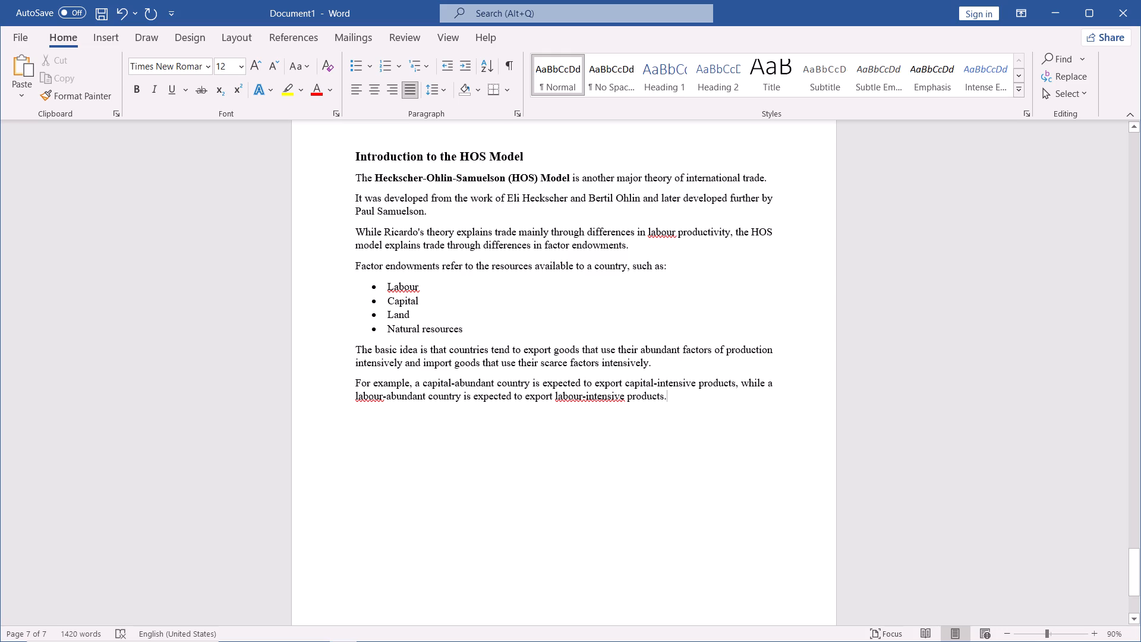
{"action": "key", "text": "Return"}
{"action": "key", "text": "Return"}
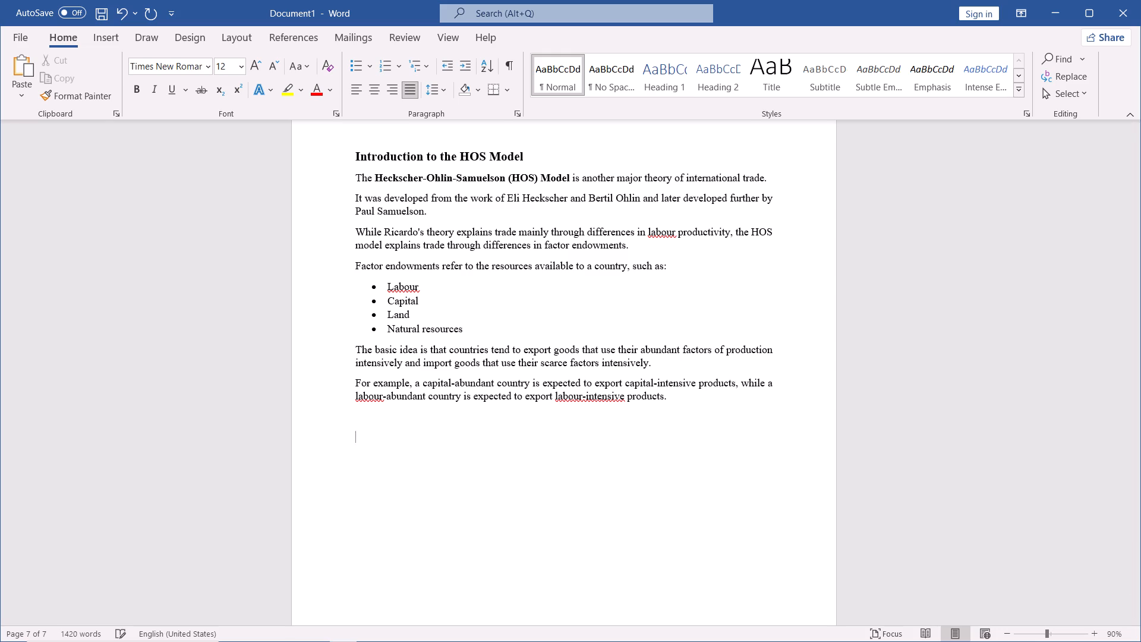
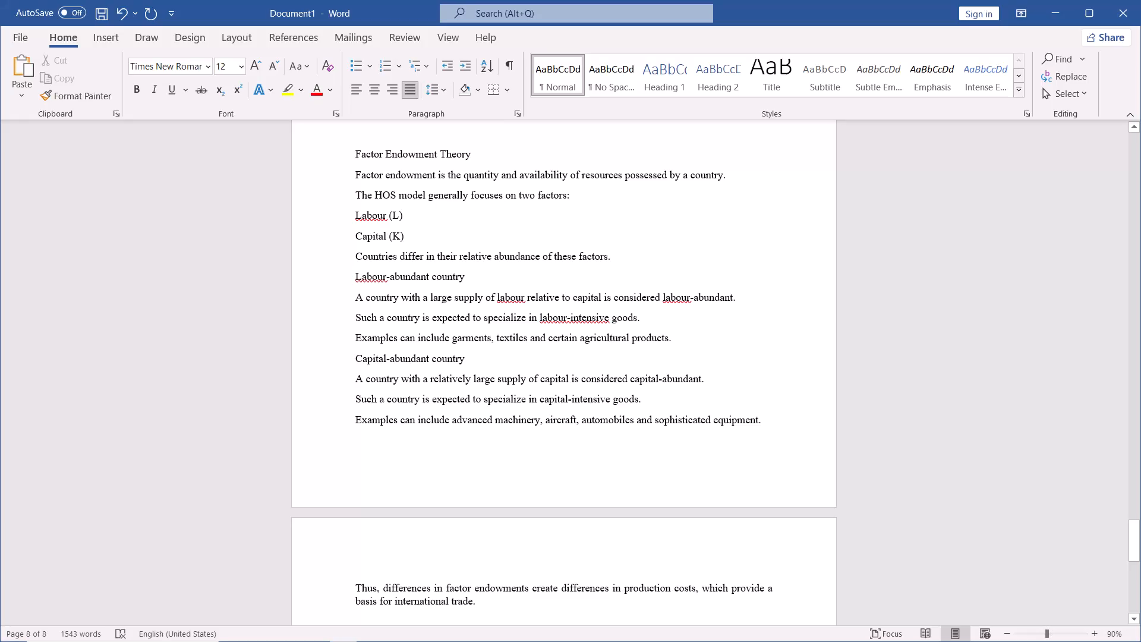
Format the heading "Factor Endowment Theory" as bold with font size 14.
{"action": "left_click_drag", "start_coordinate": [354, 153], "coordinate": [502, 158]}
{"action": "key", "text": "ctrl+b"}
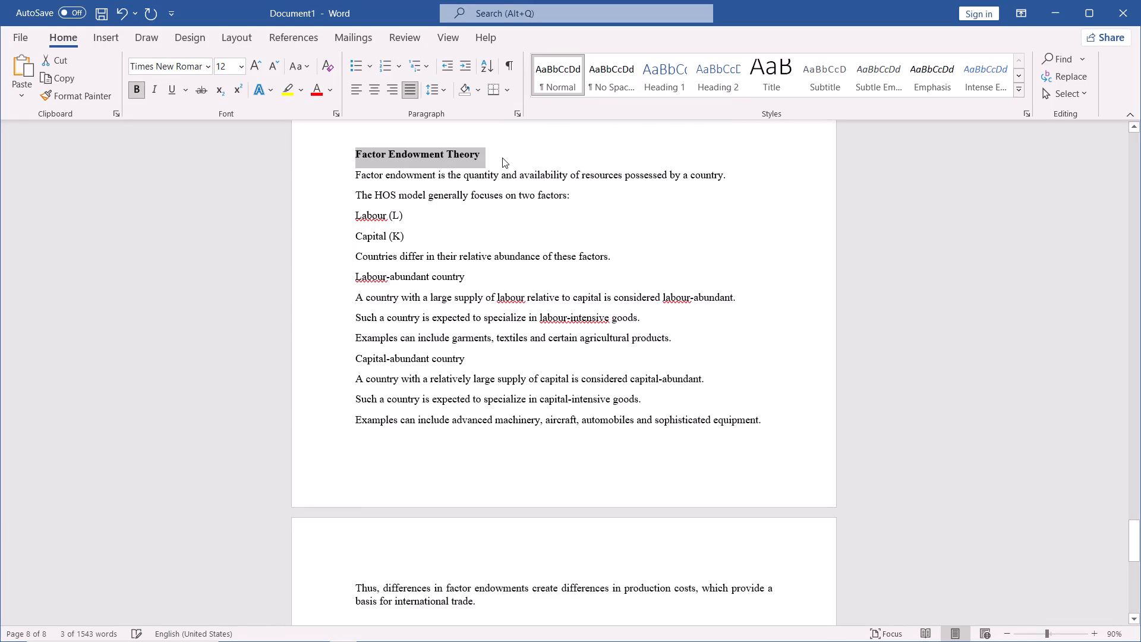
{"action": "left_click", "coordinate": [255, 64]}
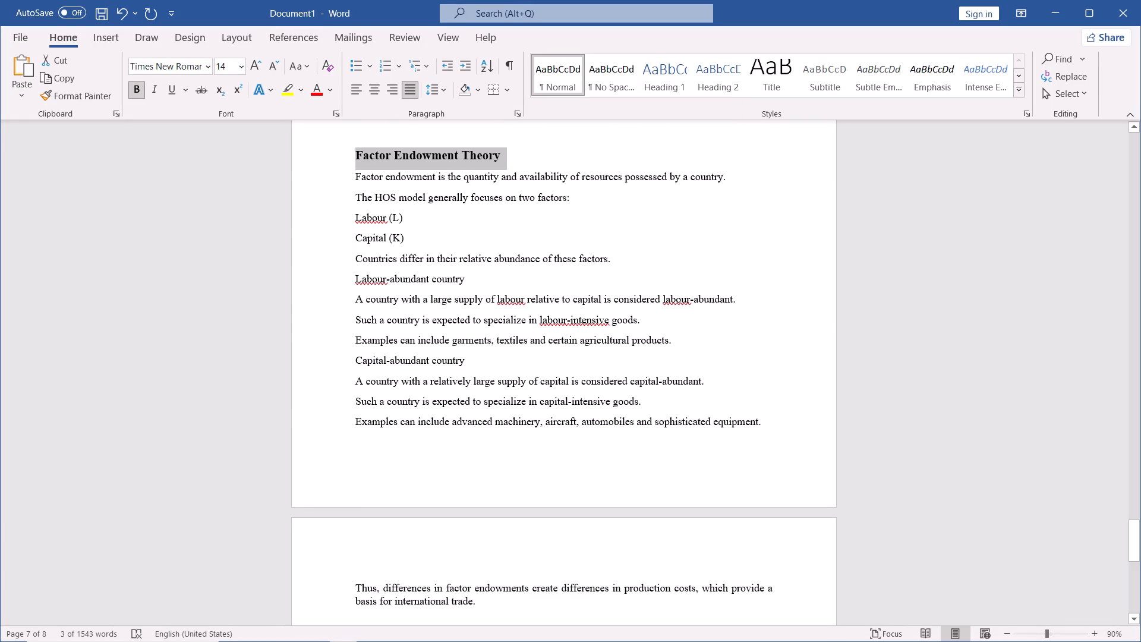
Select the lines from "Labour (L)" through "Labour-abundant country" under the Factor Endowment Theory heading.
{"action": "left_click_drag", "start_coordinate": [355, 218], "coordinate": [469, 276]}
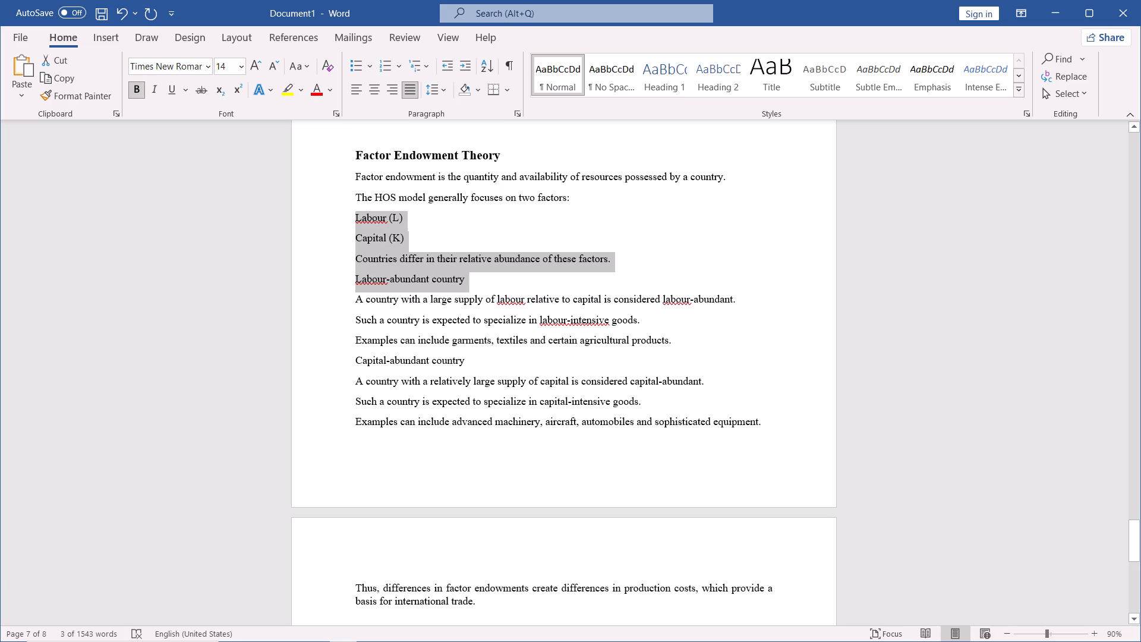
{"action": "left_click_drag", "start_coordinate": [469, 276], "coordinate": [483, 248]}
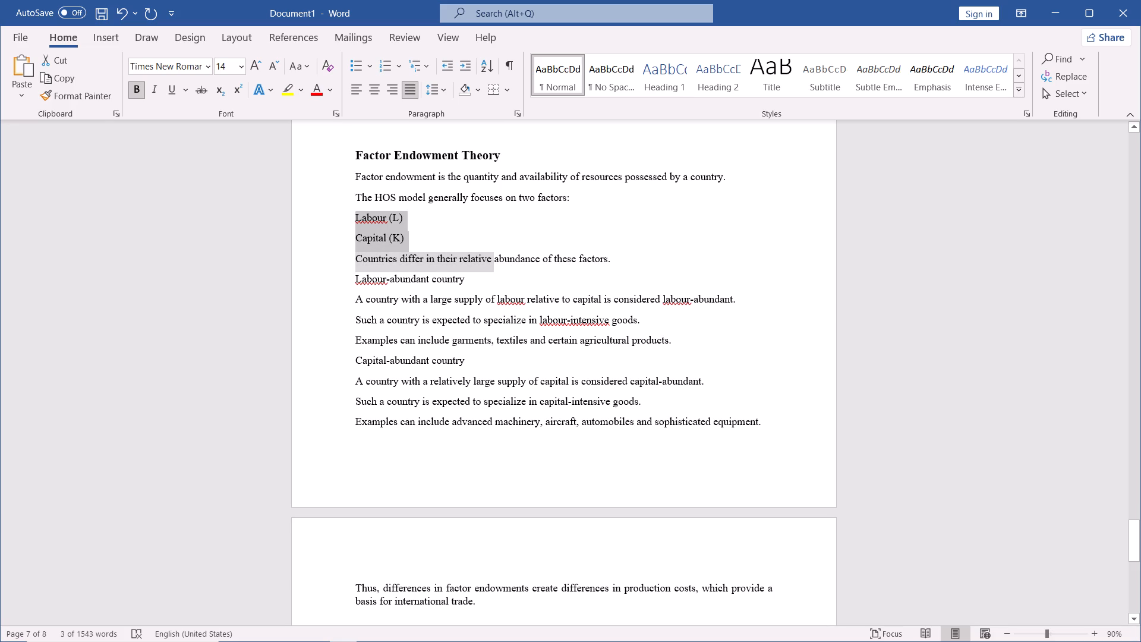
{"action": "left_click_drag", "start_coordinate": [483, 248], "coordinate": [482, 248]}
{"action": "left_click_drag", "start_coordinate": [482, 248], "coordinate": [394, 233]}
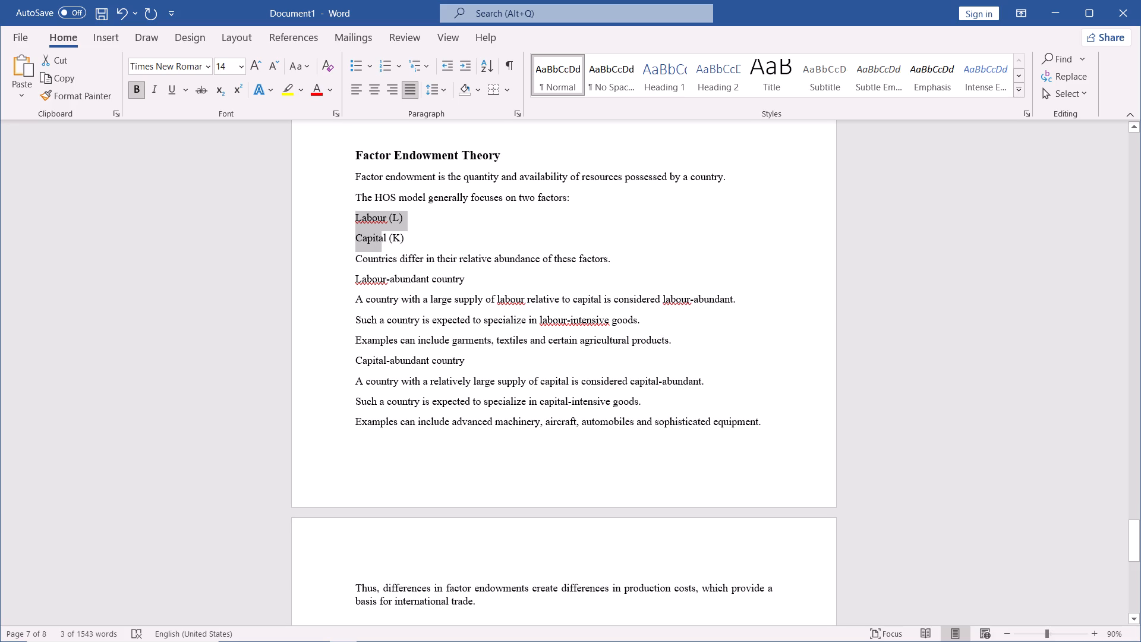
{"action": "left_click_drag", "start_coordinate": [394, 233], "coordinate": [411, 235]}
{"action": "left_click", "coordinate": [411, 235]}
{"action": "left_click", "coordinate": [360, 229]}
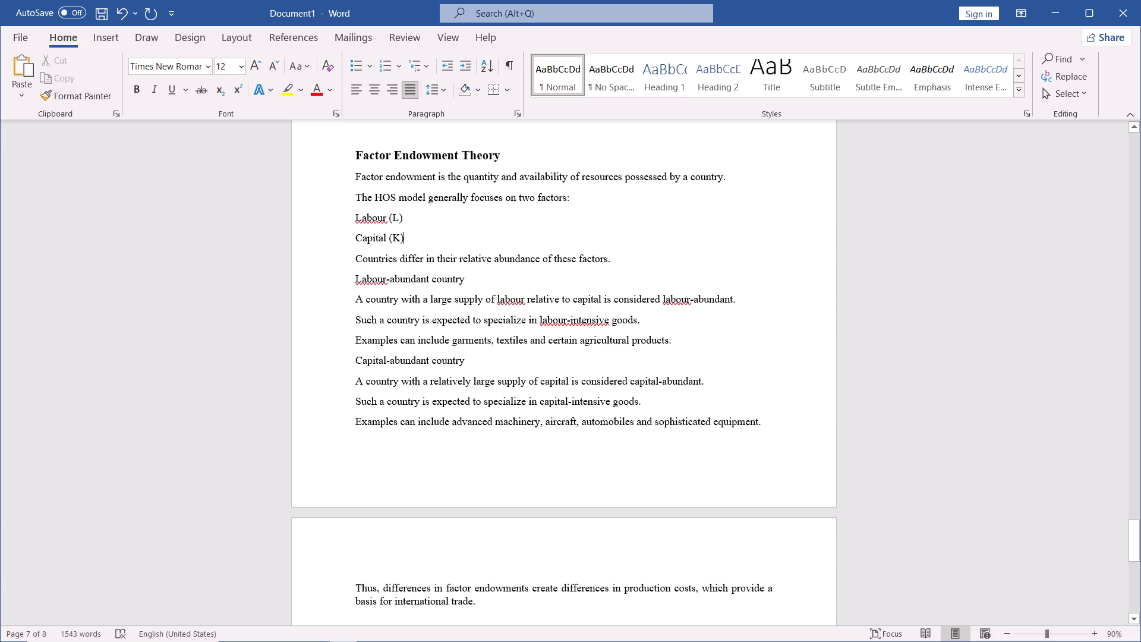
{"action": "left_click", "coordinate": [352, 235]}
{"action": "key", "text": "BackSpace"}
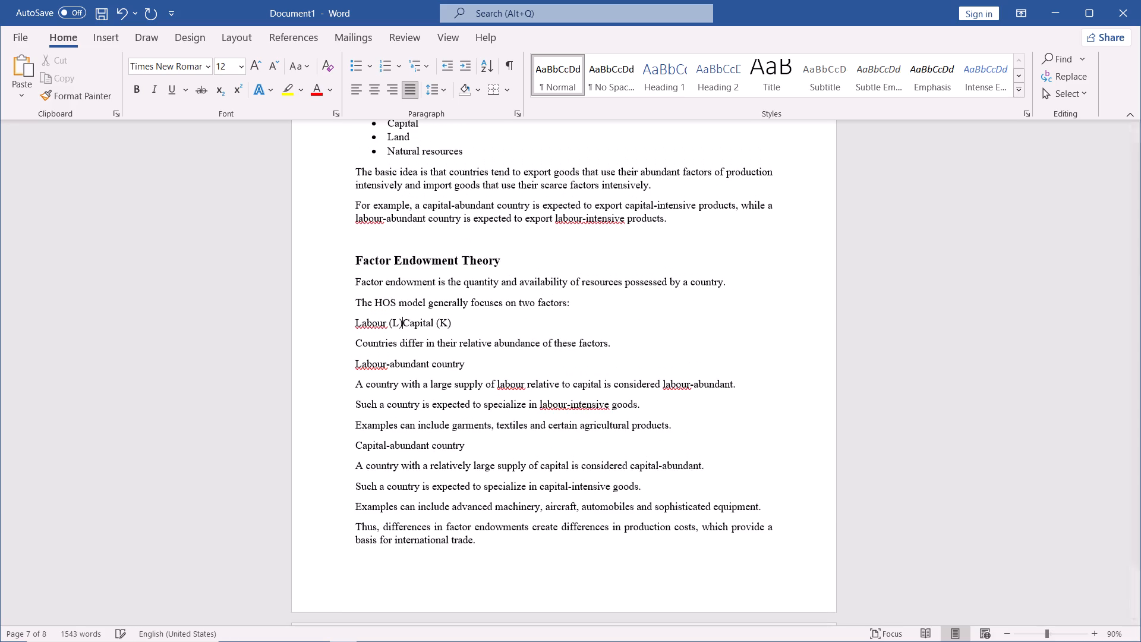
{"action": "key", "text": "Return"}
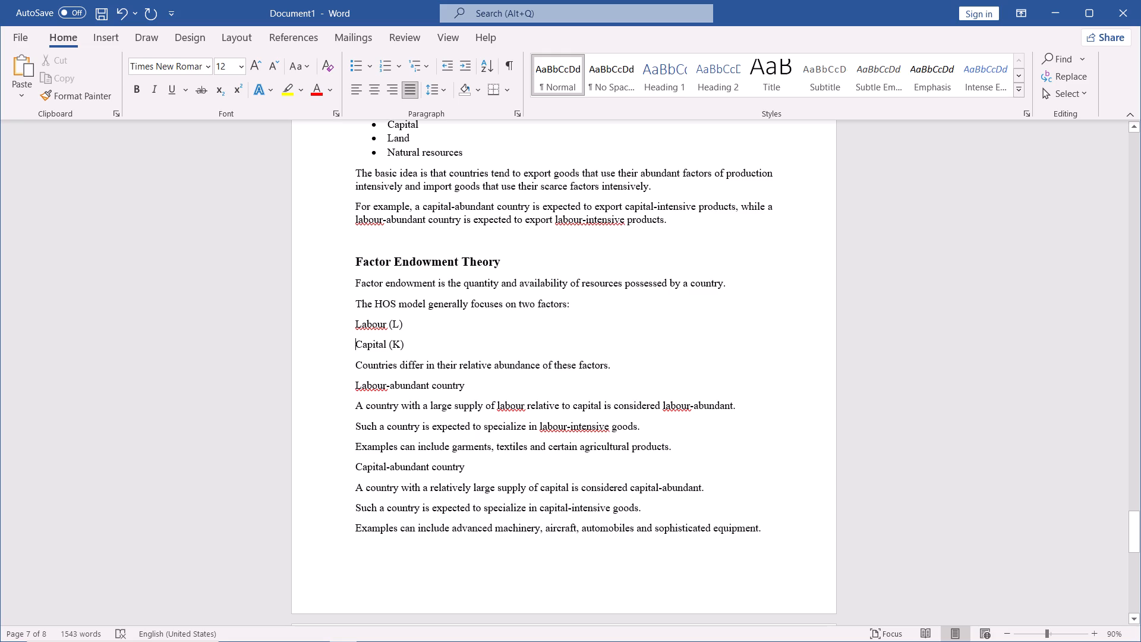
Make the subheadings "Labour-abundant country" and "Capital-abundant country" bold in the Factor Endowment Theory section.
{"action": "left_click_drag", "start_coordinate": [350, 385], "coordinate": [389, 382]}
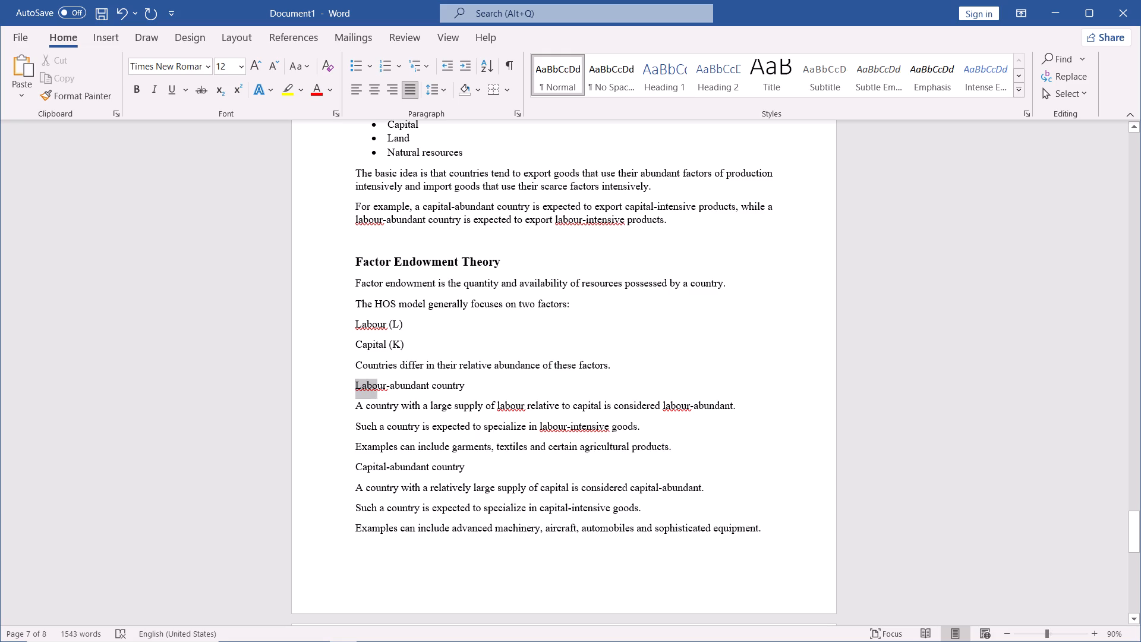
{"action": "left_click_drag", "start_coordinate": [389, 382], "coordinate": [464, 382]}
{"action": "key", "text": "ctrl+b"}
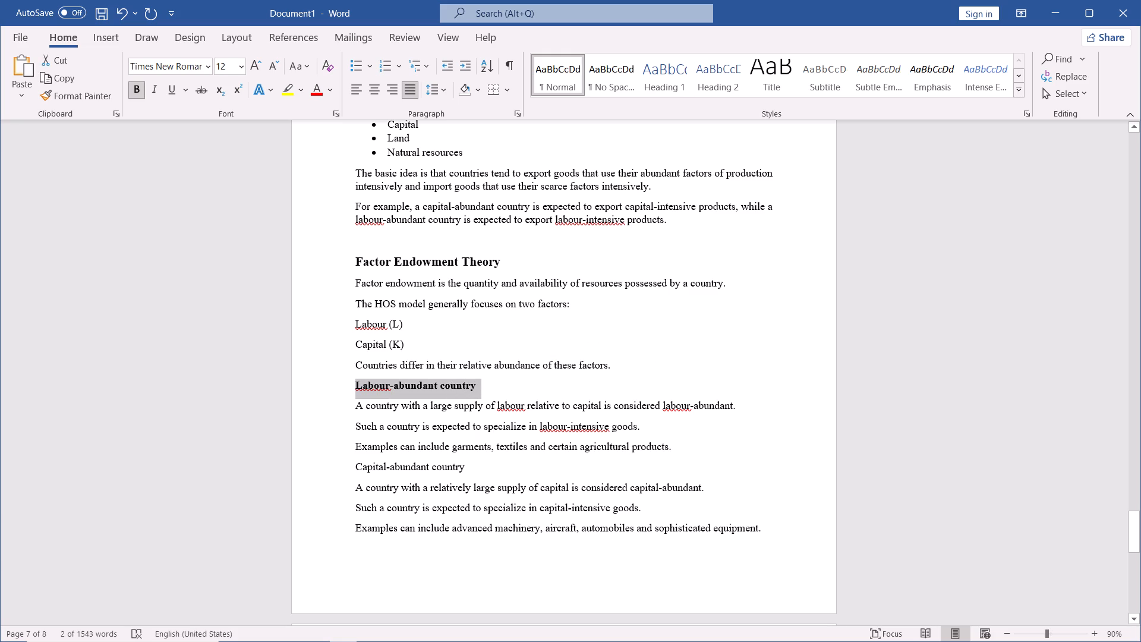
{"action": "left_click_drag", "start_coordinate": [352, 473], "coordinate": [467, 465]}
{"action": "key", "text": "ctrl+b"}
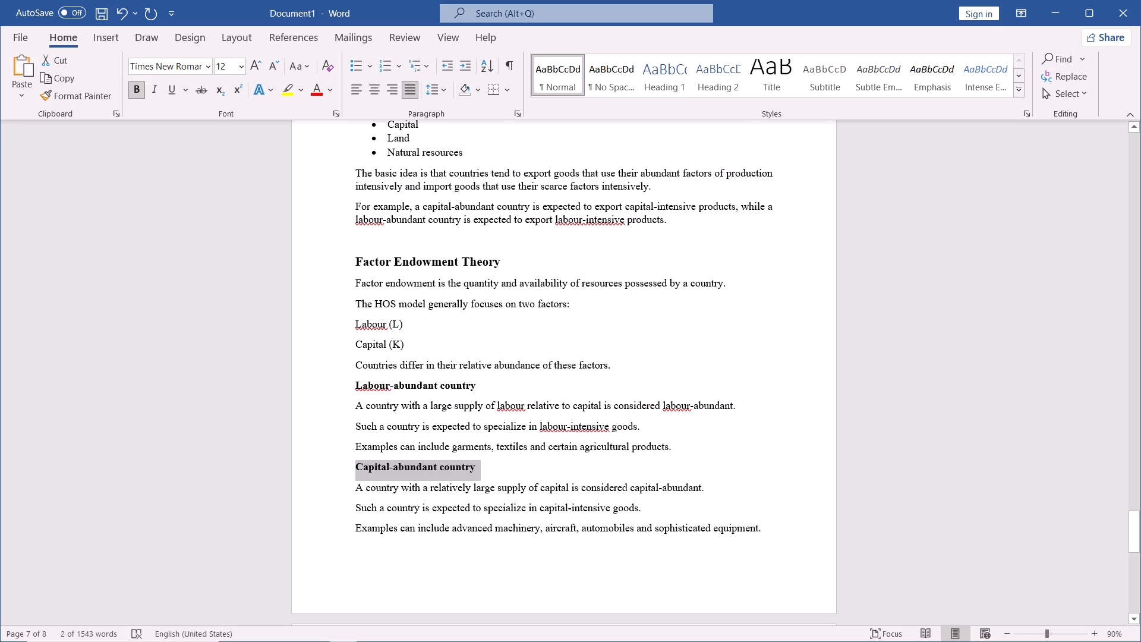
Make the word "Examples" bold at the start of the example sentences under both country-type subheadings.
{"action": "left_click_drag", "start_coordinate": [354, 446], "coordinate": [398, 458]}
{"action": "key", "text": "ctrl+b"}
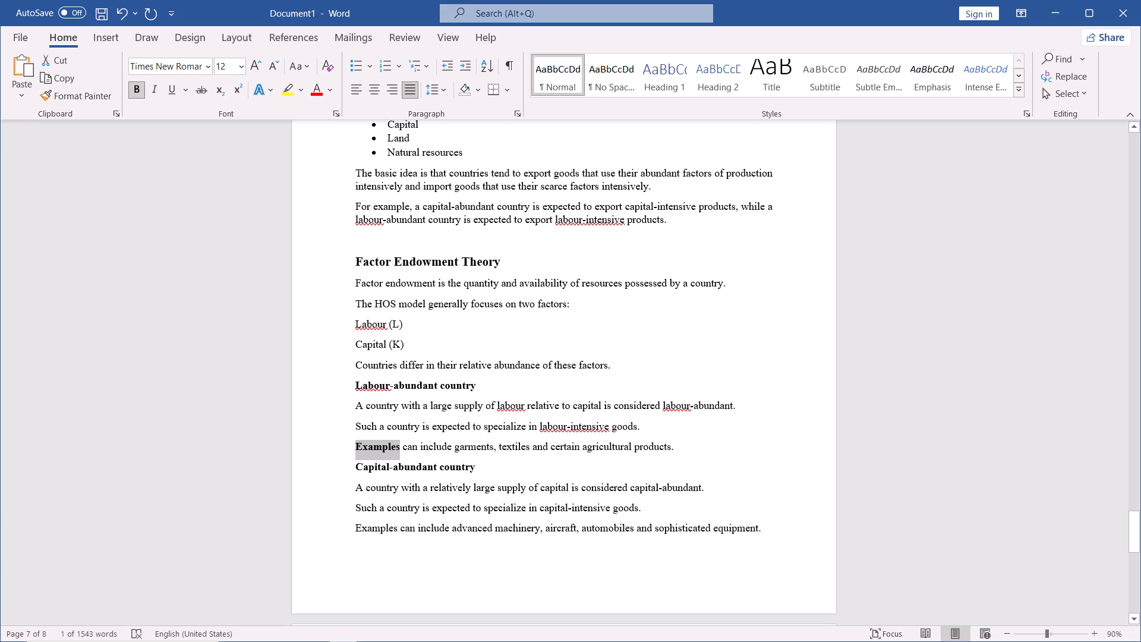
{"action": "left_click_drag", "start_coordinate": [354, 528], "coordinate": [398, 530]}
{"action": "key", "text": "ctrl+b"}
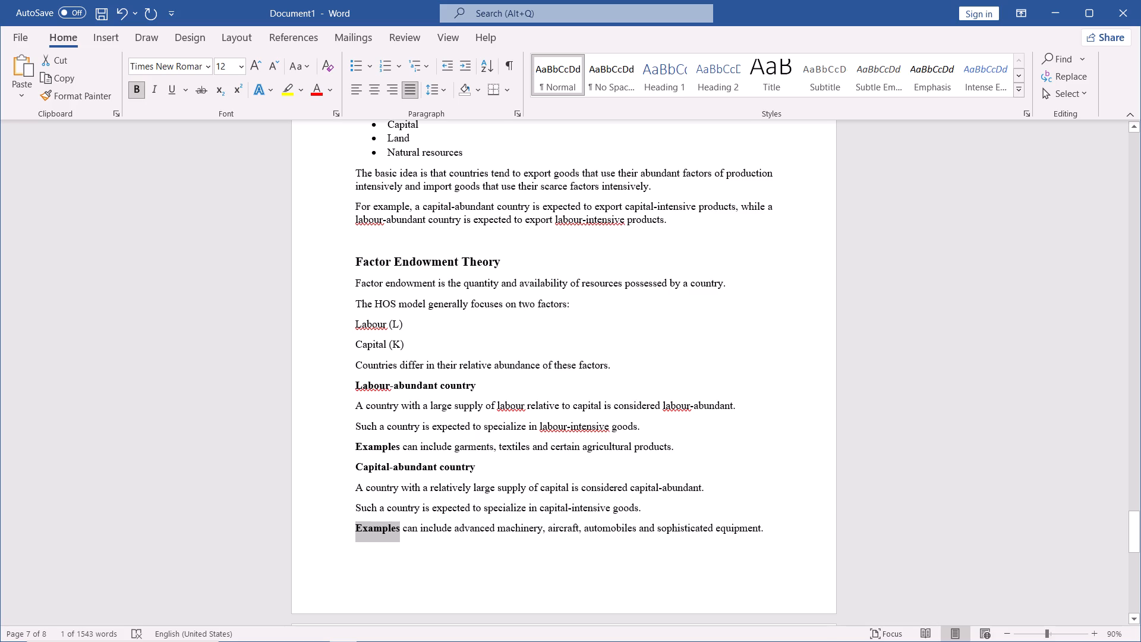
{"action": "left_click", "coordinate": [771, 539]}
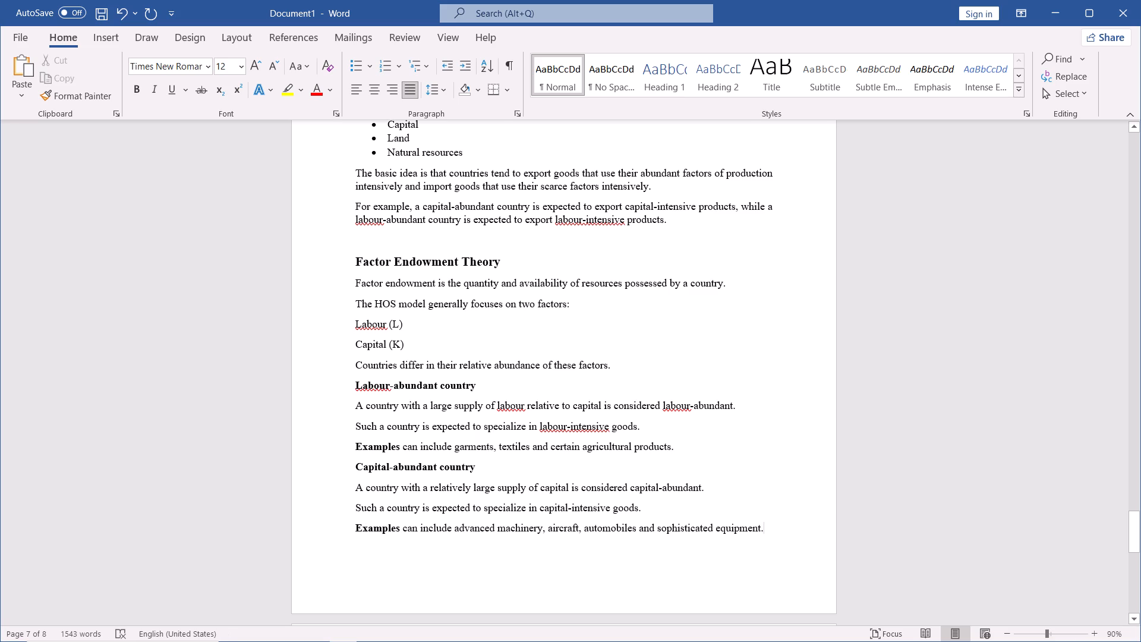
Turn the lines "Labour (L)" and "Capital (K)" under Factor Endowment Theory into a bulleted list.
{"action": "right_click", "coordinate": [355, 322]}
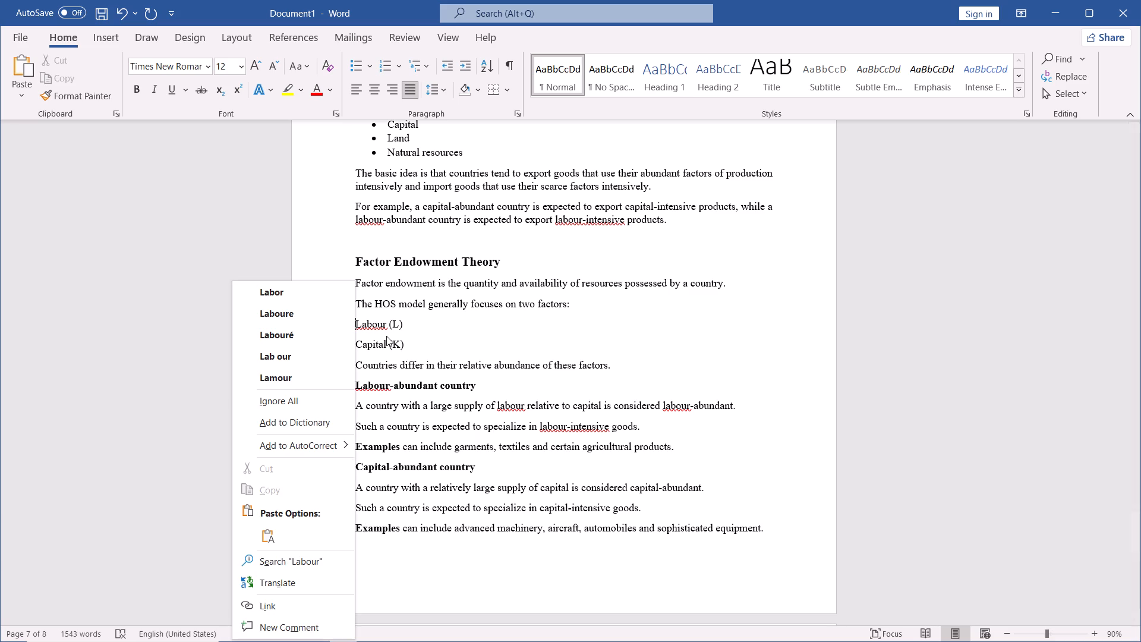
{"action": "left_click", "coordinate": [431, 334]}
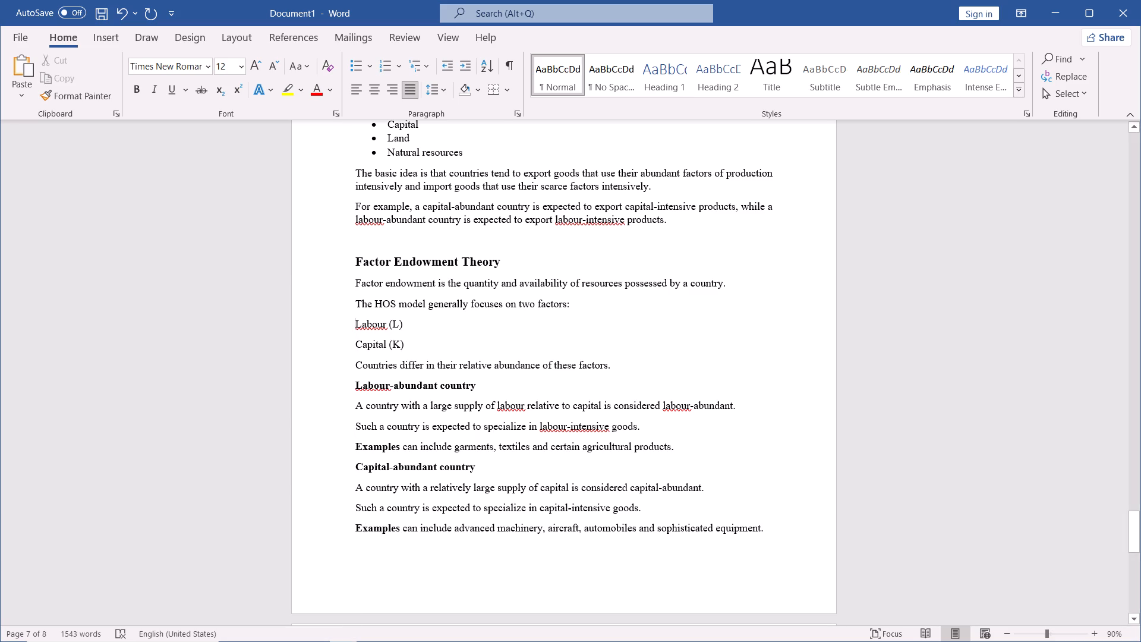
{"action": "left_click_drag", "start_coordinate": [354, 321], "coordinate": [398, 344]}
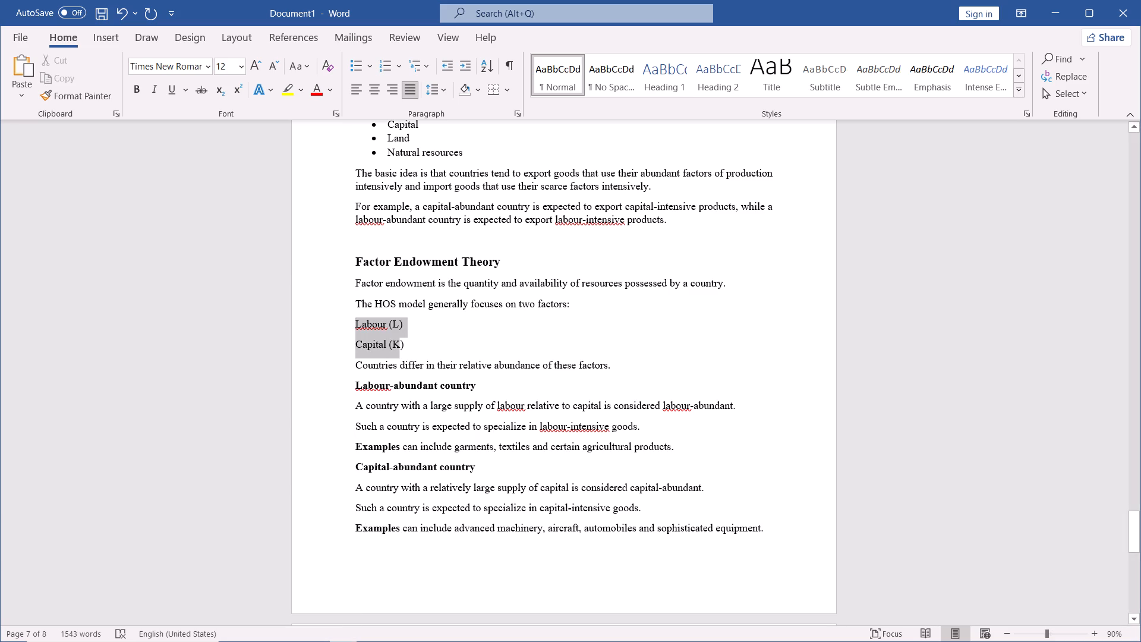
{"action": "left_click_drag", "start_coordinate": [398, 344], "coordinate": [406, 343]}
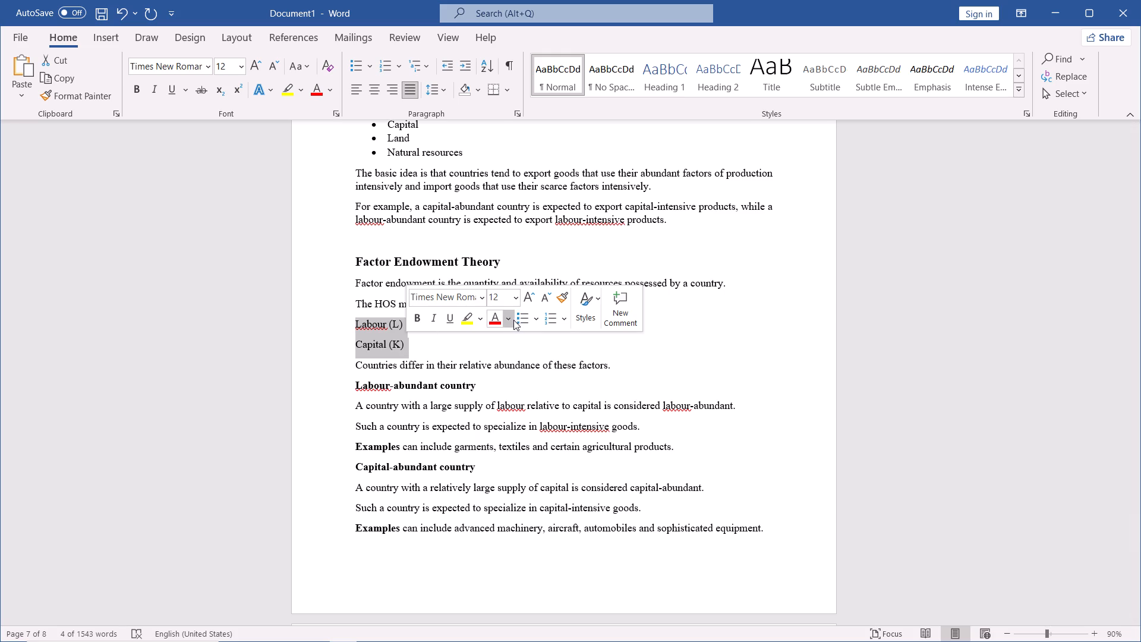
{"action": "left_click", "coordinate": [518, 320]}
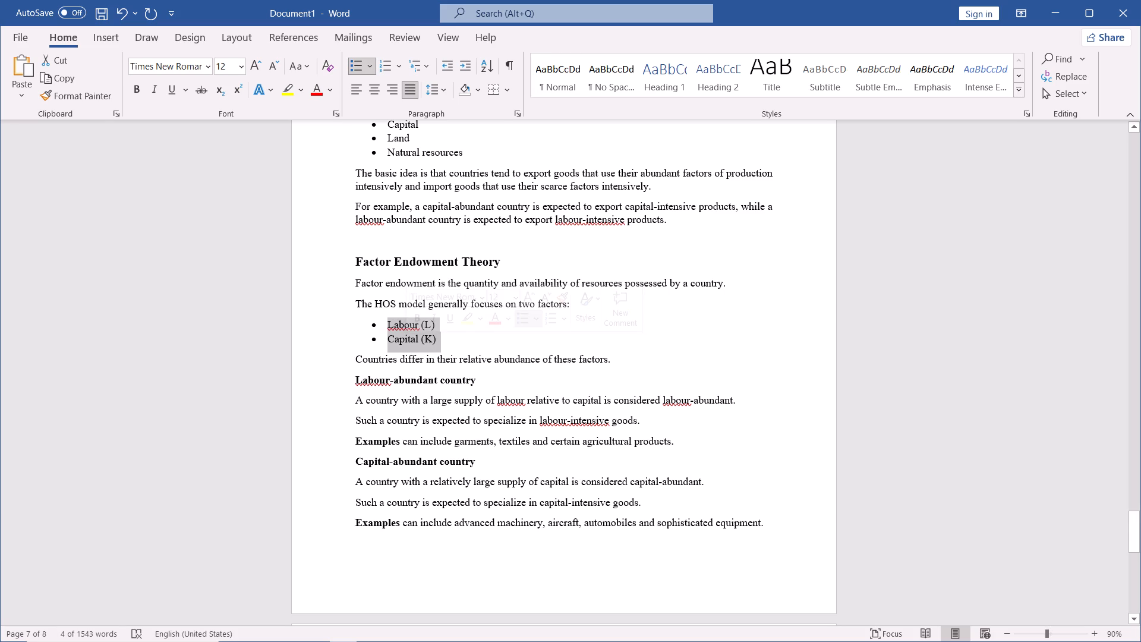
{"action": "left_click", "coordinate": [650, 375]}
{"action": "left_click", "coordinate": [673, 405]}
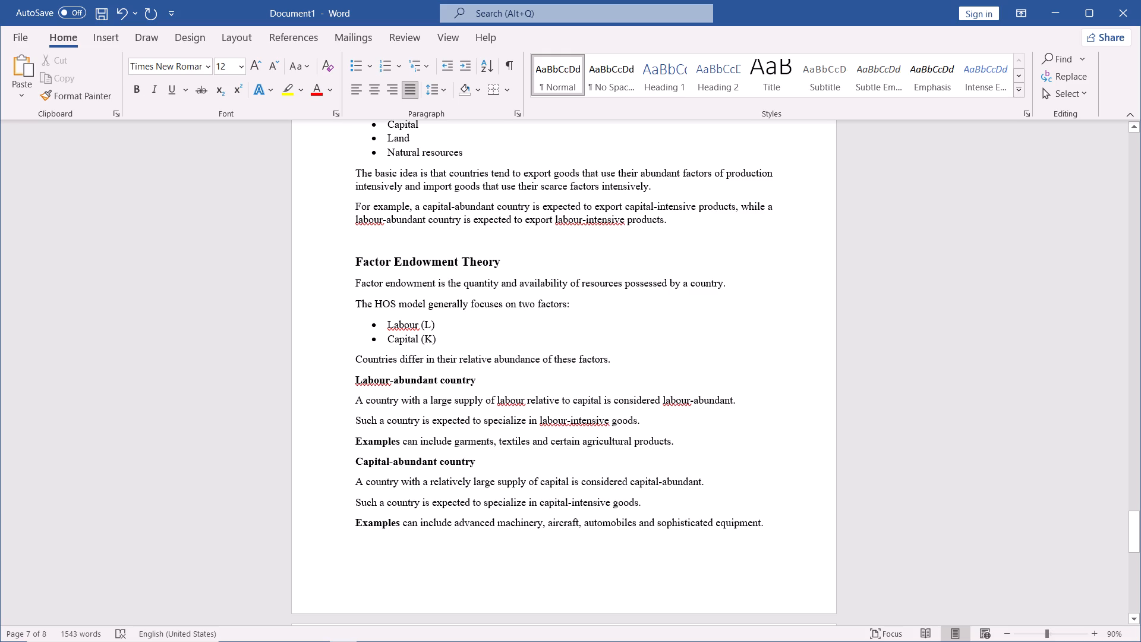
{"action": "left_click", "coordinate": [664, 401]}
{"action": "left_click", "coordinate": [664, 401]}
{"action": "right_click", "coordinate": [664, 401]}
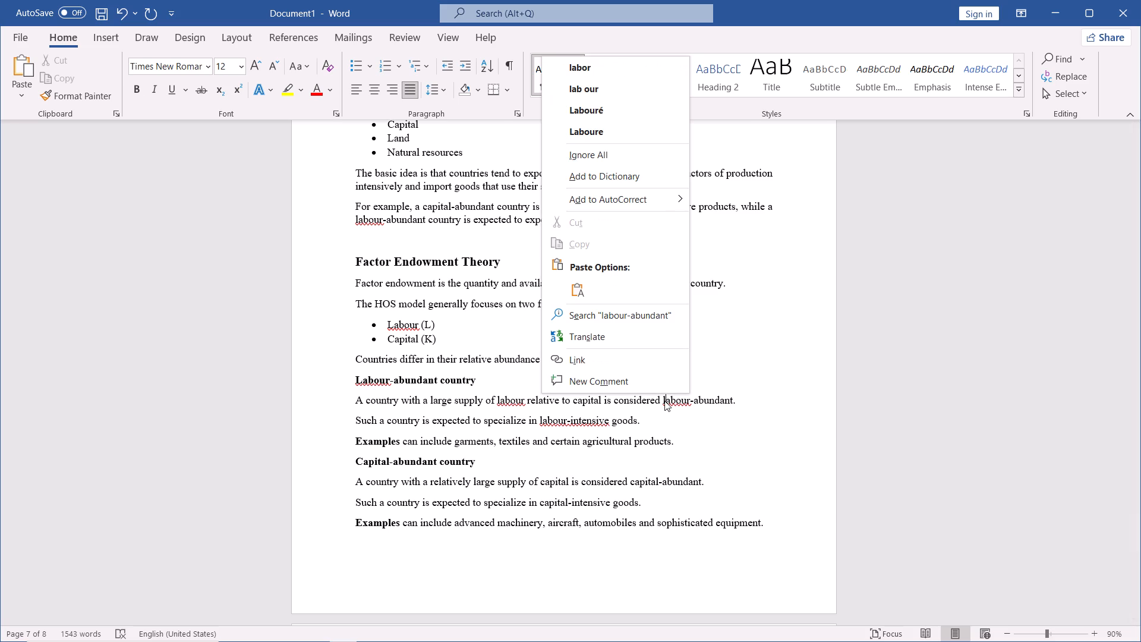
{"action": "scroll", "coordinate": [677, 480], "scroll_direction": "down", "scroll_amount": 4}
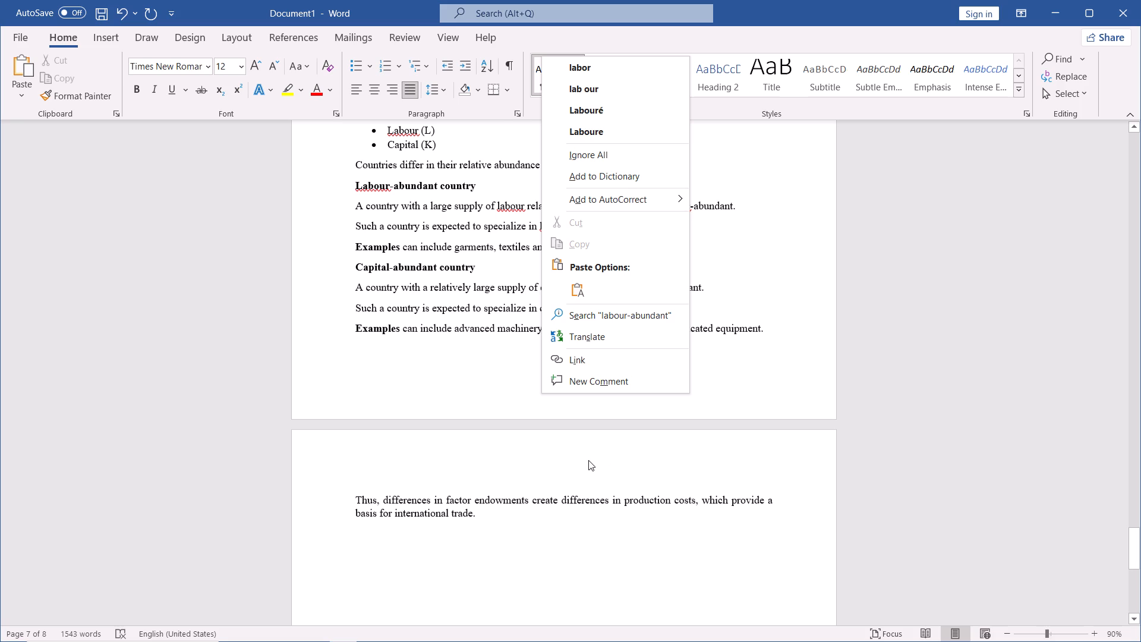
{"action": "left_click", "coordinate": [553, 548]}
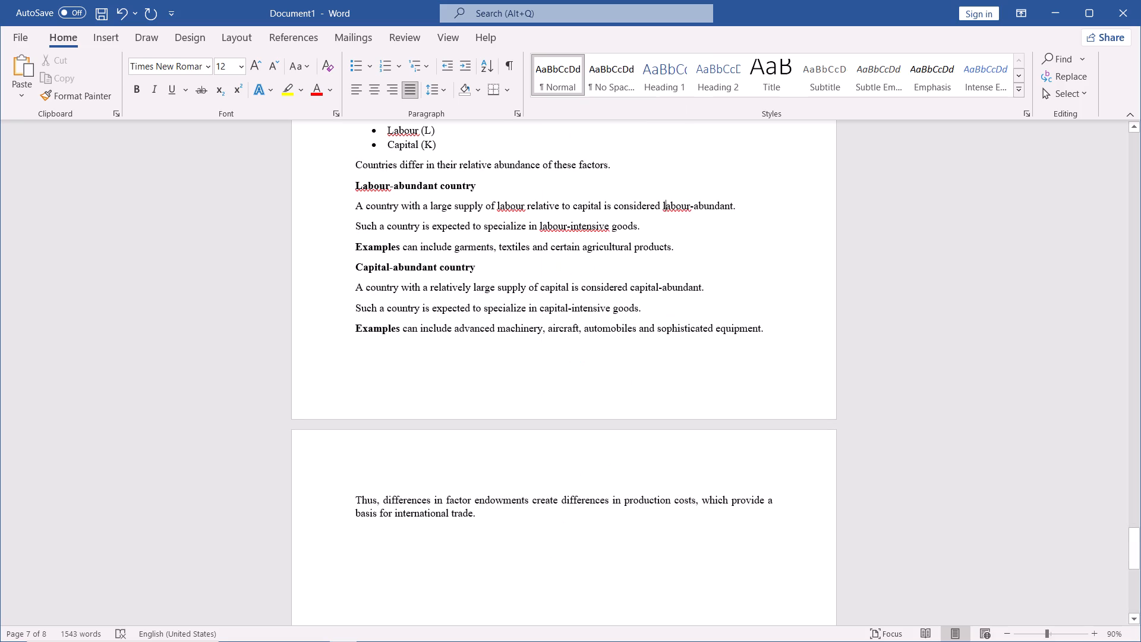
Review the formatting of the "Introduction to the HOS Model" and "Factor Endowment Theory" sections.
{"action": "scroll", "coordinate": [553, 548], "scroll_direction": "up", "scroll_amount": 4}
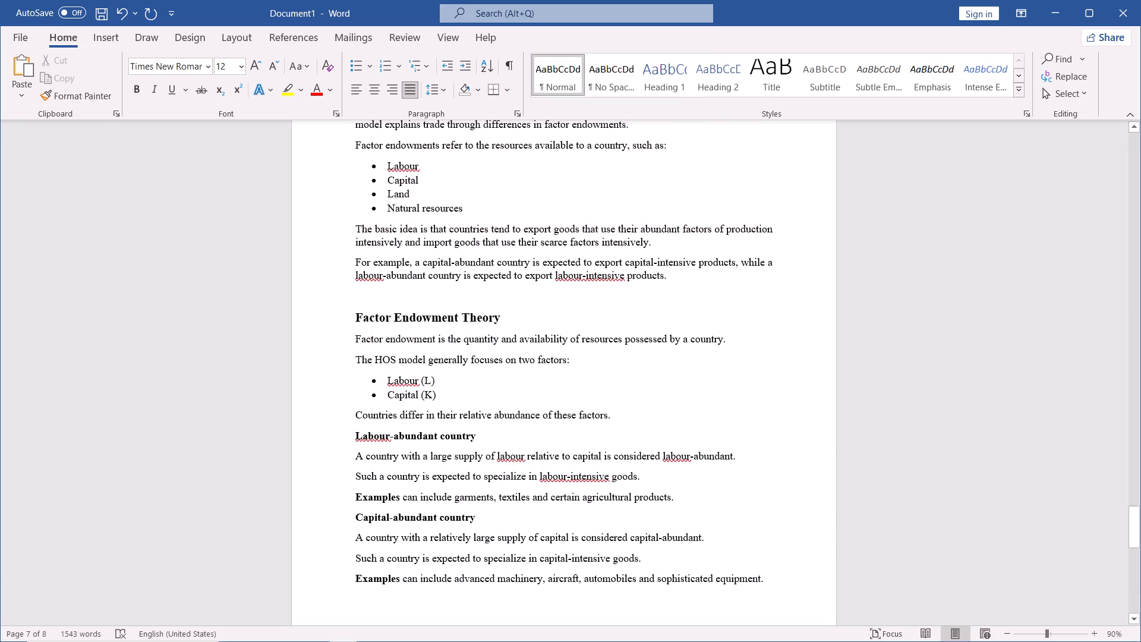
{"action": "scroll", "coordinate": [355, 304], "scroll_direction": "up", "scroll_amount": 5}
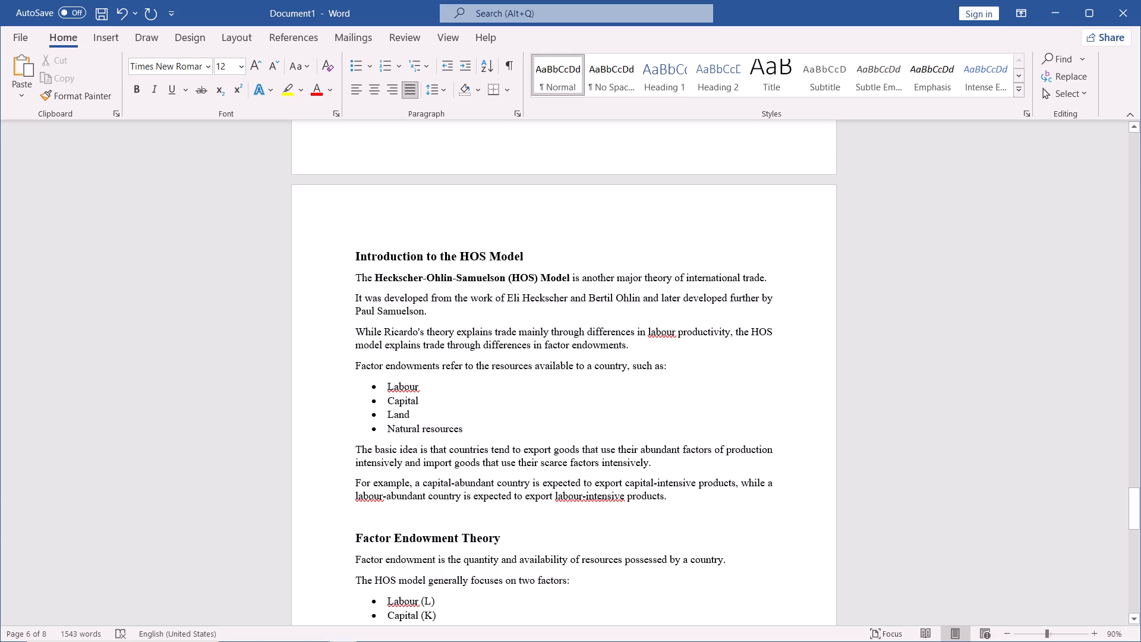
{"action": "scroll", "coordinate": [424, 414], "scroll_direction": "down", "scroll_amount": 4}
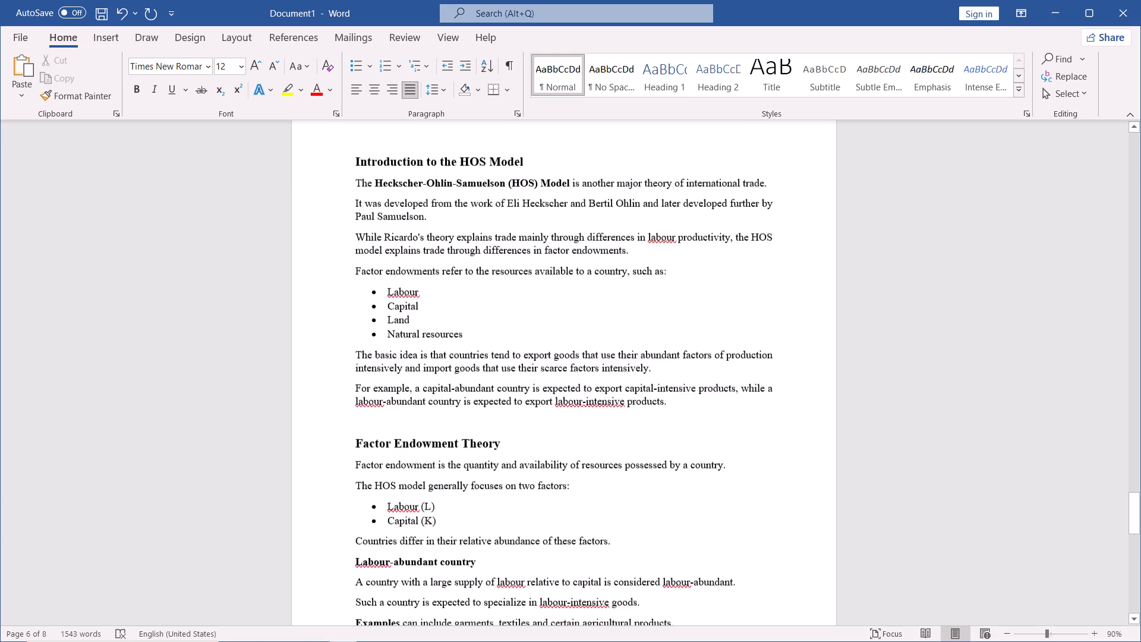
{"action": "scroll", "coordinate": [424, 414], "scroll_direction": "down", "scroll_amount": 3}
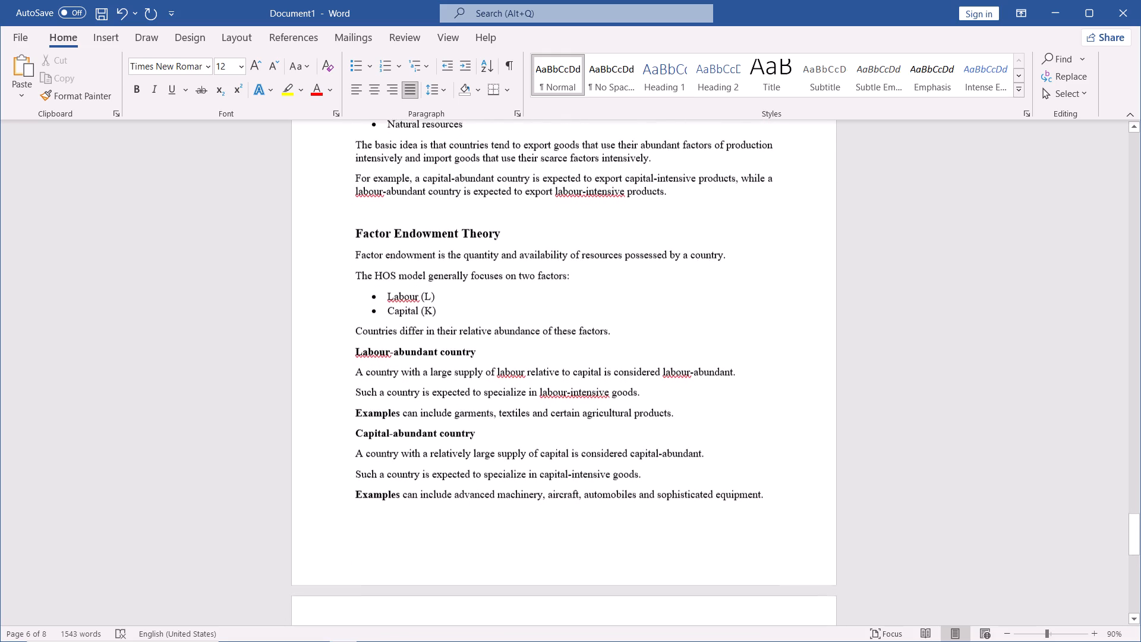
{"action": "scroll", "coordinate": [424, 414], "scroll_direction": "down", "scroll_amount": 1}
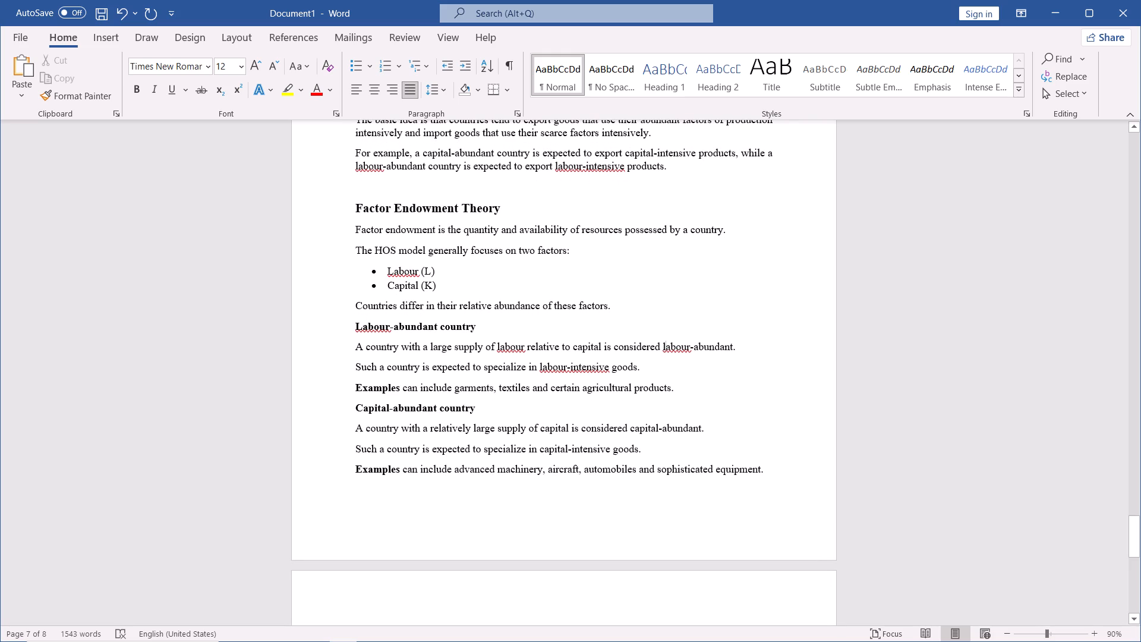
Number the subheadings "Labour-abundant country" and "Capital-abundant country" as items 1 and 2 of a numbered list.
{"action": "left_click_drag", "start_coordinate": [353, 331], "coordinate": [440, 332]}
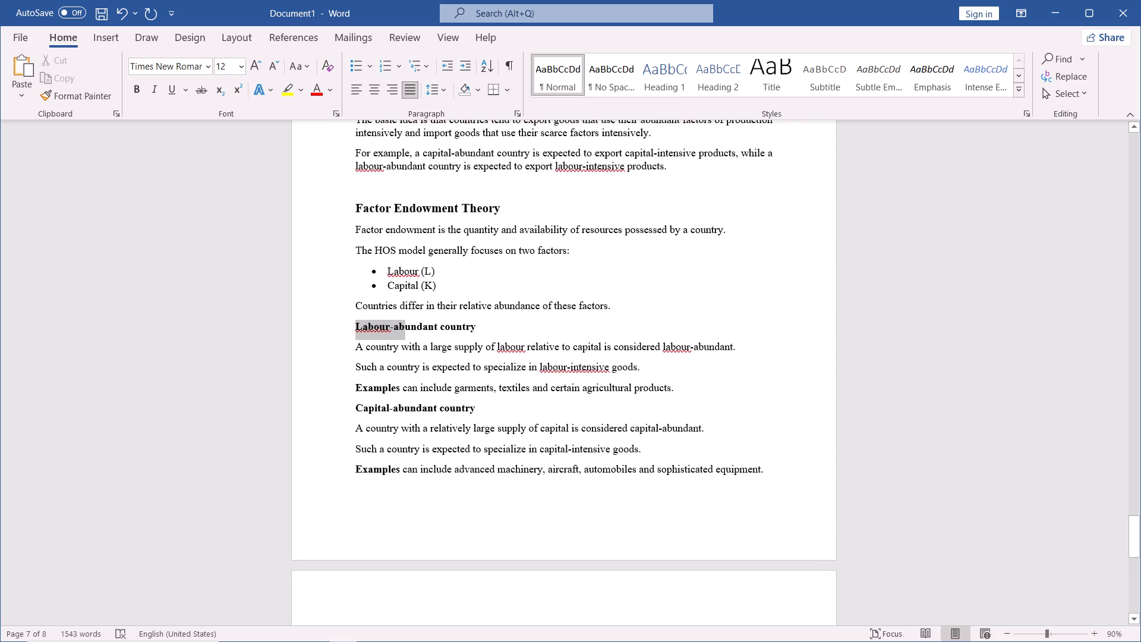
{"action": "left_click_drag", "start_coordinate": [440, 332], "coordinate": [497, 332]}
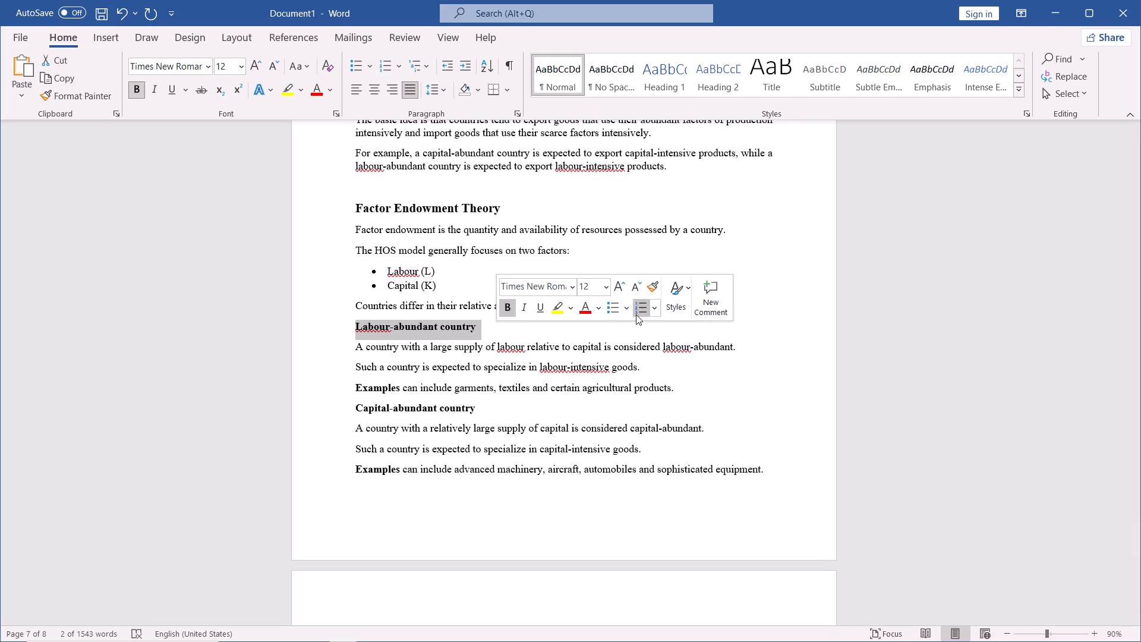
{"action": "left_click", "coordinate": [636, 314]}
{"action": "left_click", "coordinate": [642, 312]}
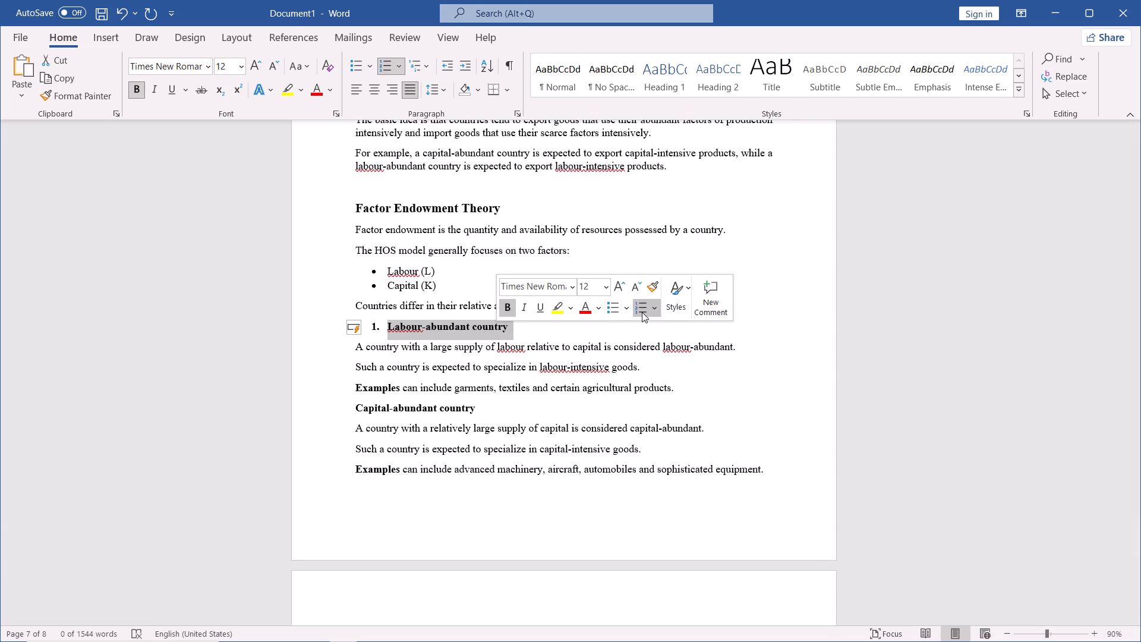
{"action": "left_click", "coordinate": [642, 312]}
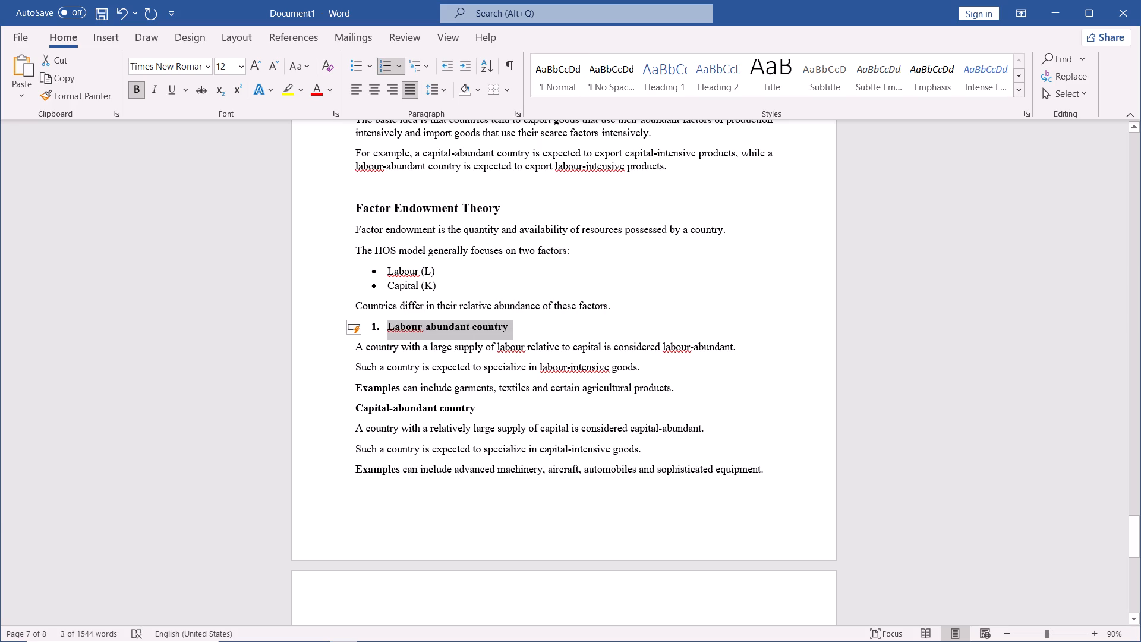
{"action": "left_click_drag", "start_coordinate": [354, 411], "coordinate": [477, 405]}
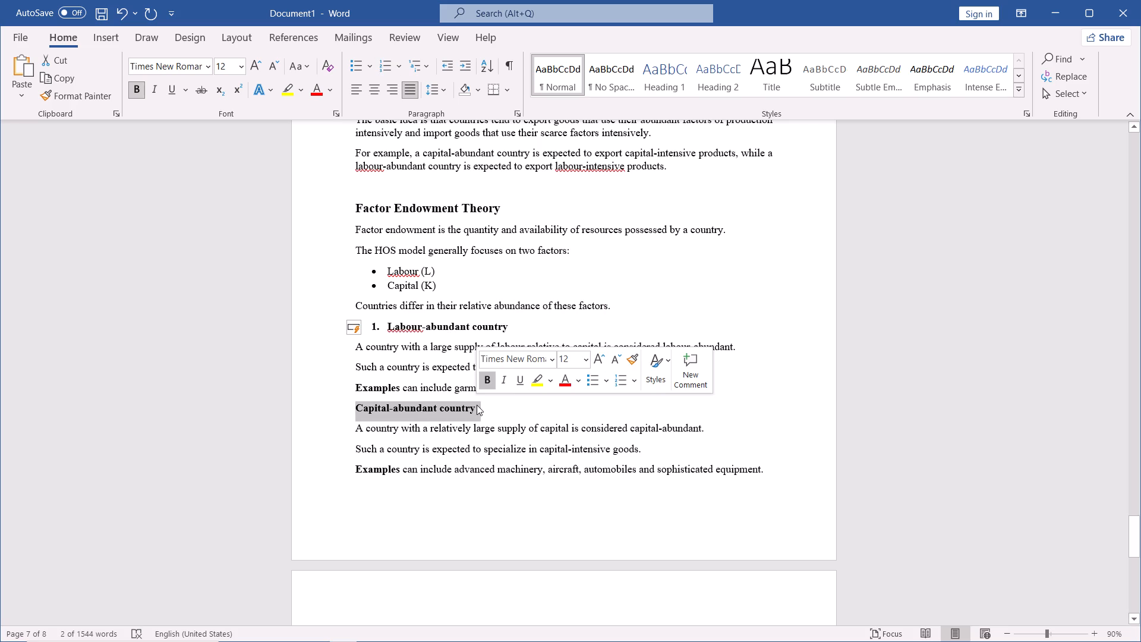
{"action": "left_click", "coordinate": [616, 383]}
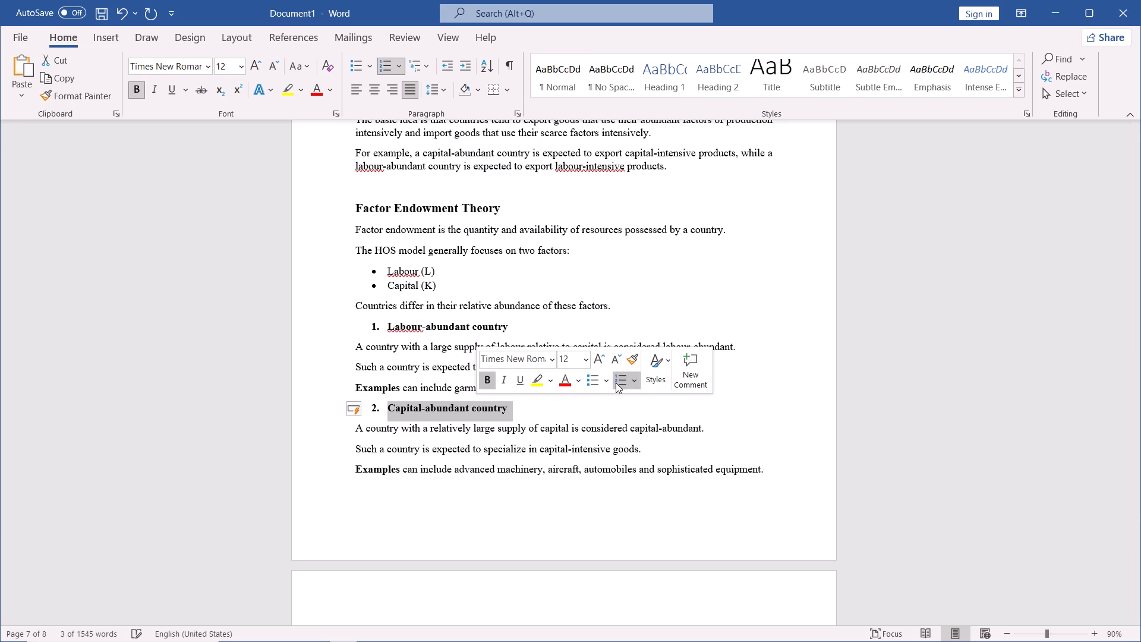
{"action": "left_click", "coordinate": [585, 498]}
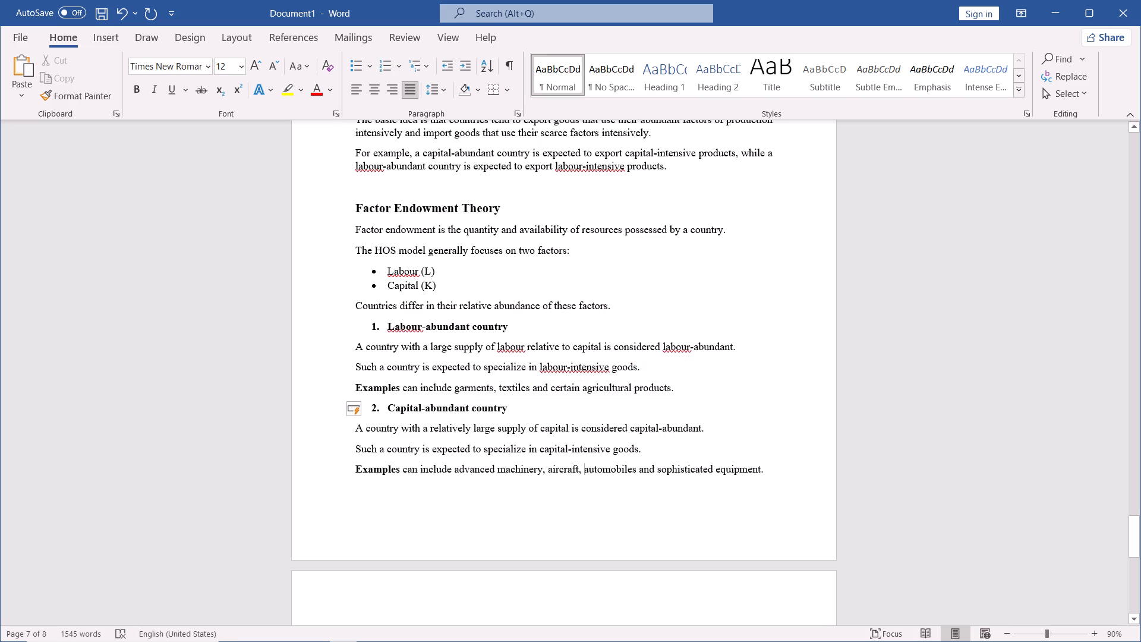
{"action": "left_click", "coordinate": [775, 475]}
{"action": "scroll", "coordinate": [775, 475], "scroll_direction": "down", "scroll_amount": 4}
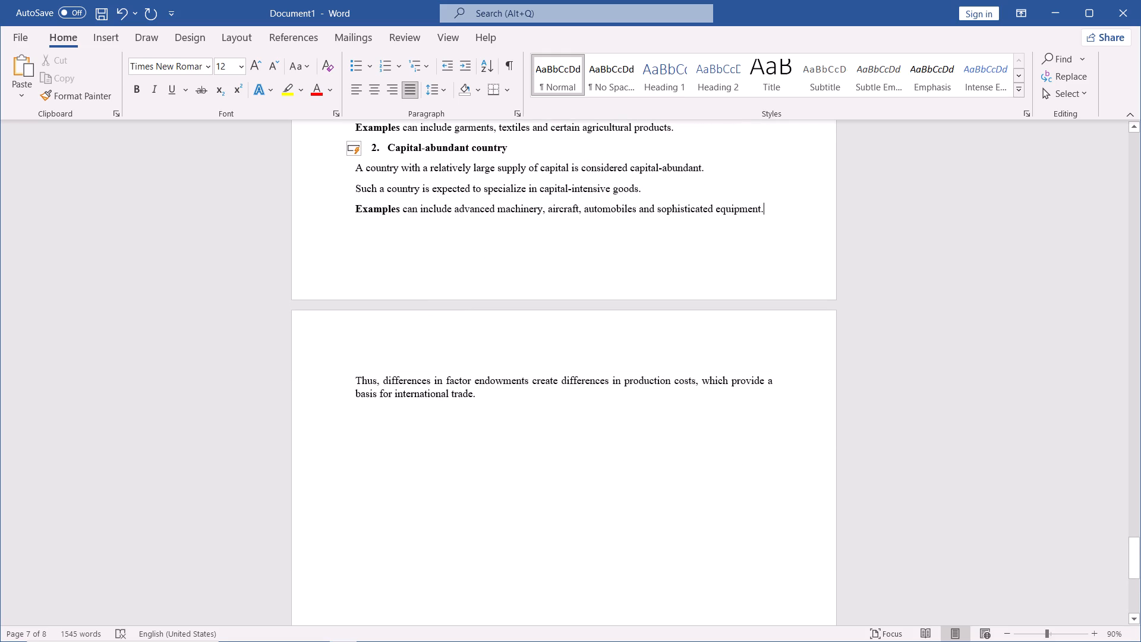
Start a new paragraph after the closing sentence on factor endowments, ending "a basis for international trade.".
{"action": "left_click", "coordinate": [478, 400]}
{"action": "key", "text": "Return"}
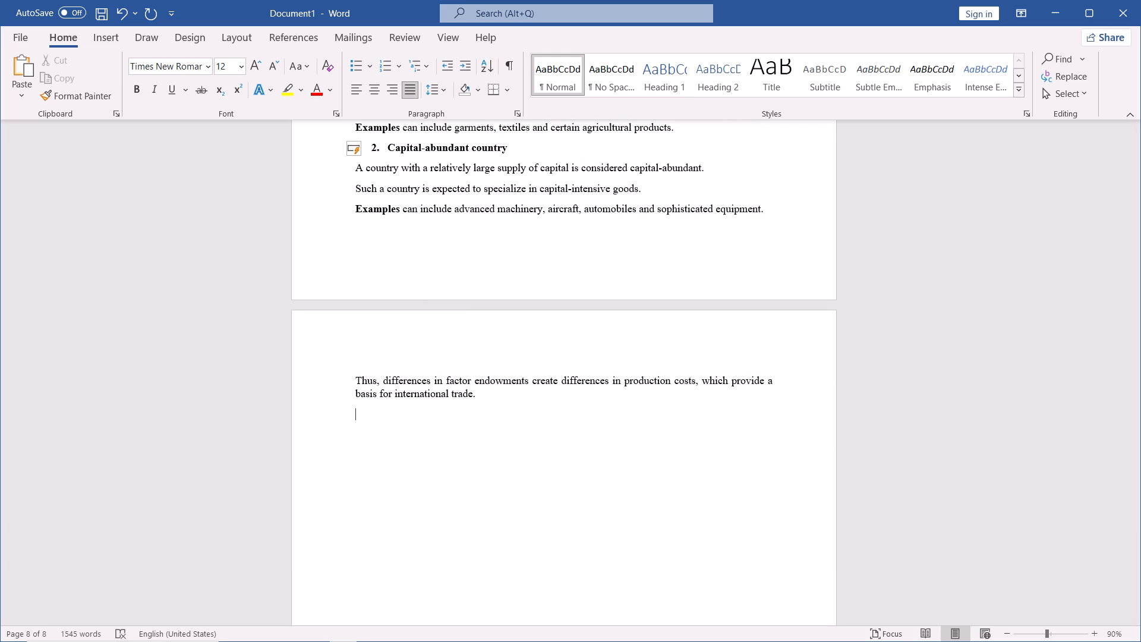
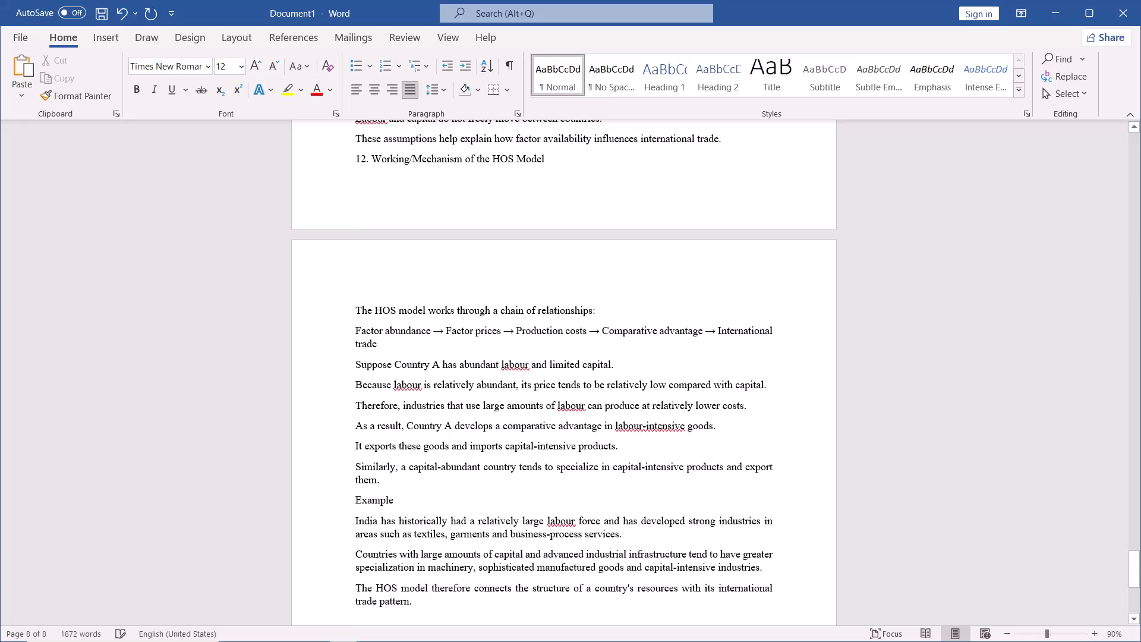
Make the heading "Assumptions of the HOS Model" bold and increase its font size to 14.
{"action": "scroll", "coordinate": [402, 286], "scroll_direction": "up", "scroll_amount": 10}
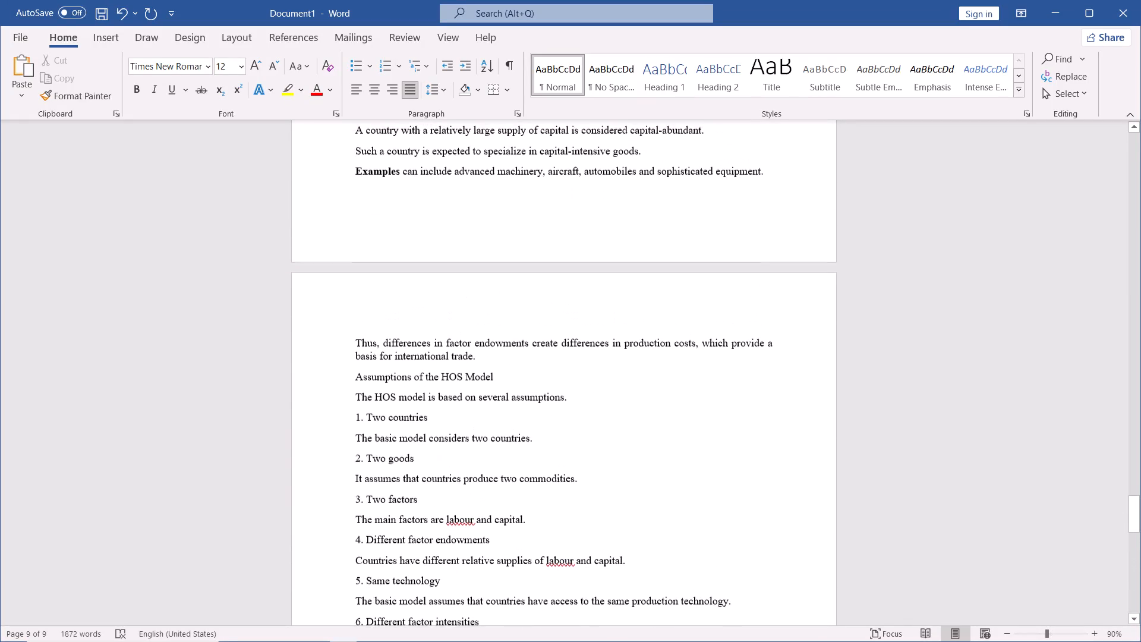
{"action": "scroll", "coordinate": [402, 286], "scroll_direction": "up", "scroll_amount": 1}
{"action": "scroll", "coordinate": [402, 286], "scroll_direction": "down", "scroll_amount": 4}
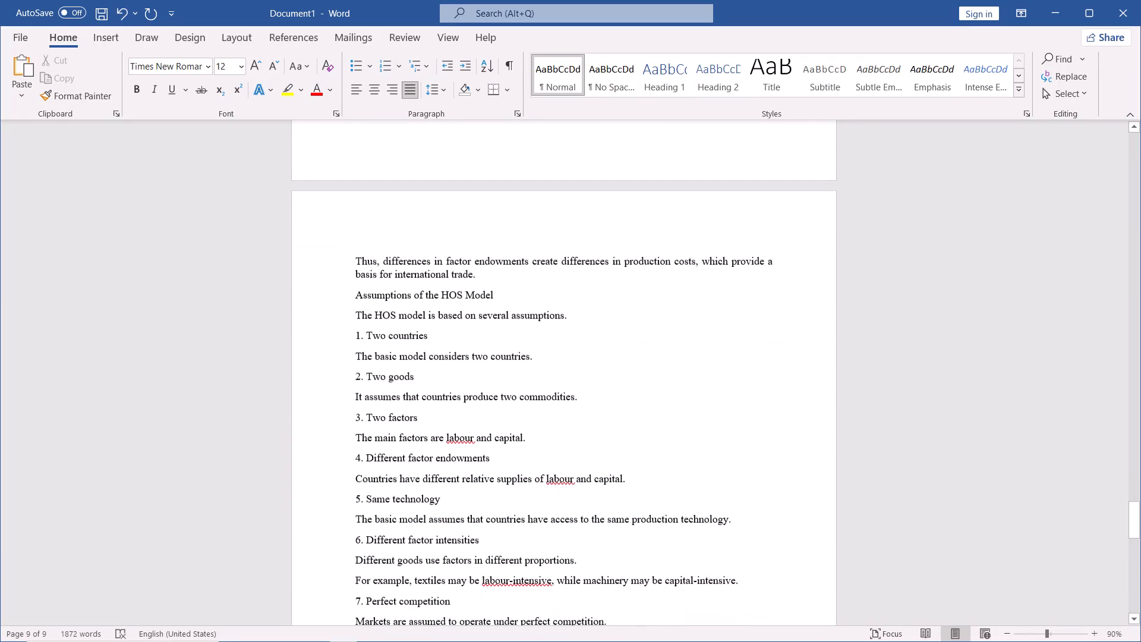
{"action": "left_click_drag", "start_coordinate": [353, 297], "coordinate": [499, 298]}
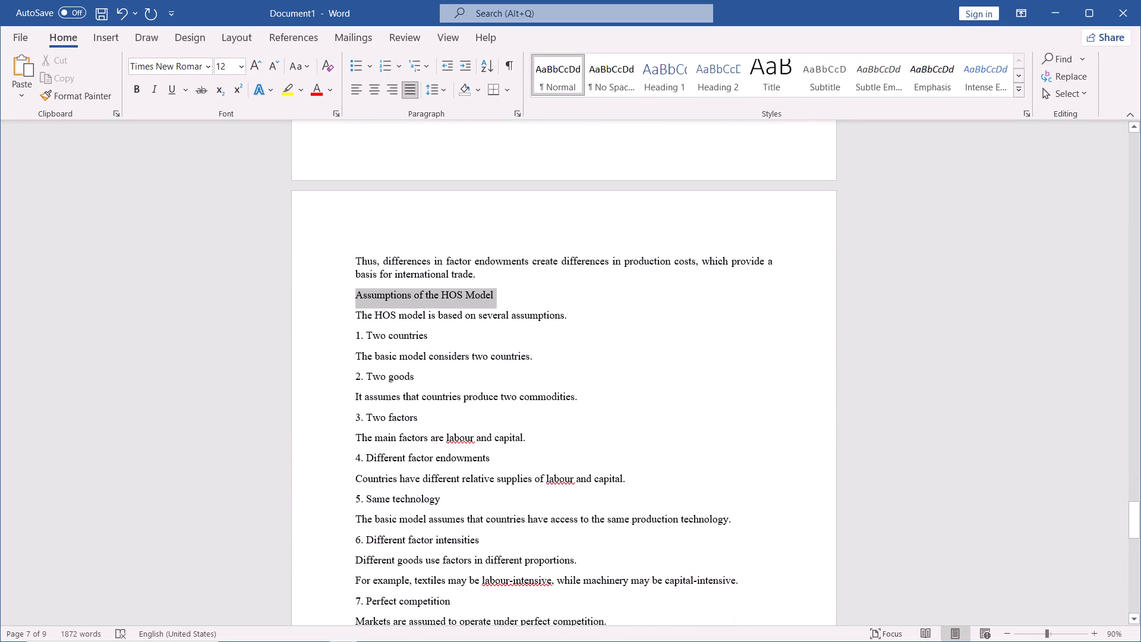
{"action": "left_click_drag", "start_coordinate": [499, 298], "coordinate": [500, 298]}
{"action": "key", "text": "ctrl+b"}
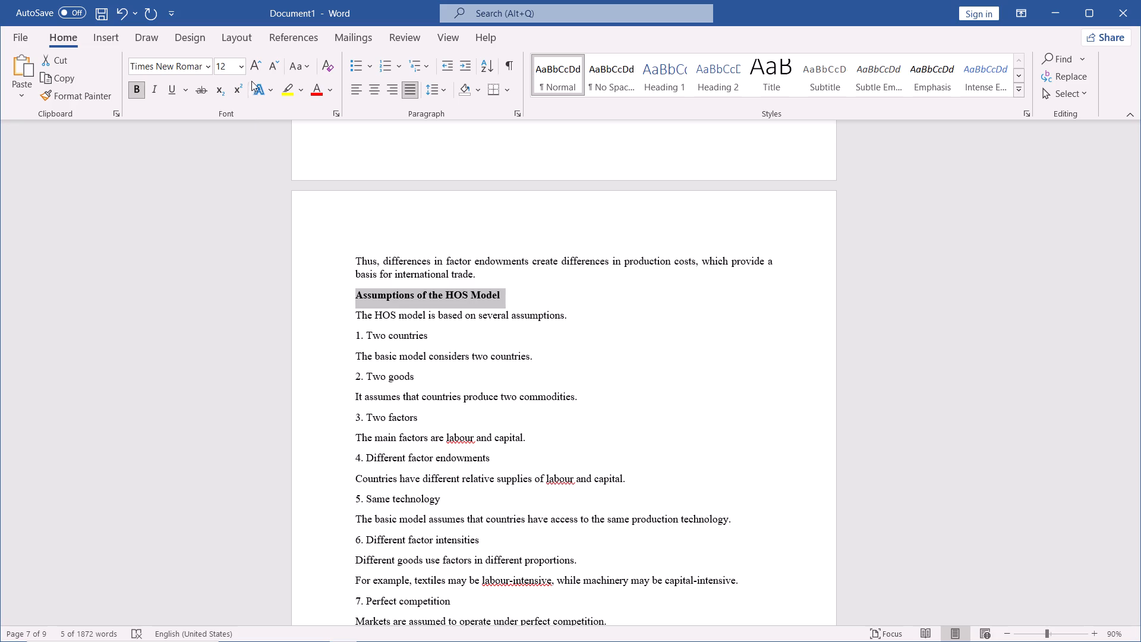
{"action": "left_click", "coordinate": [257, 67]}
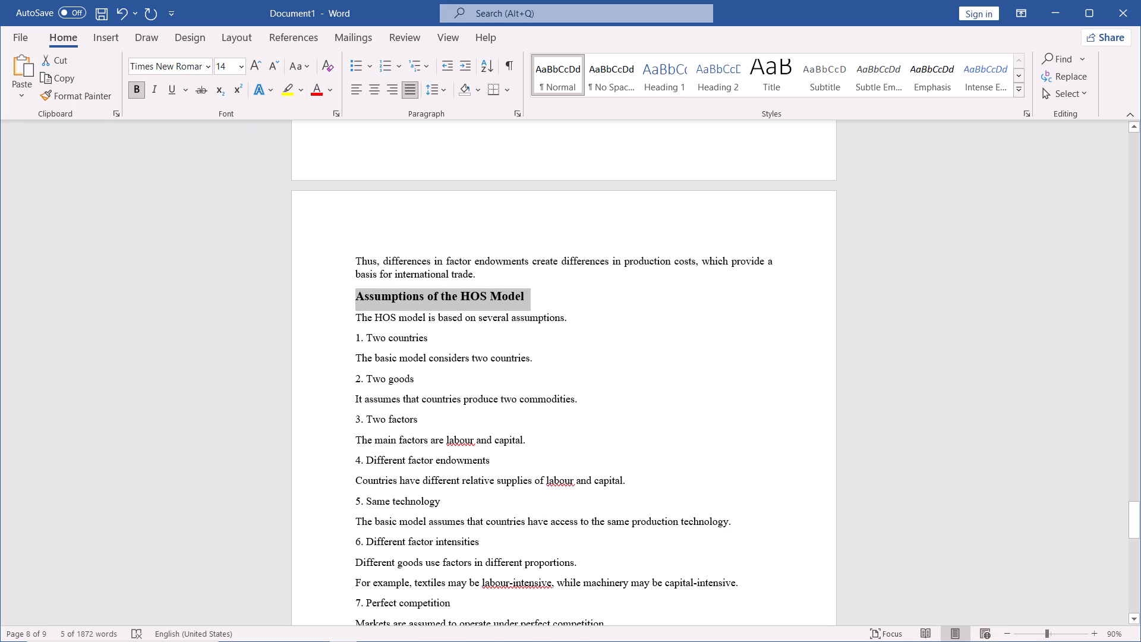
Insert a blank line between the factor endowments paragraph and the heading "Assumptions of the HOS Model".
{"action": "left_click", "coordinate": [479, 278]}
{"action": "key", "text": "Return"}
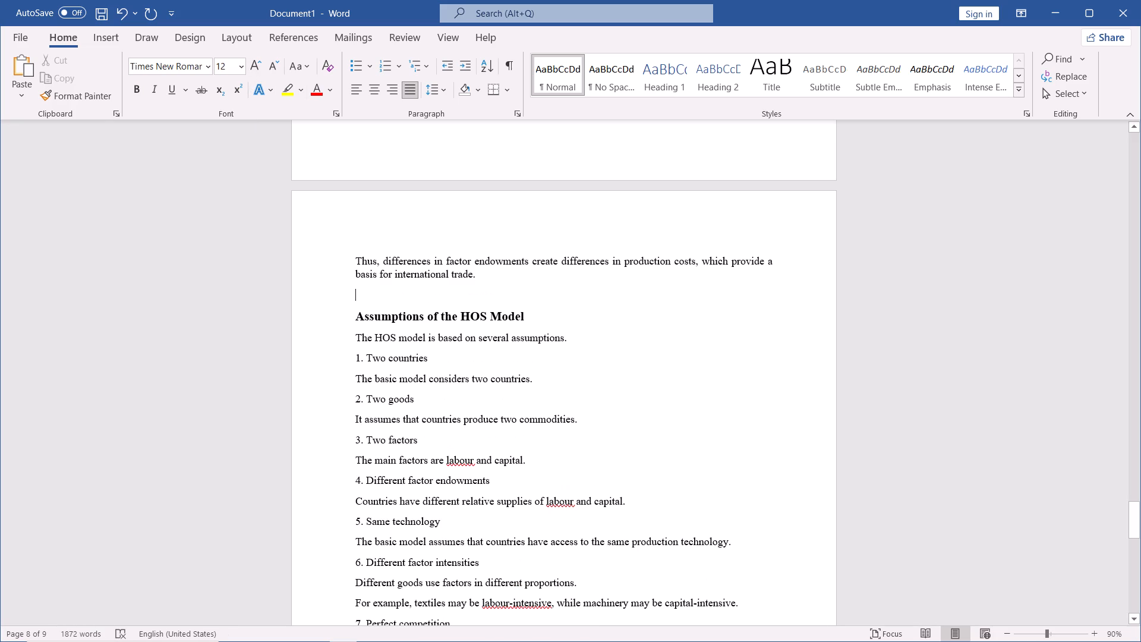
Make the numbered assumption subheadings 1 to 6, from "Two countries" to "Different factor intensities", bold.
{"action": "left_click_drag", "start_coordinate": [352, 361], "coordinate": [433, 357]}
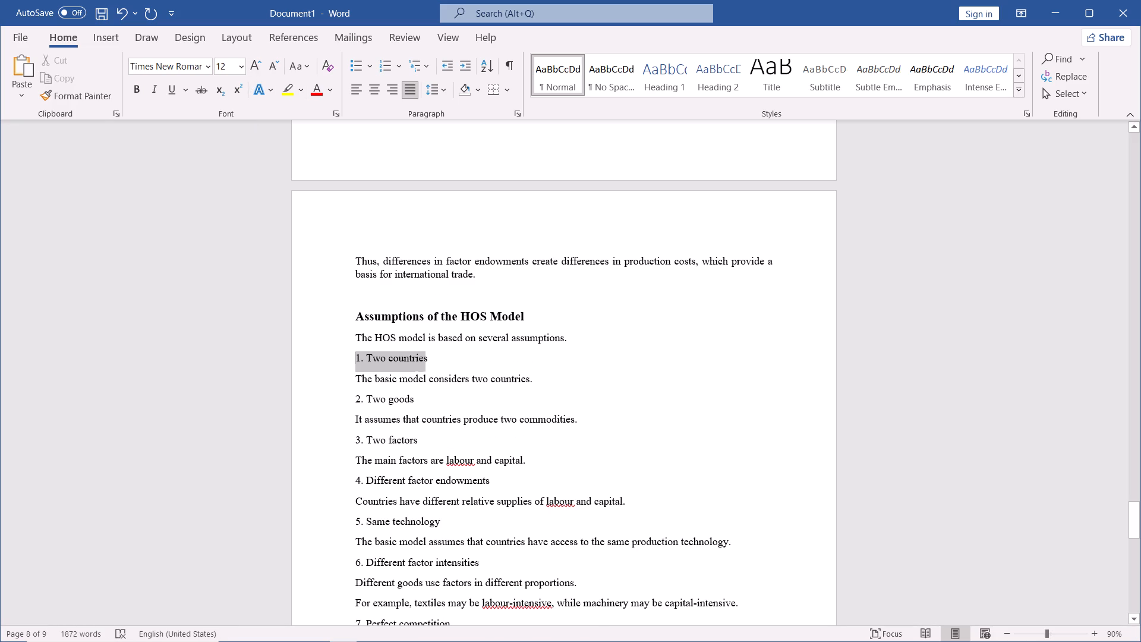
{"action": "left_click_drag", "start_coordinate": [433, 357], "coordinate": [448, 357]}
{"action": "key", "text": "ctrl+b"}
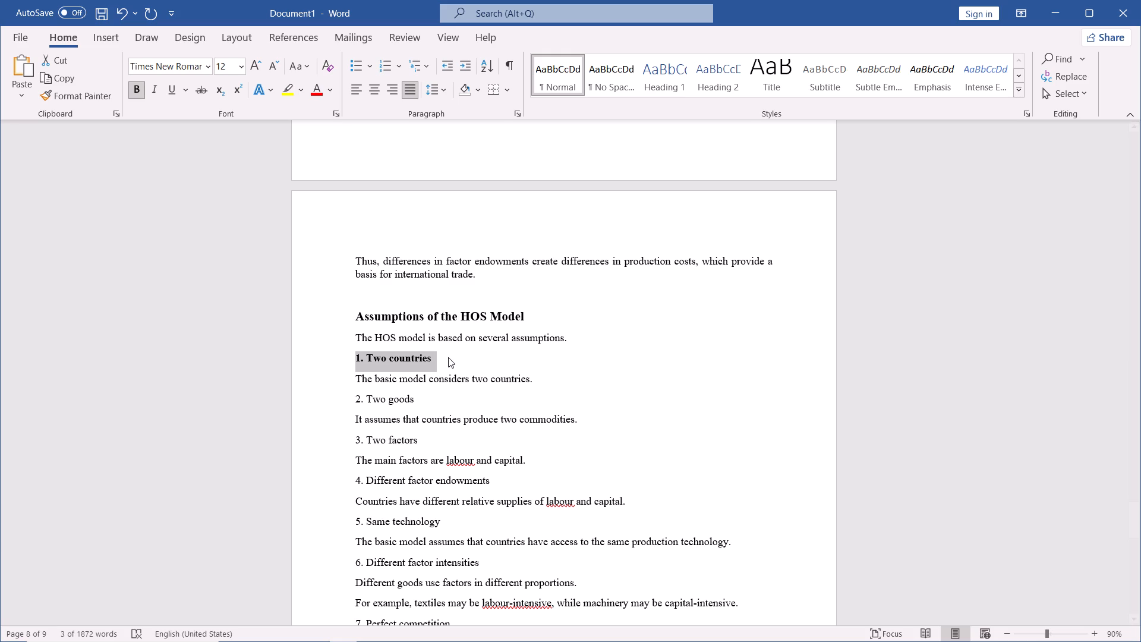
{"action": "left_click", "coordinate": [448, 357]}
{"action": "left_click_drag", "start_coordinate": [348, 398], "coordinate": [425, 396]}
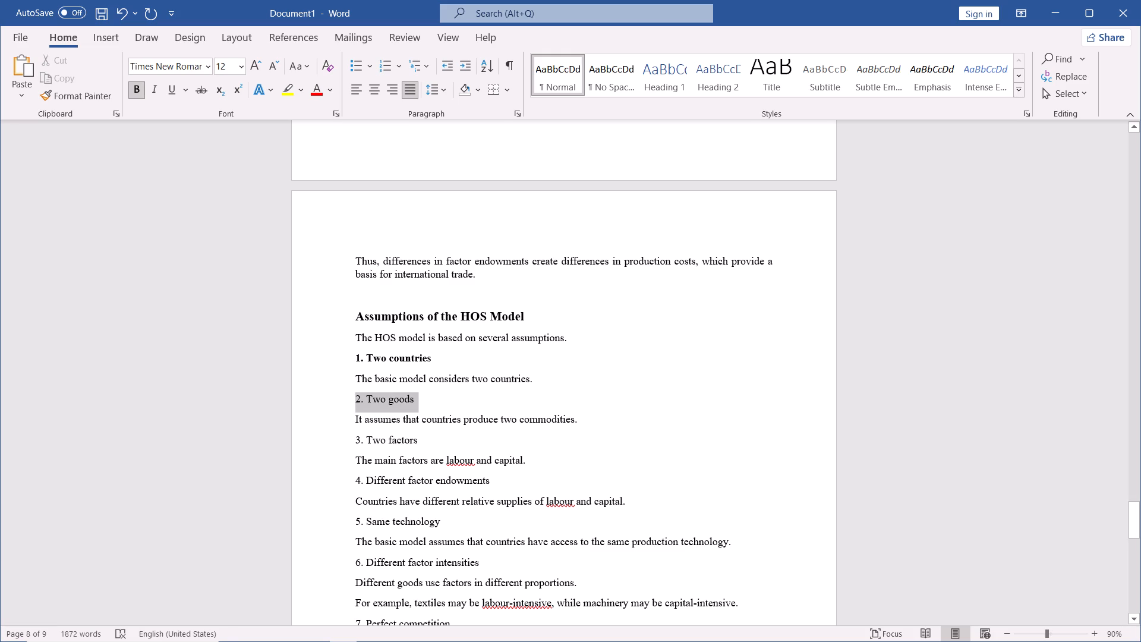
{"action": "left_click_drag", "start_coordinate": [425, 396], "coordinate": [426, 396]}
{"action": "key", "text": "ctrl+b"}
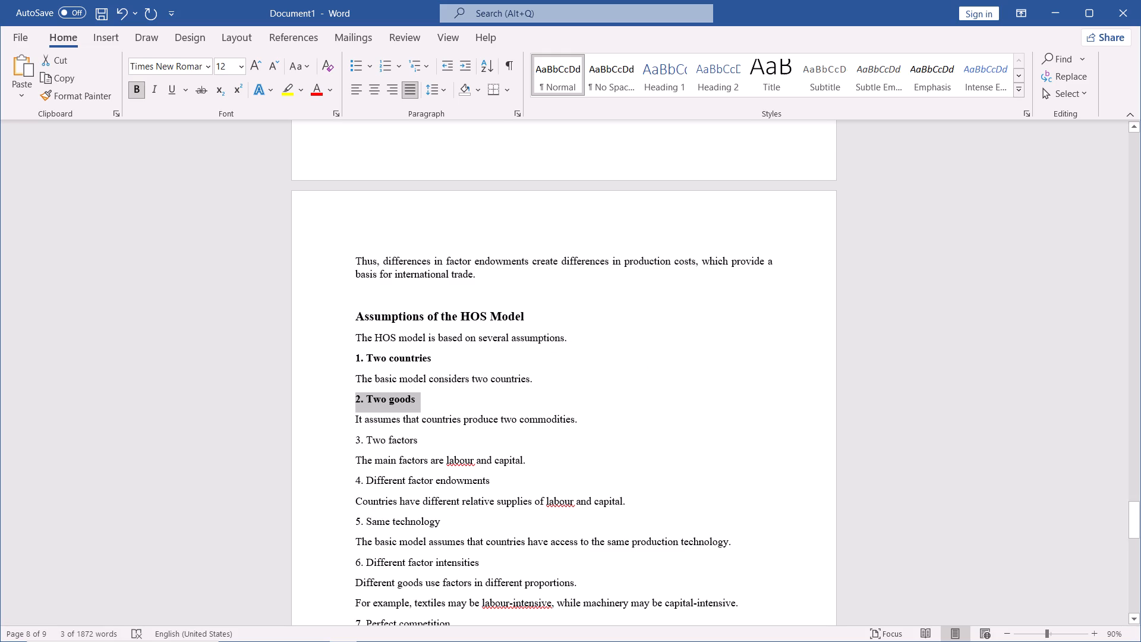
{"action": "left_click_drag", "start_coordinate": [354, 442], "coordinate": [434, 442]}
{"action": "key", "text": "ctrl+b"}
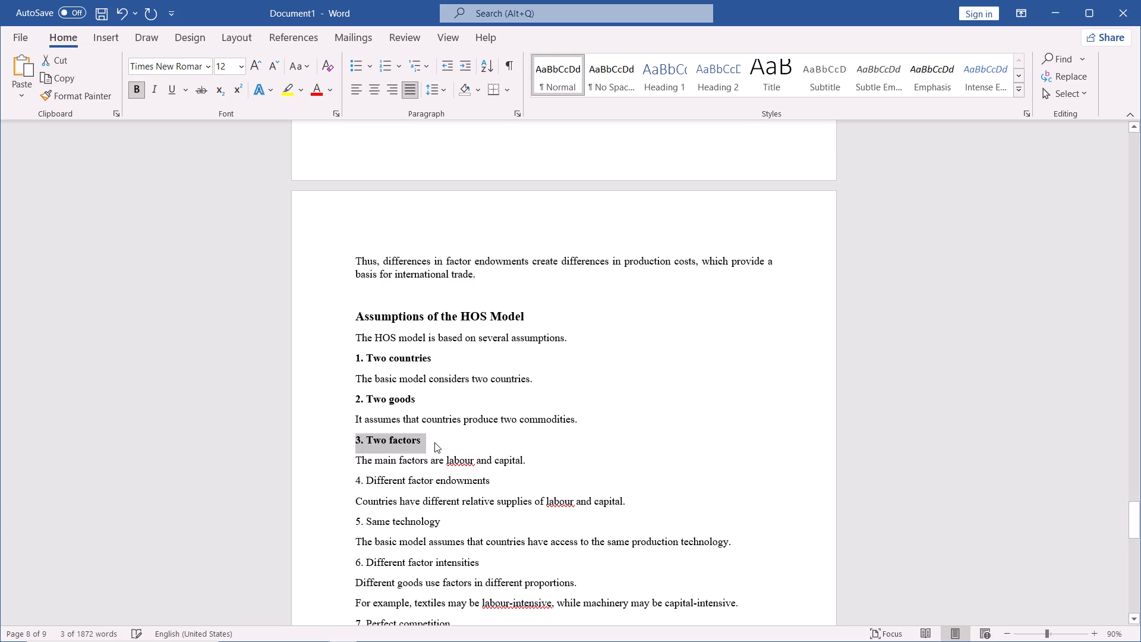
{"action": "left_click_drag", "start_coordinate": [353, 483], "coordinate": [504, 488]}
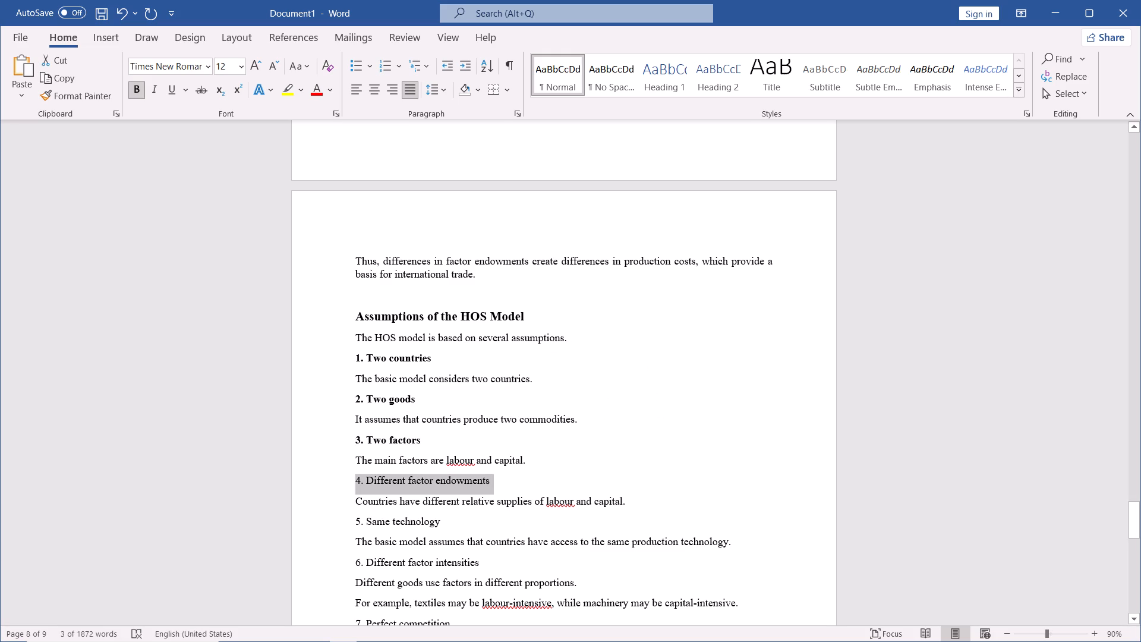
{"action": "left_click_drag", "start_coordinate": [504, 488], "coordinate": [504, 489]}
{"action": "key", "text": "ctrl+b"}
{"action": "left_click_drag", "start_coordinate": [354, 518], "coordinate": [474, 523]}
{"action": "key", "text": "ctrl+b"}
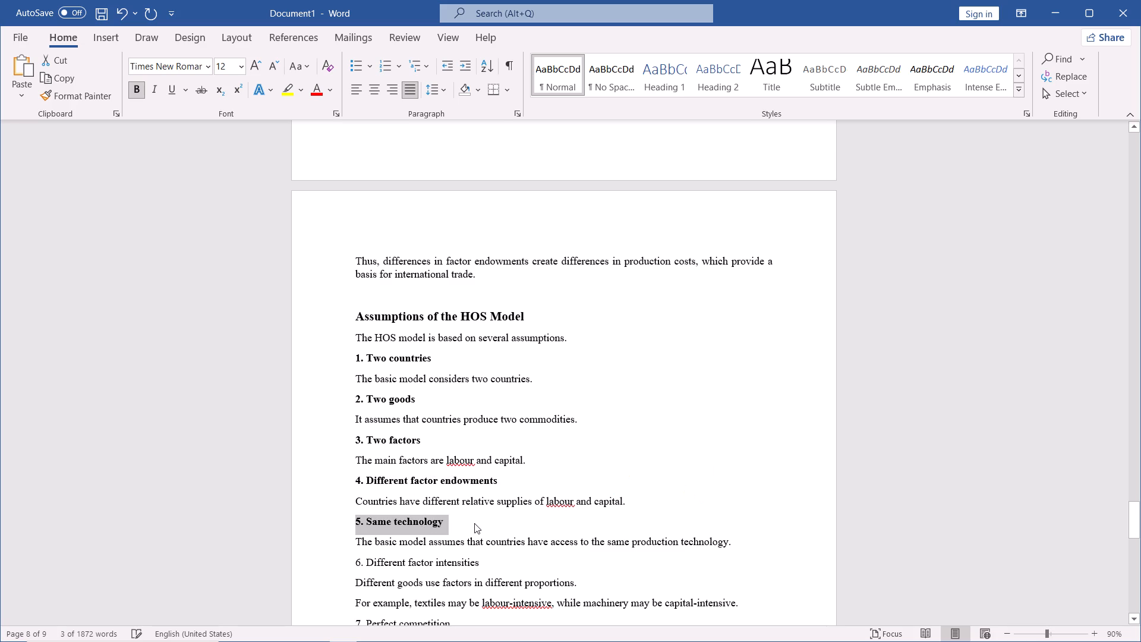
{"action": "left_click_drag", "start_coordinate": [352, 556], "coordinate": [464, 556]}
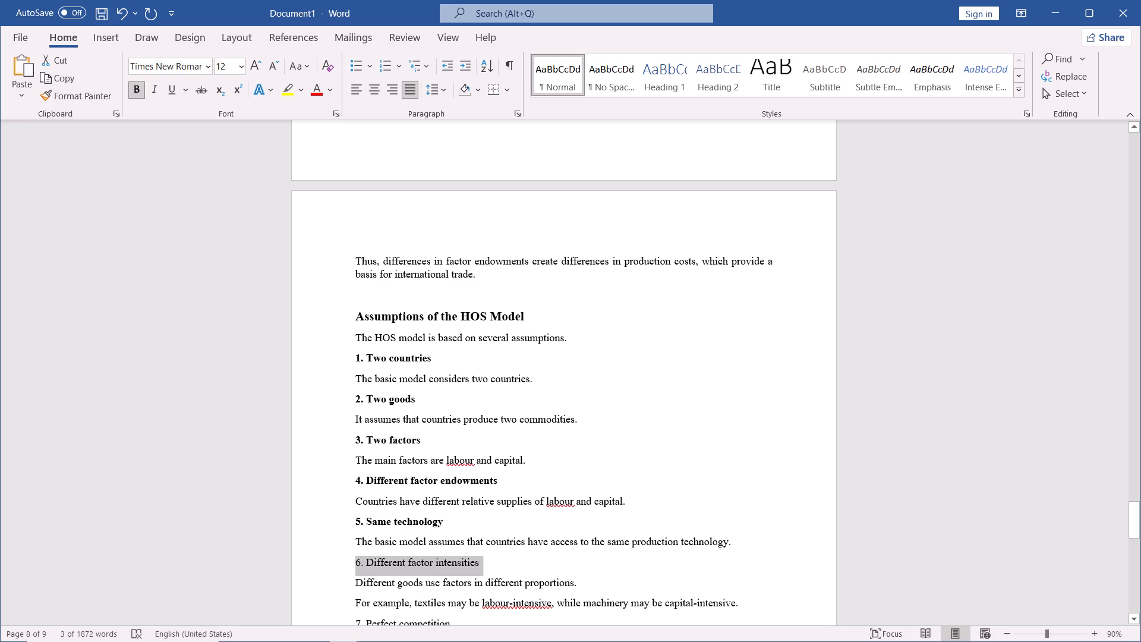
{"action": "left_click_drag", "start_coordinate": [464, 556], "coordinate": [483, 557]}
{"action": "key", "text": "ctrl+b"}
Make the numbered assumption subheadings 7 to 11, from "Perfect competition" to "Factors are immobile internationally", bold.
{"action": "scroll", "coordinate": [483, 557], "scroll_direction": "down", "scroll_amount": 3}
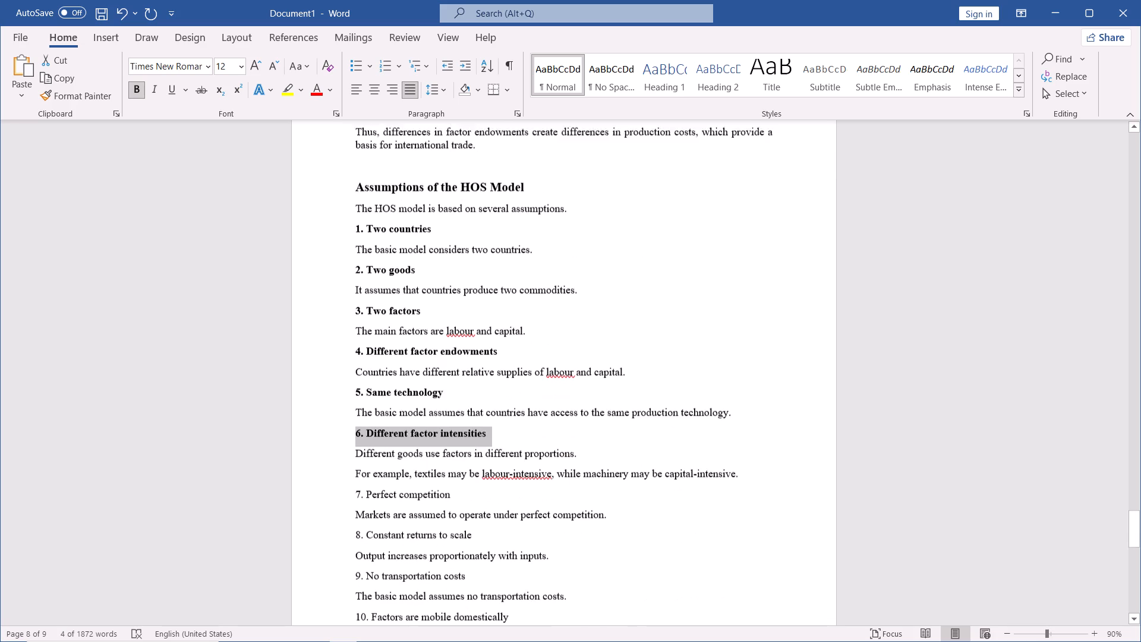
{"action": "left_click_drag", "start_coordinate": [351, 479], "coordinate": [463, 476]}
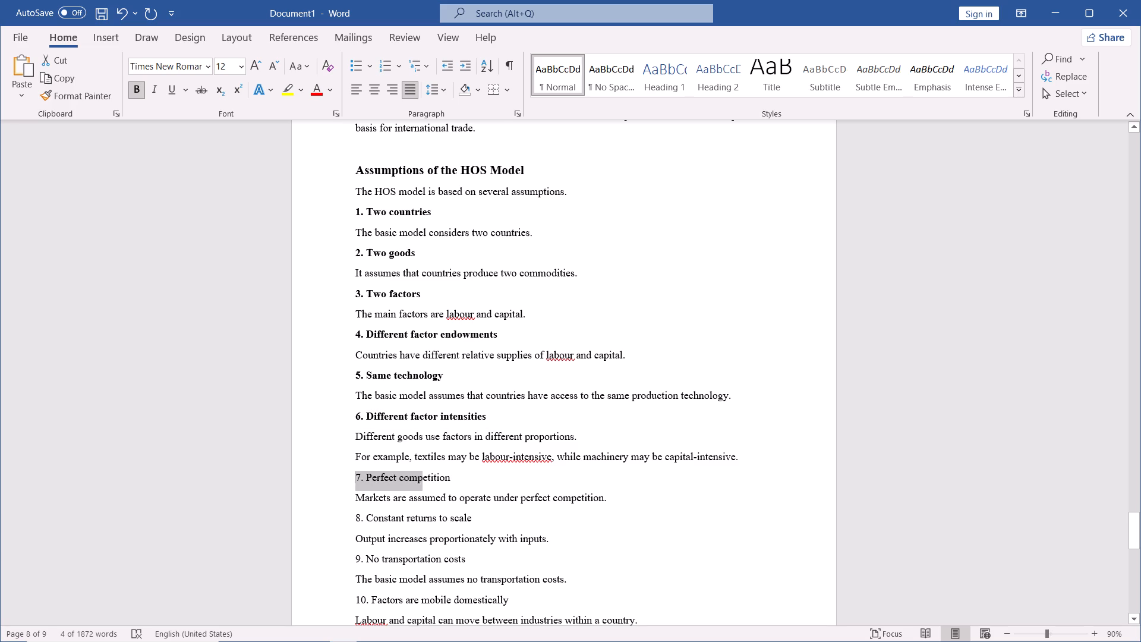
{"action": "left_click_drag", "start_coordinate": [463, 476], "coordinate": [483, 477]}
{"action": "key", "text": "ctrl+b"}
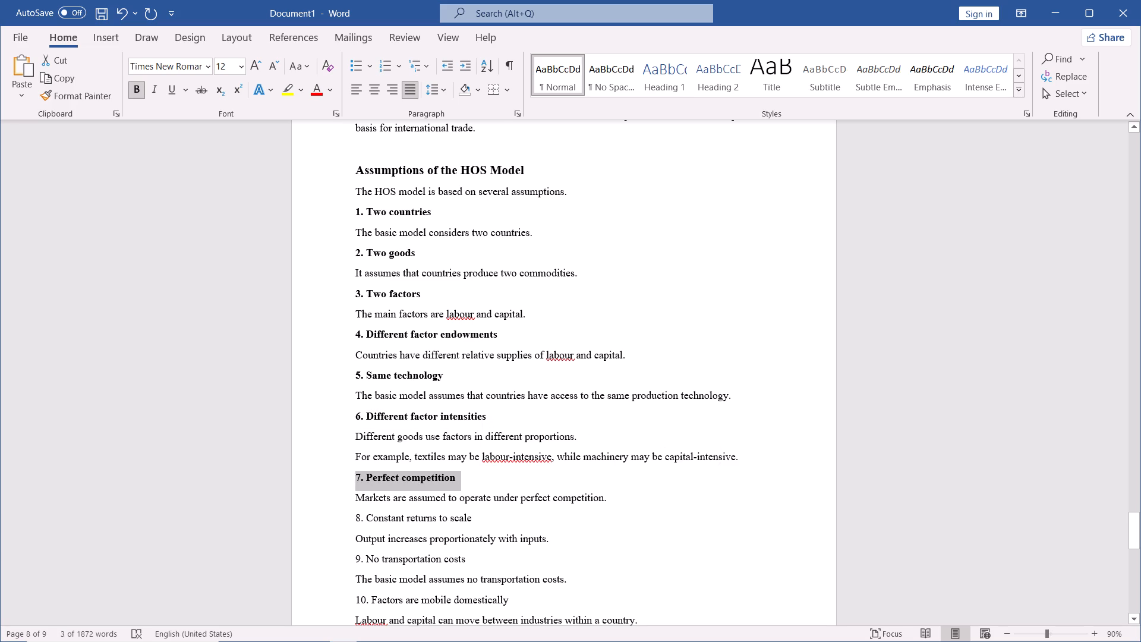
{"action": "left_click_drag", "start_coordinate": [356, 517], "coordinate": [485, 517]}
{"action": "key", "text": "ctrl+b"}
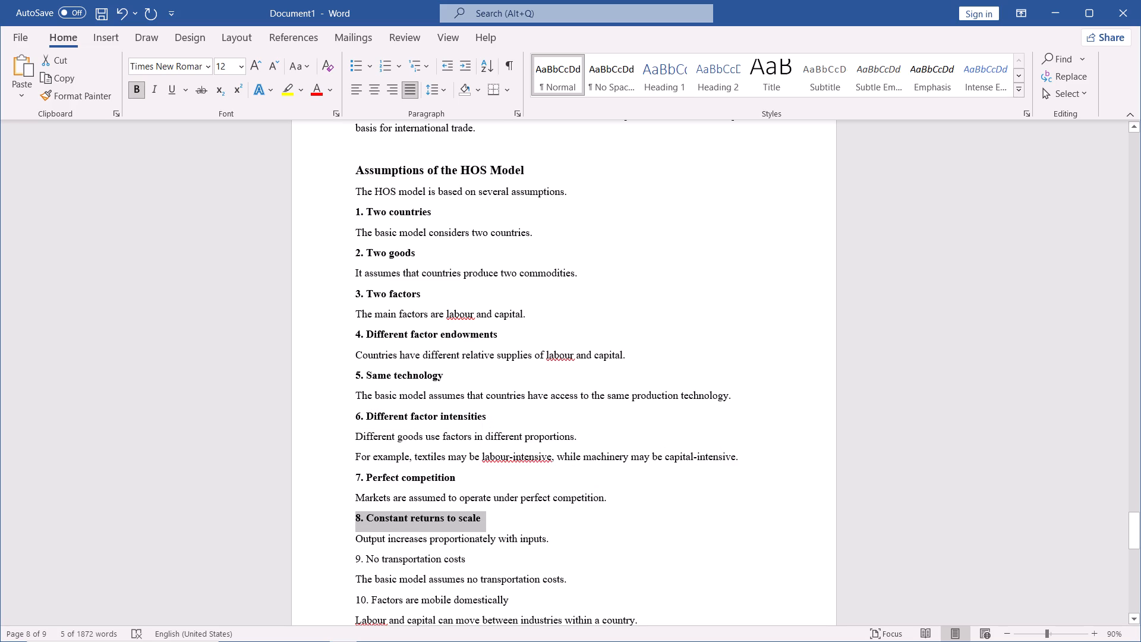
{"action": "left_click_drag", "start_coordinate": [352, 558], "coordinate": [471, 562]}
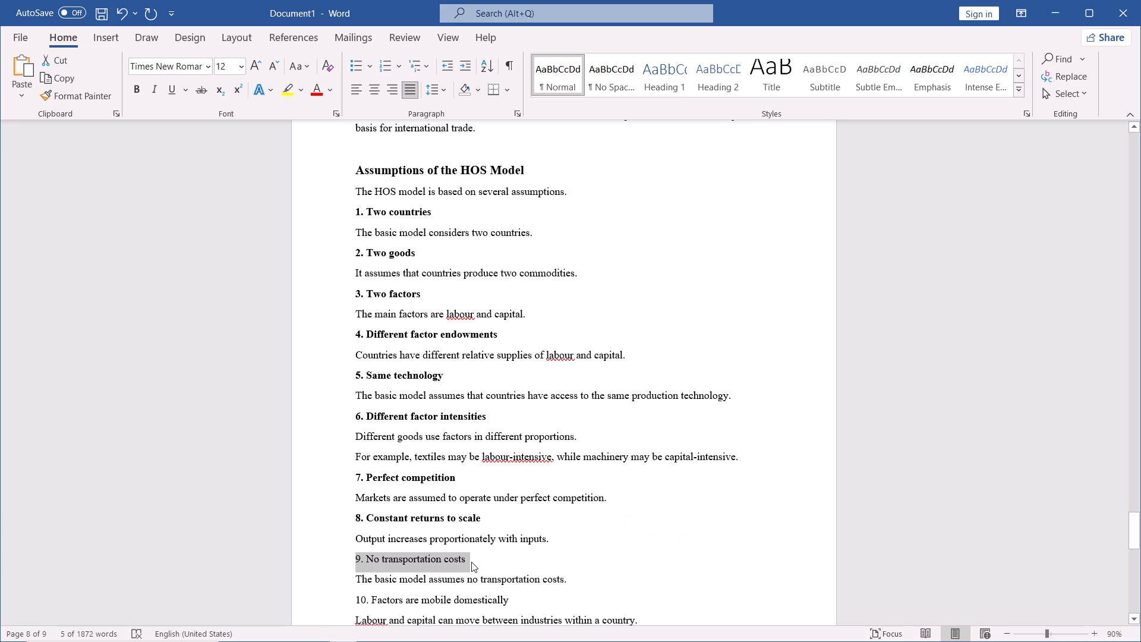
{"action": "key", "text": "ctrl+b"}
{"action": "scroll", "coordinate": [471, 562], "scroll_direction": "down", "scroll_amount": 3}
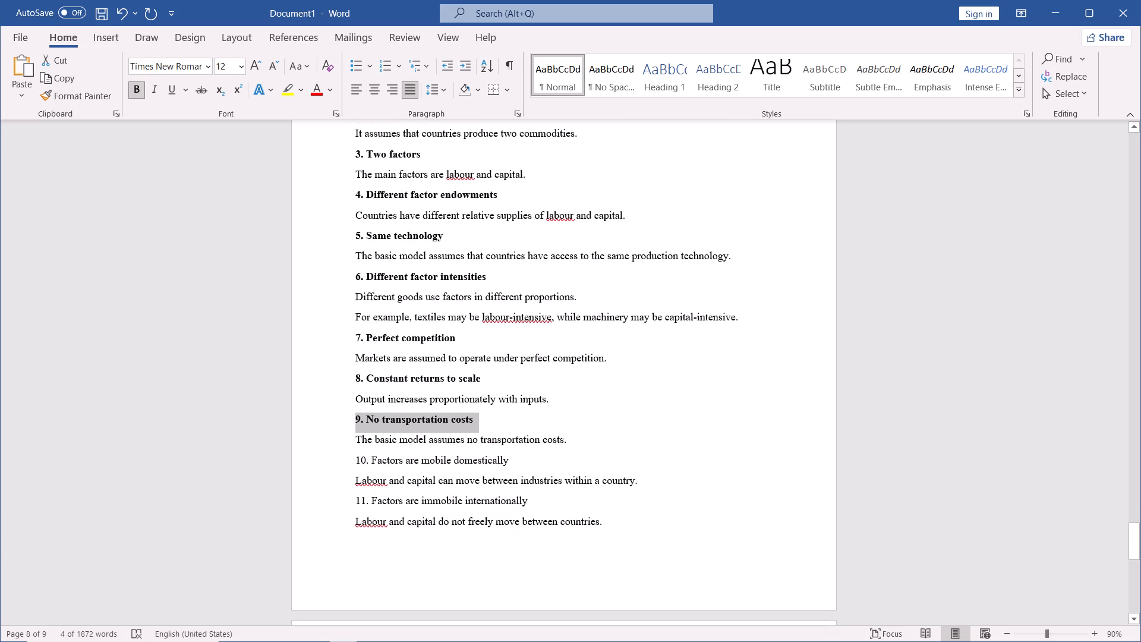
{"action": "left_click_drag", "start_coordinate": [354, 465], "coordinate": [527, 461]}
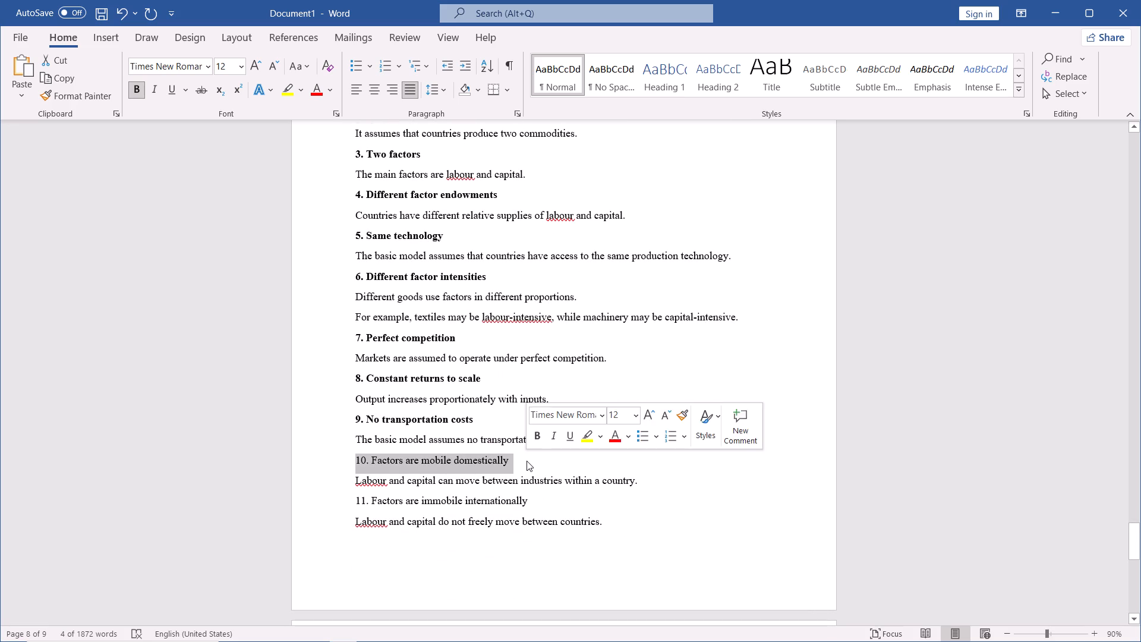
{"action": "key", "text": "ctrl+b"}
{"action": "left_click_drag", "start_coordinate": [348, 501], "coordinate": [528, 505]}
{"action": "key", "text": "ctrl+b"}
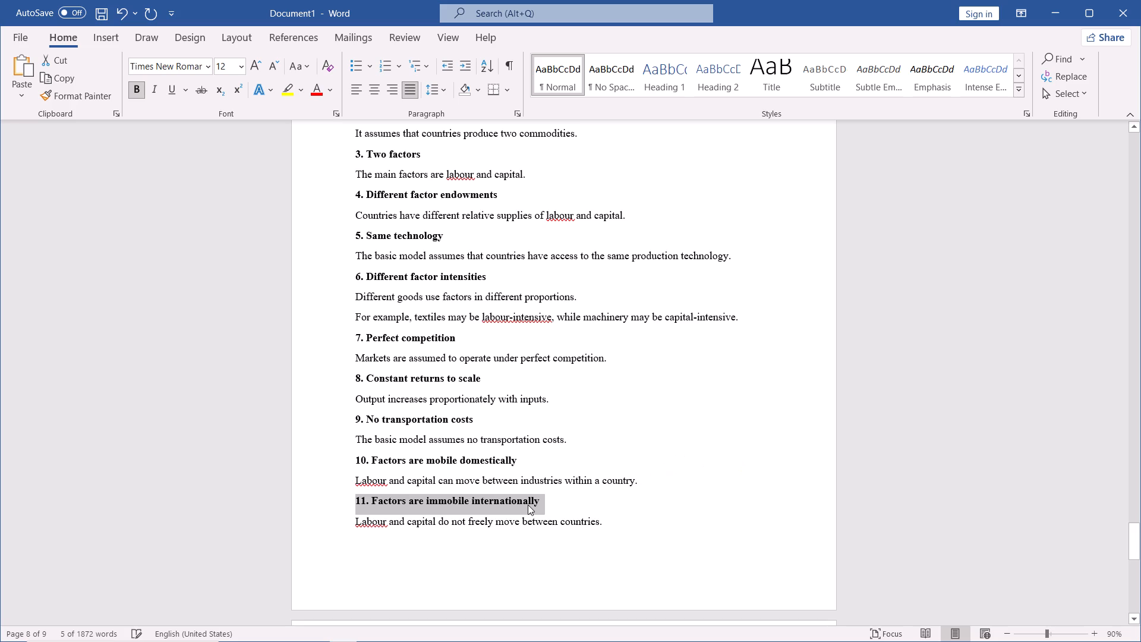
Format the line "12. Working/Mechanism of the HOS Model" as a bold 14 pt heading.
{"action": "scroll", "coordinate": [528, 505], "scroll_direction": "down", "scroll_amount": 3}
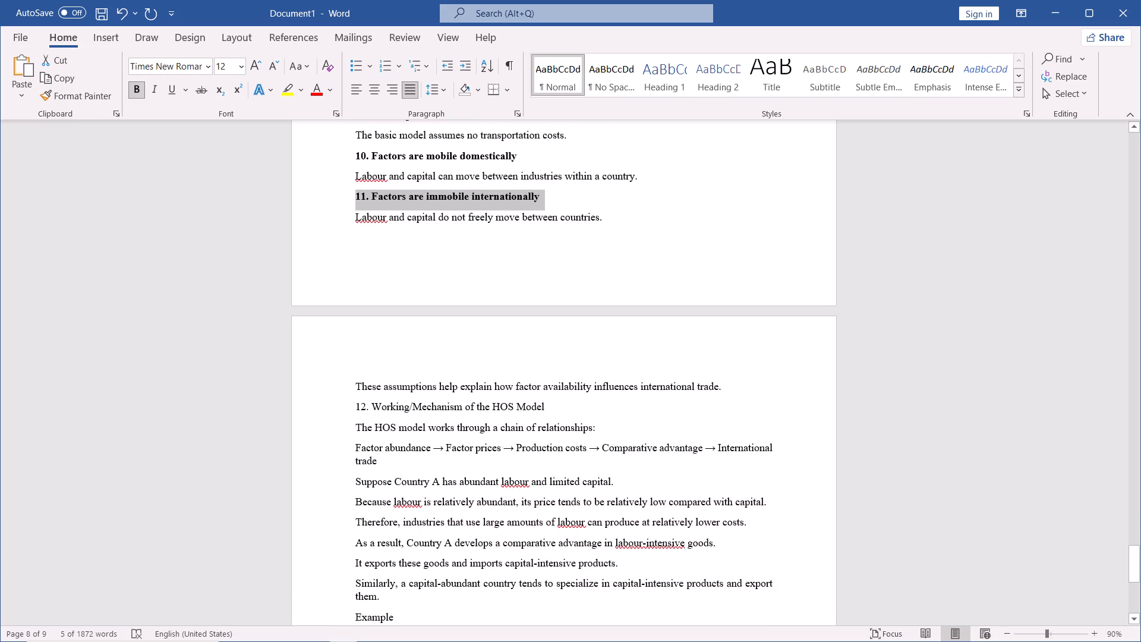
{"action": "left_click_drag", "start_coordinate": [354, 407], "coordinate": [544, 409]}
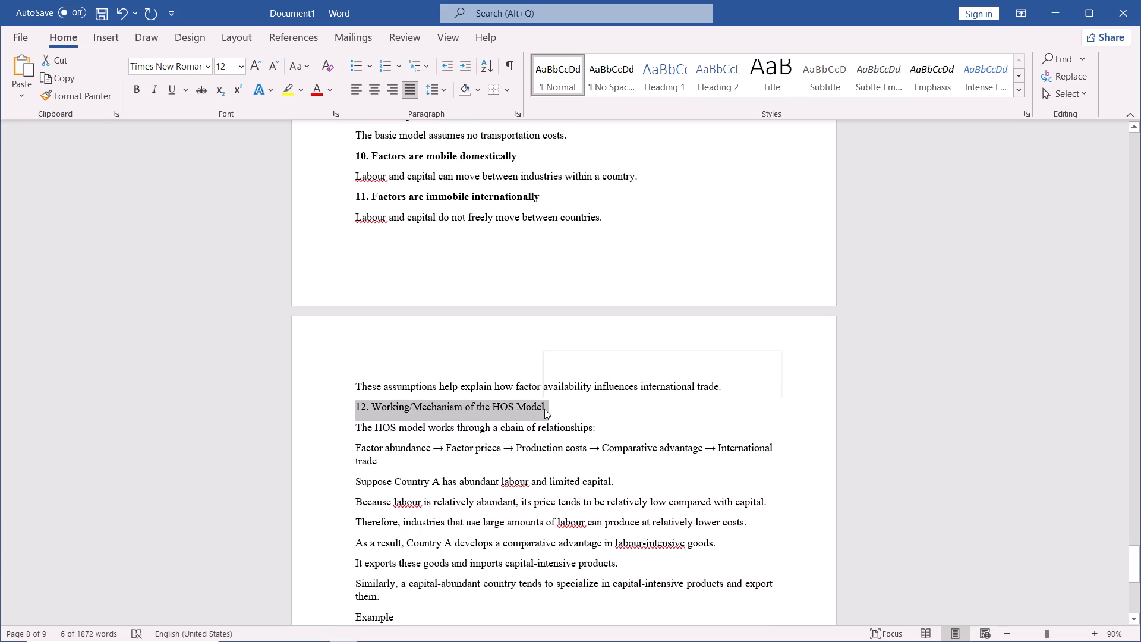
{"action": "key", "text": "ctrl+b"}
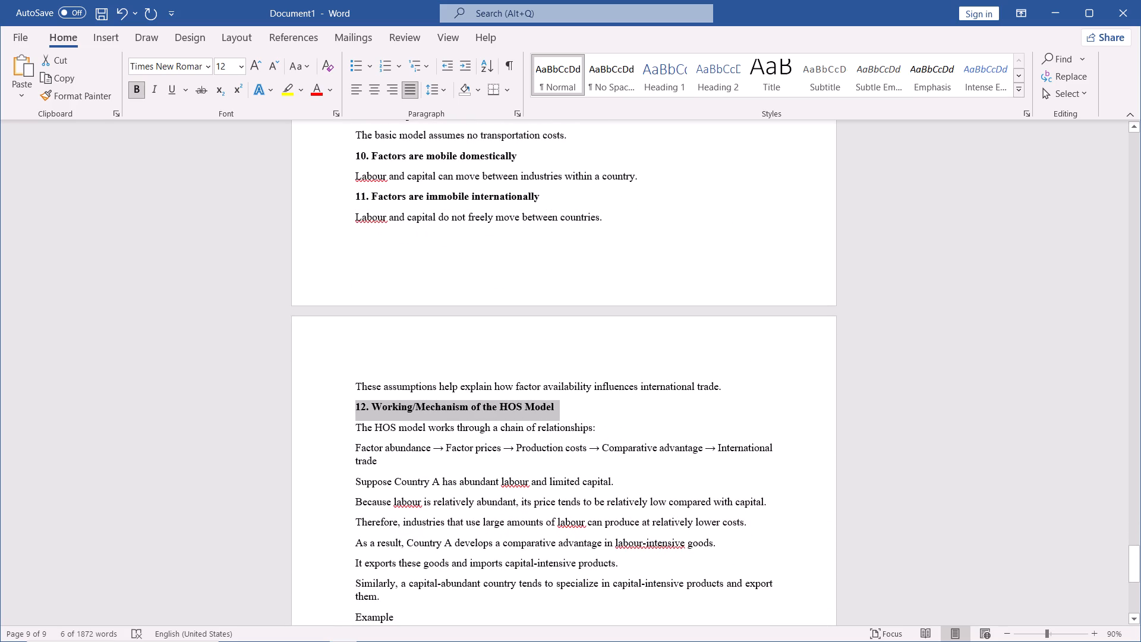
{"action": "left_click", "coordinate": [248, 64]}
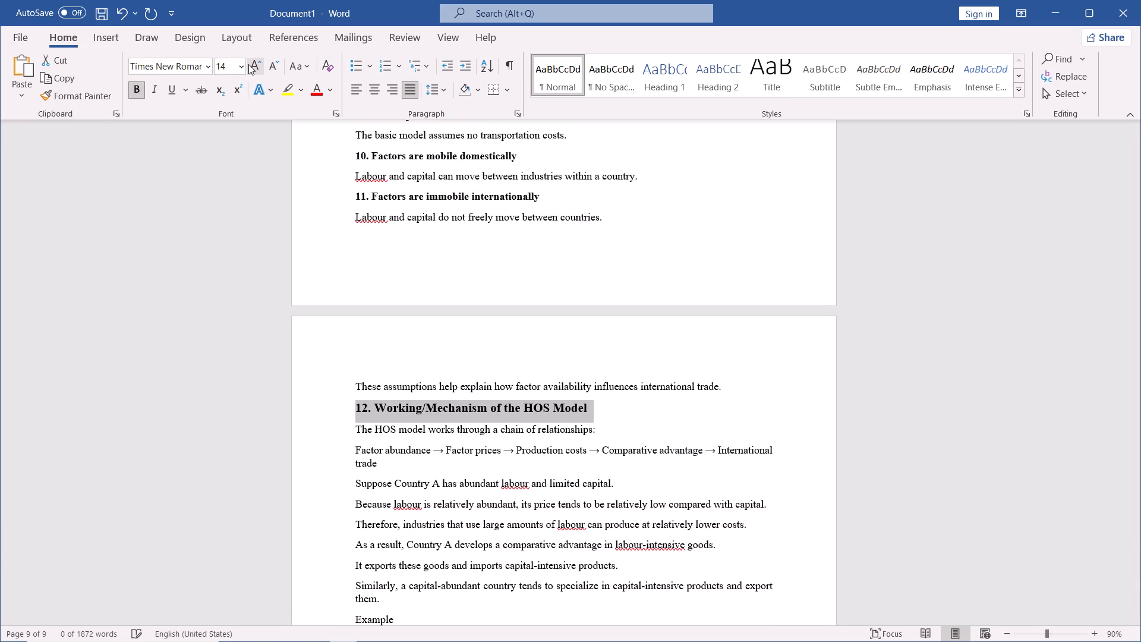
Remove the number "12." from the start of the "Working/Mechanism of the HOS Model" heading.
{"action": "left_click", "coordinate": [376, 408]}
{"action": "key", "text": "BackSpace"}
{"action": "key", "text": "BackSpace"}
{"action": "key", "text": "BackSpace"}
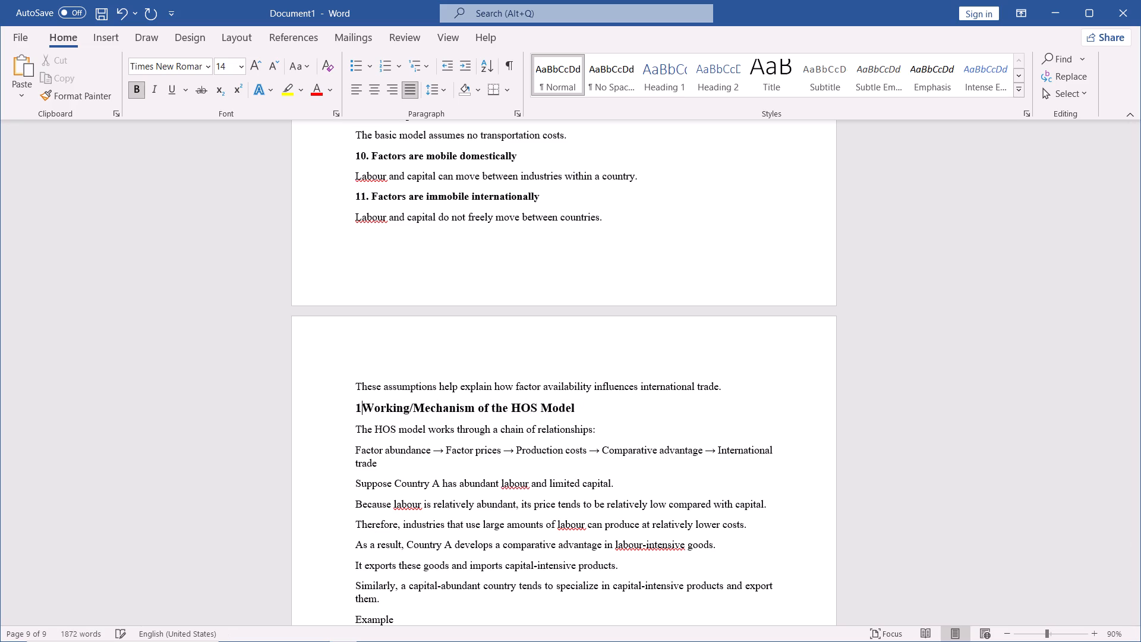
{"action": "key", "text": "BackSpace"}
Insert a blank line above the "Working/Mechanism of the HOS Model" heading.
{"action": "left_click", "coordinate": [742, 388]}
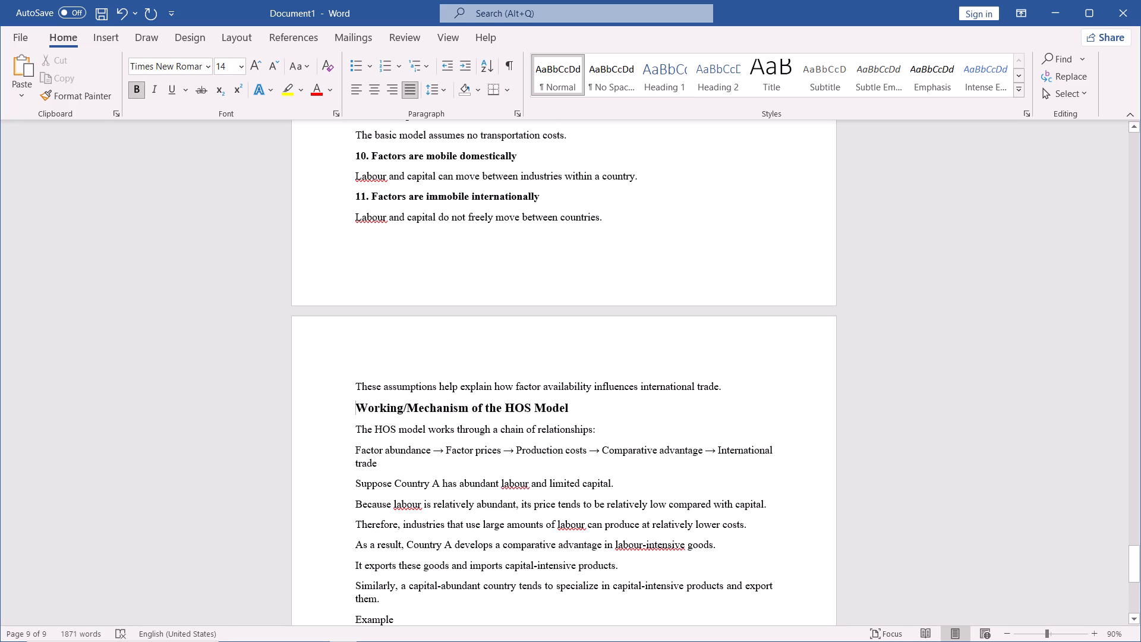
{"action": "key", "text": "Return"}
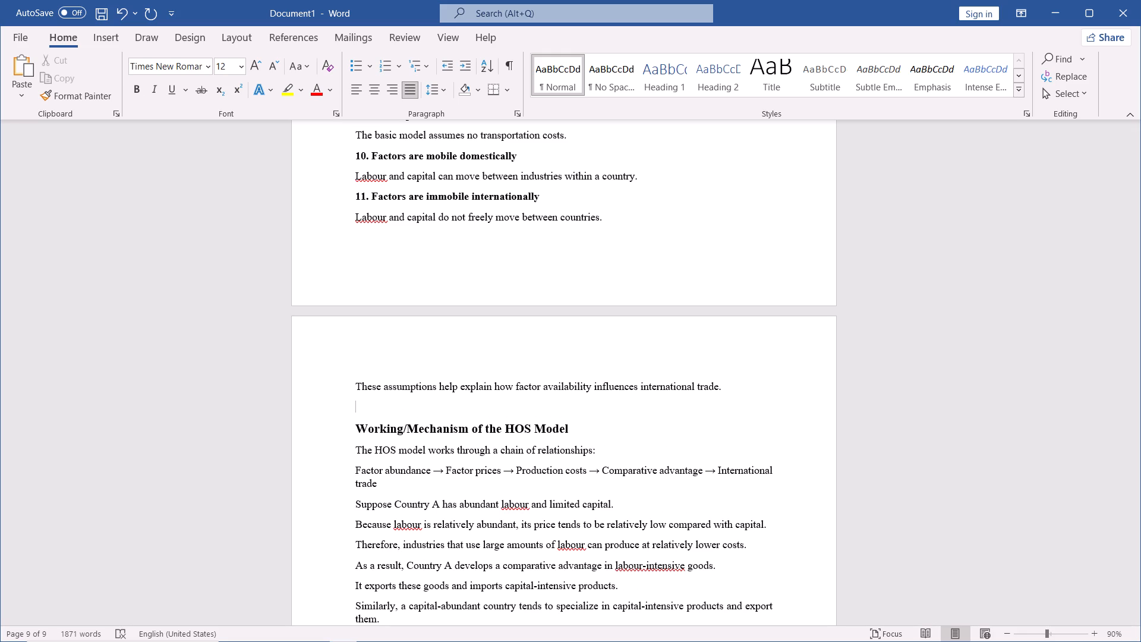
Make the relationship chain from "Factor abundance" to "International trade" bold.
{"action": "scroll", "coordinate": [849, 393], "scroll_direction": "down", "scroll_amount": 3}
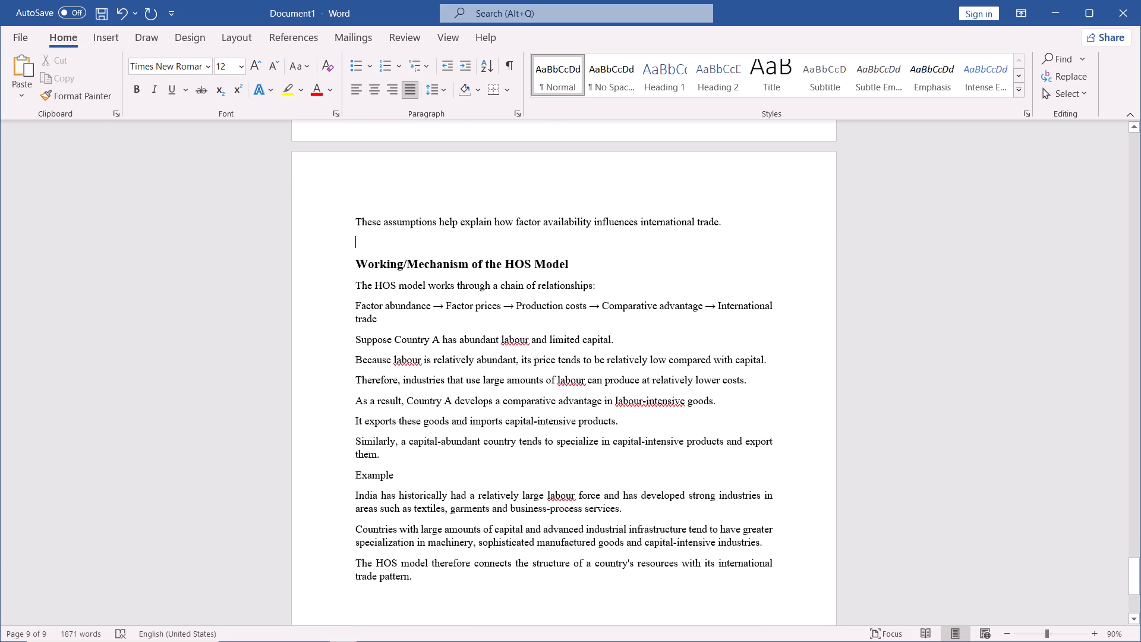
{"action": "left_click_drag", "start_coordinate": [352, 309], "coordinate": [381, 322]}
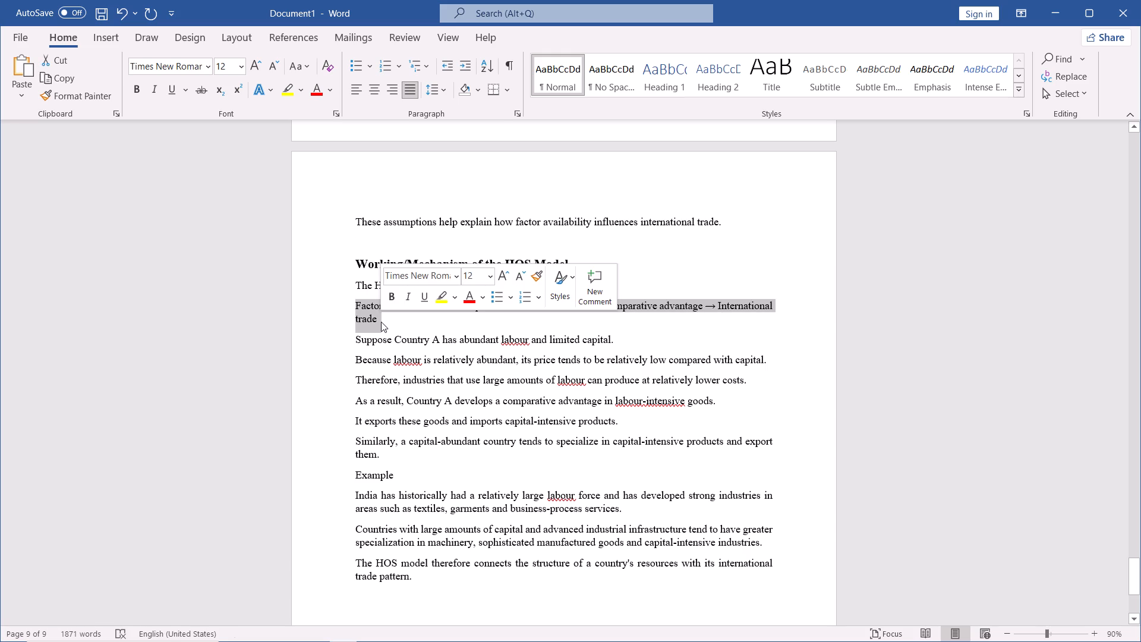
{"action": "key", "text": "ctrl+b"}
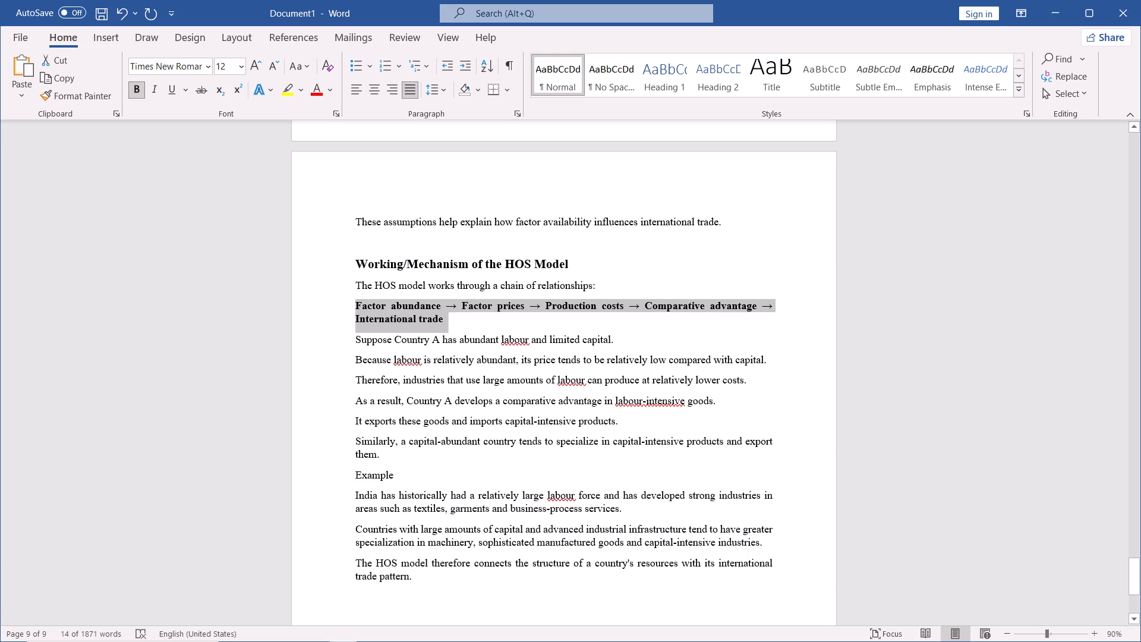
Make the "Example" subheading in the Working/Mechanism section bold.
{"action": "left_click_drag", "start_coordinate": [352, 473], "coordinate": [395, 474]}
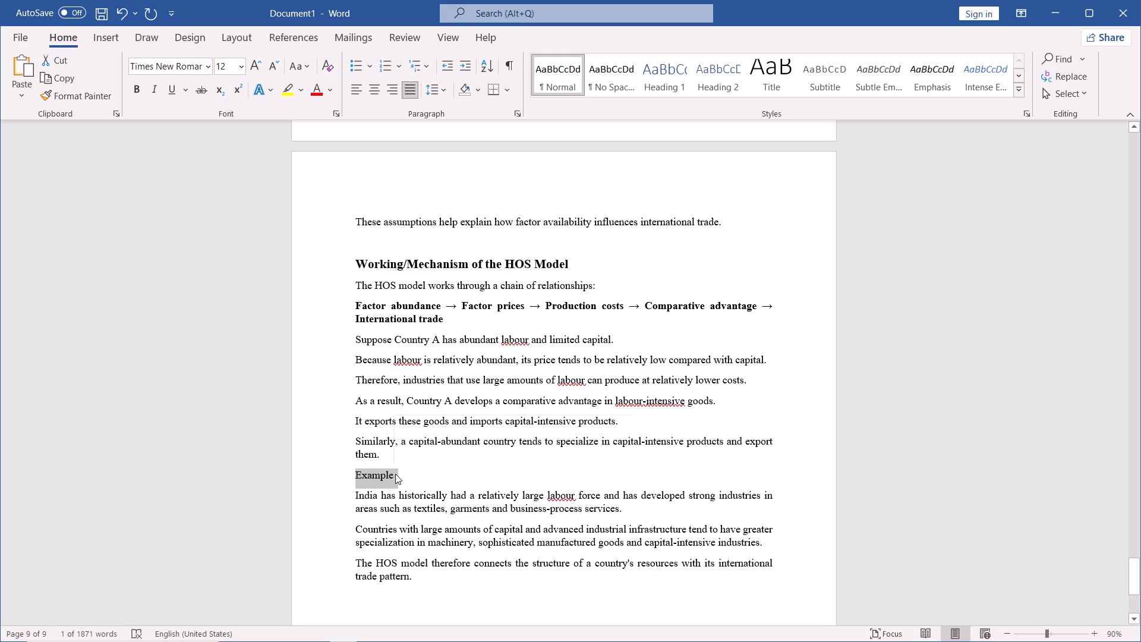
{"action": "key", "text": "ctrl+b"}
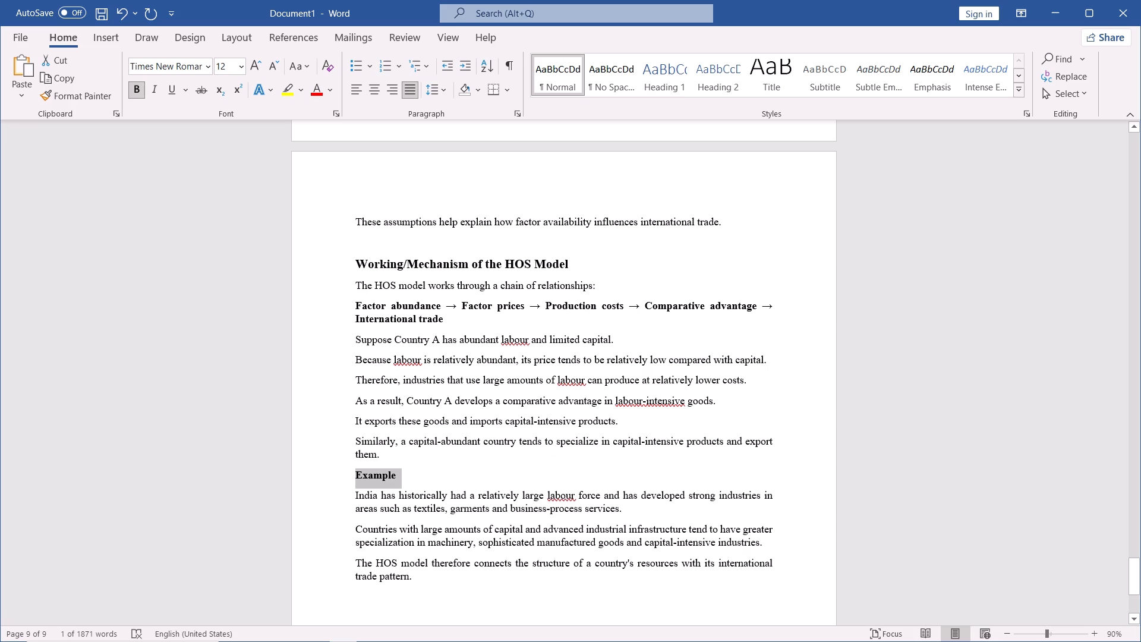
{"action": "left_click", "coordinate": [688, 263]}
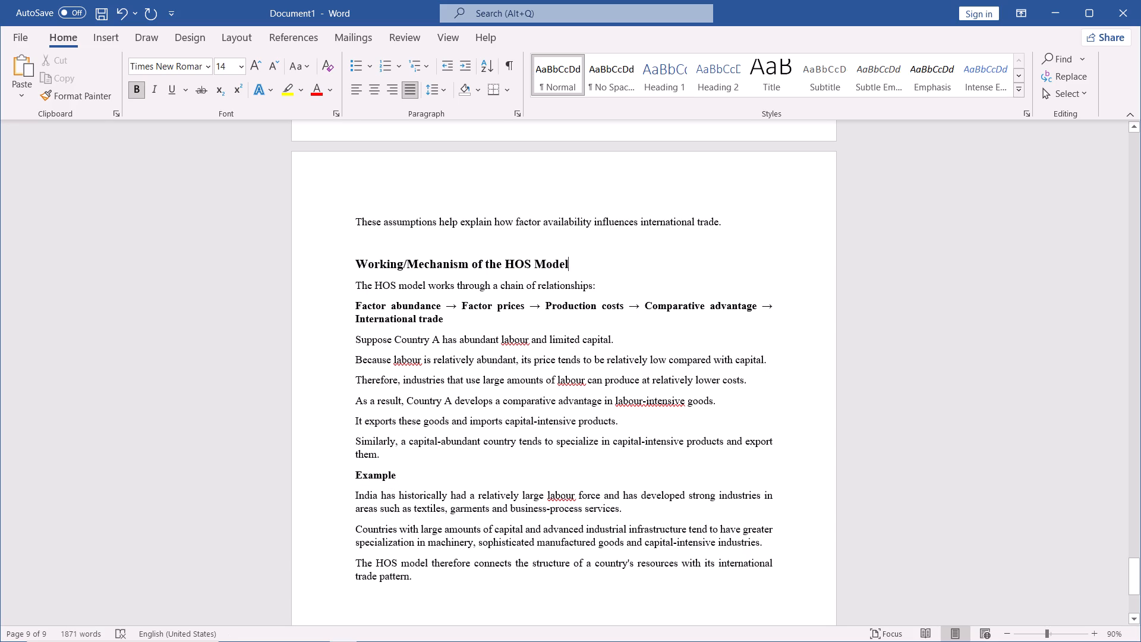
Review the content and formatting of the whole document, from the Introduction through the Working/Mechanism of the HOS Model section.
{"action": "scroll", "coordinate": [641, 303], "scroll_direction": "down", "scroll_amount": 3}
{"action": "scroll", "coordinate": [641, 303], "scroll_direction": "up", "scroll_amount": 9}
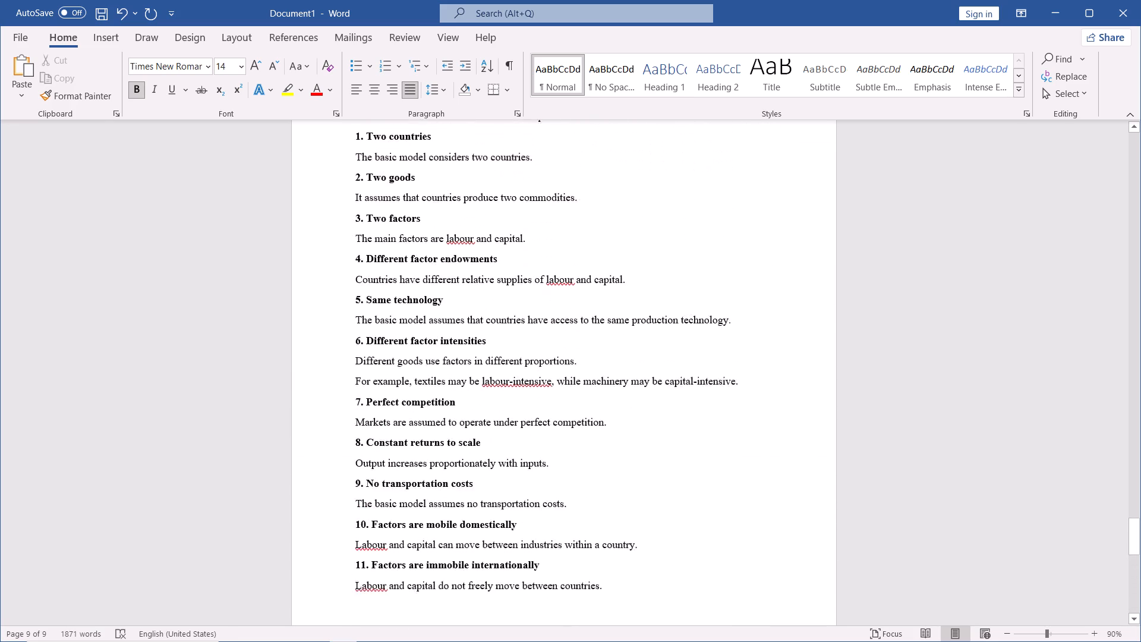
{"action": "scroll", "coordinate": [641, 303], "scroll_direction": "up", "scroll_amount": 19}
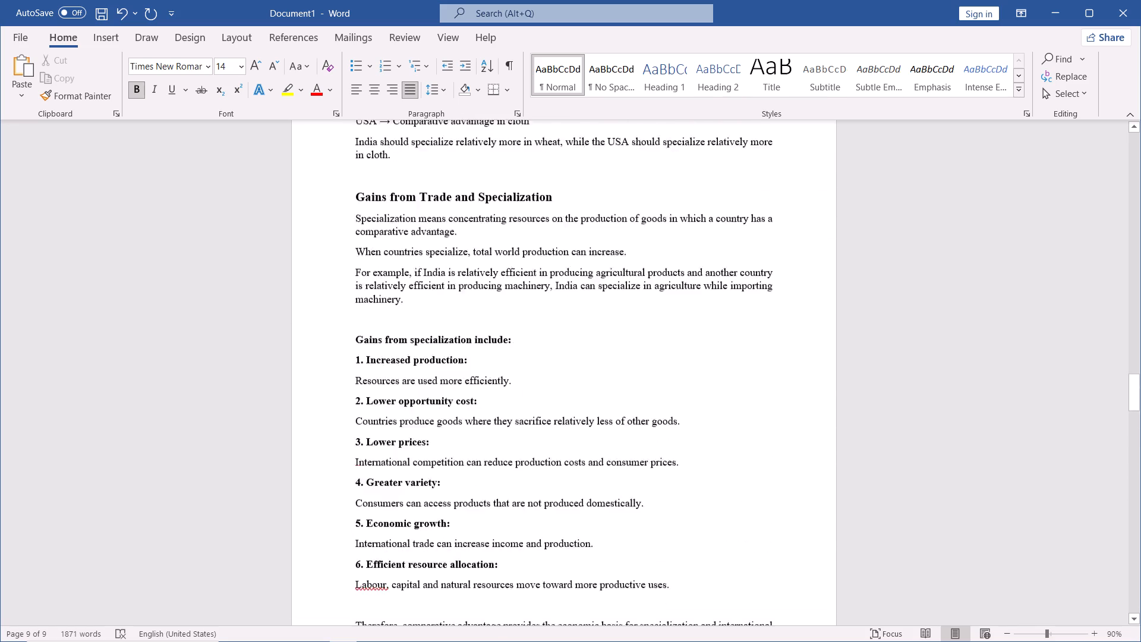
{"action": "scroll", "coordinate": [641, 303], "scroll_direction": "up", "scroll_amount": 18}
{"action": "scroll", "coordinate": [641, 303], "scroll_direction": "down", "scroll_amount": 2}
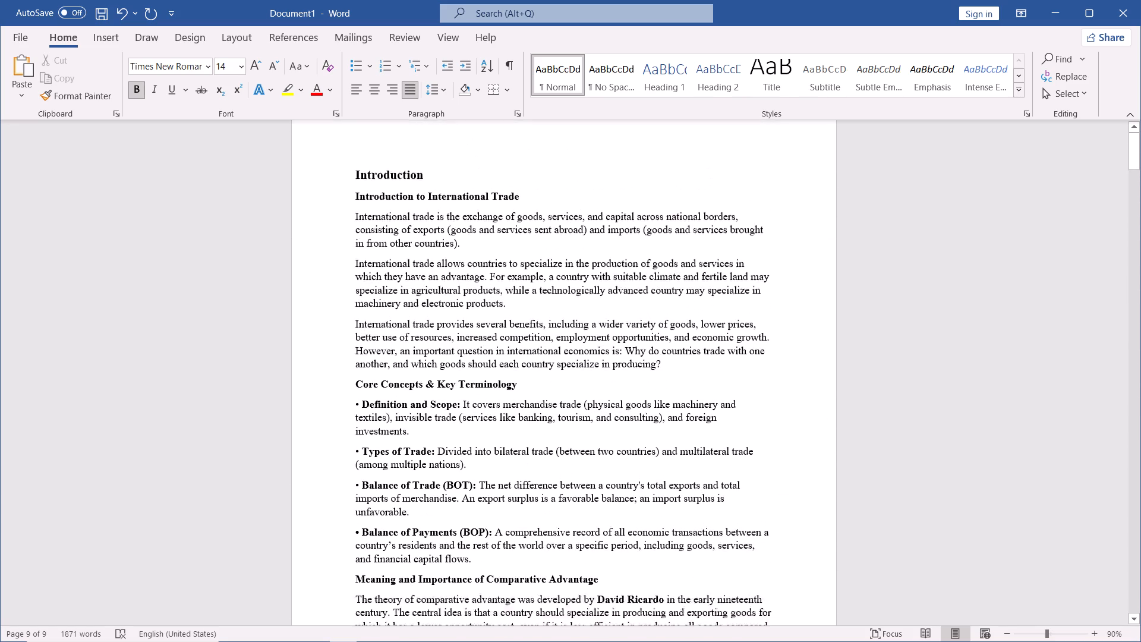
{"action": "scroll", "coordinate": [641, 303], "scroll_direction": "down", "scroll_amount": 9}
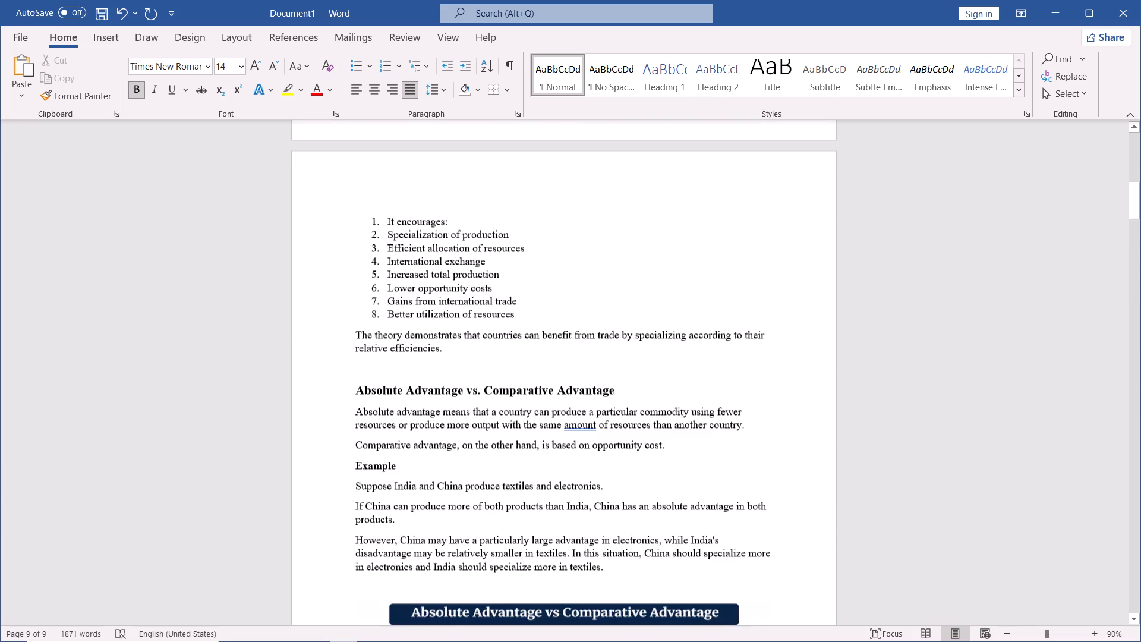
{"action": "scroll", "coordinate": [641, 303], "scroll_direction": "down", "scroll_amount": 6}
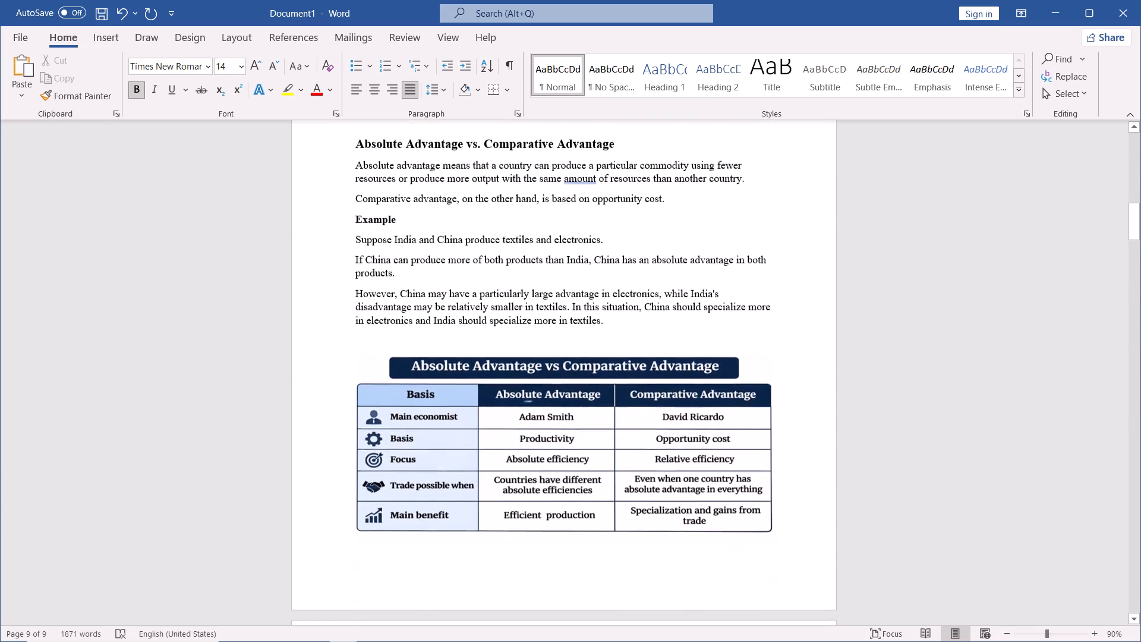
{"action": "scroll", "coordinate": [641, 303], "scroll_direction": "down", "scroll_amount": 6}
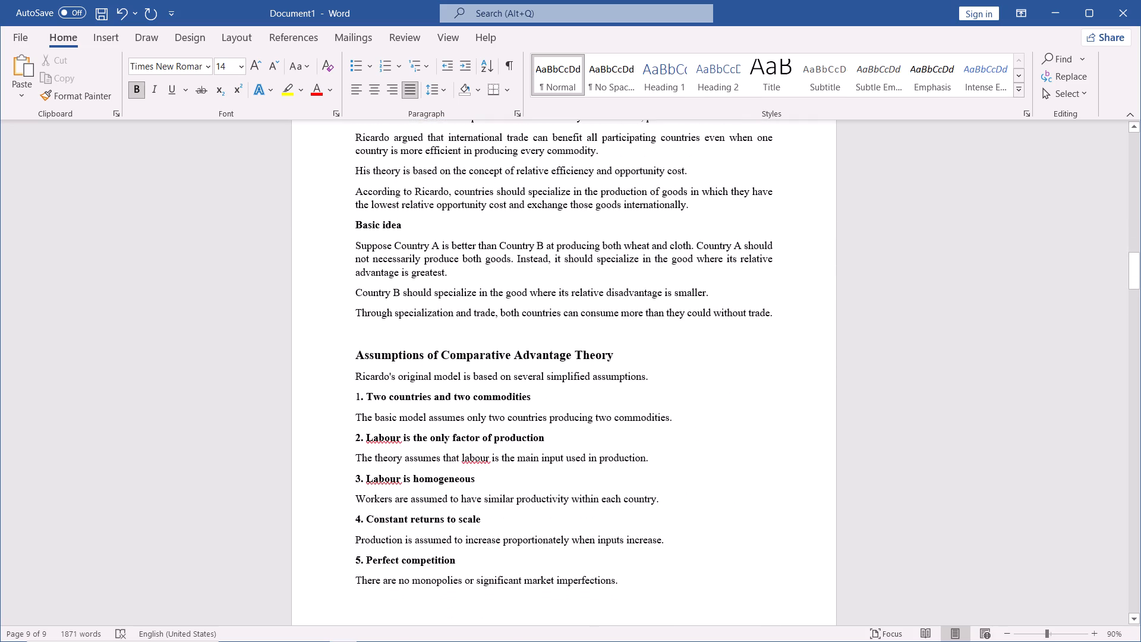
{"action": "scroll", "coordinate": [641, 303], "scroll_direction": "down", "scroll_amount": 8}
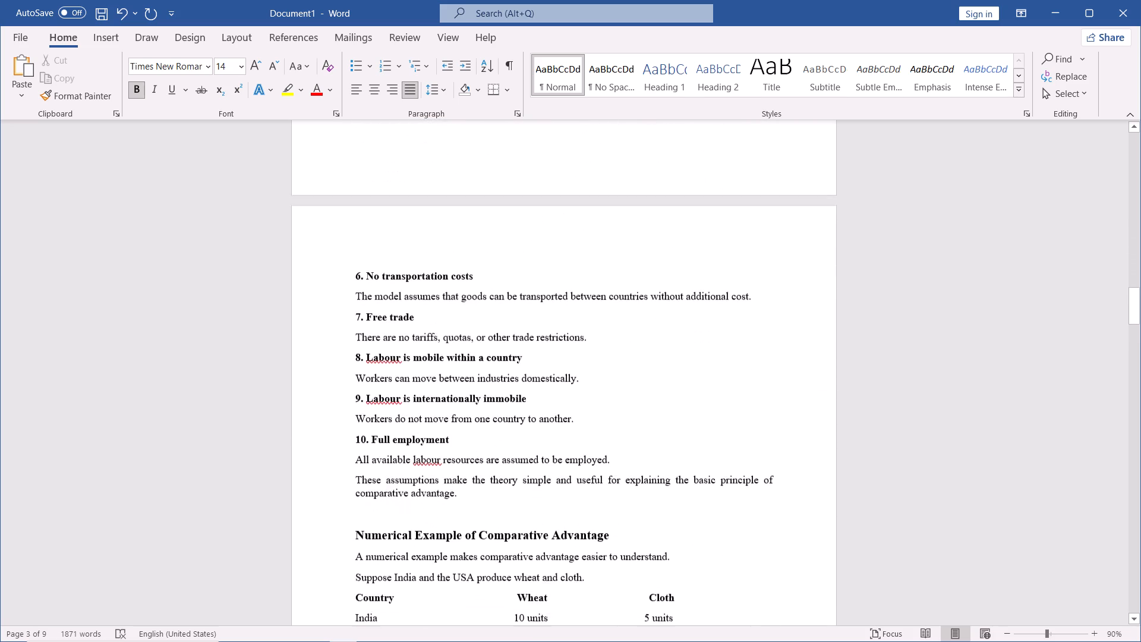
{"action": "scroll", "coordinate": [641, 303], "scroll_direction": "down", "scroll_amount": 18}
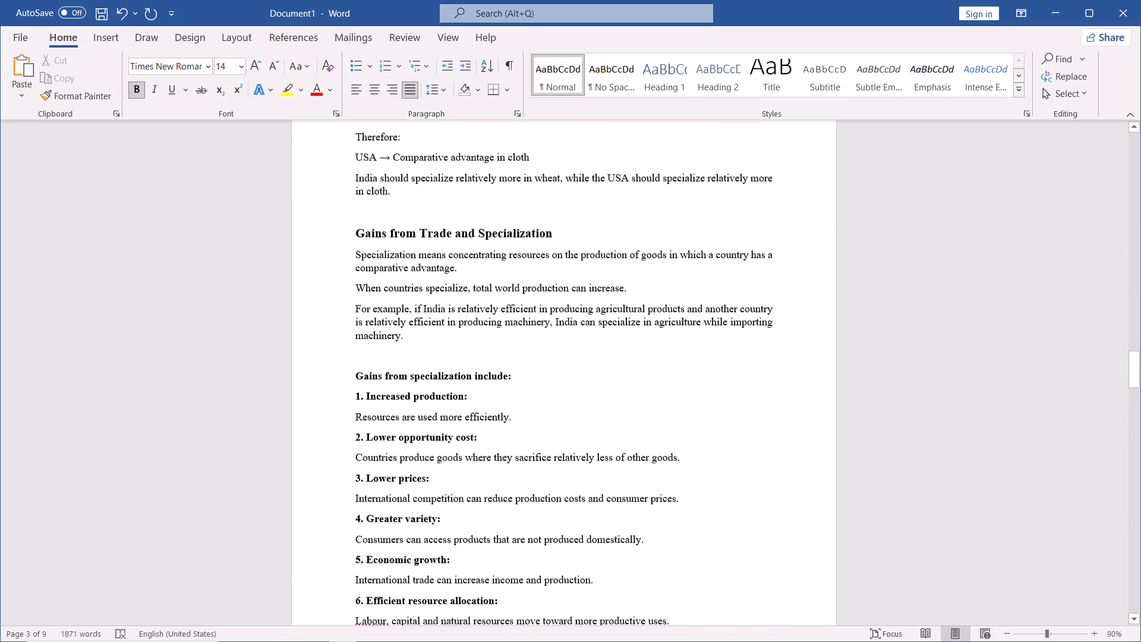
{"action": "scroll", "coordinate": [641, 303], "scroll_direction": "down", "scroll_amount": 11}
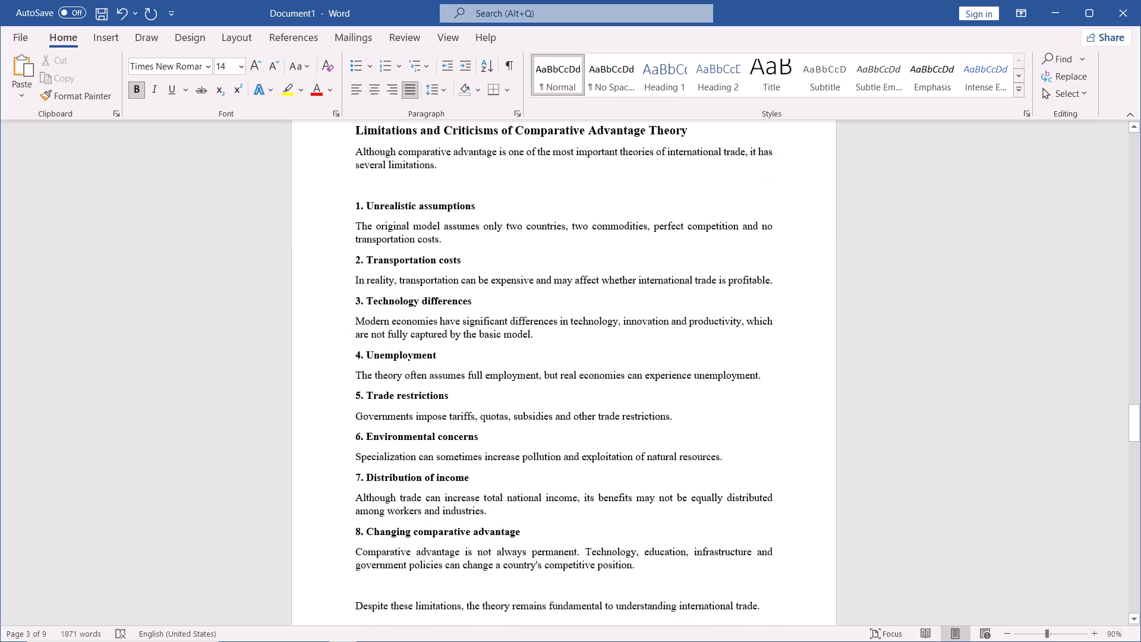
{"action": "scroll", "coordinate": [641, 303], "scroll_direction": "down", "scroll_amount": 2}
{"action": "scroll", "coordinate": [641, 303], "scroll_direction": "down", "scroll_amount": 19}
{"action": "scroll", "coordinate": [641, 303], "scroll_direction": "down", "scroll_amount": 3}
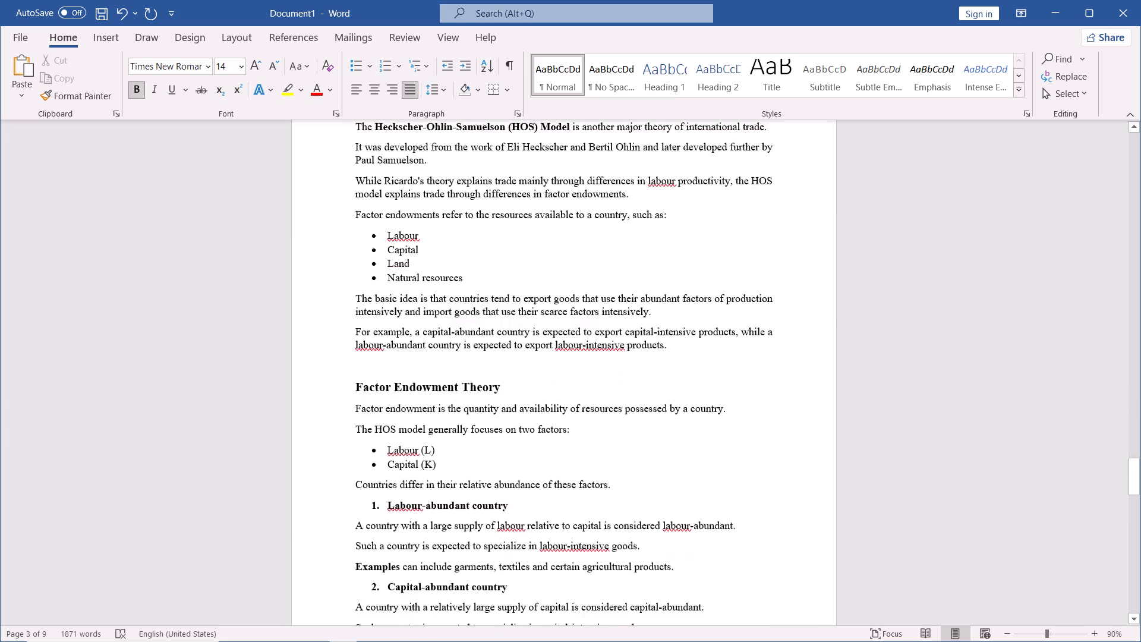
{"action": "scroll", "coordinate": [641, 303], "scroll_direction": "down", "scroll_amount": 16}
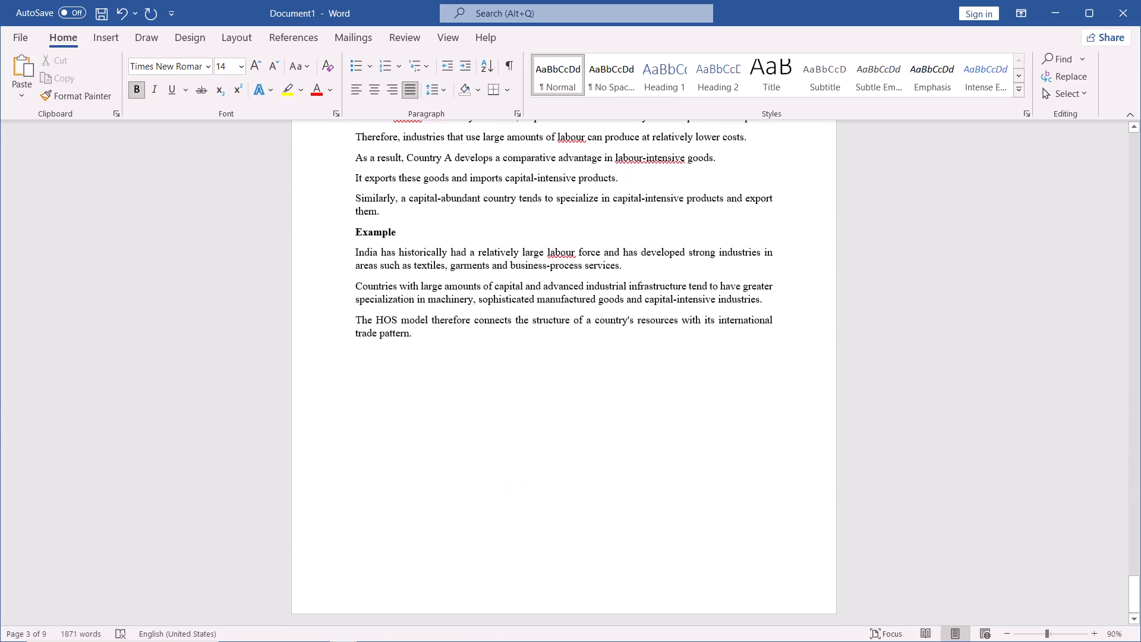
Add an empty paragraph after the closing sentence ending "with its international trade pattern.".
{"action": "left_click", "coordinate": [440, 343]}
{"action": "key", "text": "Return"}
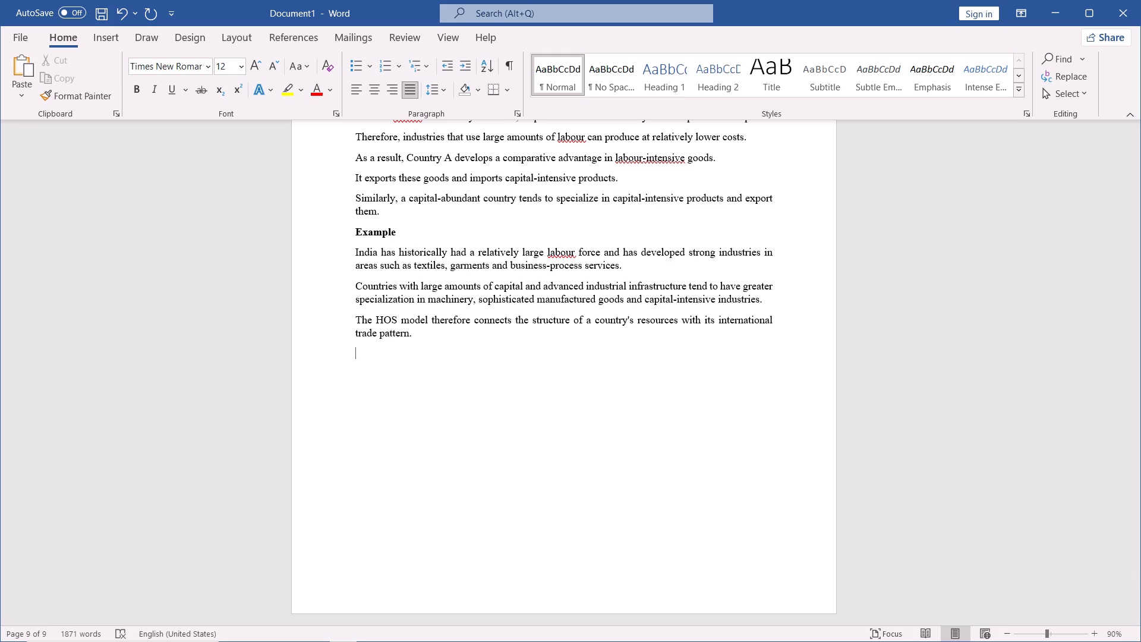
{"action": "scroll", "coordinate": [440, 343], "scroll_direction": "up", "scroll_amount": 4}
{"action": "scroll", "coordinate": [440, 343], "scroll_direction": "down", "scroll_amount": 3}
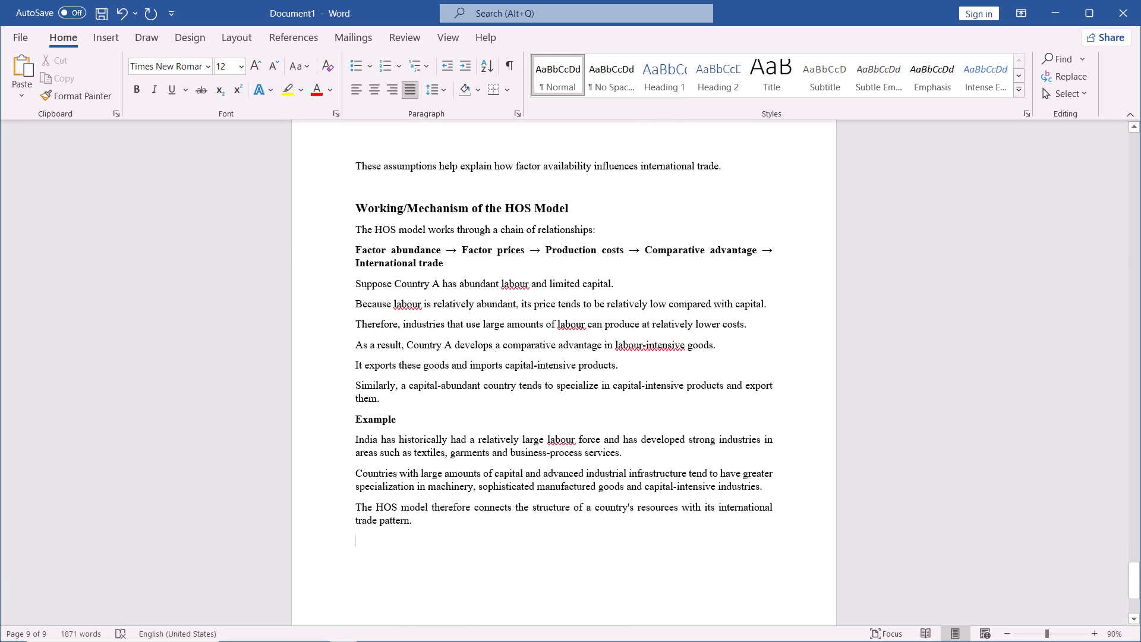
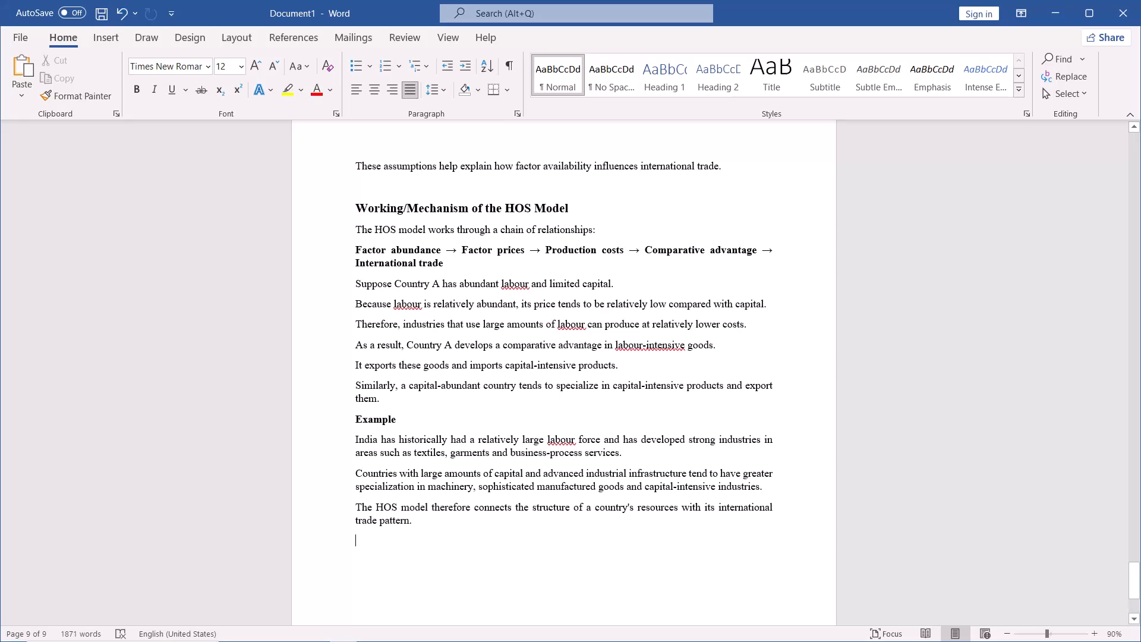
Add another empty paragraph at the end of the document, below the Working/Mechanism of the HOS Model section.
{"action": "scroll", "coordinate": [563, 400], "scroll_direction": "down", "scroll_amount": 6}
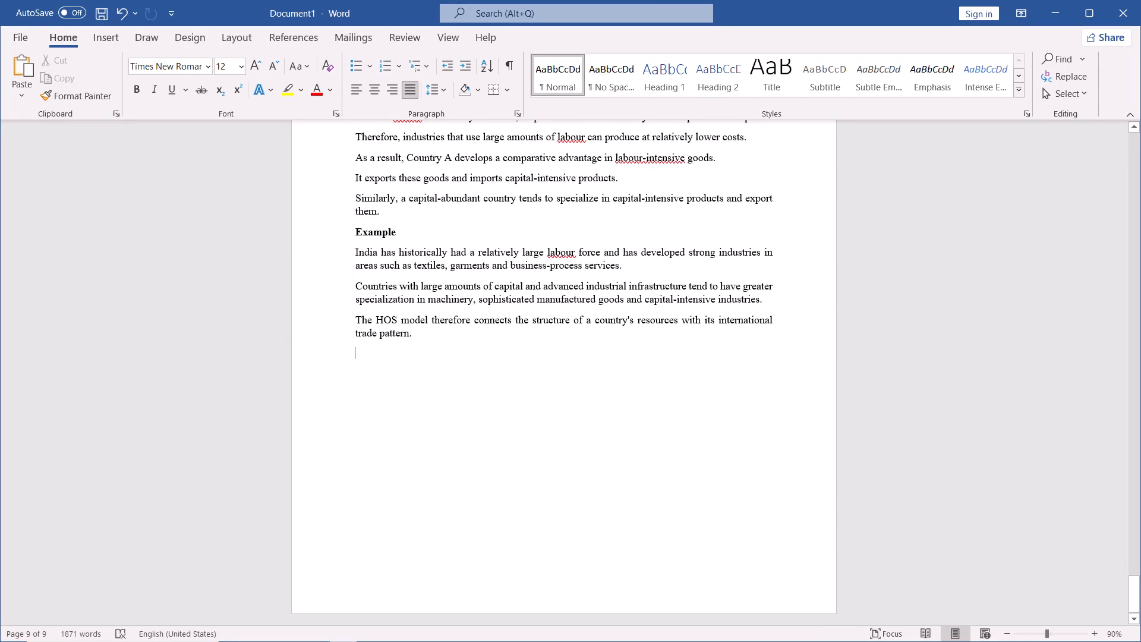
{"action": "key", "text": "Return"}
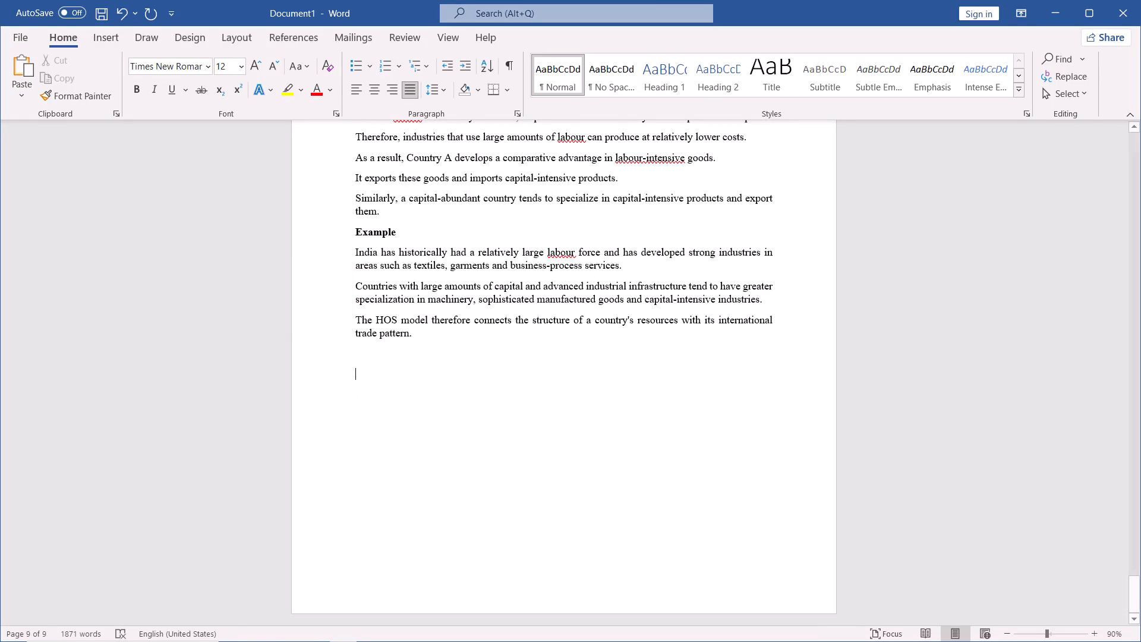
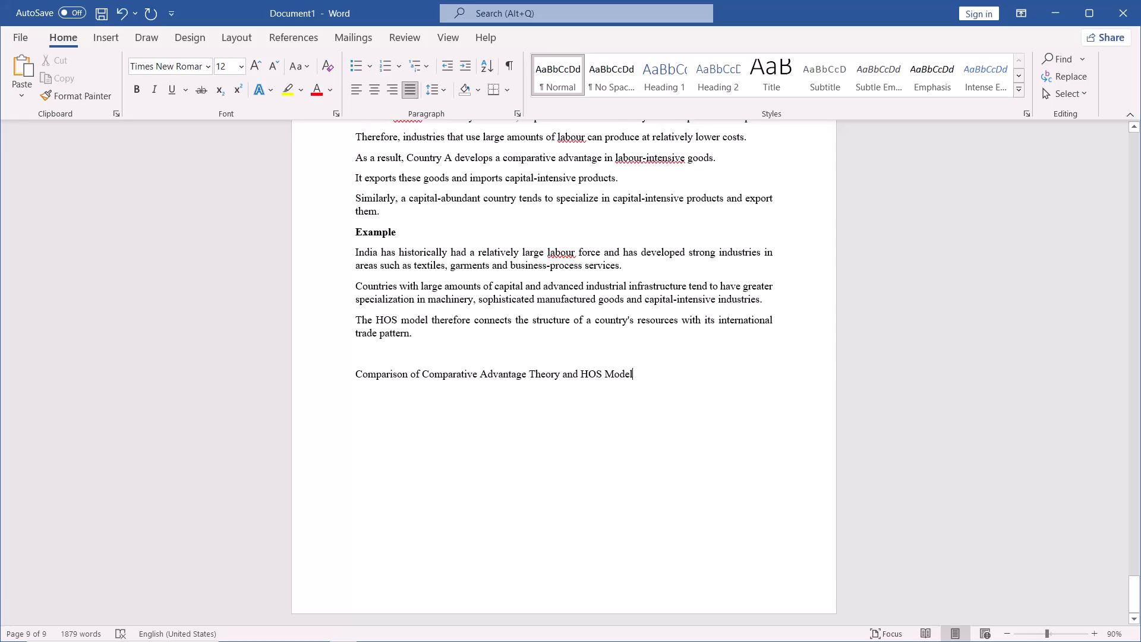
Format the "Comparison of Comparative Advantage Theory and HOS Model" heading as bold at 14 pt.
{"action": "left_click_drag", "start_coordinate": [354, 373], "coordinate": [447, 382]}
{"action": "left_click_drag", "start_coordinate": [447, 382], "coordinate": [657, 381]}
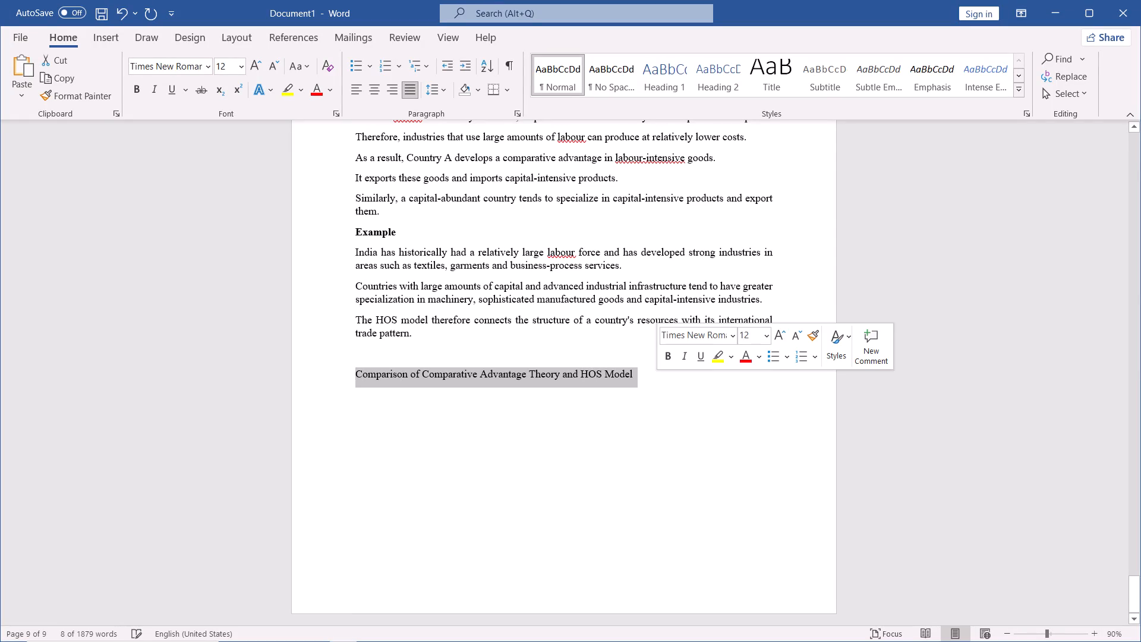
{"action": "key", "text": "ctrl+b"}
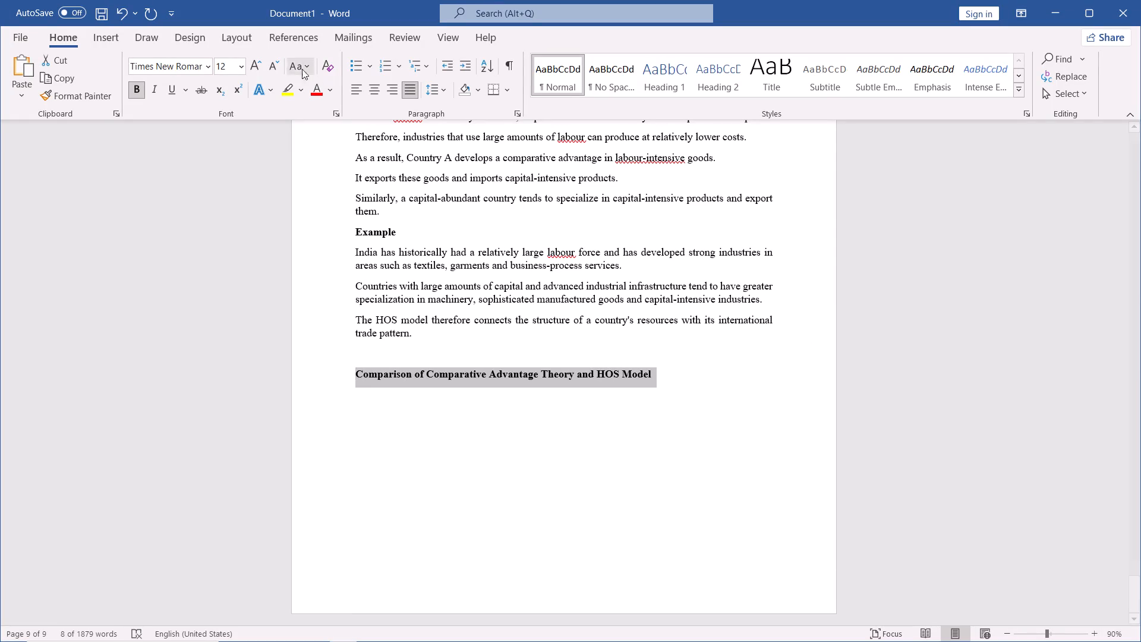
{"action": "left_click", "coordinate": [257, 64]}
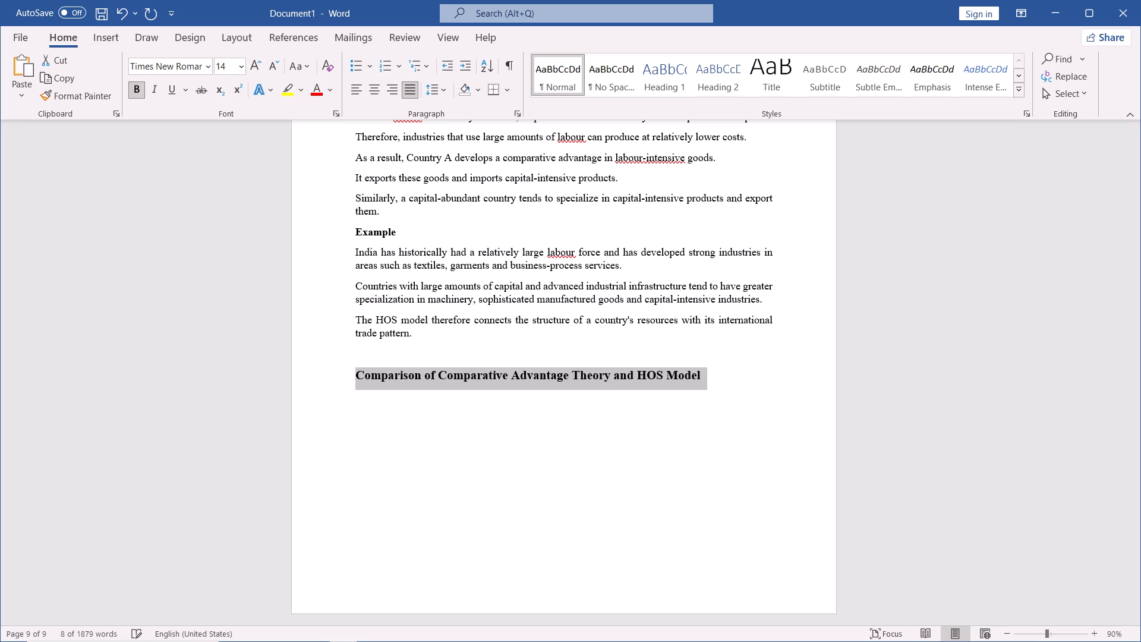
Start a new empty paragraph below the "Comparison of Comparative Advantage Theory and HOS Model" heading.
{"action": "left_click", "coordinate": [728, 366]}
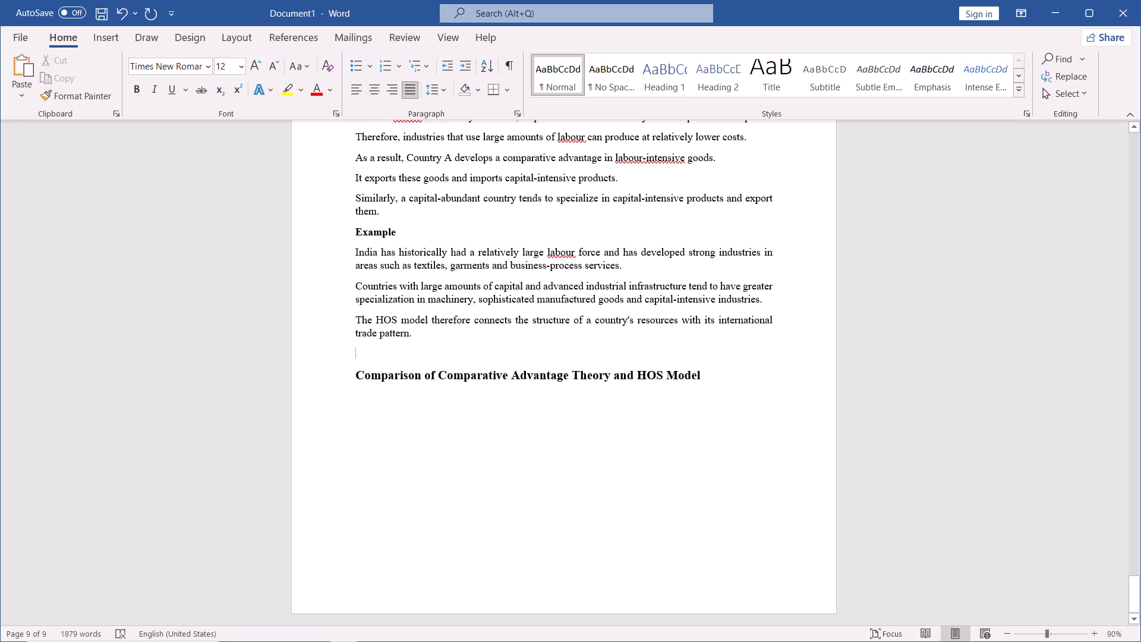
{"action": "left_click", "coordinate": [728, 366]}
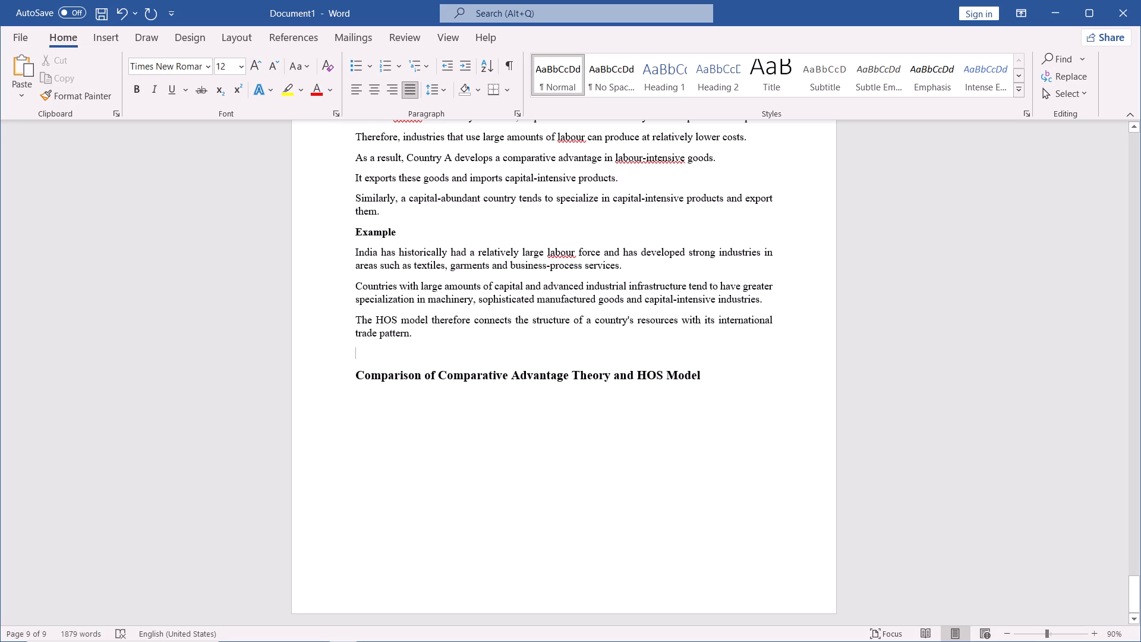
{"action": "left_click", "coordinate": [711, 373]}
{"action": "key", "text": "Return"}
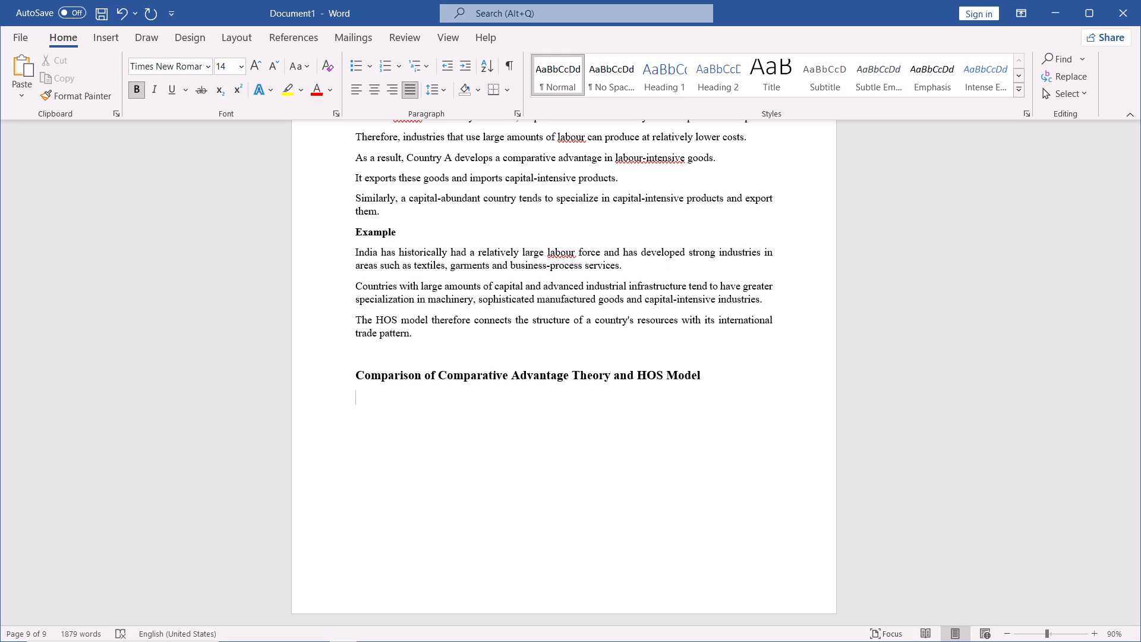
{"action": "scroll", "coordinate": [711, 373], "scroll_direction": "down", "scroll_amount": 2}
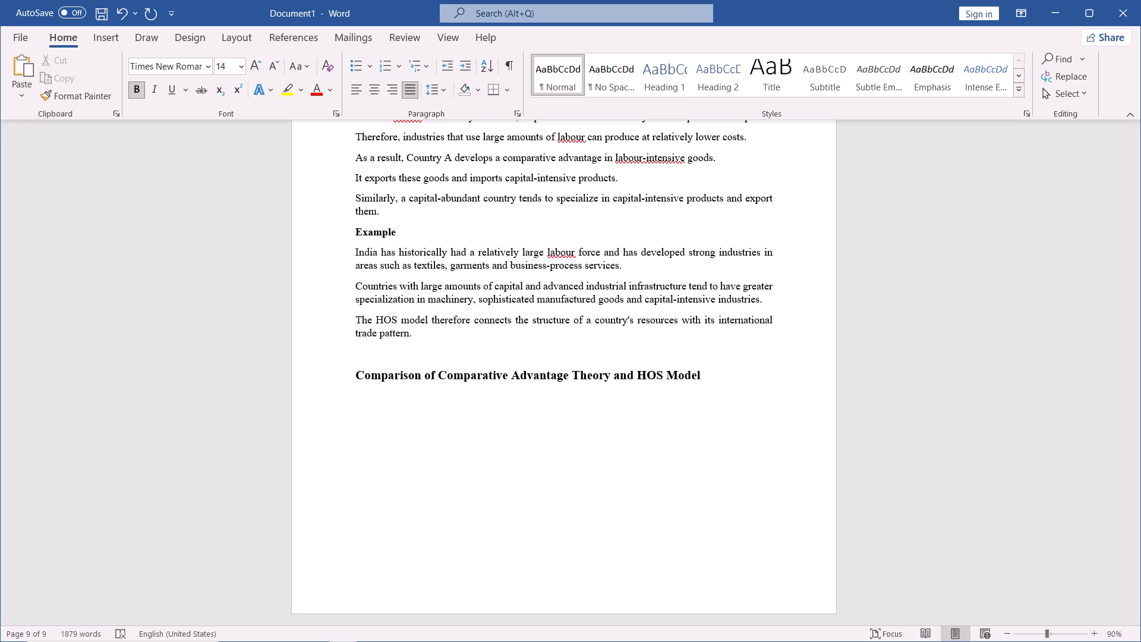
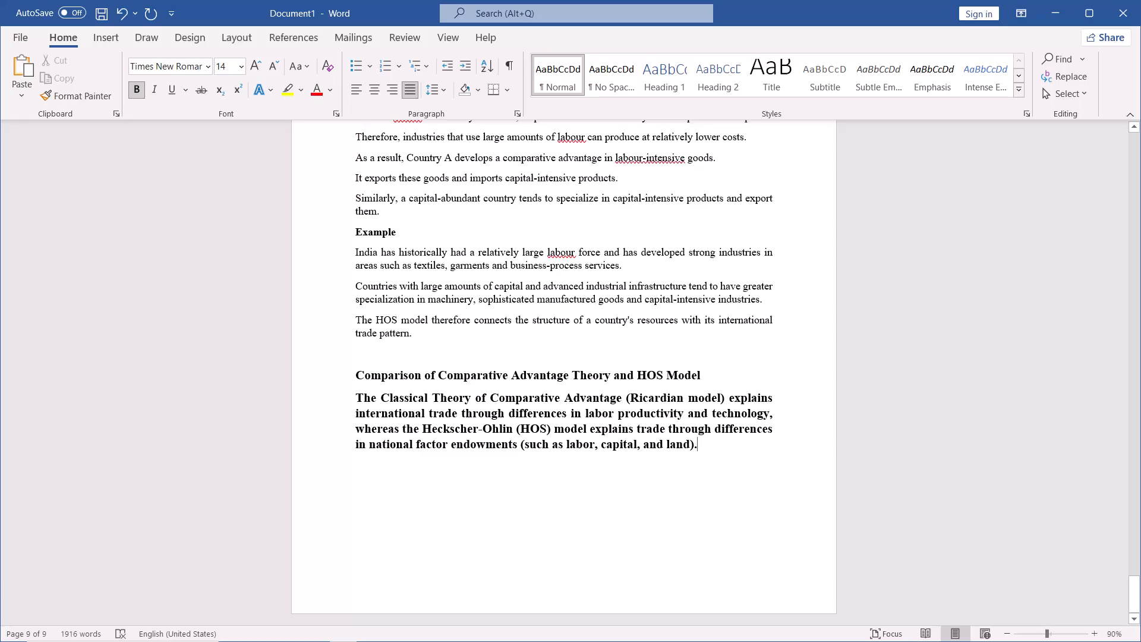
Remove bold from the paragraph below the "Comparison of Comparative Advantage Theory and HOS Model" heading and reduce its font size to 12 pt.
{"action": "left_click_drag", "start_coordinate": [354, 399], "coordinate": [655, 454]}
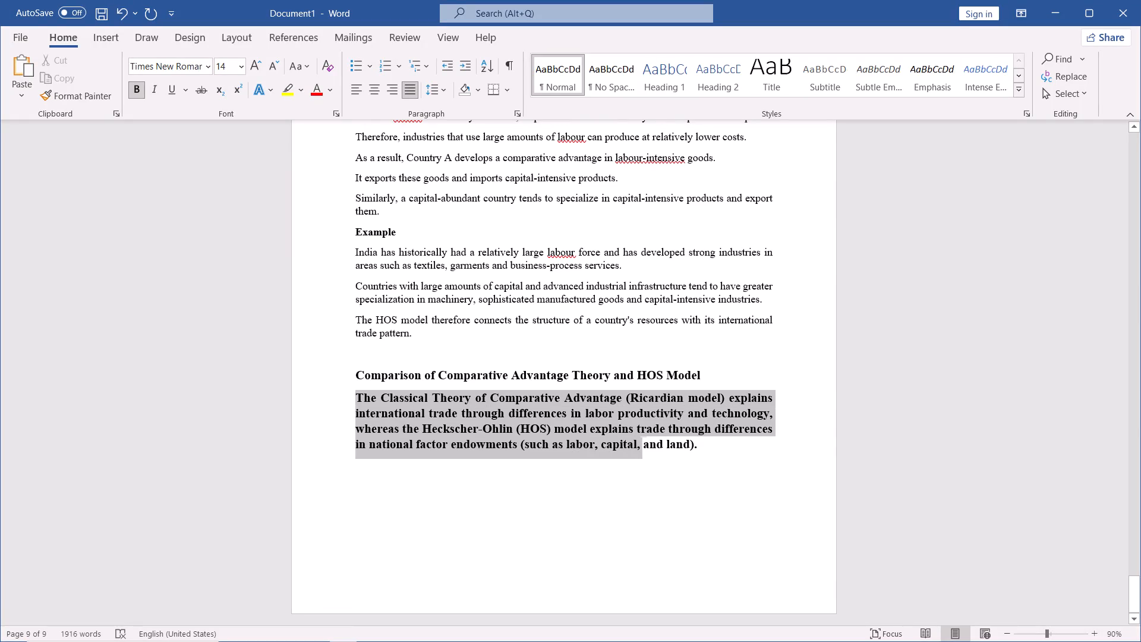
{"action": "left_click_drag", "start_coordinate": [655, 454], "coordinate": [713, 442]}
{"action": "key", "text": "ctrl+b"}
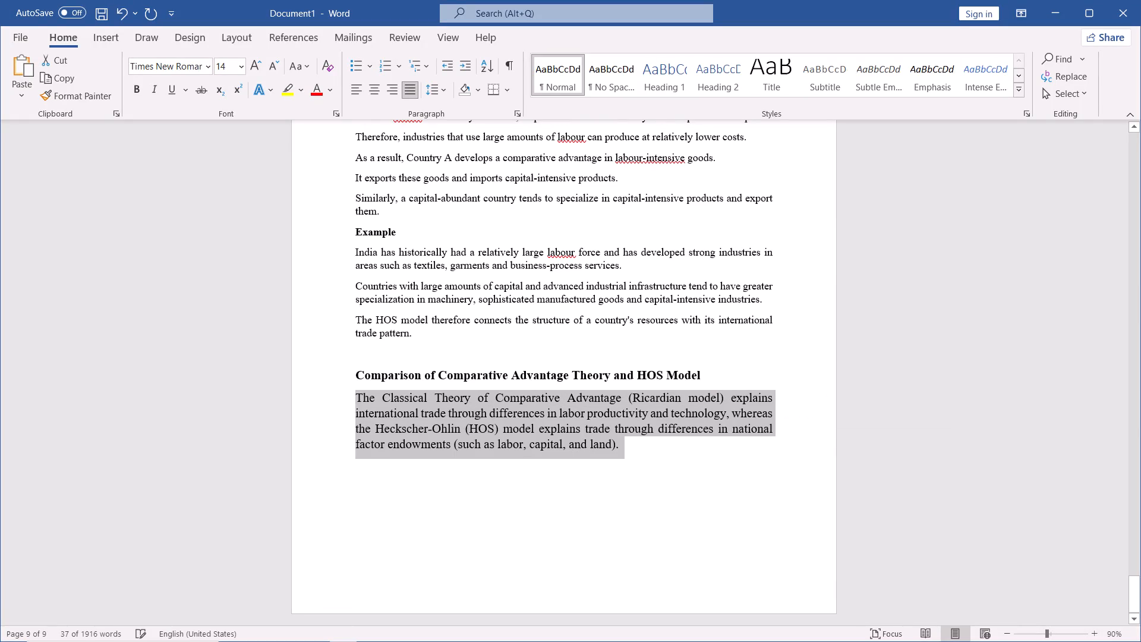
{"action": "left_click", "coordinate": [281, 65]}
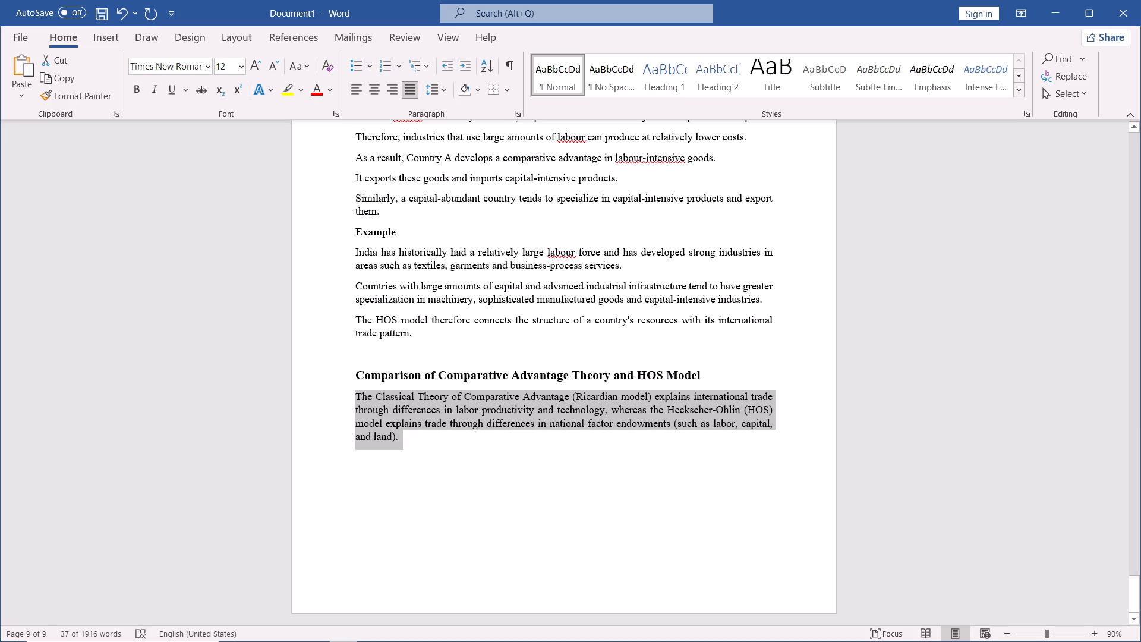
{"action": "left_click", "coordinate": [468, 441]}
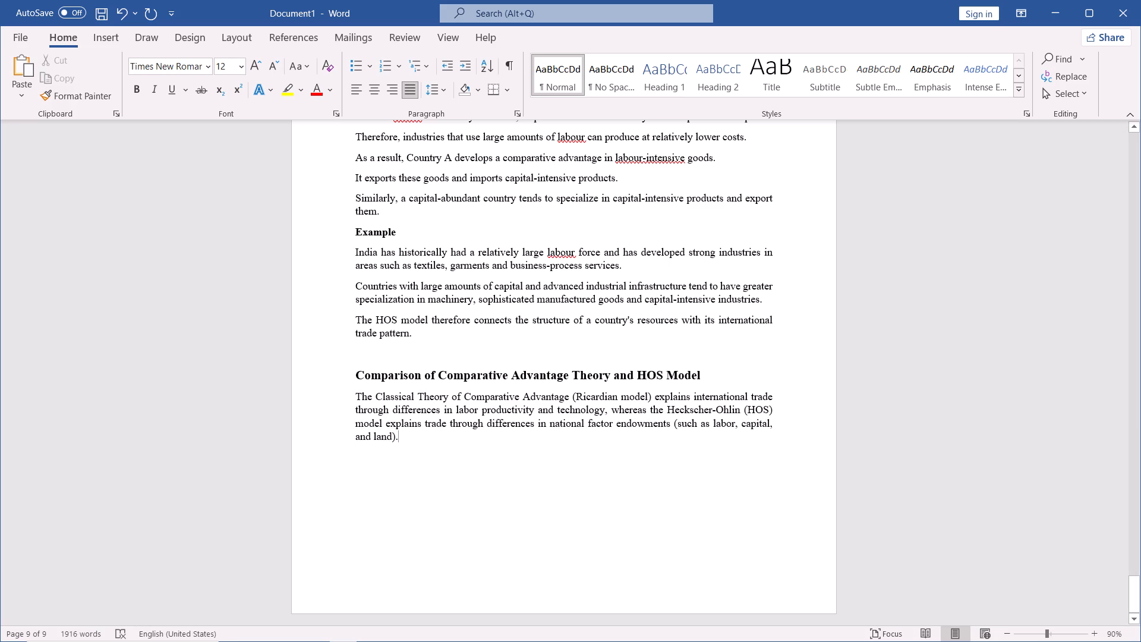
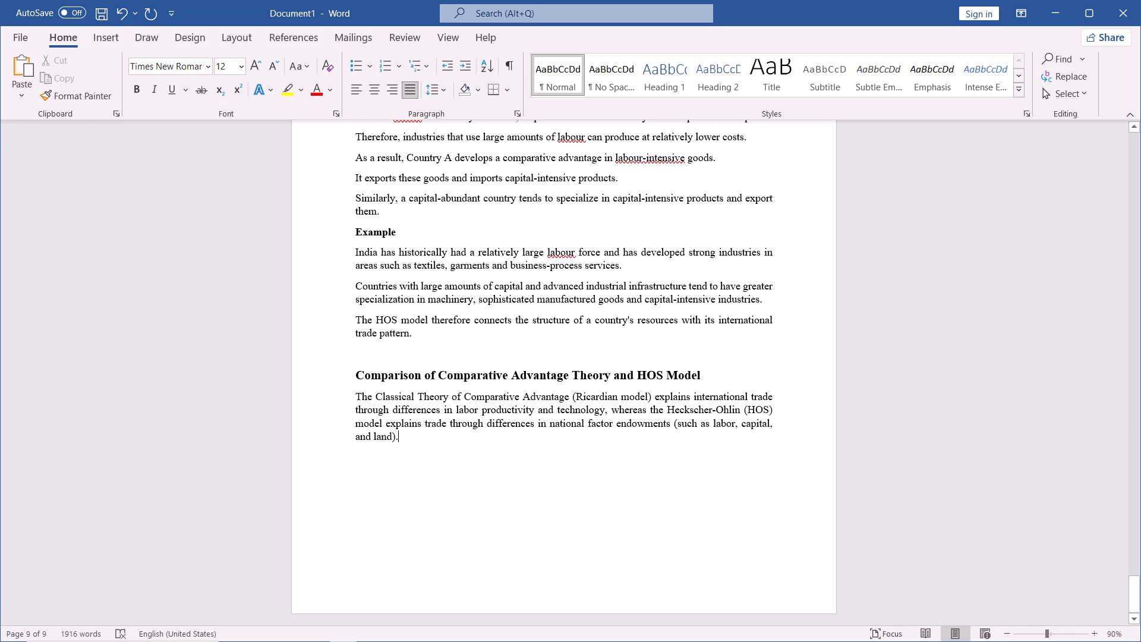
Add empty paragraphs below the comparison section's introductory paragraph until the insertion point is at the top of a new page.
{"action": "key", "text": "Return"}
{"action": "key", "text": "Return"}
{"action": "key", "text": "Return"}
{"action": "key", "text": "Return"}
{"action": "key", "text": "Return"}
{"action": "key", "text": "Return"}
{"action": "key", "text": "Return"}
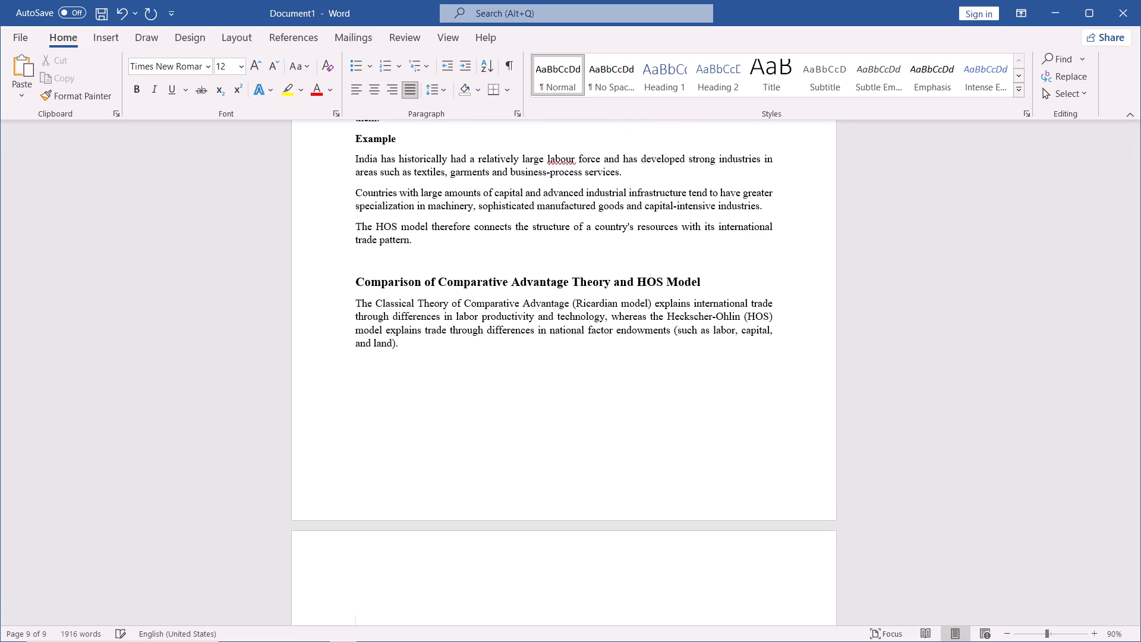
{"action": "key", "text": "BackSpace"}
{"action": "key", "text": "BackSpace"}
{"action": "key", "text": "Return"}
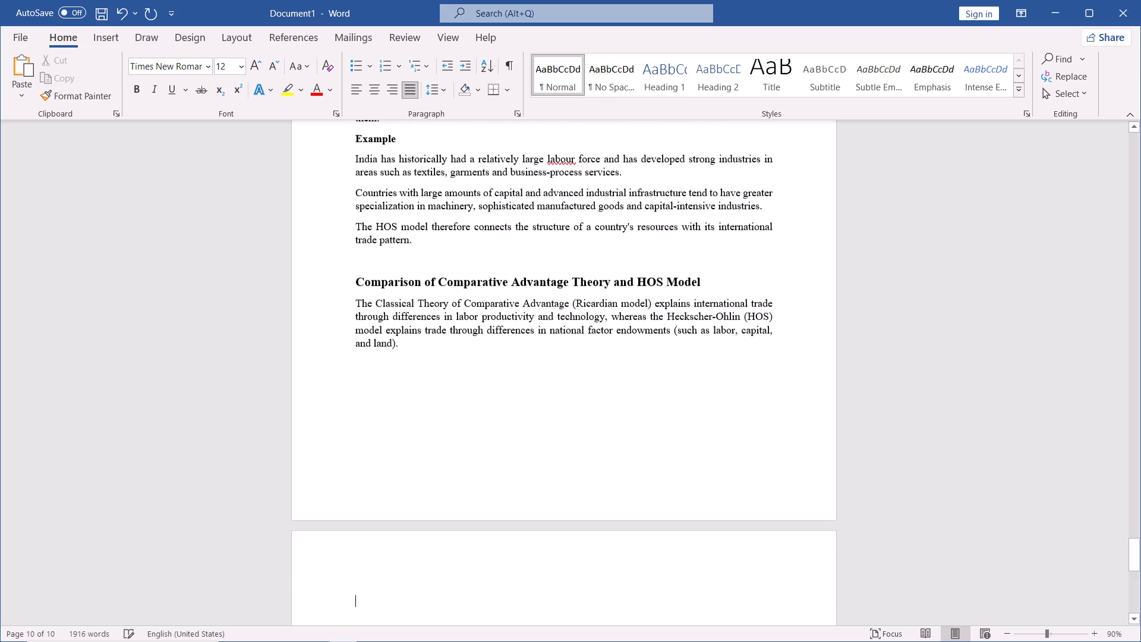
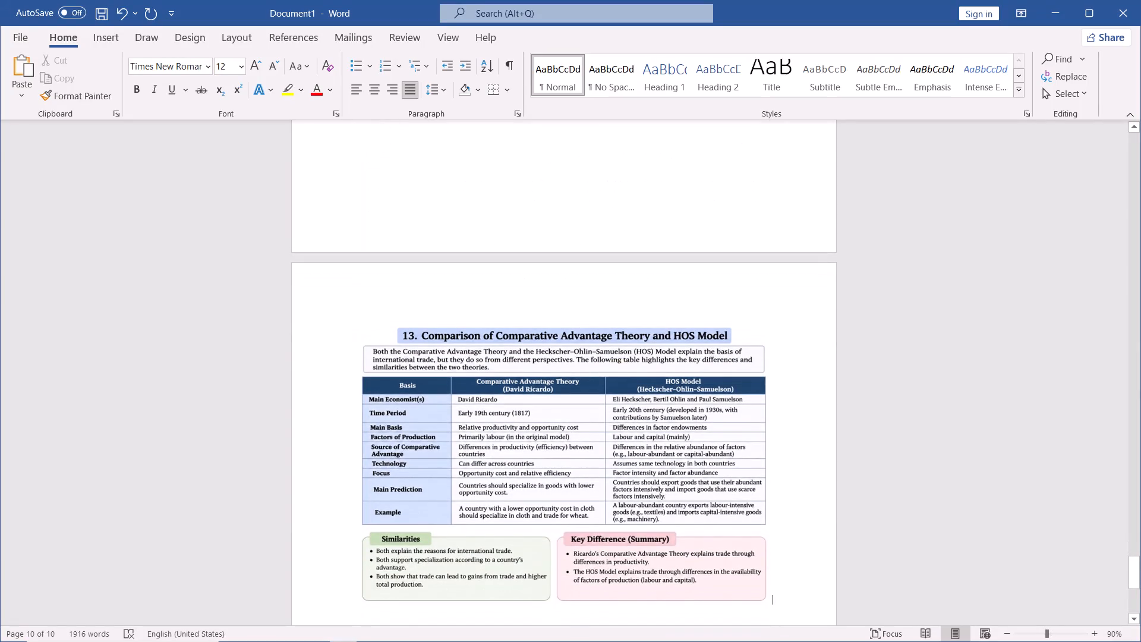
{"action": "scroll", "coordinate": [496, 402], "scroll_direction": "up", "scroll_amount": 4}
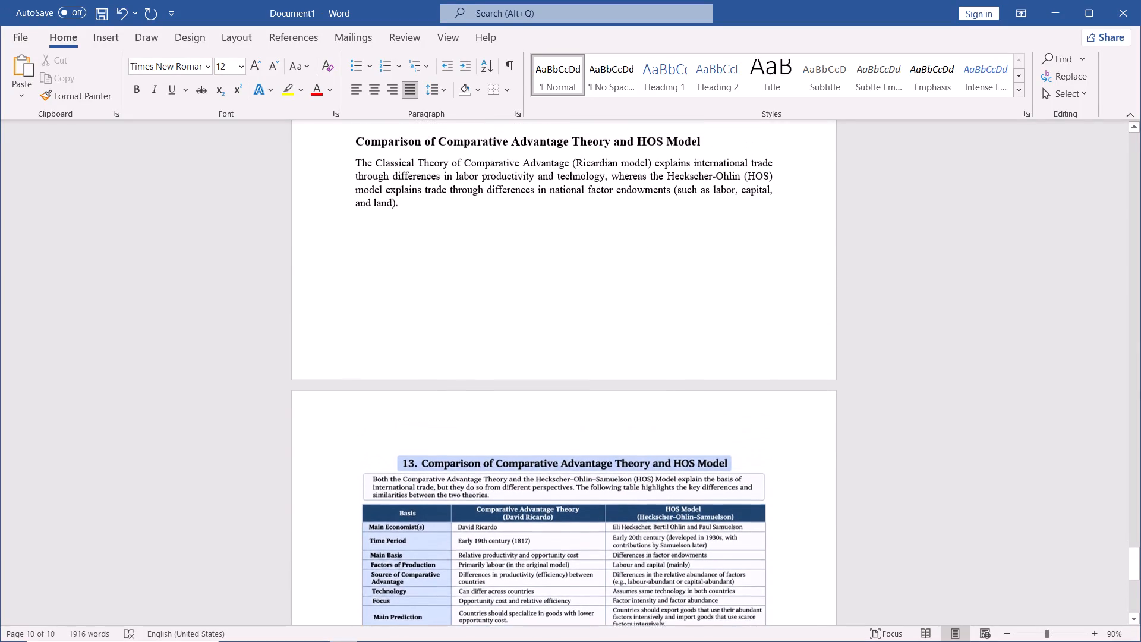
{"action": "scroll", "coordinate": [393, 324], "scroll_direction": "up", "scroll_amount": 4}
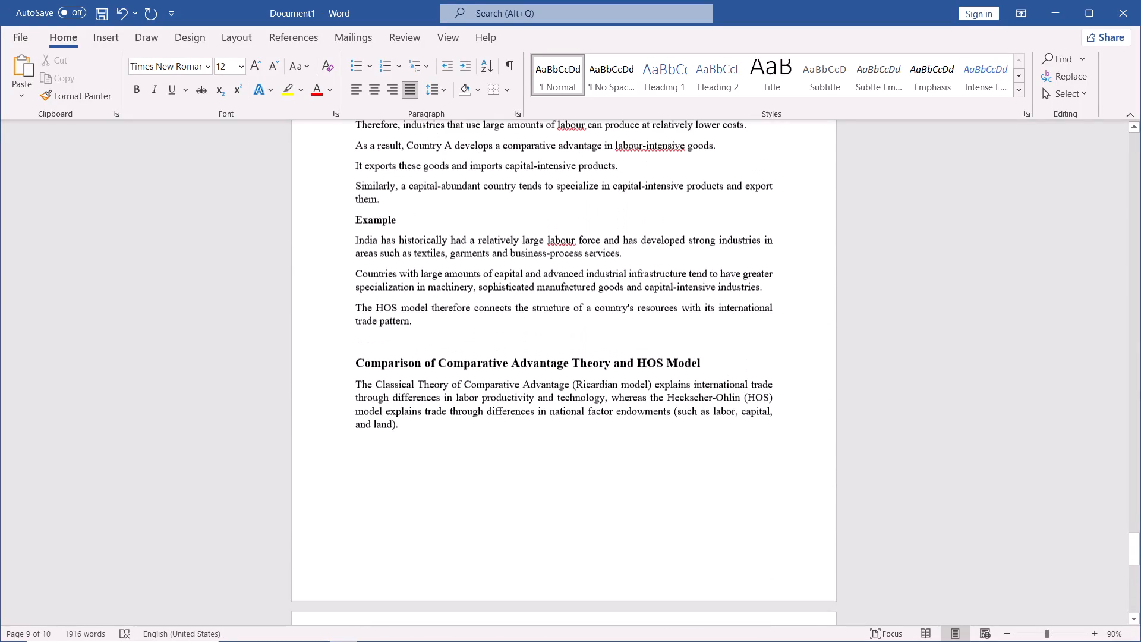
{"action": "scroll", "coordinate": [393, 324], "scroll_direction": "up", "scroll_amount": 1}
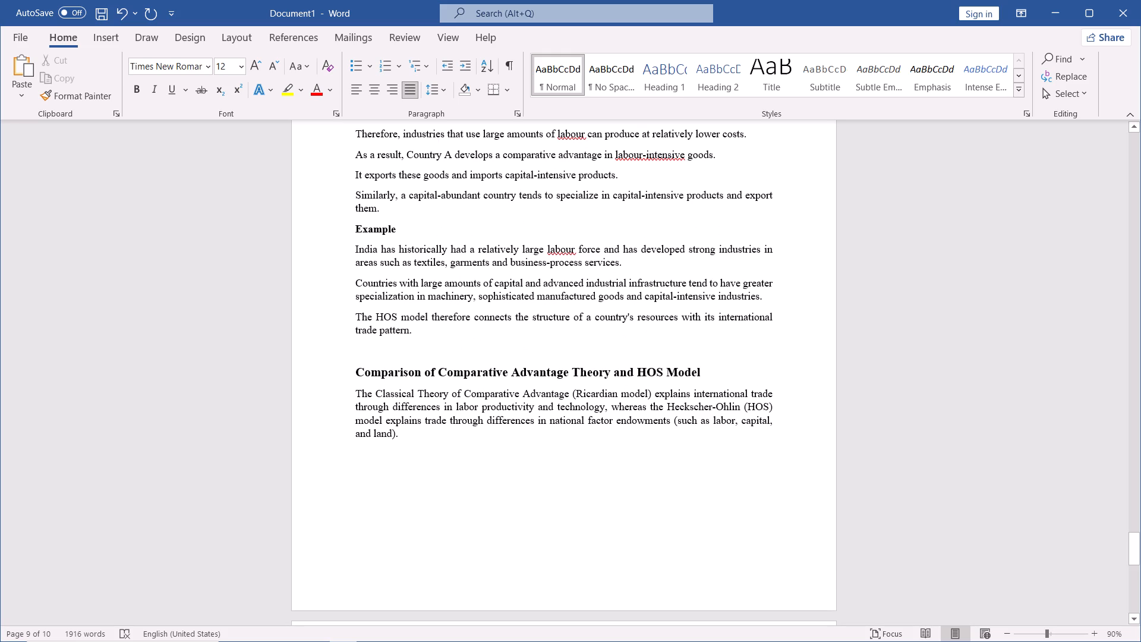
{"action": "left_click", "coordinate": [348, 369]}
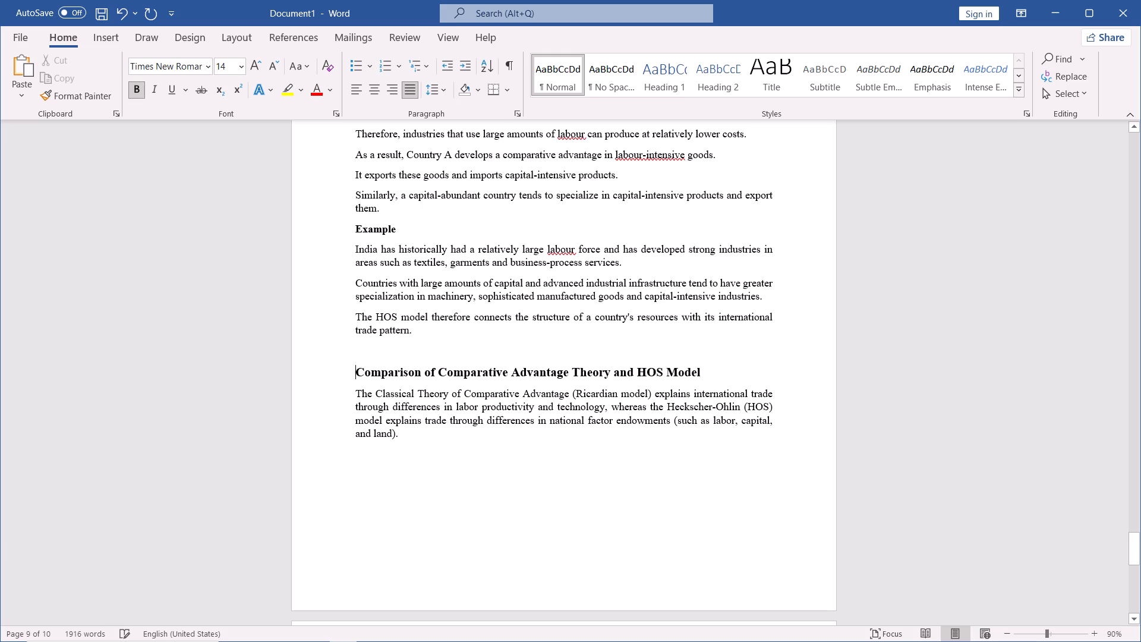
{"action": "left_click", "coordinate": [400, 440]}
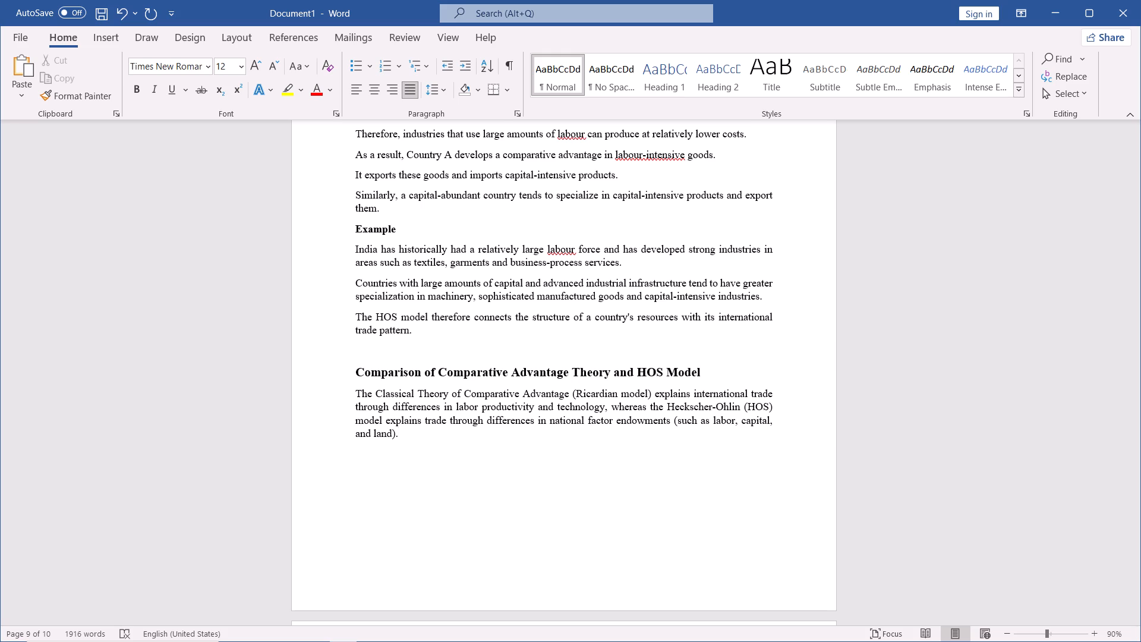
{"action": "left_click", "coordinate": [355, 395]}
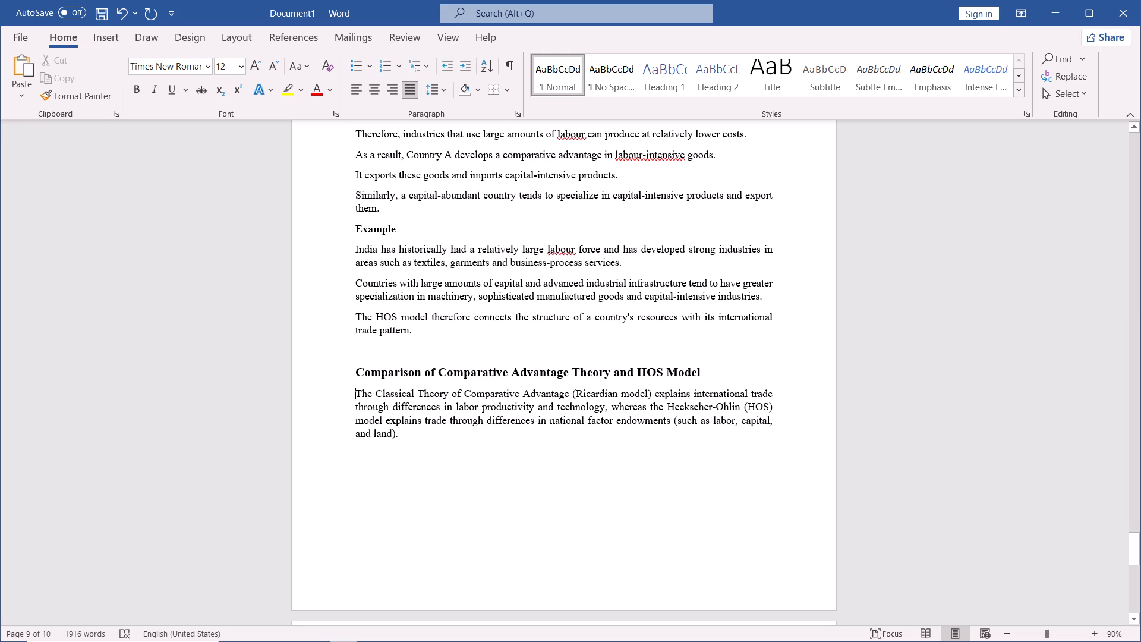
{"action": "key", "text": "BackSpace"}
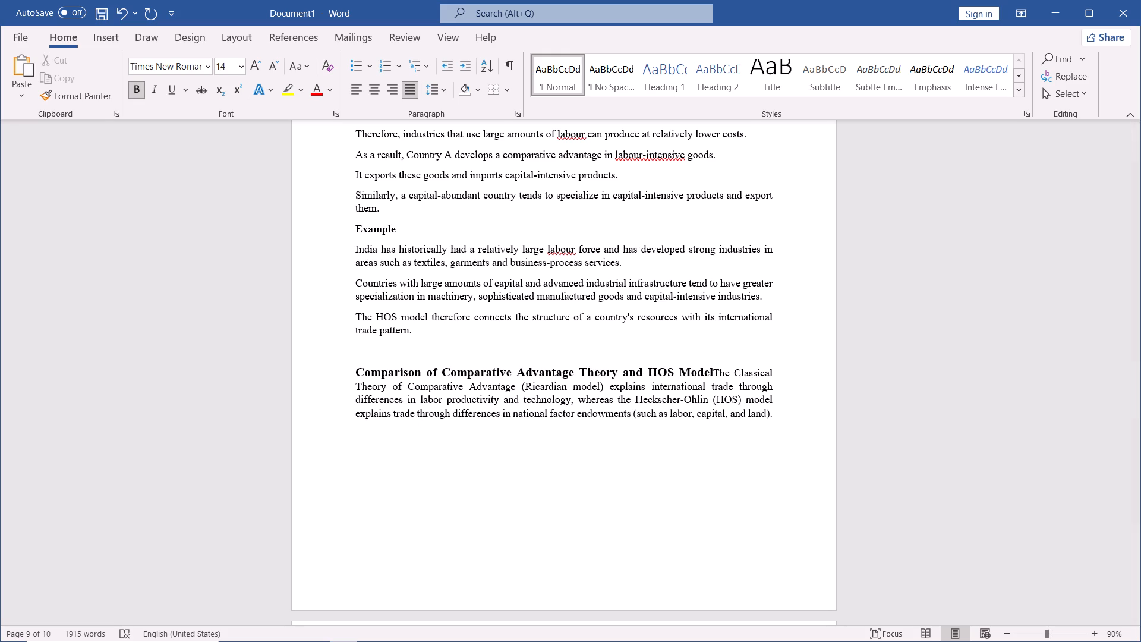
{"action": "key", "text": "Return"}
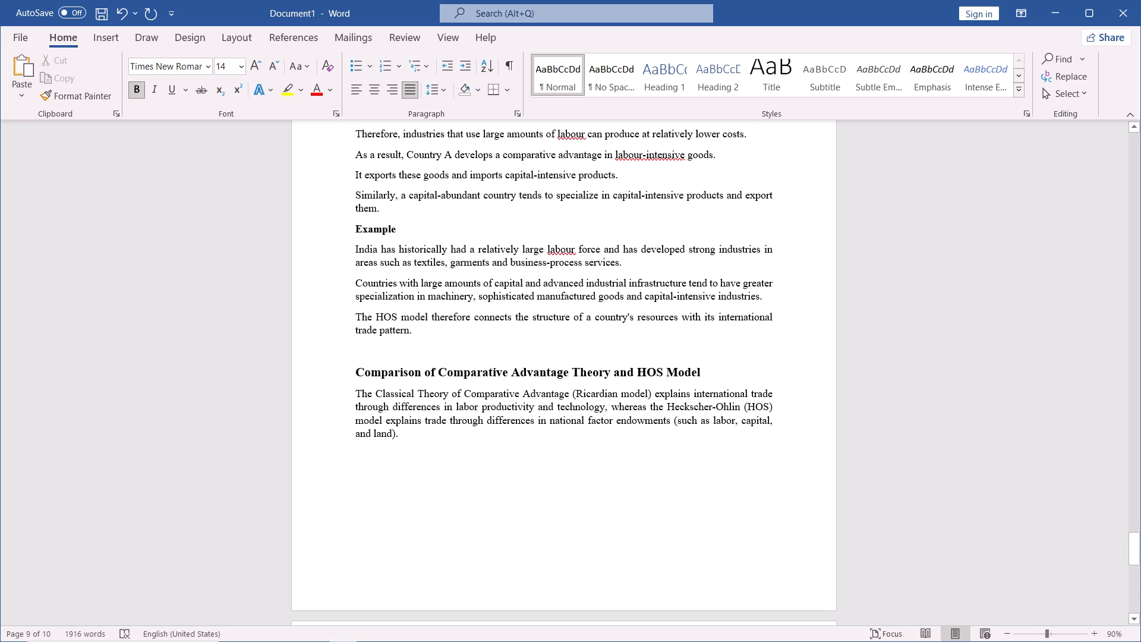
Insert blank lines above the "Comparison of Comparative Advantage Theory and HOS Model" heading to push it to the top of a new page.
{"action": "left_click", "coordinate": [346, 374]}
{"action": "key", "text": "Return"}
{"action": "key", "text": "Return"}
{"action": "key", "text": "Return"}
{"action": "key", "text": "Return"}
{"action": "key", "text": "Return"}
{"action": "key", "text": "Return"}
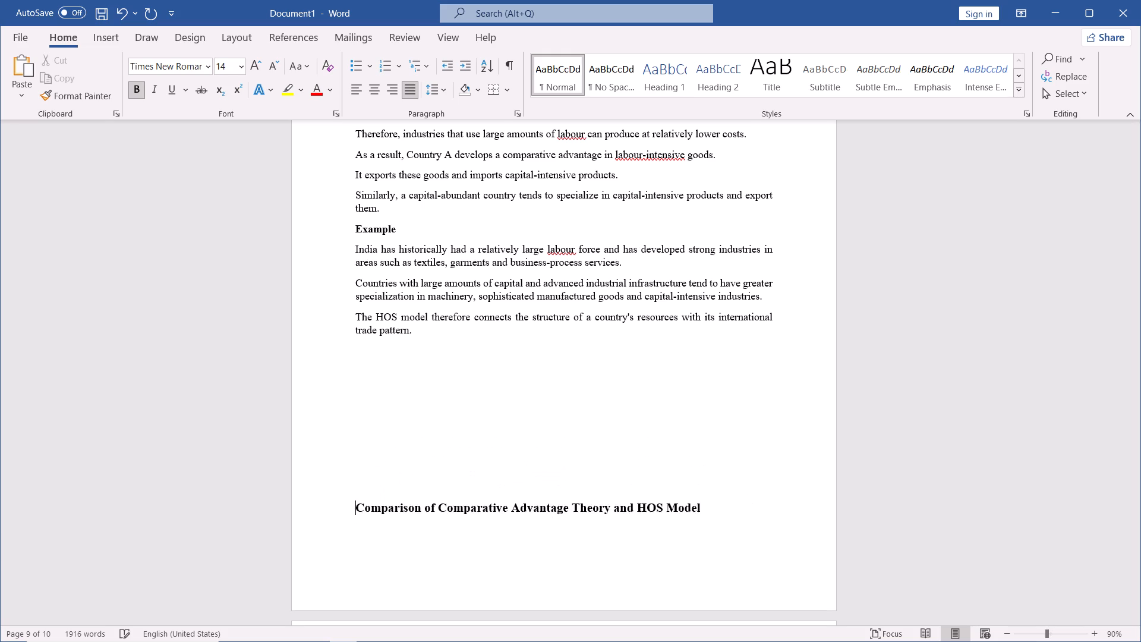
{"action": "key", "text": "Return"}
{"action": "key", "text": "Return"}
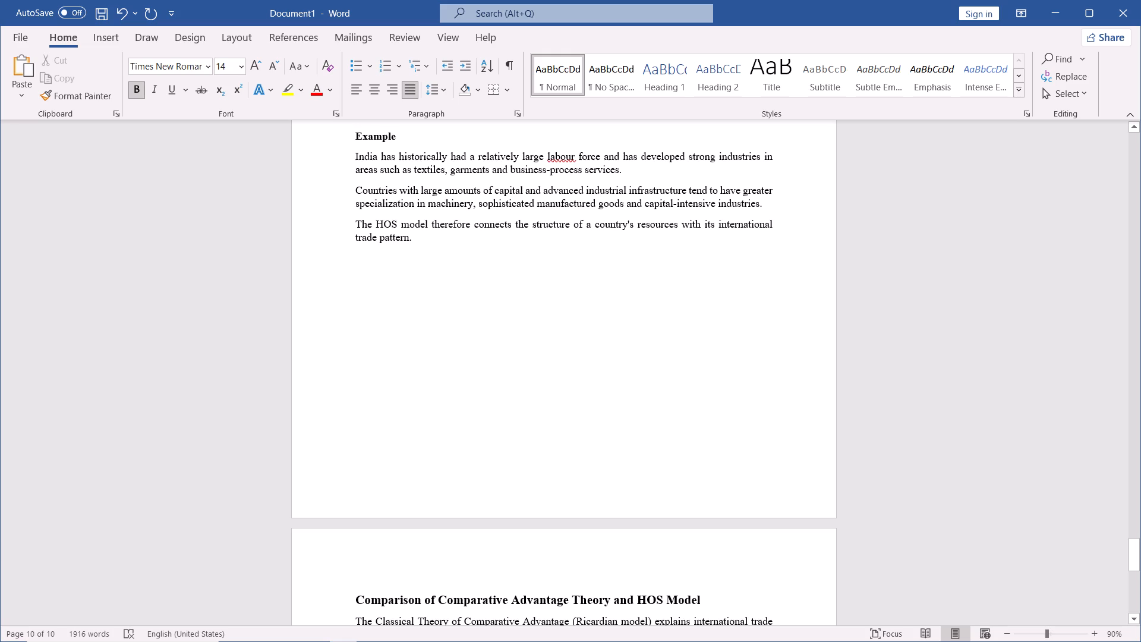
Delete the extra blank lines between the paragraph ending "and land)." and the comparison table picture.
{"action": "scroll", "coordinate": [446, 370], "scroll_direction": "down", "scroll_amount": 7}
{"action": "scroll", "coordinate": [446, 370], "scroll_direction": "left", "scroll_amount": 1}
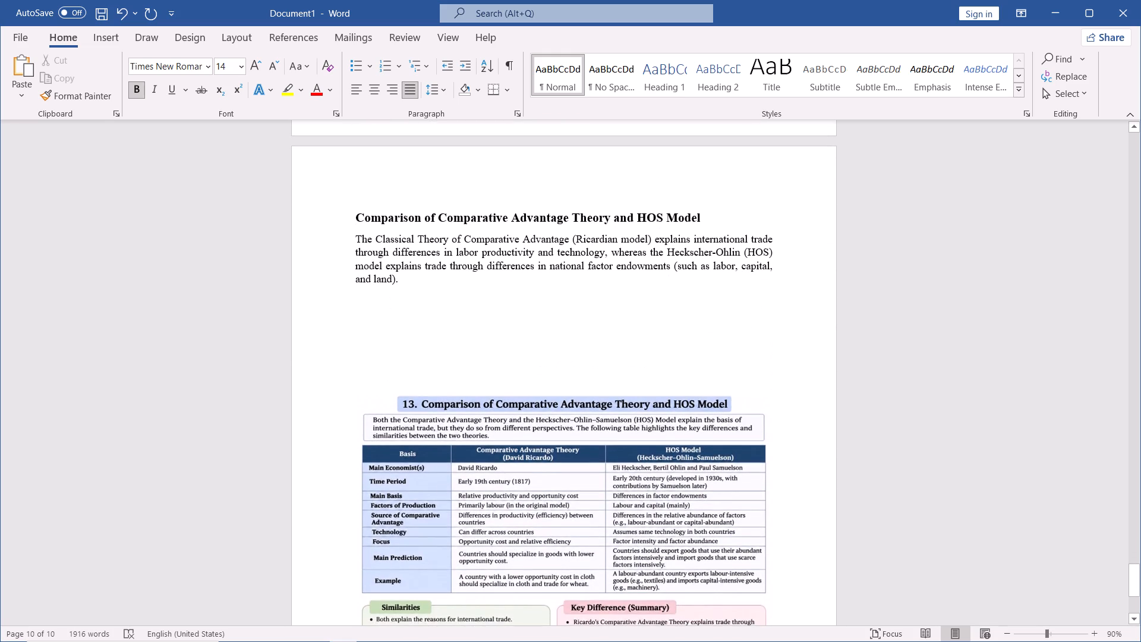
{"action": "left_click", "coordinate": [373, 366]}
{"action": "key", "text": "BackSpace"}
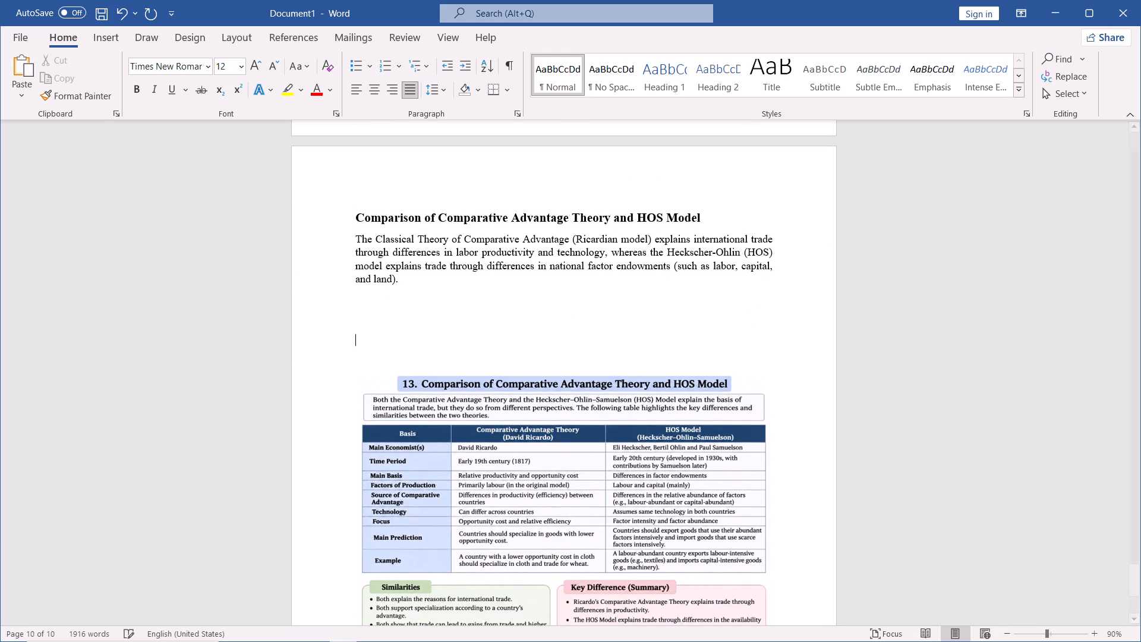
{"action": "key", "text": "BackSpace"}
{"action": "key", "text": "BackSpace"}
{"action": "key", "text": "BackSpace"}
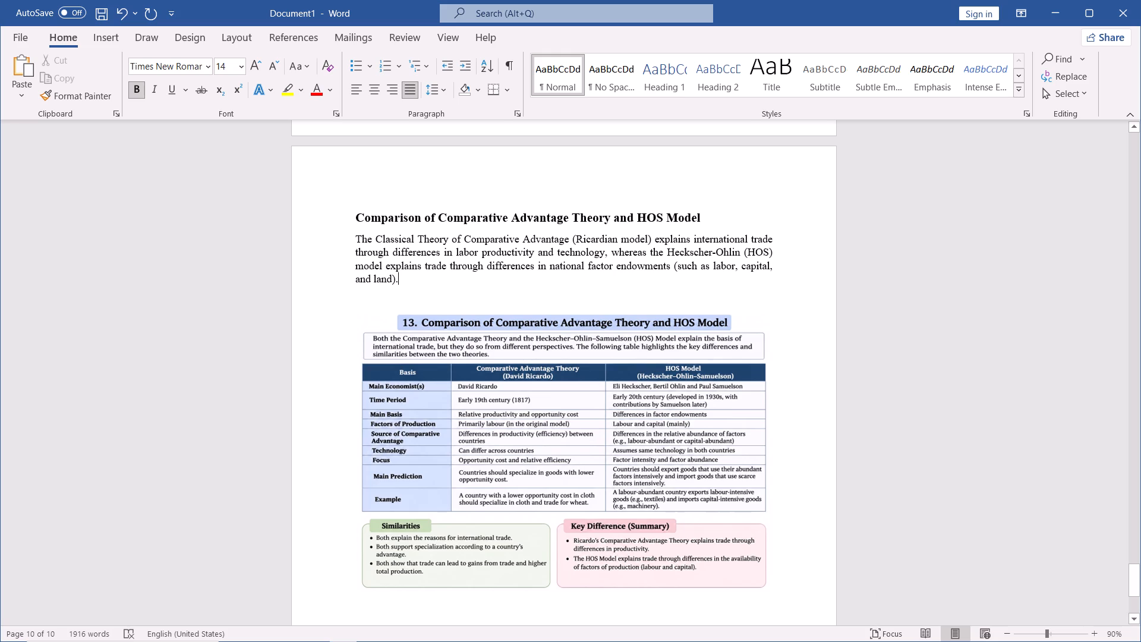
Stretch the comparison table picture downward to make it considerably taller, keeping its width, and deselect it.
{"action": "scroll", "coordinate": [475, 426], "scroll_direction": "down", "scroll_amount": 6}
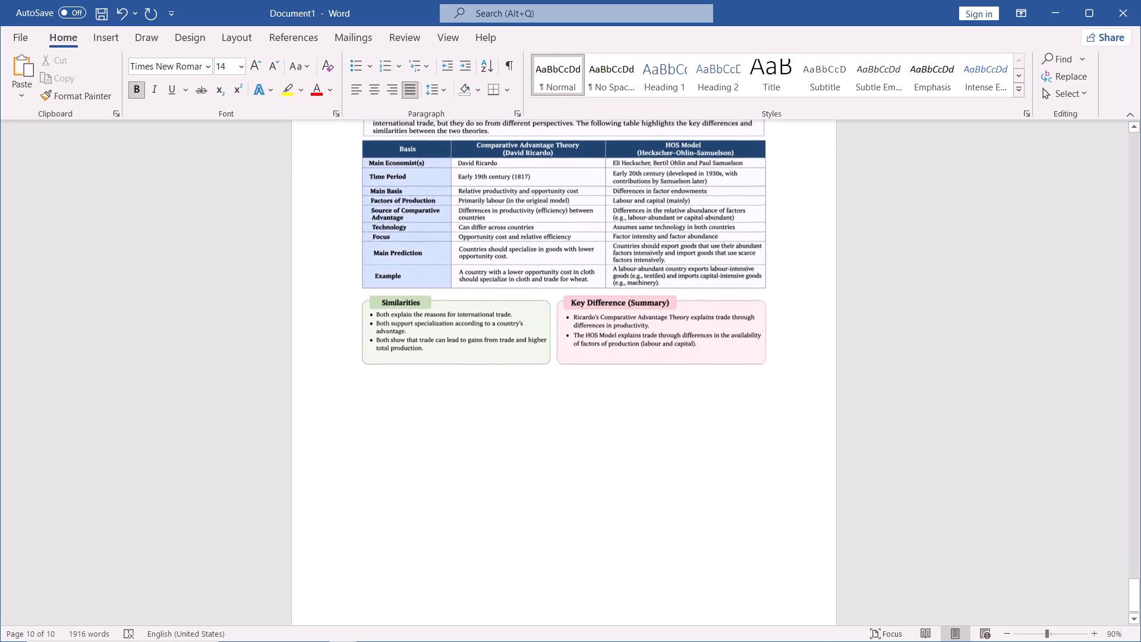
{"action": "left_click", "coordinate": [580, 256]}
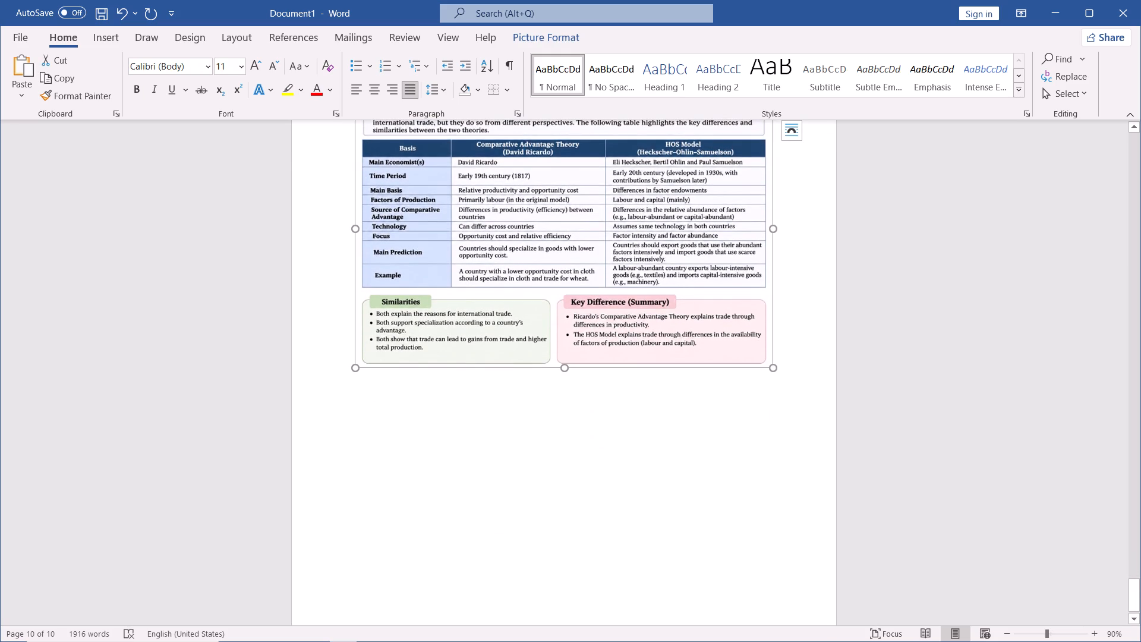
{"action": "left_click_drag", "start_coordinate": [565, 366], "coordinate": [569, 408]}
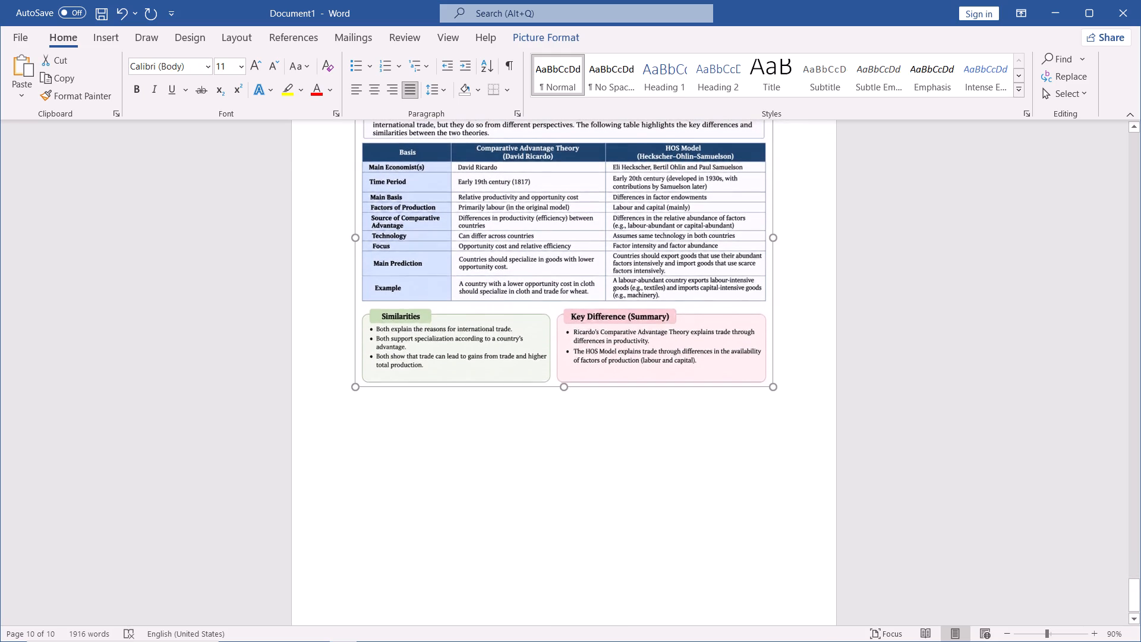
{"action": "left_click_drag", "start_coordinate": [569, 408], "coordinate": [573, 498]}
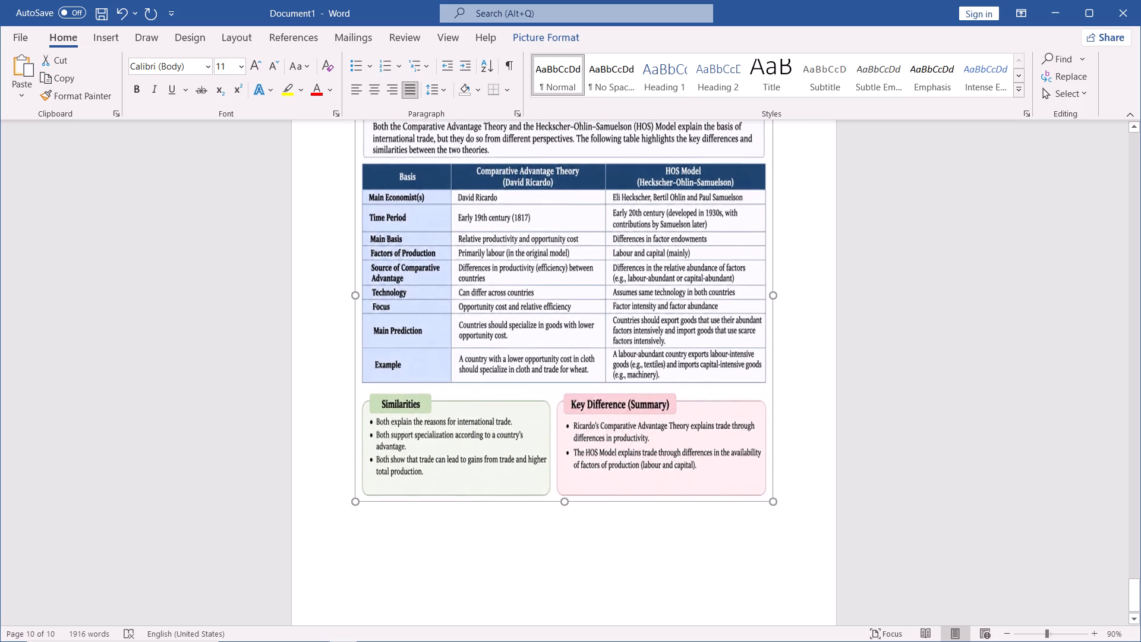
{"action": "left_click_drag", "start_coordinate": [573, 498], "coordinate": [573, 498]}
{"action": "left_click", "coordinate": [717, 587]}
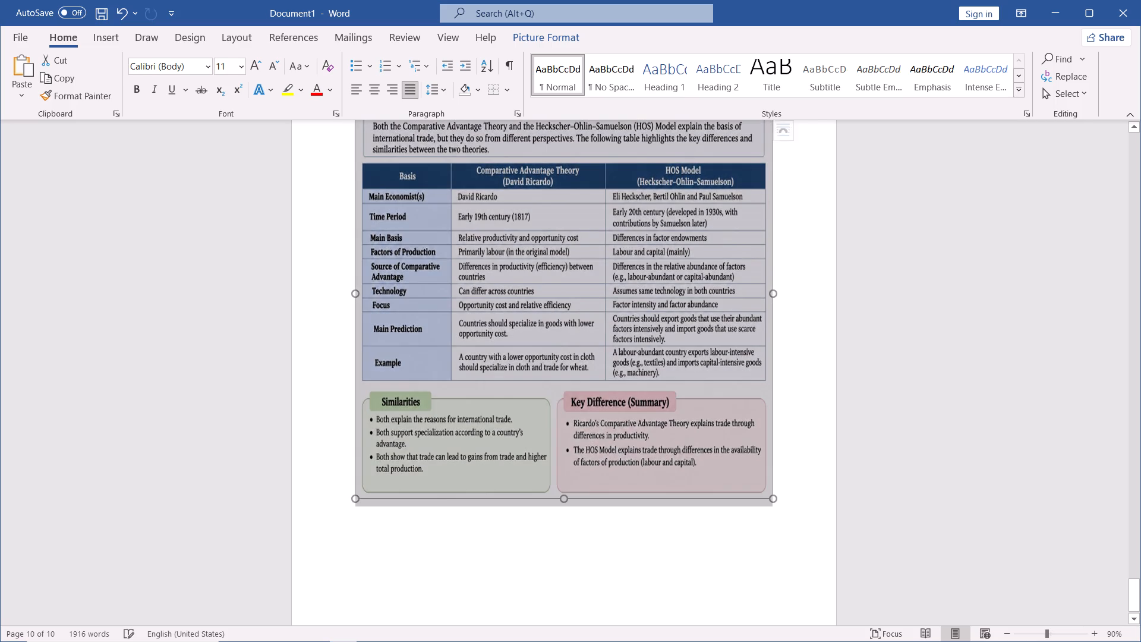
{"action": "left_click", "coordinate": [717, 587]}
{"action": "left_click", "coordinate": [957, 314]}
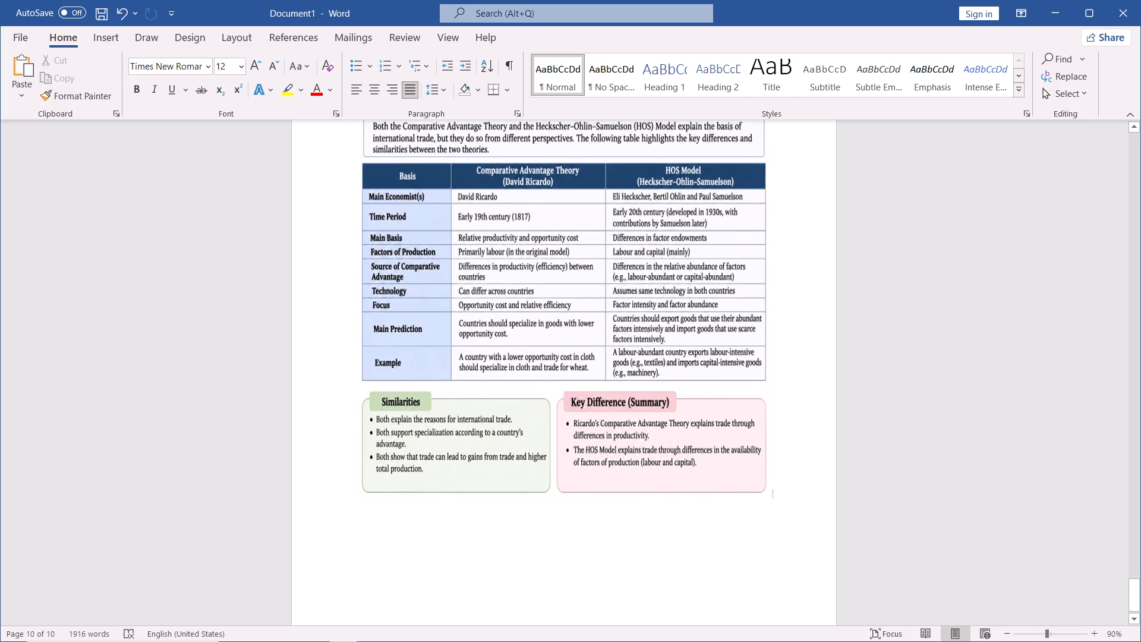
Fine-tune the comparison table picture's height by extending its bottom edge slightly, keeping its width, and deselect it.
{"action": "scroll", "coordinate": [957, 314], "scroll_direction": "up", "scroll_amount": 2}
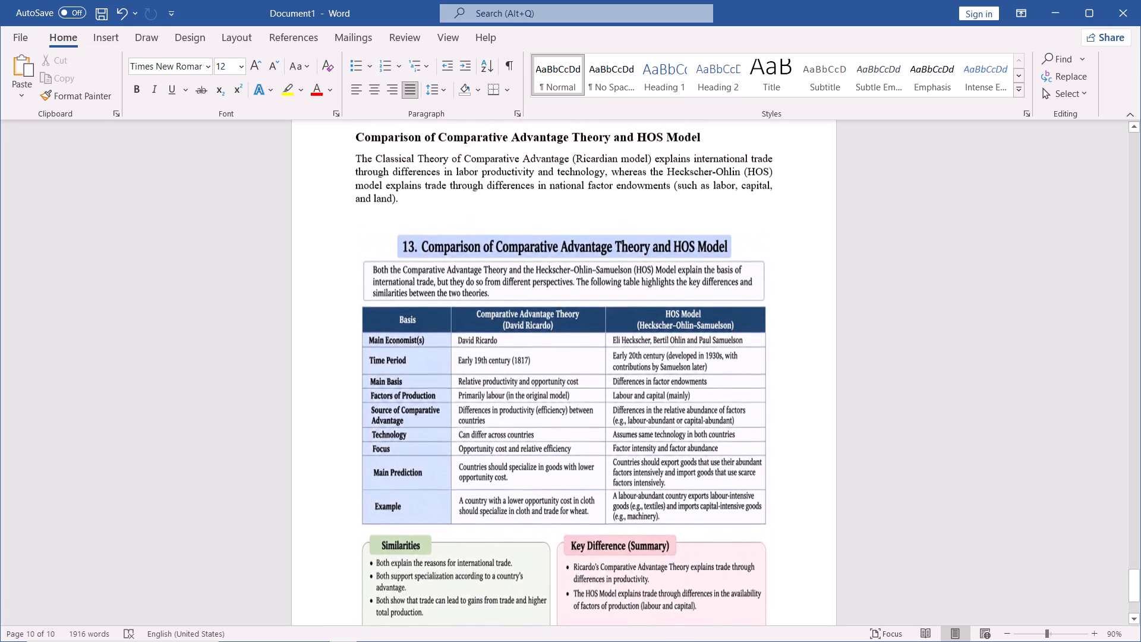
{"action": "scroll", "coordinate": [957, 314], "scroll_direction": "up", "scroll_amount": 1}
{"action": "scroll", "coordinate": [957, 314], "scroll_direction": "down", "scroll_amount": 3}
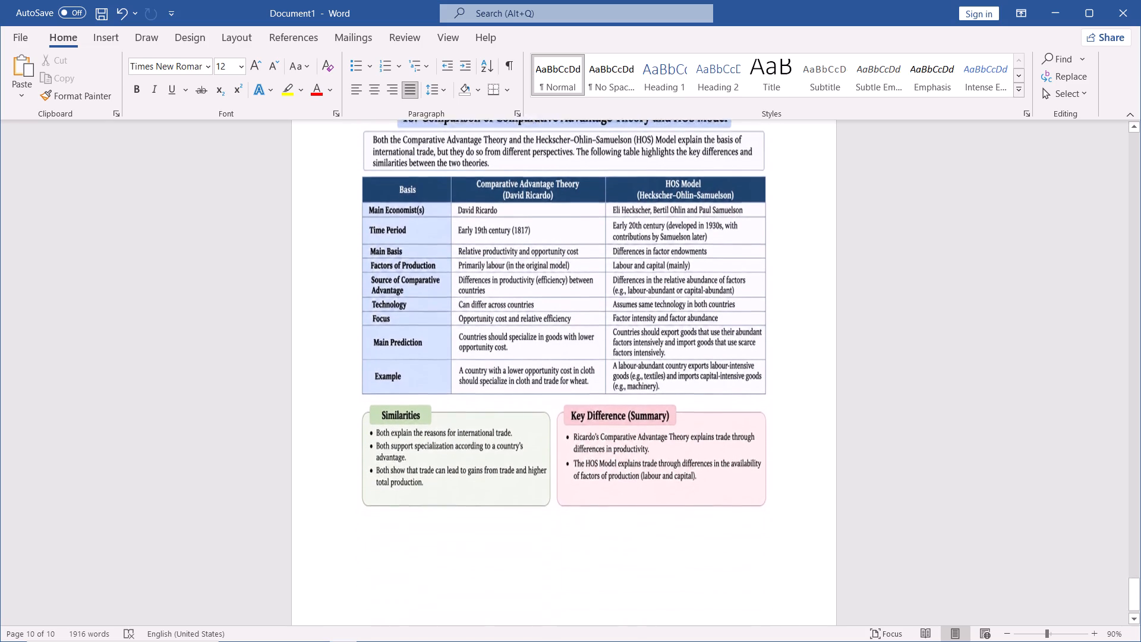
{"action": "scroll", "coordinate": [957, 314], "scroll_direction": "down", "scroll_amount": 8}
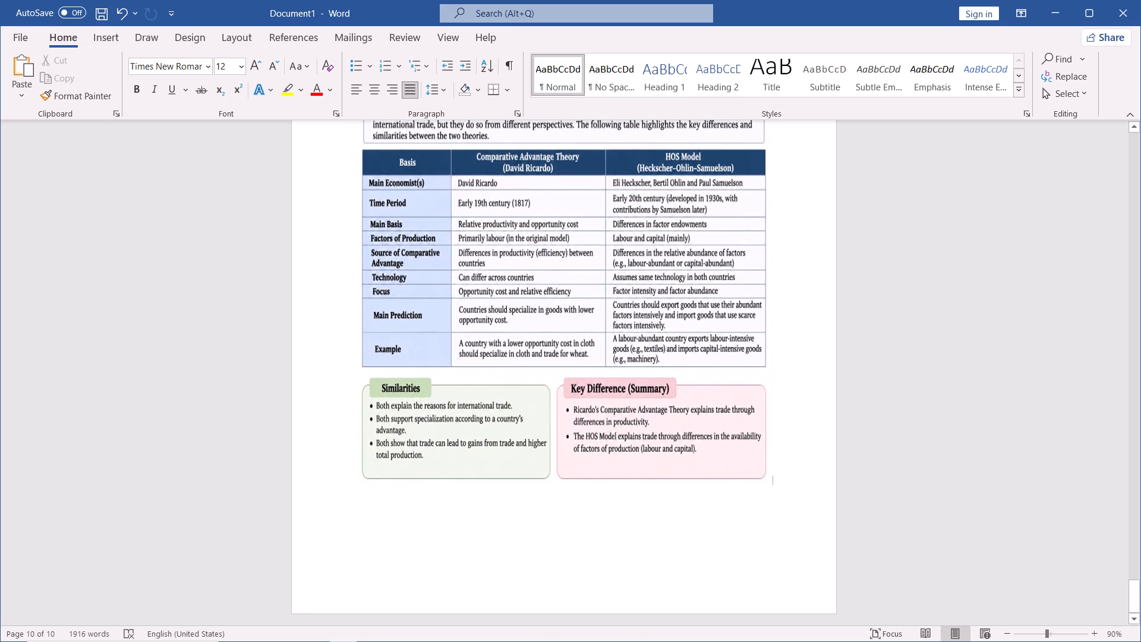
{"action": "left_click", "coordinate": [638, 437]}
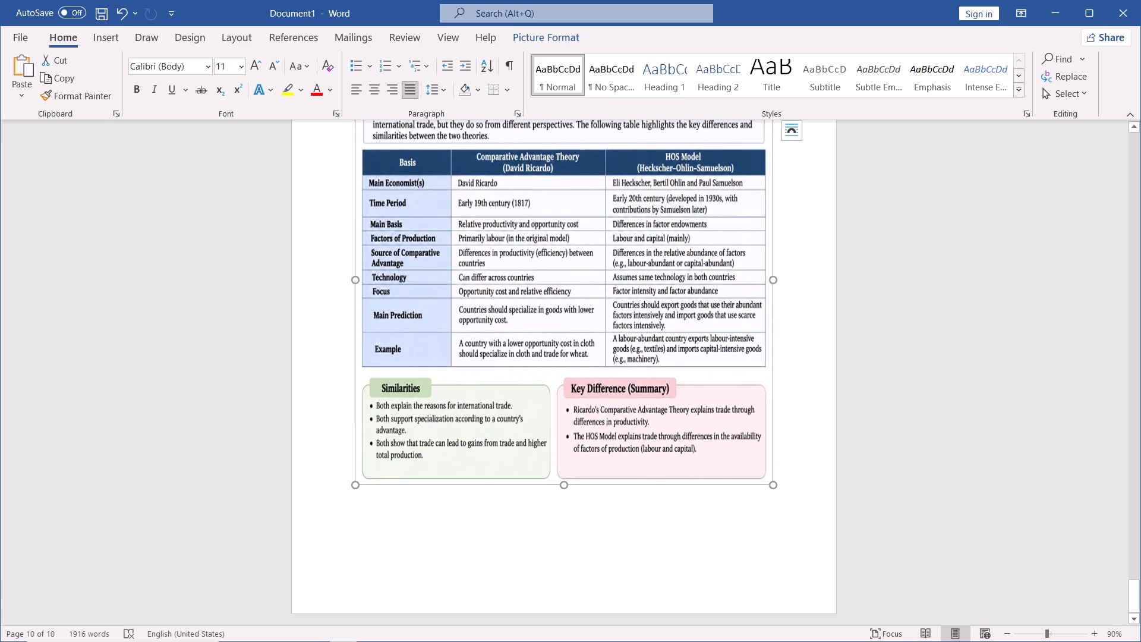
{"action": "left_click_drag", "start_coordinate": [563, 486], "coordinate": [563, 492]}
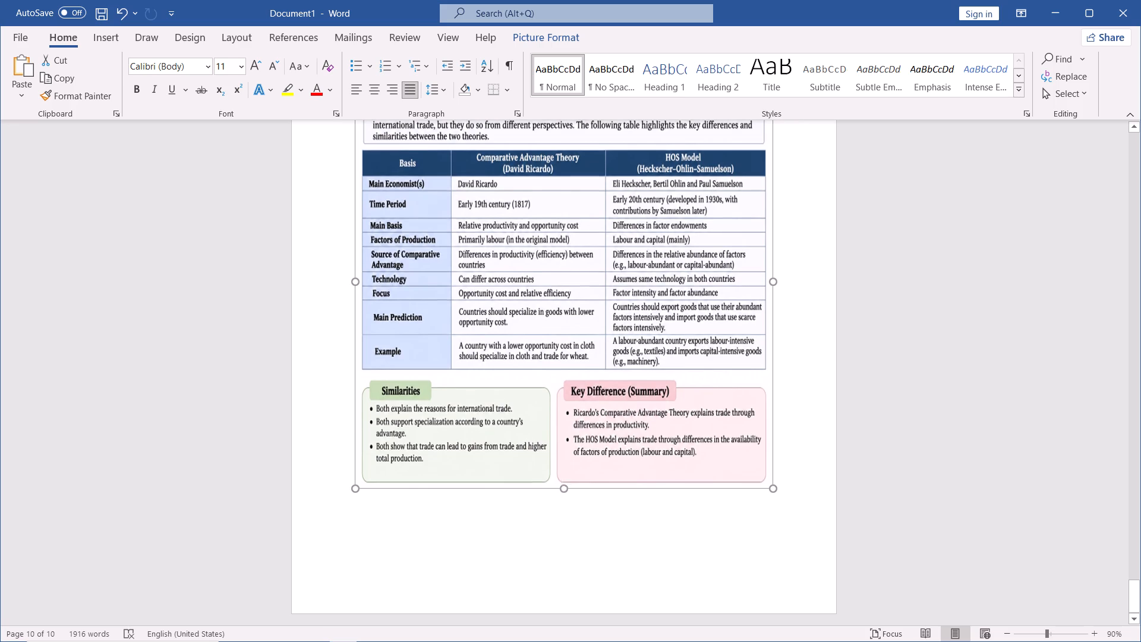
{"action": "left_click_drag", "start_coordinate": [563, 492], "coordinate": [562, 520]}
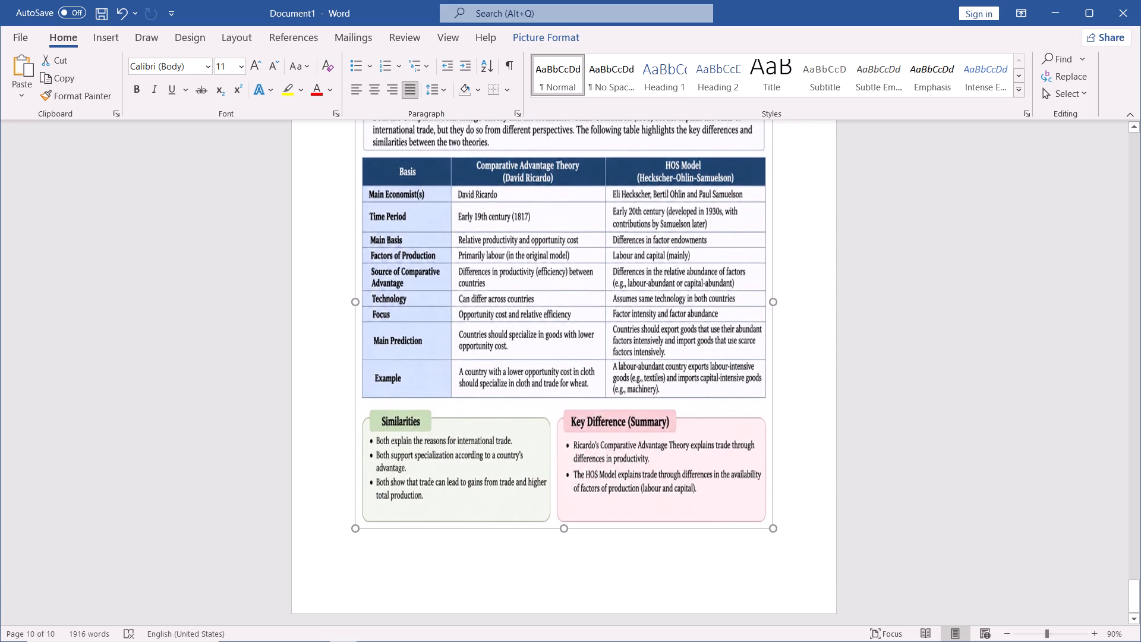
{"action": "left_click_drag", "start_coordinate": [562, 520], "coordinate": [565, 493]}
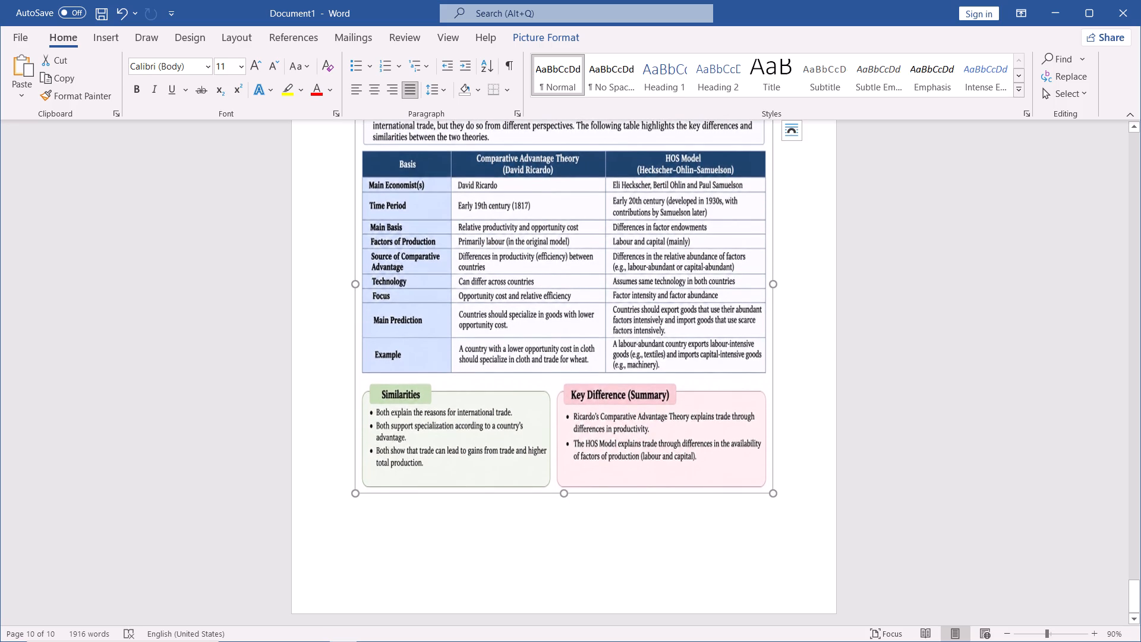
{"action": "left_click", "coordinate": [937, 354]}
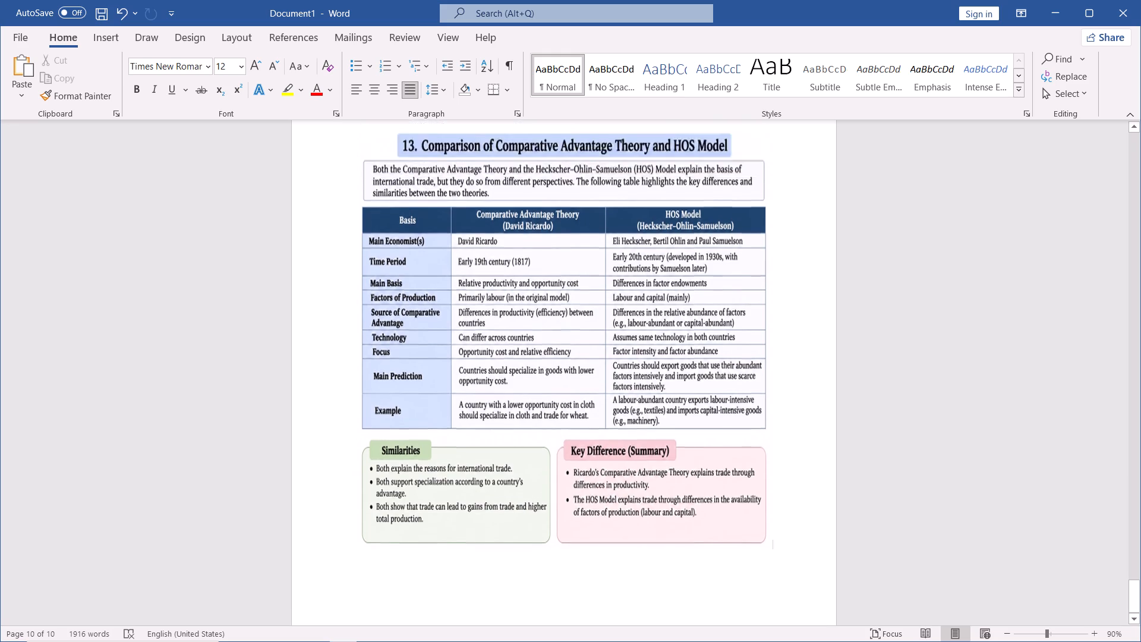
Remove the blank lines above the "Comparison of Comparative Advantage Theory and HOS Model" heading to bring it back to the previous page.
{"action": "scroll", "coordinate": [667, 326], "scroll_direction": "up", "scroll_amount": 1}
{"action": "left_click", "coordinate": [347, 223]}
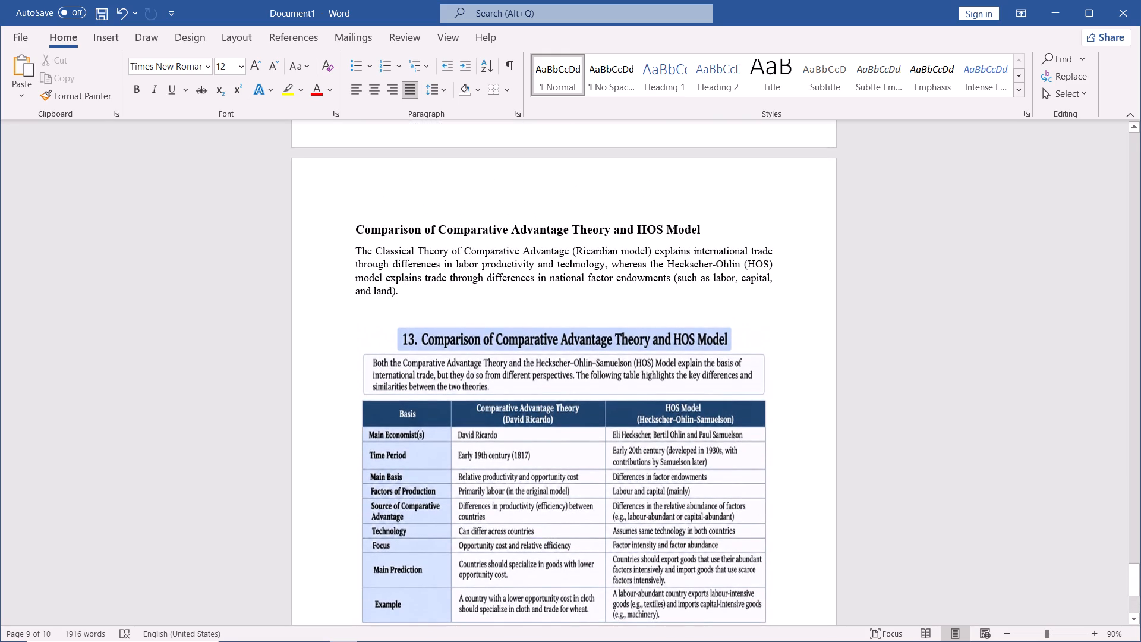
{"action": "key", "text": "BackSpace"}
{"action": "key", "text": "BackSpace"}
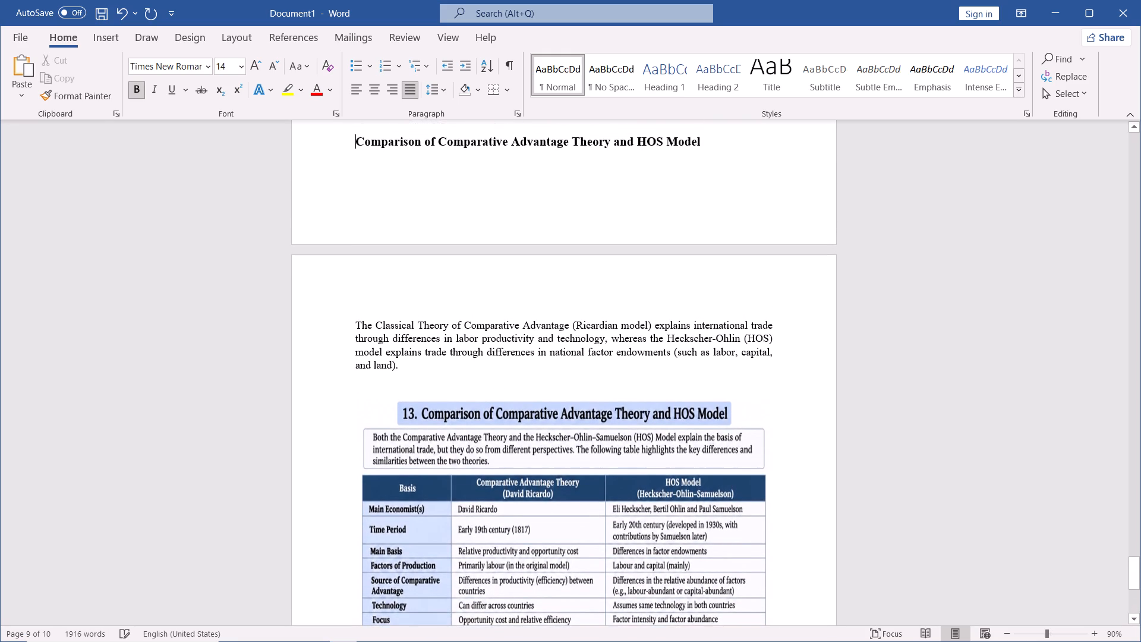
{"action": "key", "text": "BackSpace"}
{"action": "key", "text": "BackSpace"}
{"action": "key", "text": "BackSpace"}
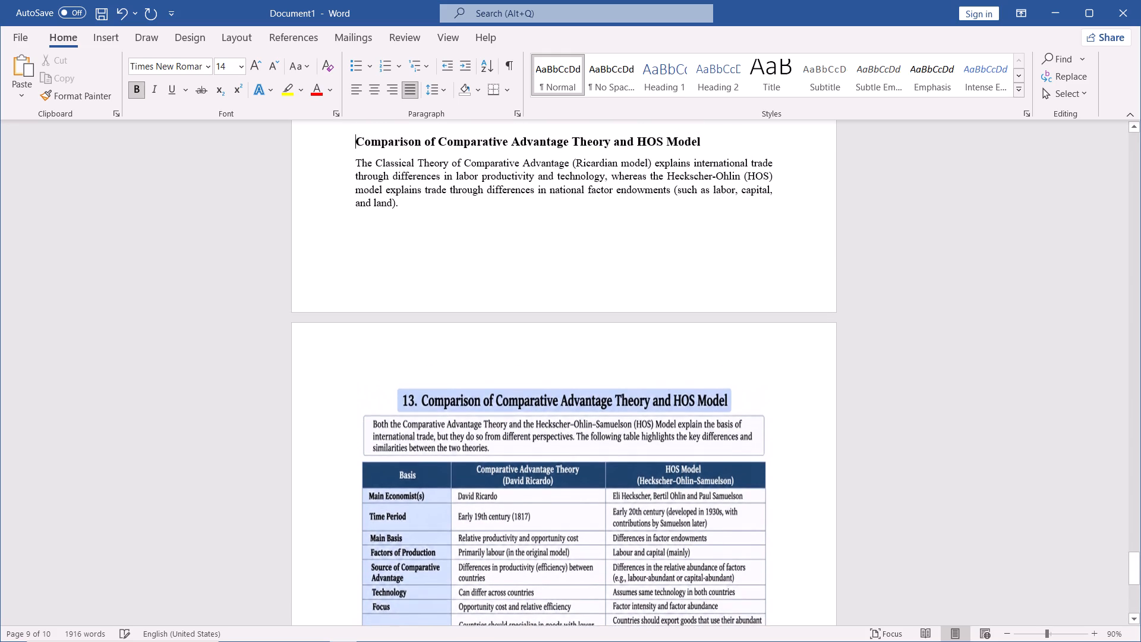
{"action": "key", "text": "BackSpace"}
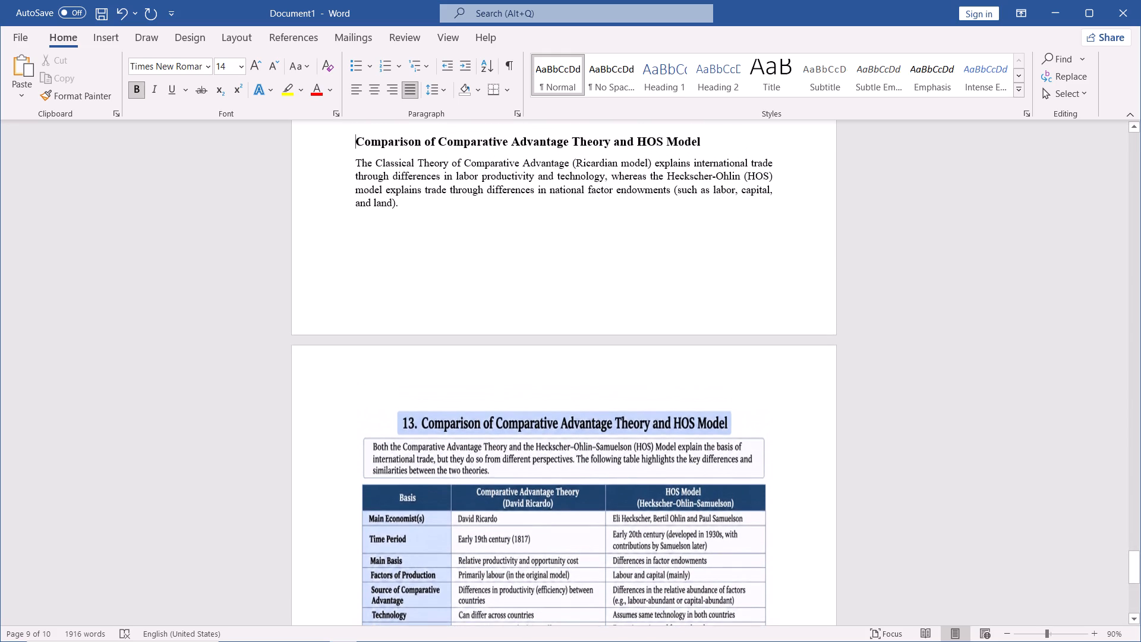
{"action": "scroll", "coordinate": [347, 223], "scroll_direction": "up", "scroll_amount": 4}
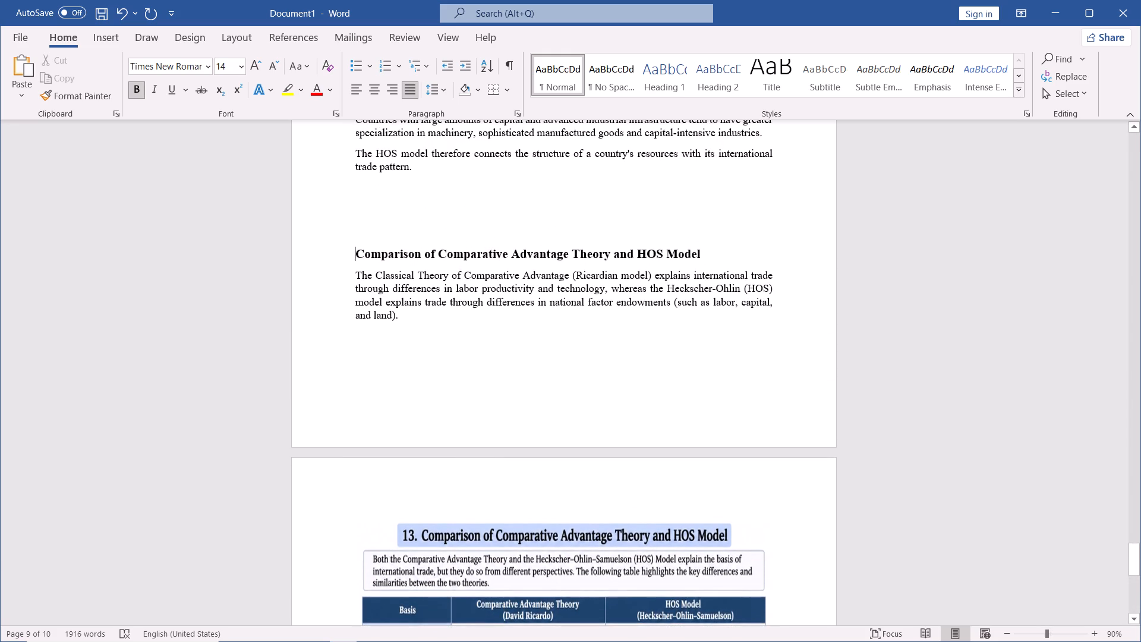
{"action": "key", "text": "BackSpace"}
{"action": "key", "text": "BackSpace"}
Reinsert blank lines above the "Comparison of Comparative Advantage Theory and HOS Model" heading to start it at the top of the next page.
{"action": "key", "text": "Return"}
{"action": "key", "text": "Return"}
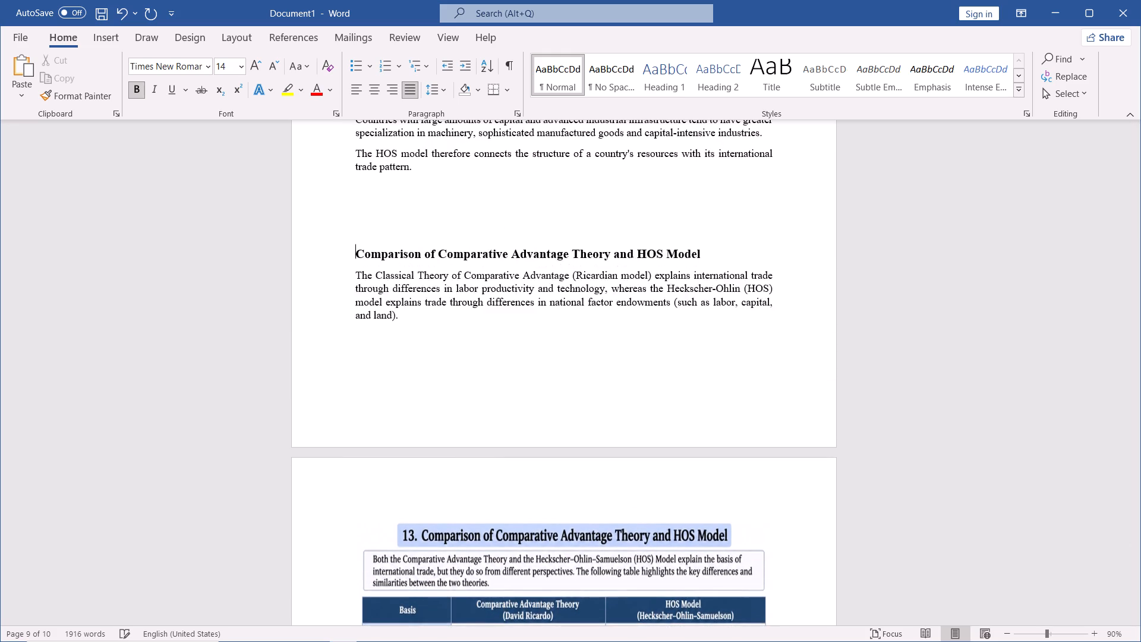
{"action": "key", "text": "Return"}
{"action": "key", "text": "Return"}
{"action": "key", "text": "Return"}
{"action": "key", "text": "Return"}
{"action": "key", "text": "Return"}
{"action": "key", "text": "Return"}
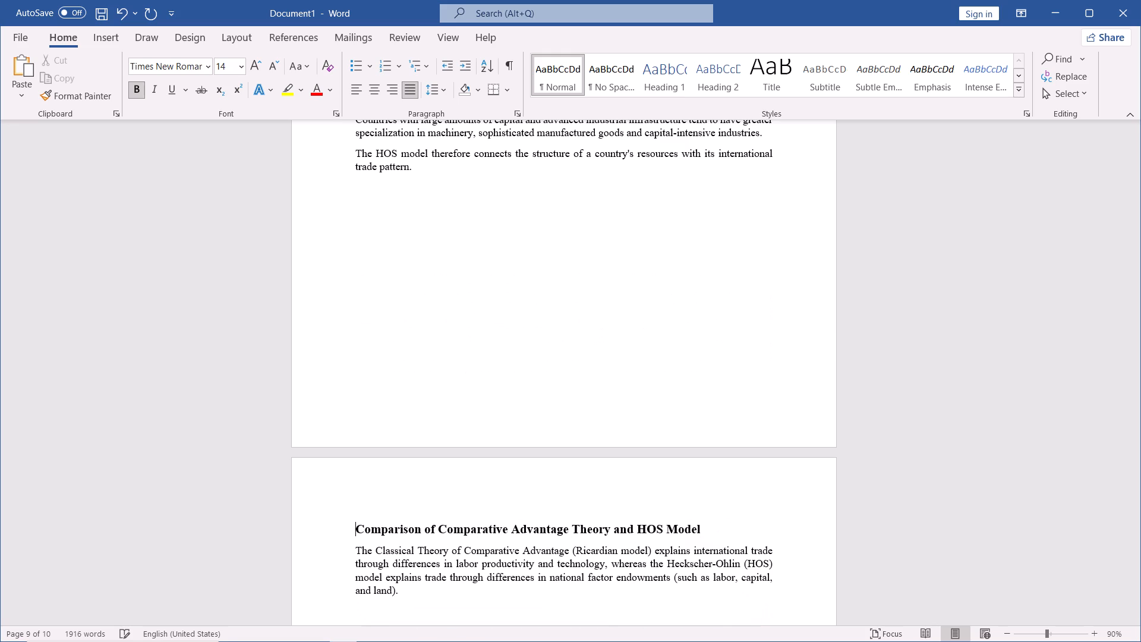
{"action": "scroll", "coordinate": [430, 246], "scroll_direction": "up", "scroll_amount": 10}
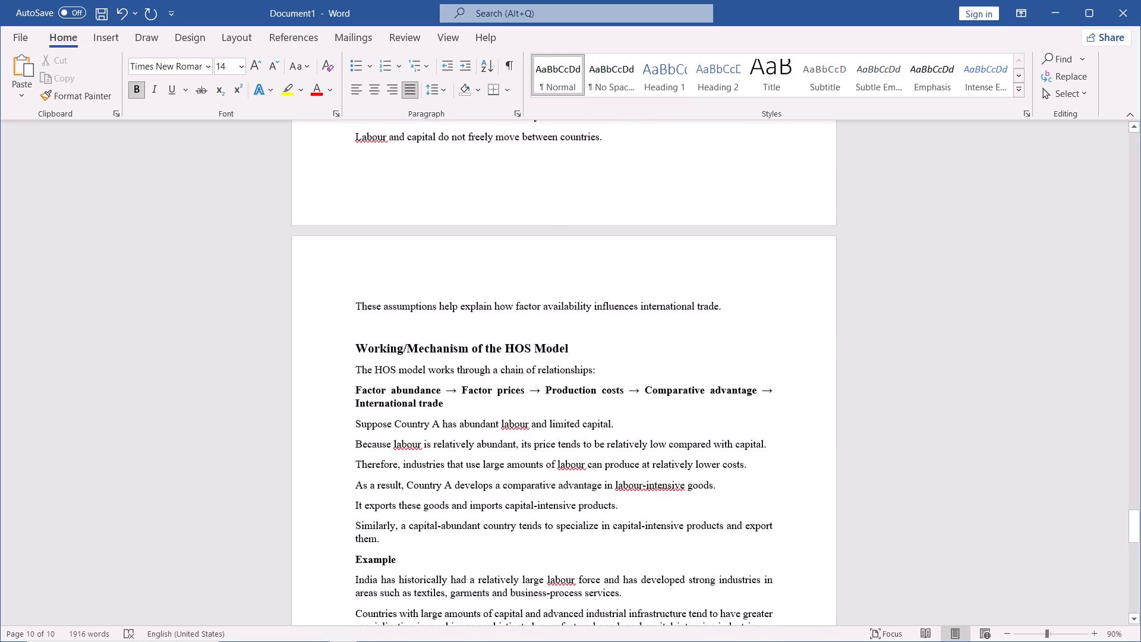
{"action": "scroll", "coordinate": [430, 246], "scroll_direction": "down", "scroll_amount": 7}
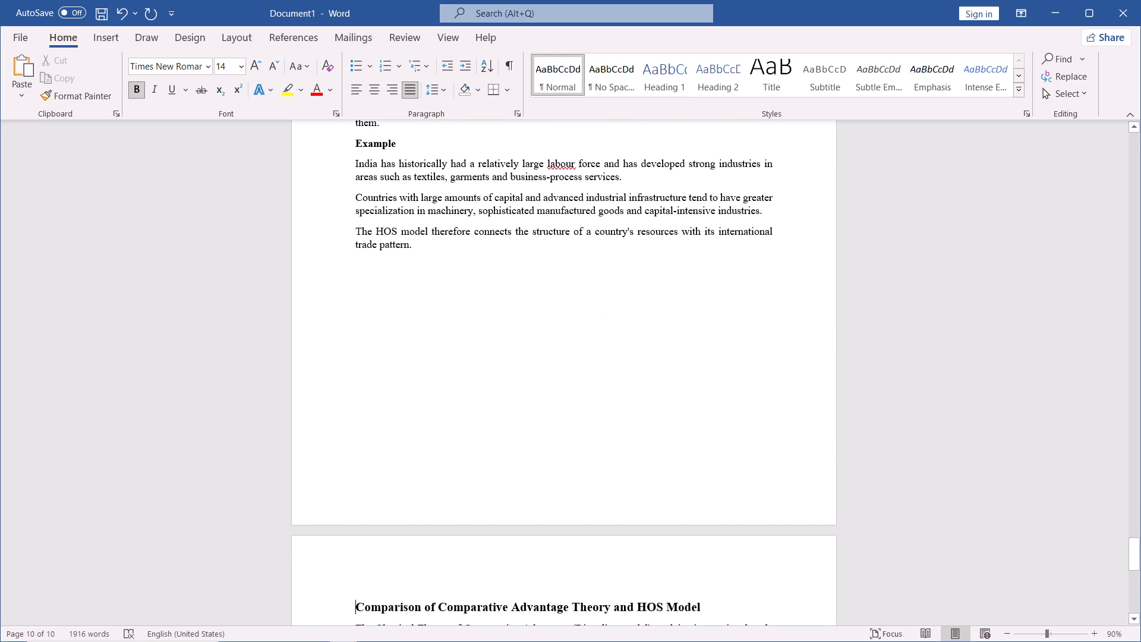
Examine how the comparison heading, its introductory paragraph and the comparison table picture are laid out on the last page.
{"action": "scroll", "coordinate": [430, 246], "scroll_direction": "down", "scroll_amount": 6}
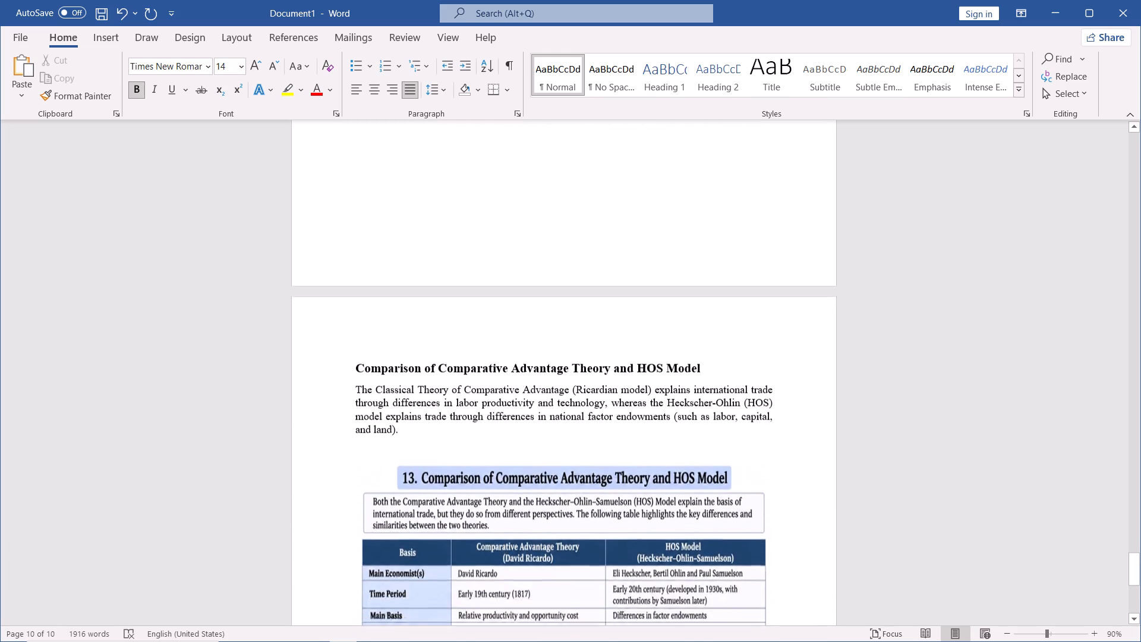
{"action": "scroll", "coordinate": [430, 246], "scroll_direction": "down", "scroll_amount": 9}
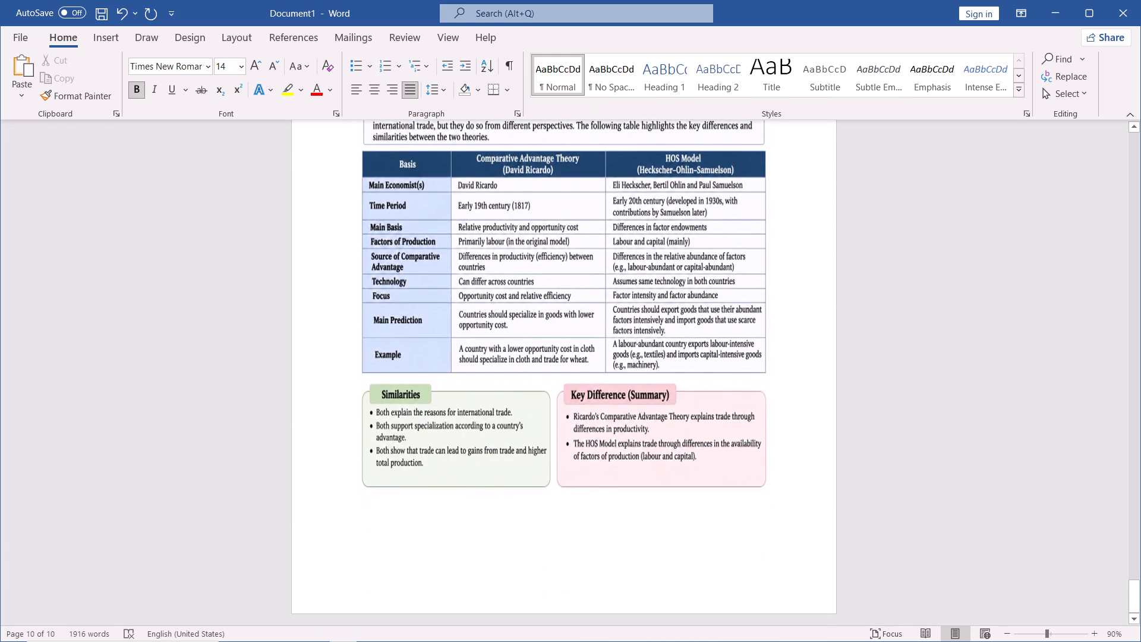
{"action": "scroll", "coordinate": [430, 246], "scroll_direction": "up", "scroll_amount": 3}
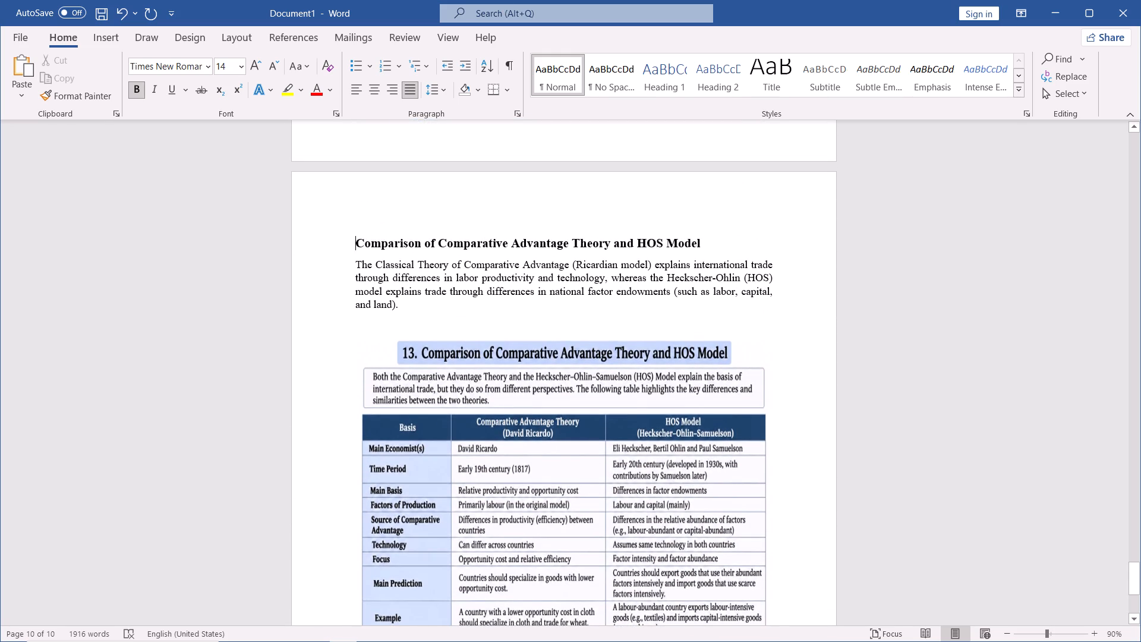
{"action": "left_click", "coordinate": [415, 352]}
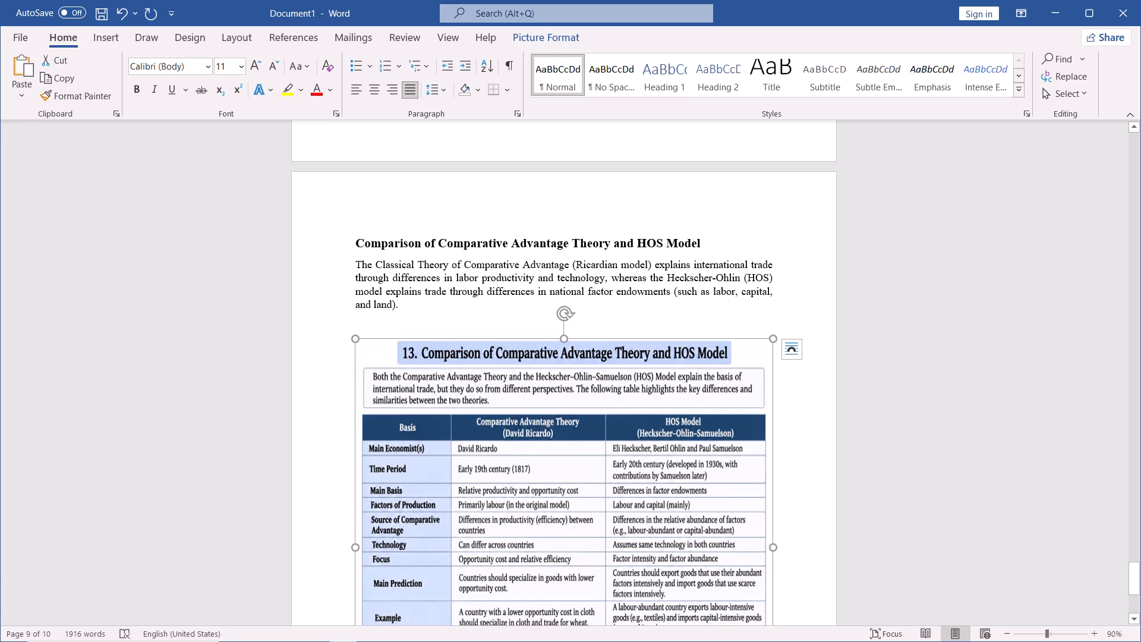
{"action": "left_click", "coordinate": [899, 326]}
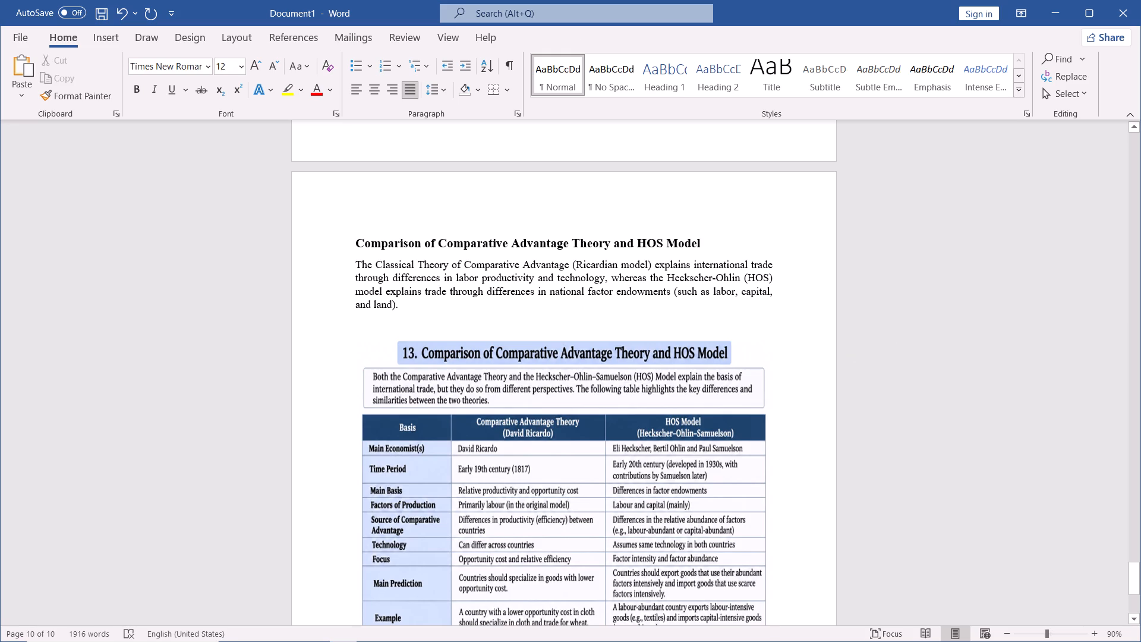
{"action": "scroll", "coordinate": [623, 424], "scroll_direction": "down", "scroll_amount": 4}
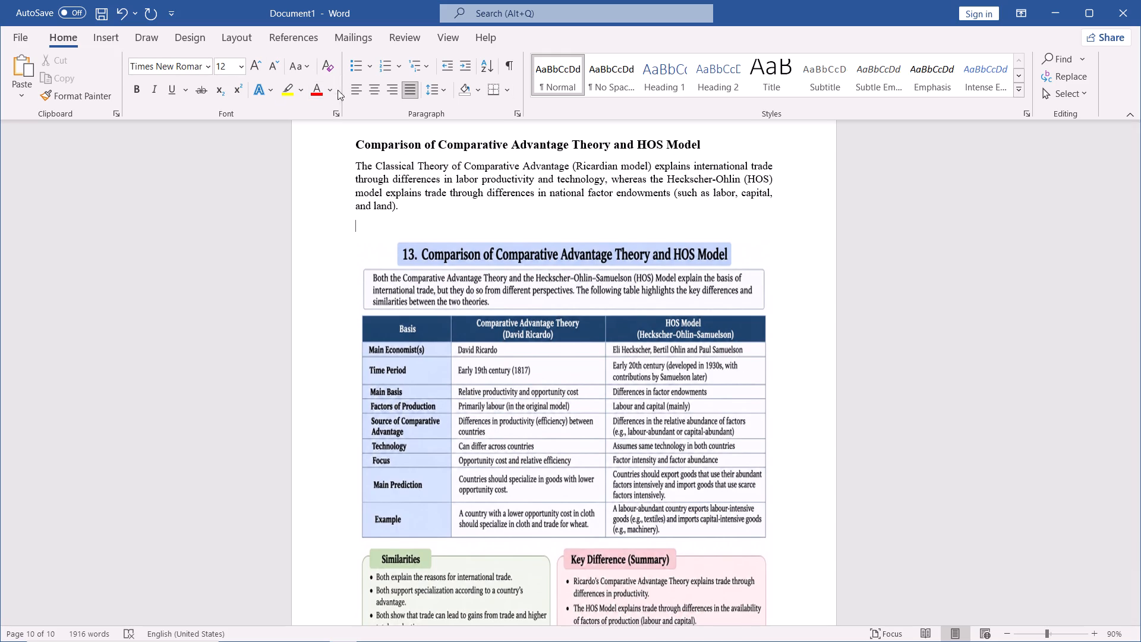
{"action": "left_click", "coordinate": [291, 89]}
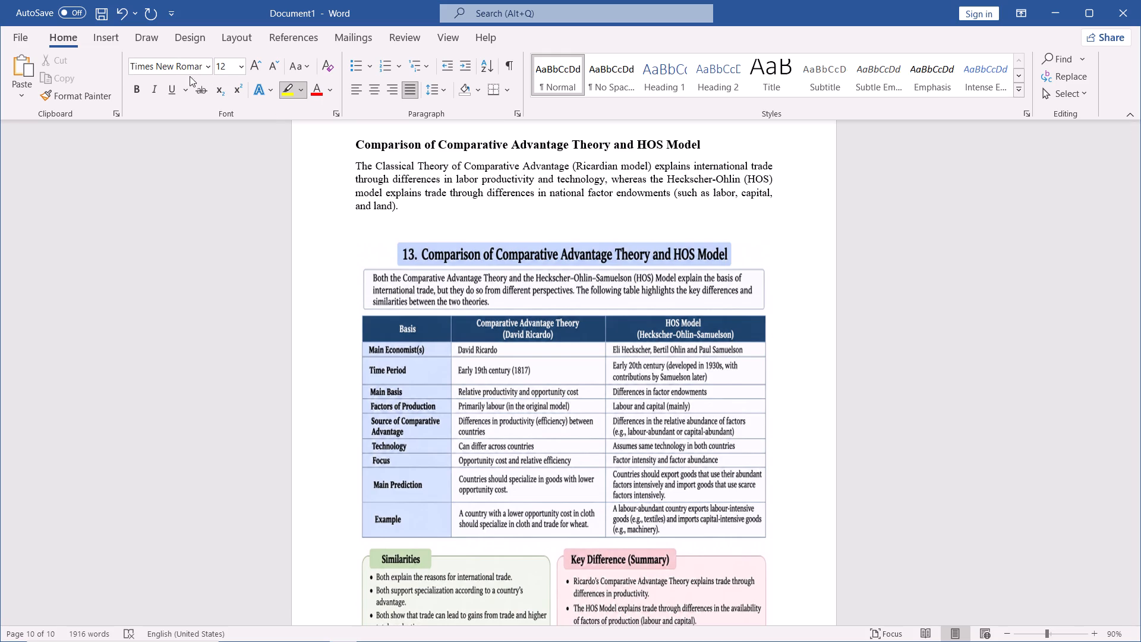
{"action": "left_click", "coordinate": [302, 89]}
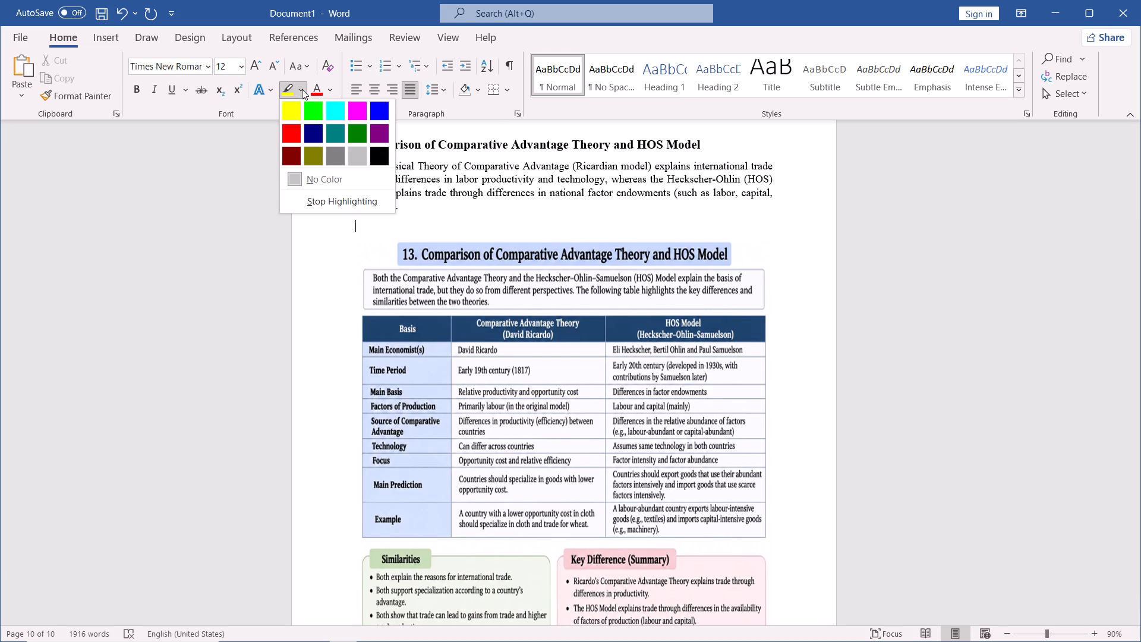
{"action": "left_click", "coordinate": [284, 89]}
Add a new blank line directly below the comparison table picture at the end of the document.
{"action": "scroll", "coordinate": [483, 357], "scroll_direction": "down", "scroll_amount": 2}
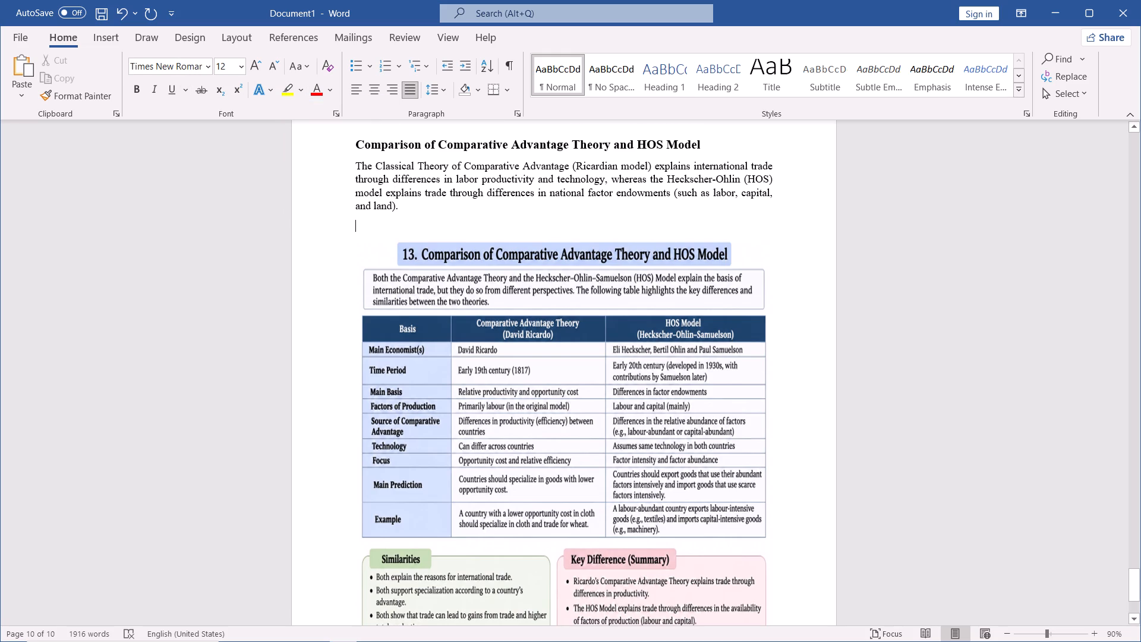
{"action": "scroll", "coordinate": [483, 357], "scroll_direction": "down", "scroll_amount": 5}
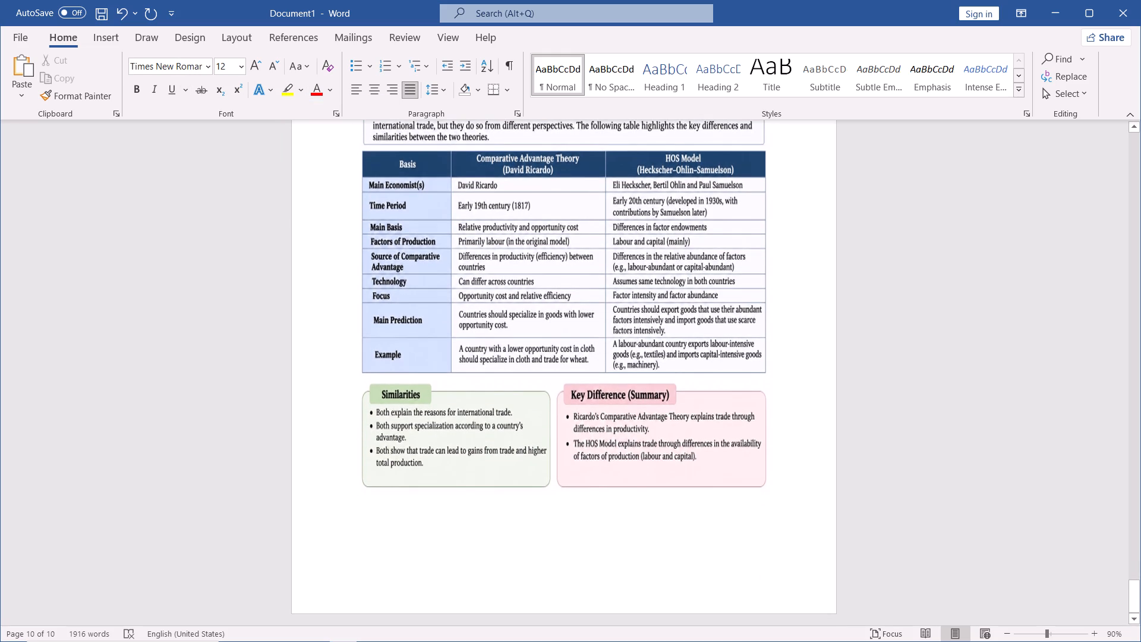
{"action": "left_click", "coordinate": [379, 529]}
{"action": "left_click", "coordinate": [379, 529]}
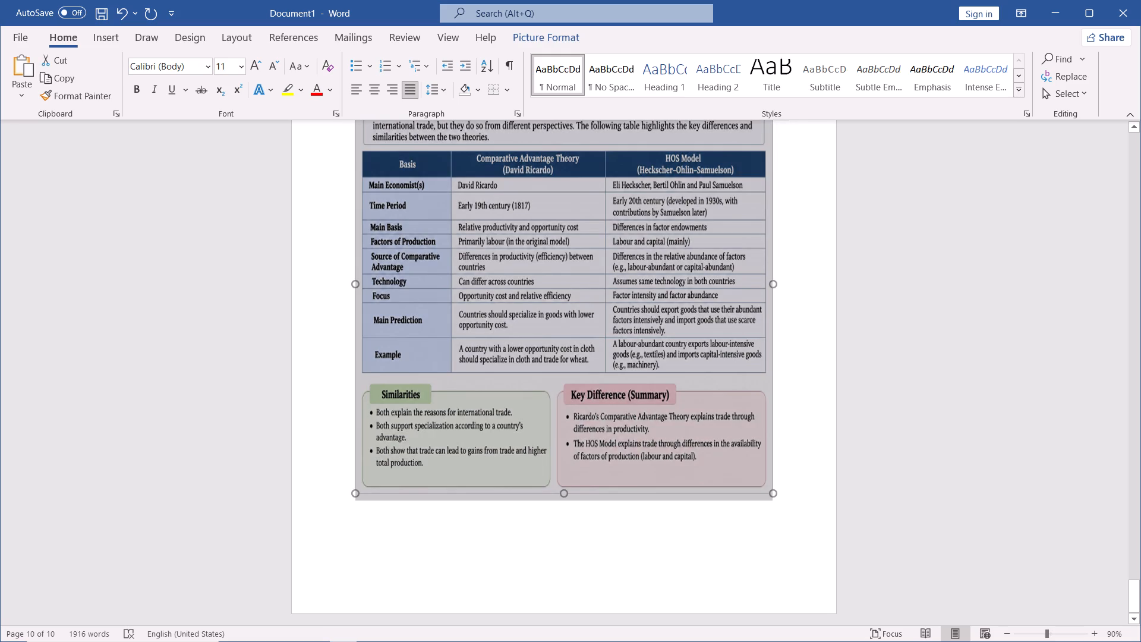
{"action": "left_click", "coordinate": [821, 467]}
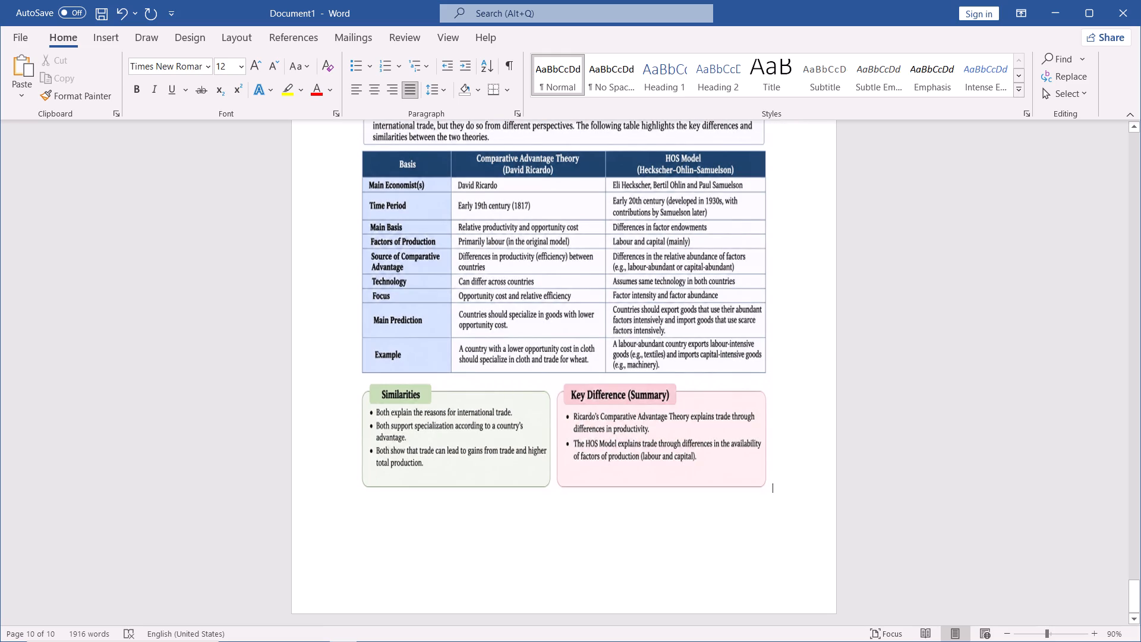
{"action": "key", "text": "Return"}
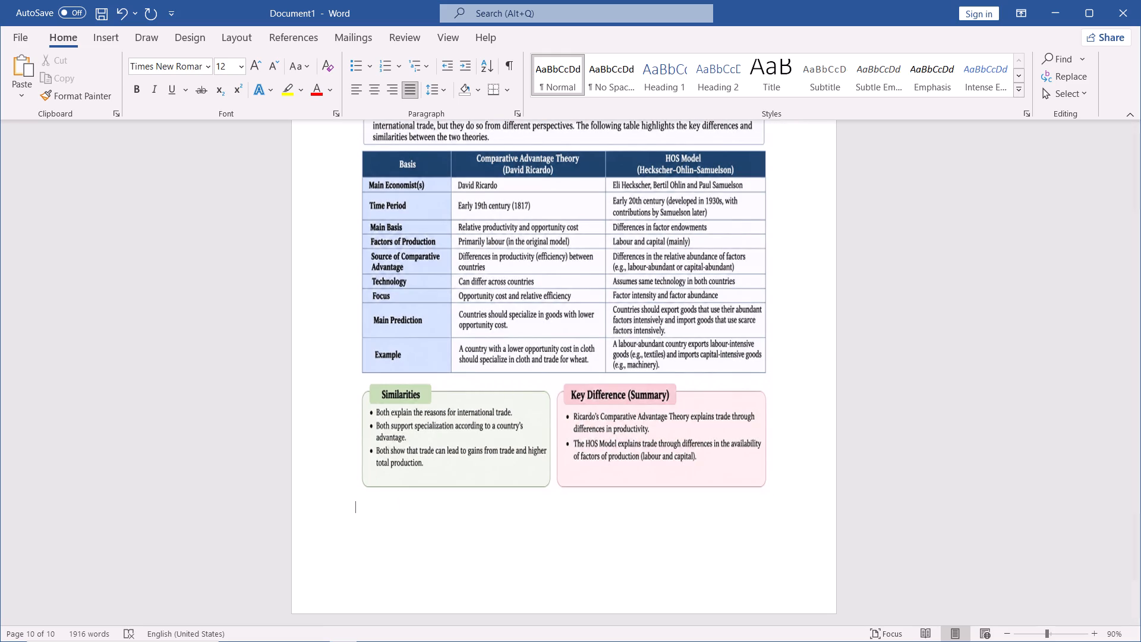
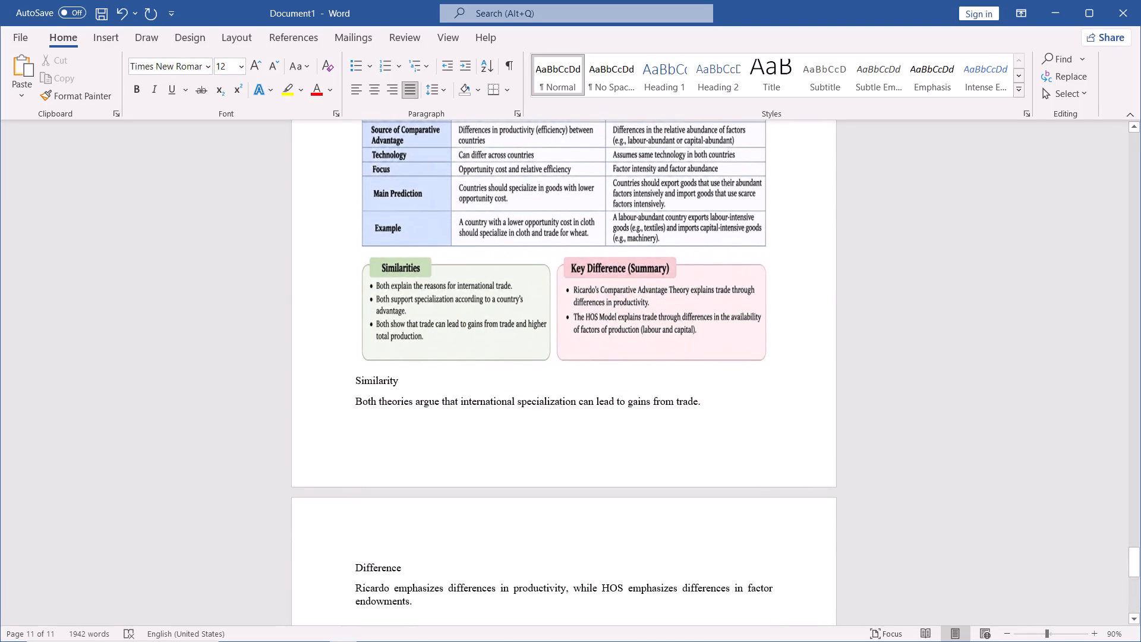
Reduce the height of the comparison table picture until the Similarity and Difference text below it fits on the same page.
{"action": "left_click", "coordinate": [471, 285]}
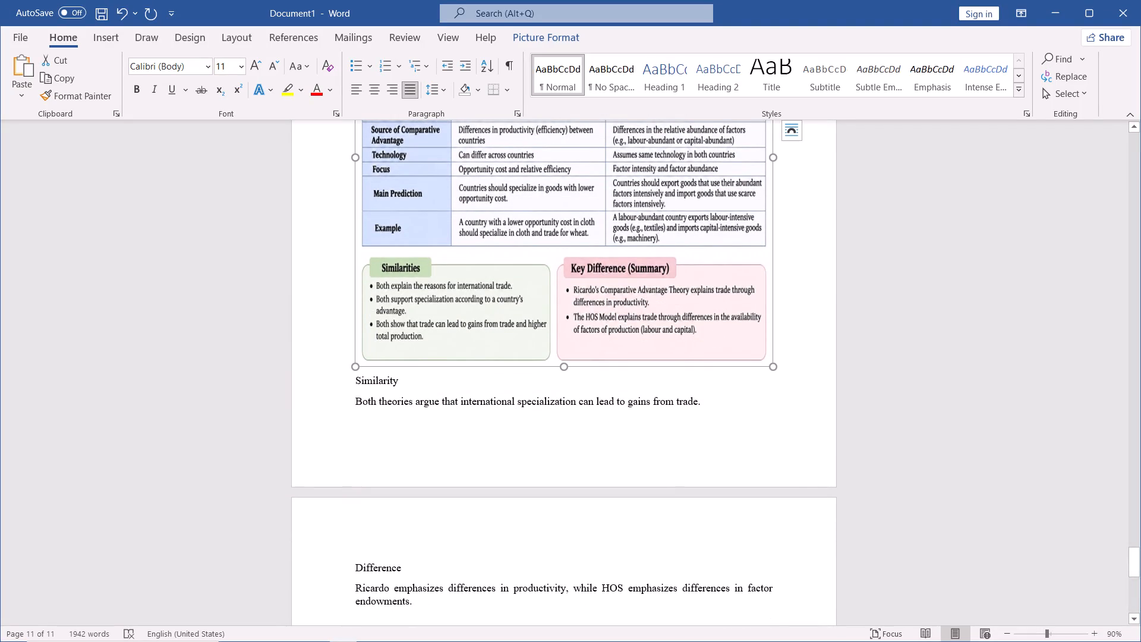
{"action": "left_click_drag", "start_coordinate": [565, 364], "coordinate": [565, 336]}
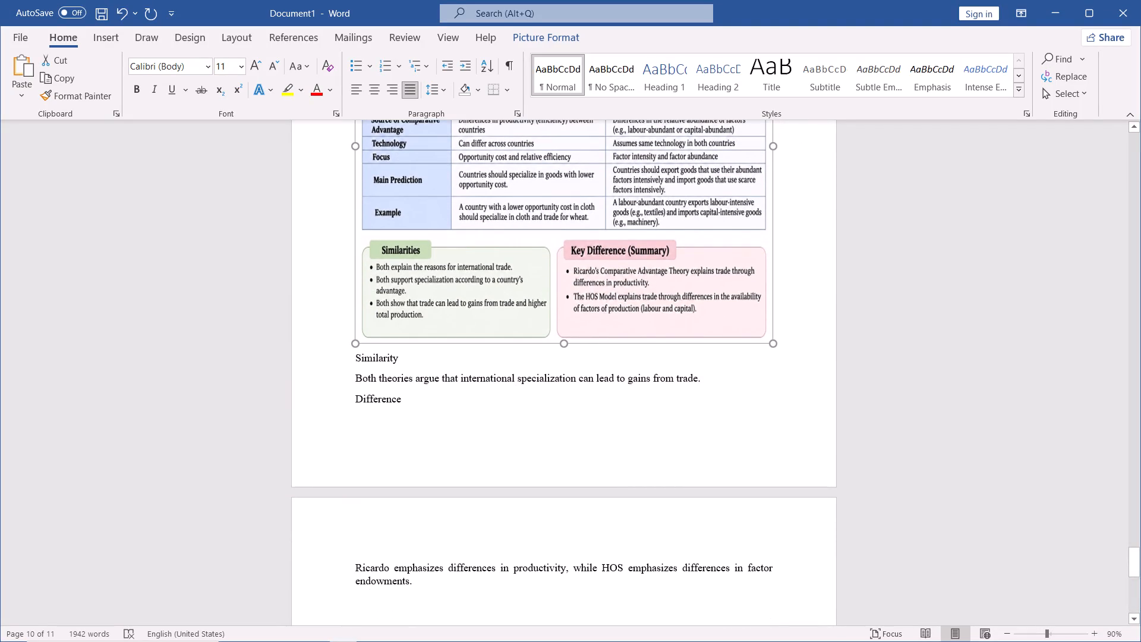
{"action": "left_click_drag", "start_coordinate": [565, 336], "coordinate": [565, 305]}
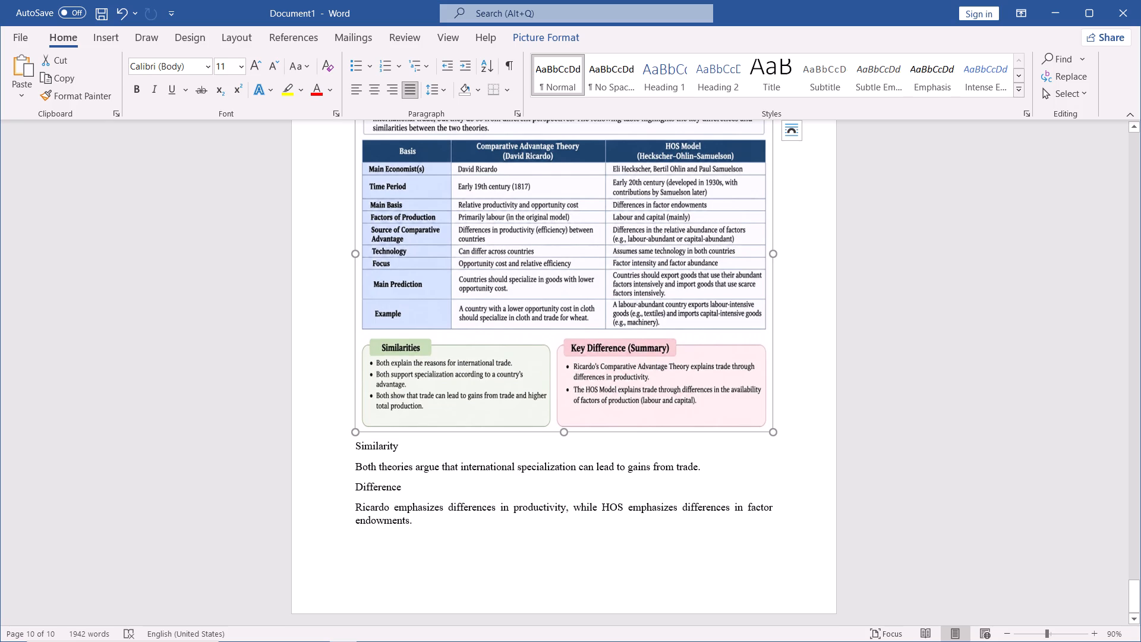
Make the "Similarity" and "Difference" subheadings below the comparison table picture bold.
{"action": "left_click_drag", "start_coordinate": [349, 445], "coordinate": [408, 445]}
{"action": "key", "text": "ctrl+b"}
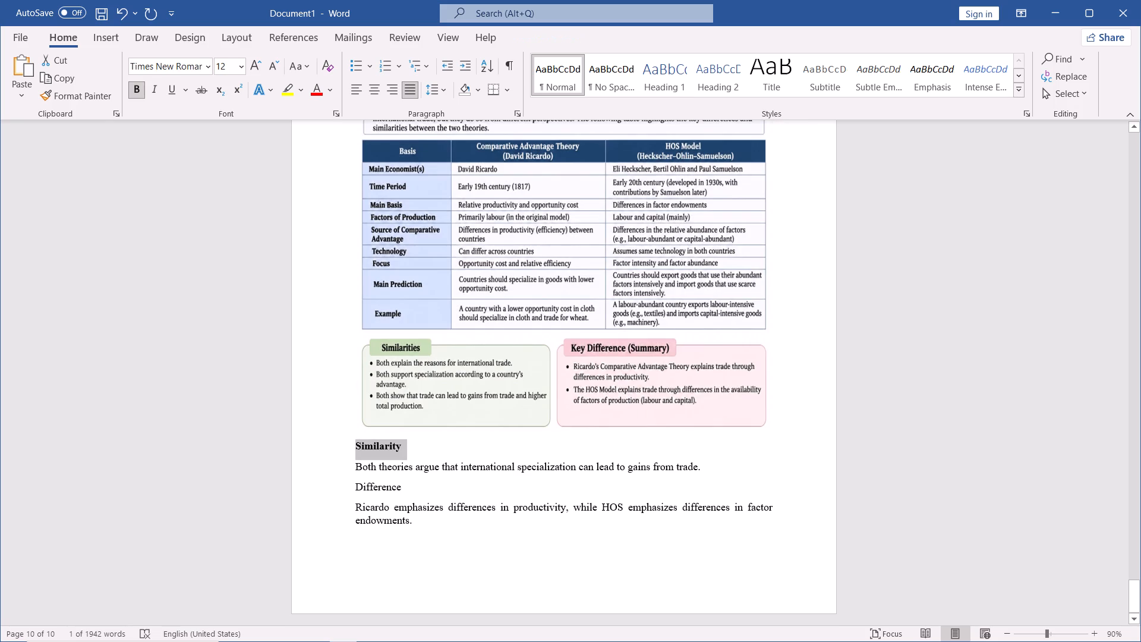
{"action": "left_click_drag", "start_coordinate": [347, 482], "coordinate": [403, 484]}
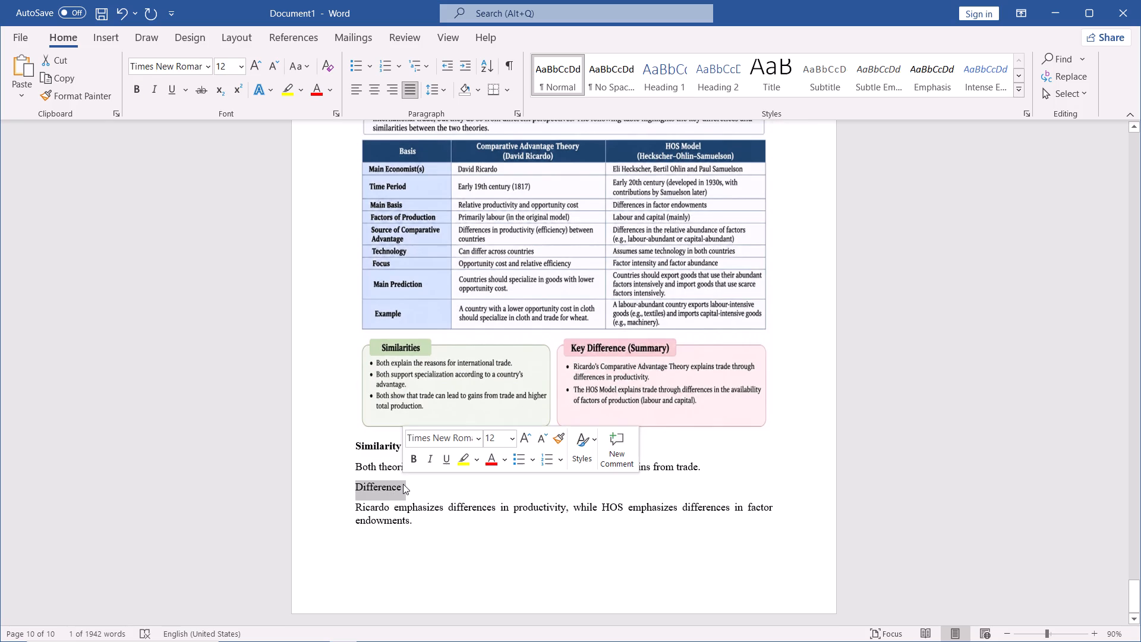
{"action": "key", "text": "ctrl+b"}
{"action": "left_click", "coordinate": [426, 523]}
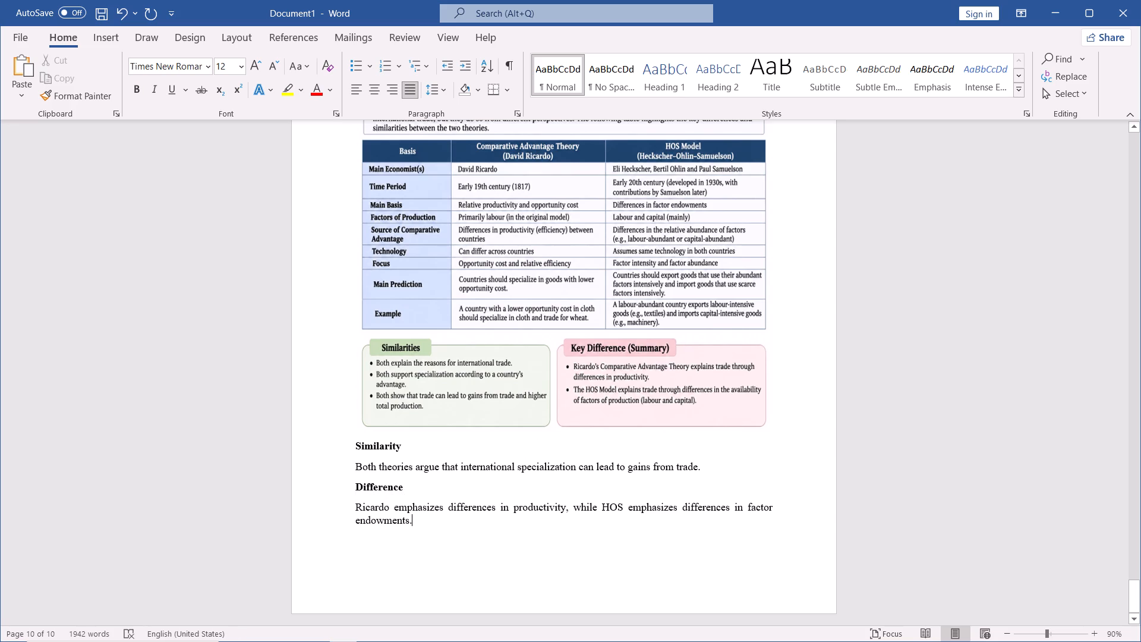
Add blank lines after the Difference paragraph so that the text cursor sits at the top of a new page.
{"action": "key", "text": "Return"}
{"action": "key", "text": "Return"}
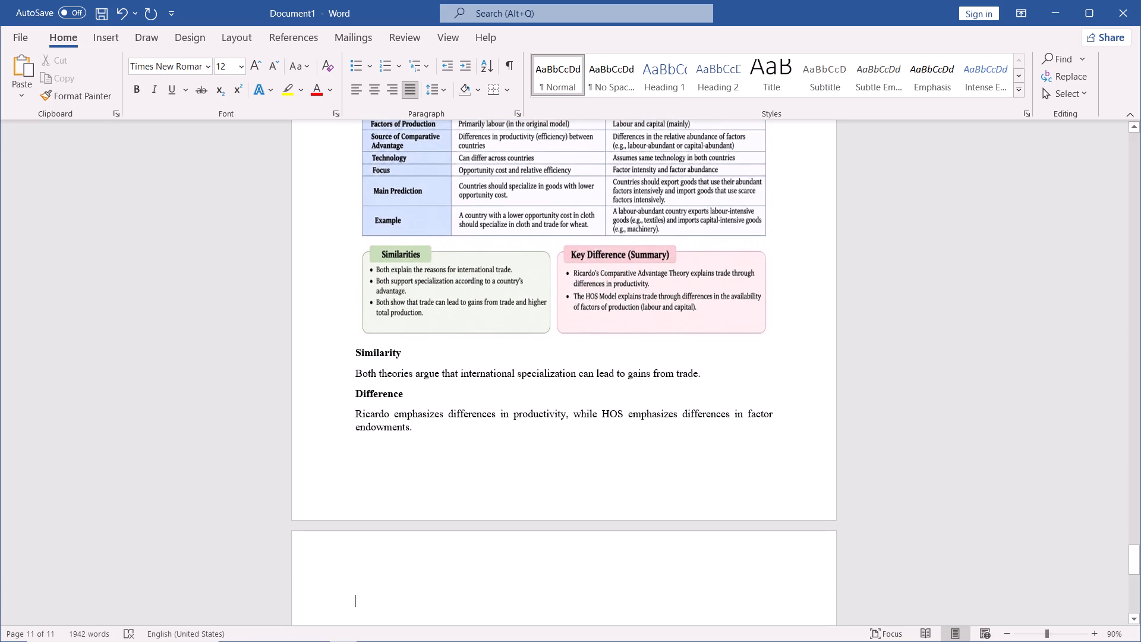
{"action": "key", "text": "BackSpace"}
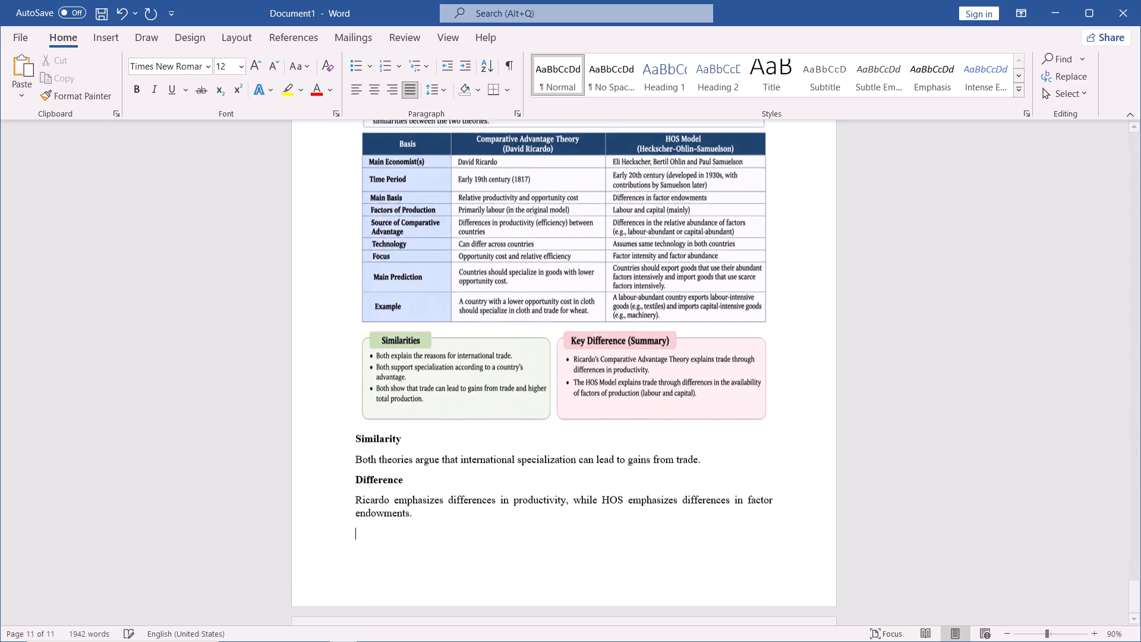
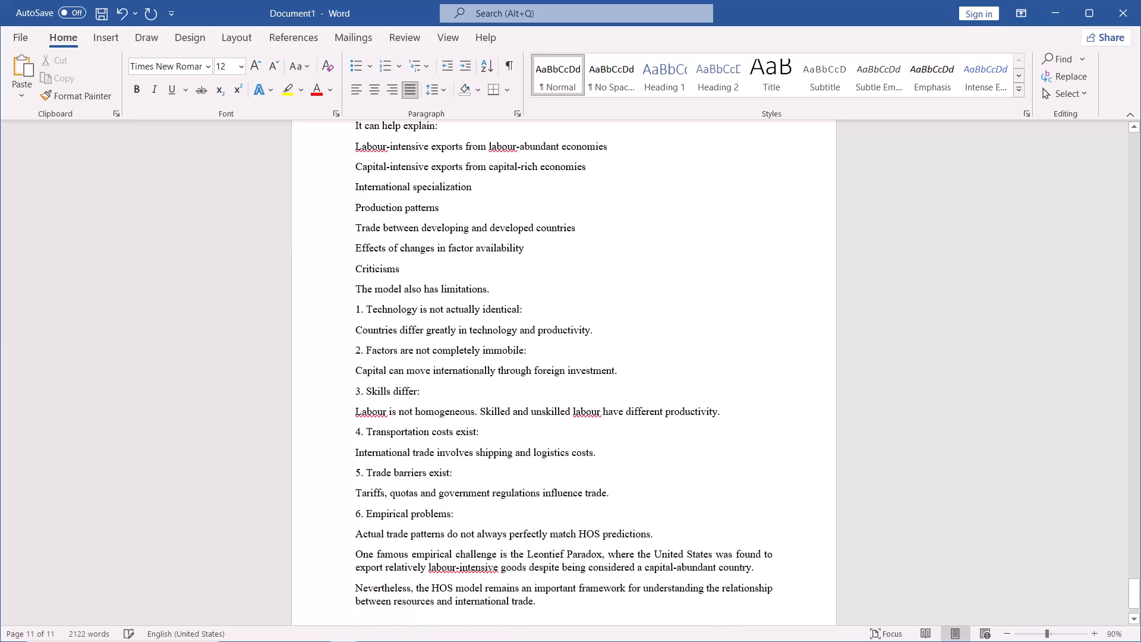
Make the heading "Applications, Criticisms and Relevance of the HOS Model" bold and increase its font size to 14.
{"action": "scroll", "coordinate": [357, 531], "scroll_direction": "up", "scroll_amount": 5}
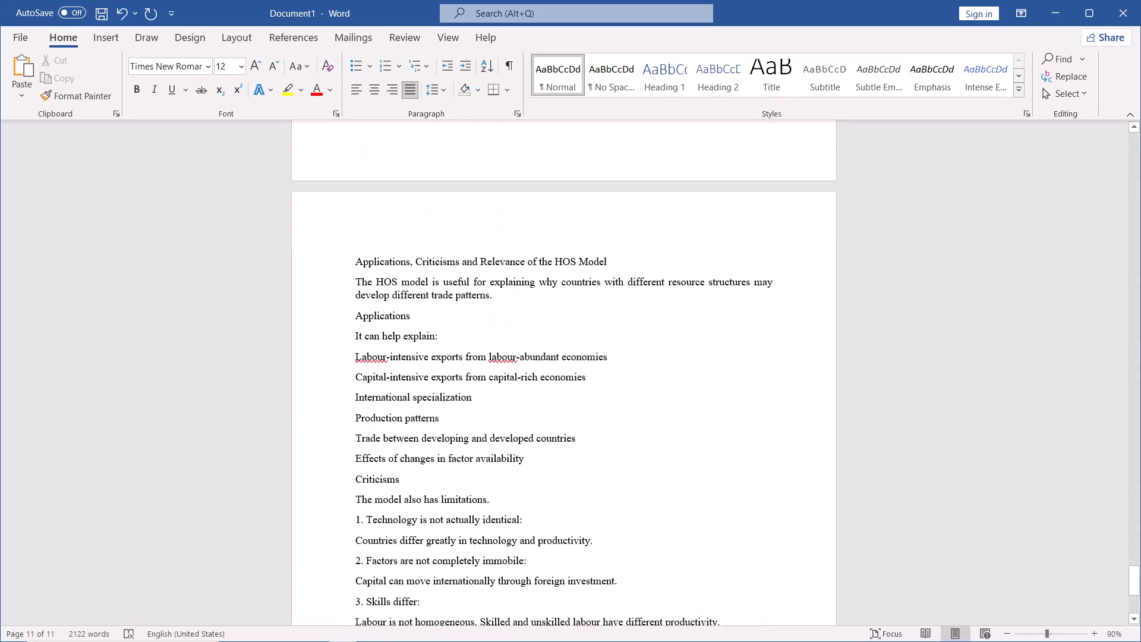
{"action": "scroll", "coordinate": [357, 531], "scroll_direction": "up", "scroll_amount": 1}
{"action": "left_click_drag", "start_coordinate": [352, 288], "coordinate": [354, 288]}
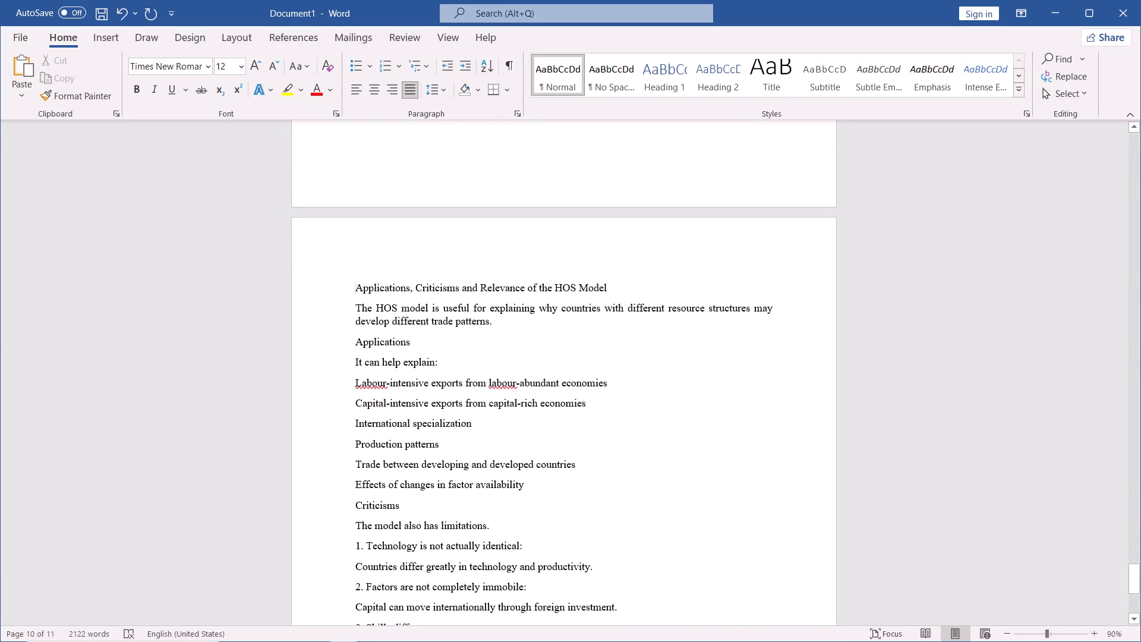
{"action": "left_click_drag", "start_coordinate": [354, 288], "coordinate": [603, 287]}
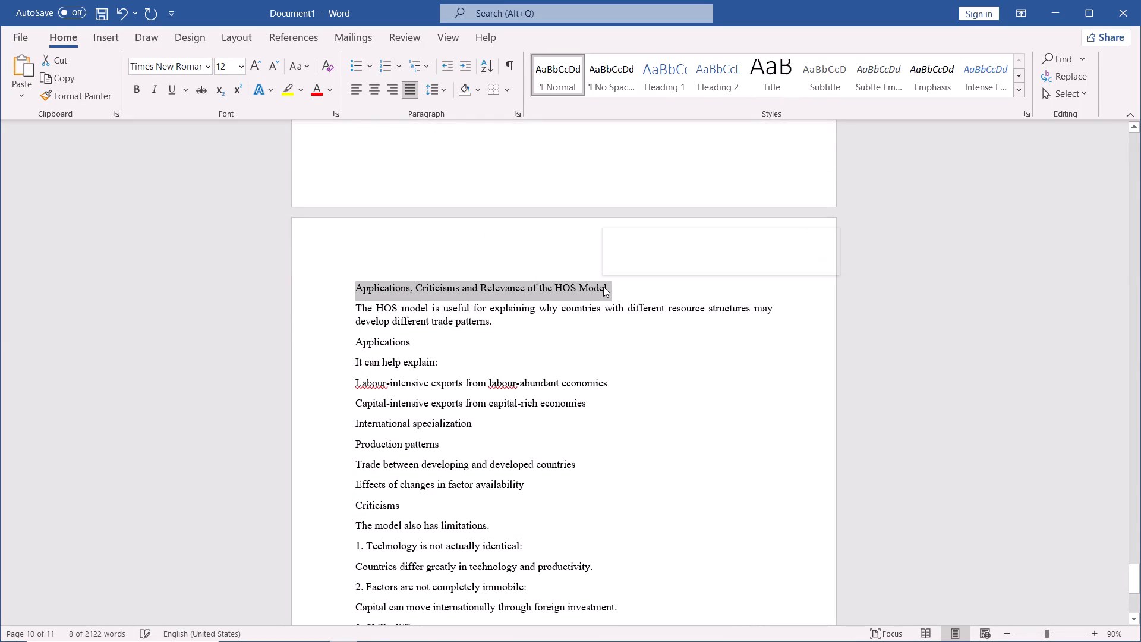
{"action": "key", "text": "ctrl+b"}
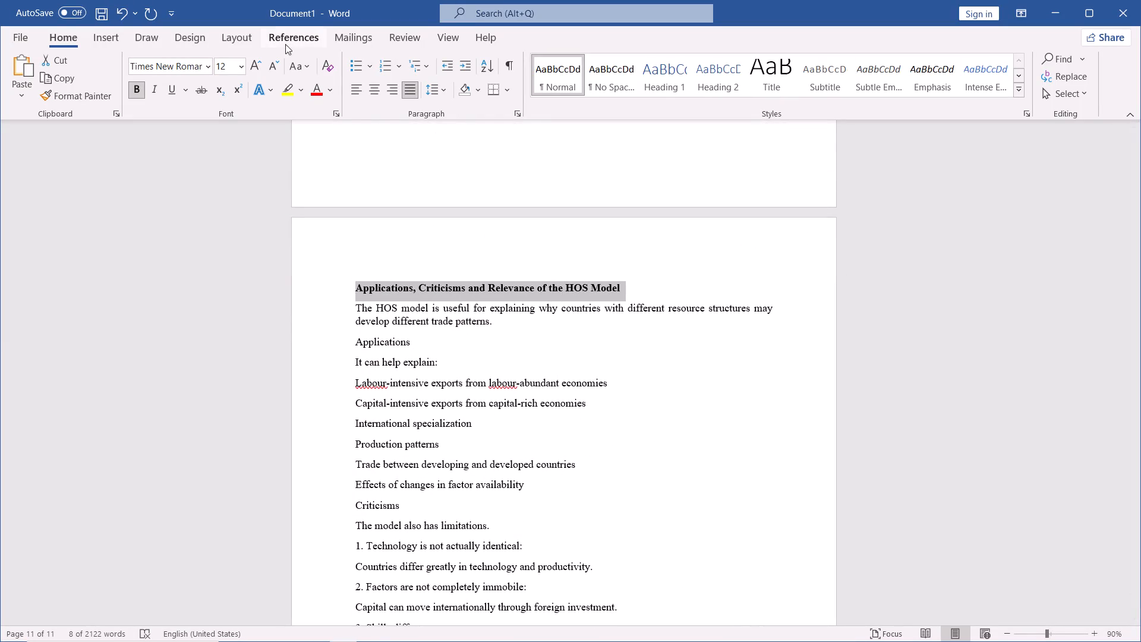
{"action": "left_click", "coordinate": [262, 59]}
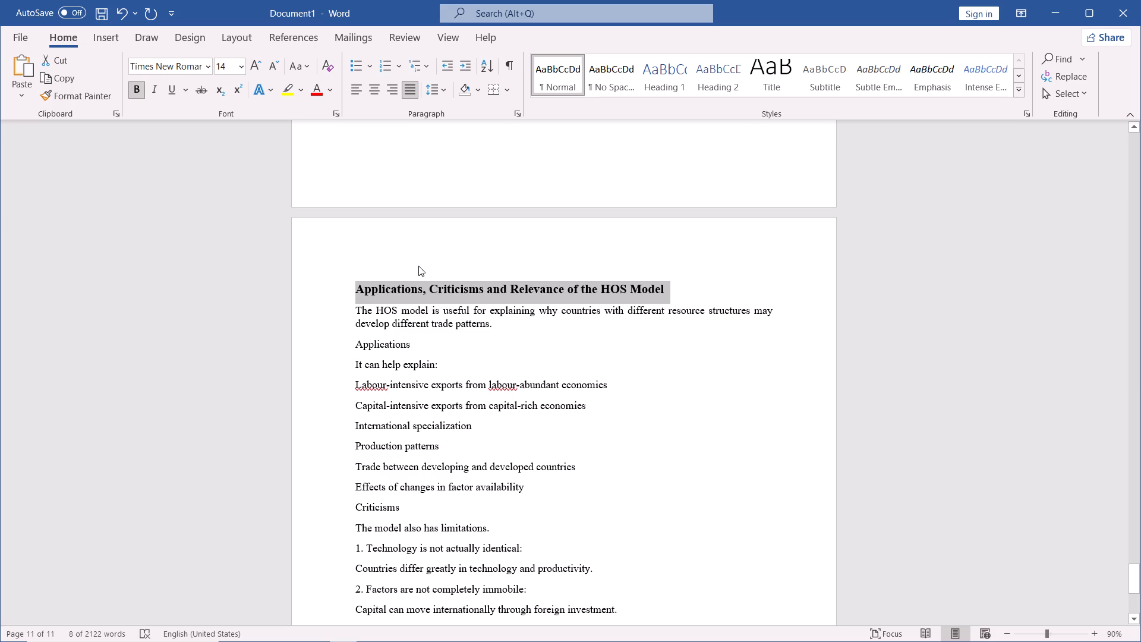
Make the "Applications" subheading in the HOS model applications and criticisms section bold.
{"action": "left_click_drag", "start_coordinate": [357, 344], "coordinate": [372, 342]}
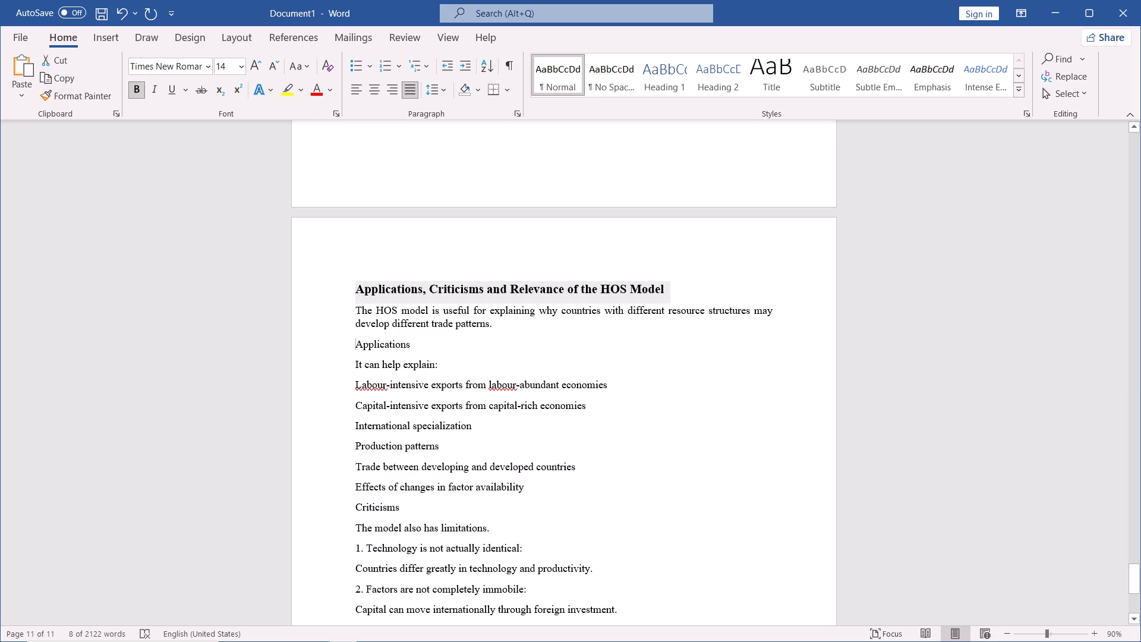
{"action": "left_click_drag", "start_coordinate": [372, 342], "coordinate": [415, 341]}
{"action": "key", "text": "ctrl+b"}
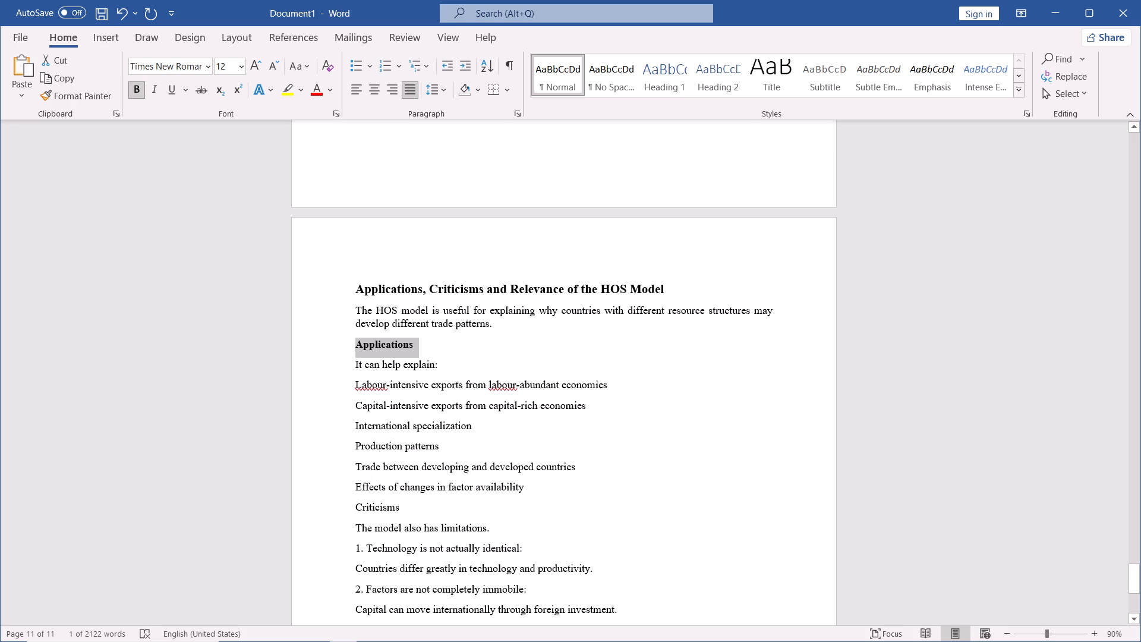
Turn the six lines from "Labour-intensive exports" to "Effects of changes in factor availability" into a bulleted list.
{"action": "left_click_drag", "start_coordinate": [357, 385], "coordinate": [523, 484]}
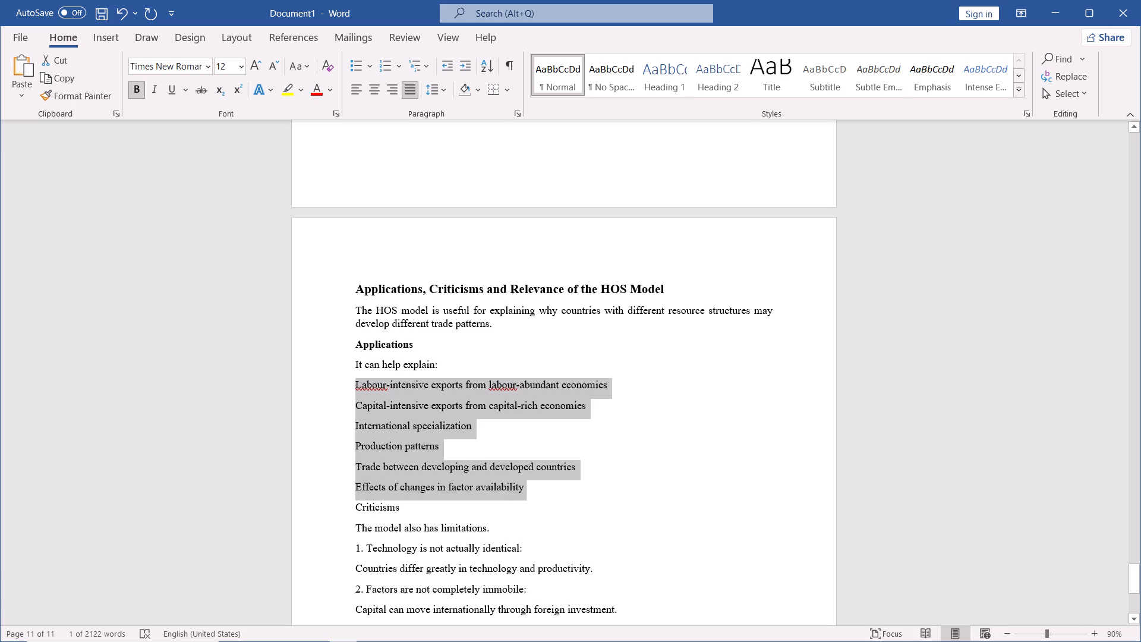
{"action": "left_click_drag", "start_coordinate": [523, 484], "coordinate": [527, 484]}
{"action": "left_click", "coordinate": [354, 72]}
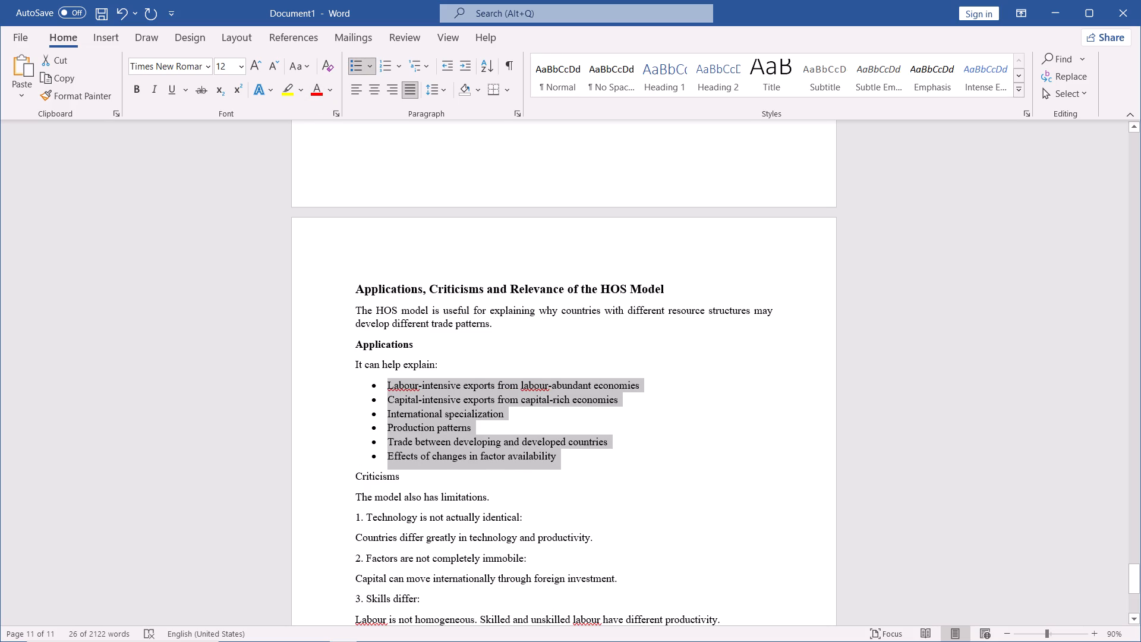
Make the "Criticisms" subheading below the bulleted list bold.
{"action": "left_click_drag", "start_coordinate": [353, 479], "coordinate": [404, 481]}
{"action": "key", "text": "ctrl+b"}
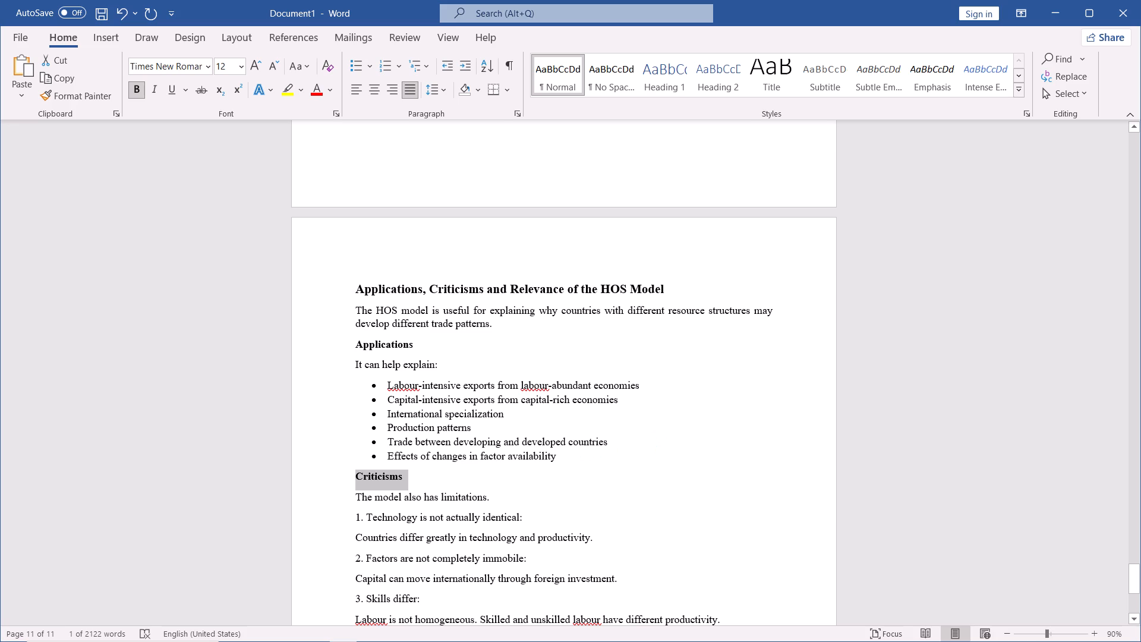
Add empty paragraphs after the document's closing paragraph, ending "resources and international trade.", to move the insertion point onto a new page.
{"action": "scroll", "coordinate": [488, 462], "scroll_direction": "down", "scroll_amount": 3}
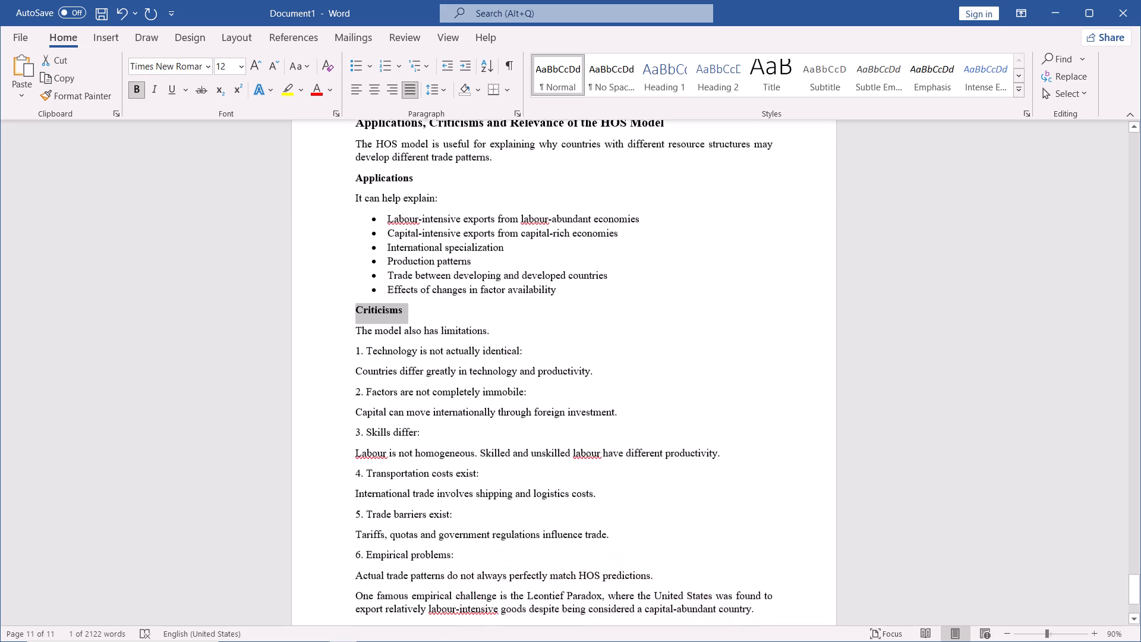
{"action": "scroll", "coordinate": [488, 462], "scroll_direction": "down", "scroll_amount": 2}
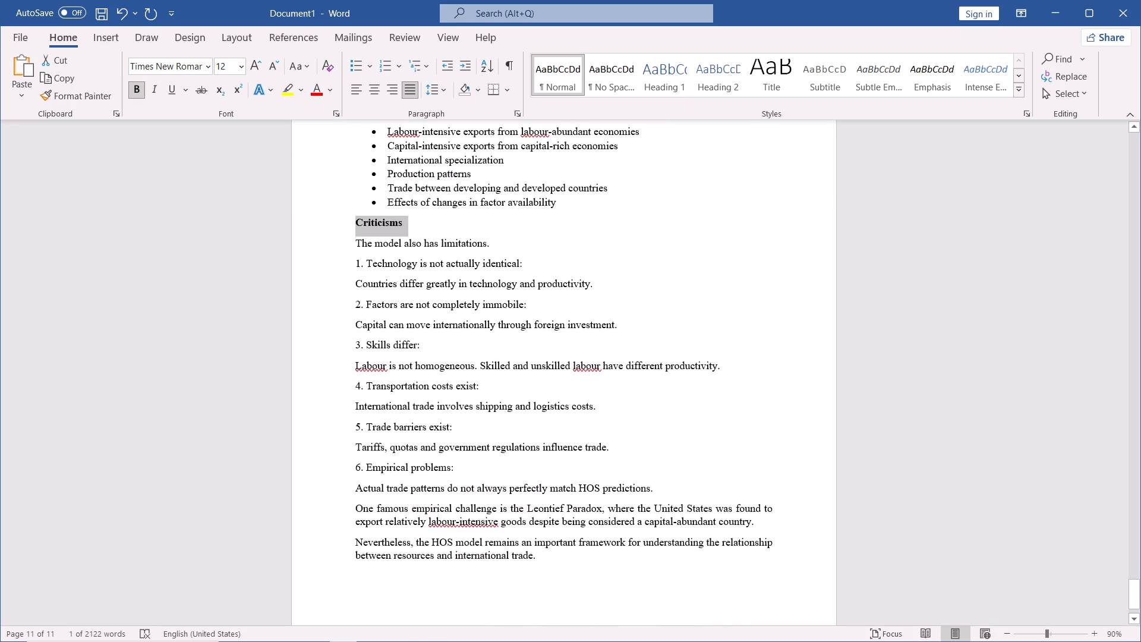
{"action": "scroll", "coordinate": [488, 462], "scroll_direction": "down", "scroll_amount": 2}
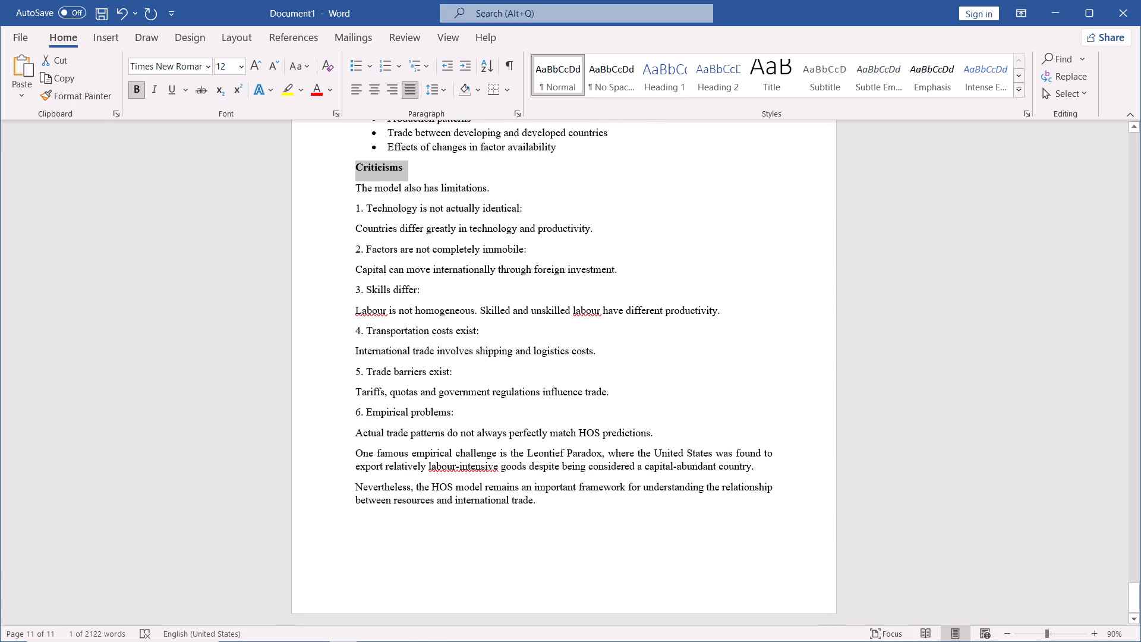
{"action": "scroll", "coordinate": [488, 462], "scroll_direction": "down", "scroll_amount": 2}
{"action": "scroll", "coordinate": [522, 426], "scroll_direction": "down", "scroll_amount": 6}
{"action": "left_click", "coordinate": [543, 509]}
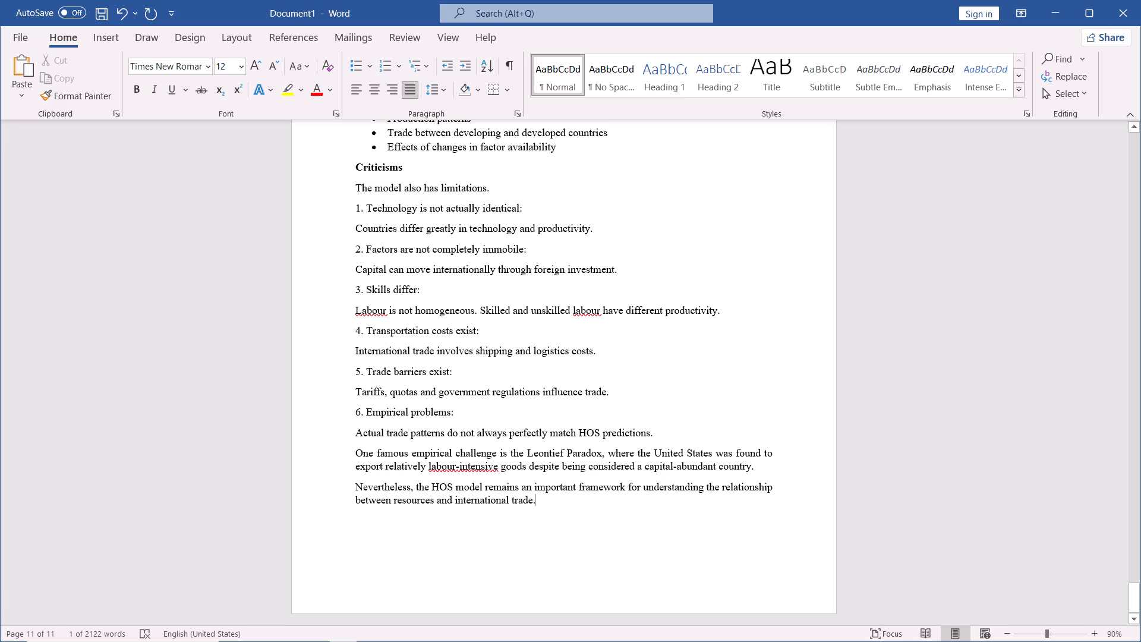
{"action": "key", "text": "Return"}
{"action": "key", "text": "Return"}
{"action": "key", "text": "Return"}
{"action": "key", "text": "Return"}
{"action": "key", "text": "BackSpace"}
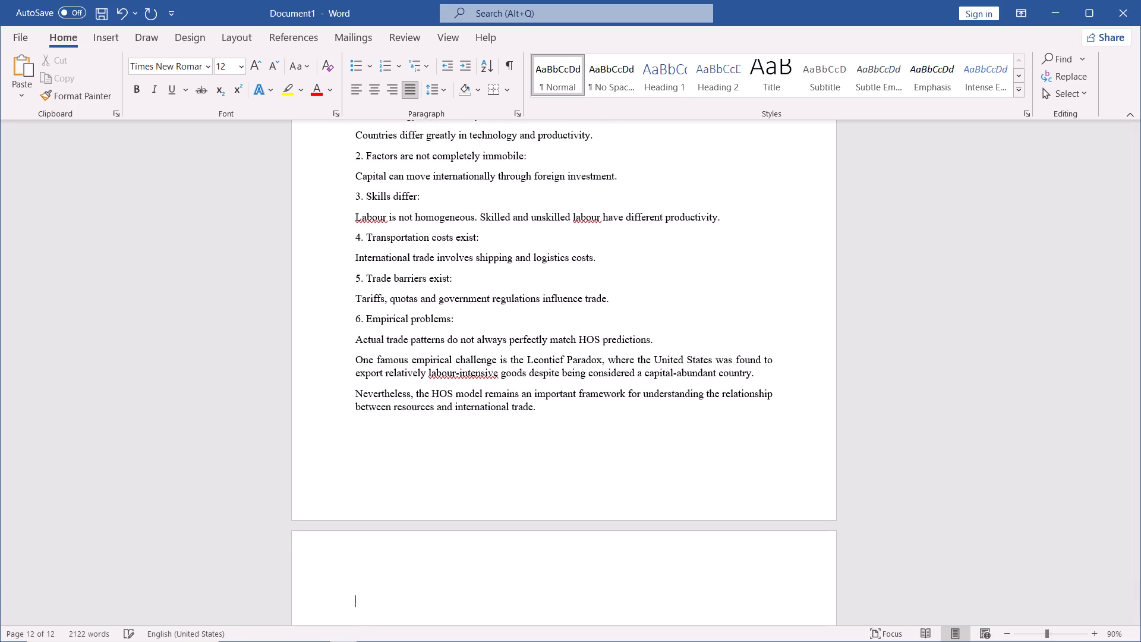
{"action": "key", "text": "BackSpace"}
{"action": "key", "text": "Return"}
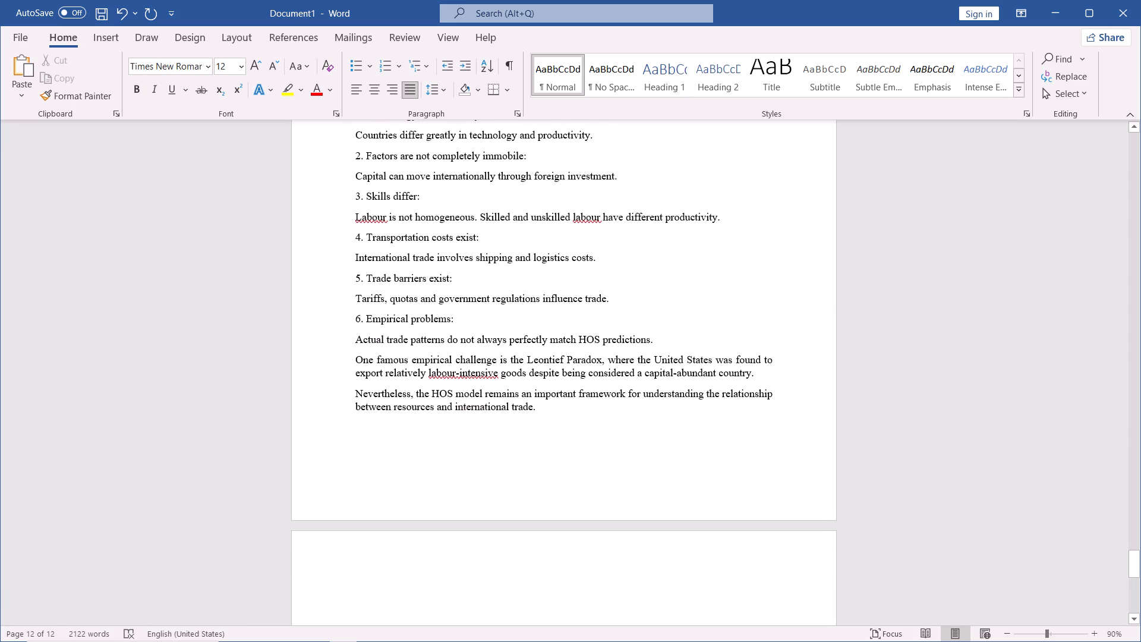
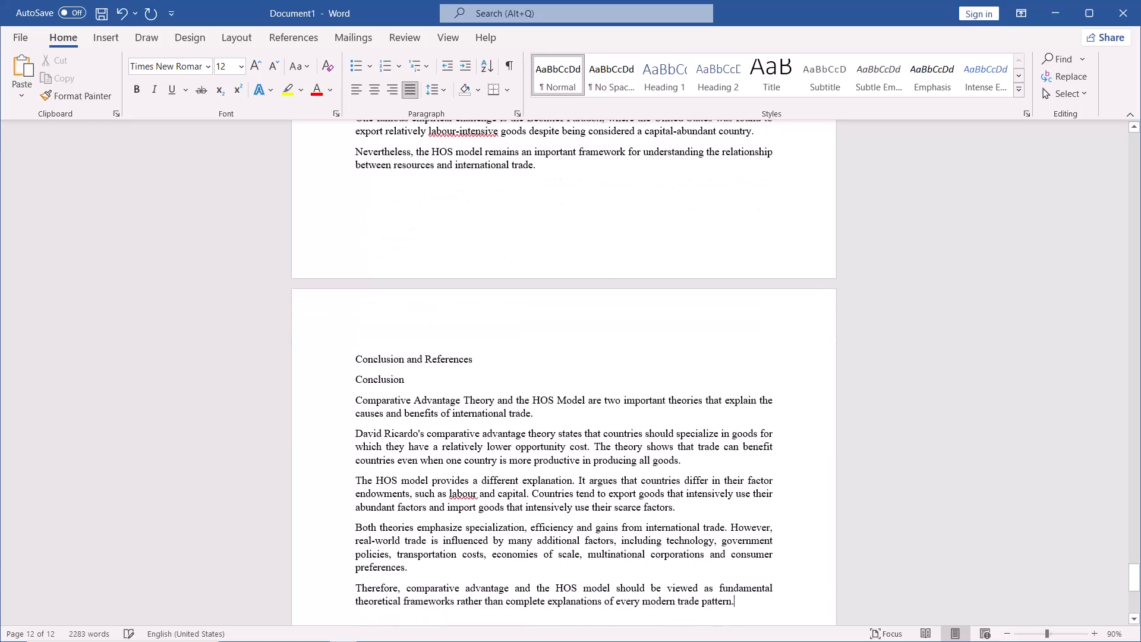
Make the "Conclusion and References" heading at the start of the last page bold.
{"action": "left_click_drag", "start_coordinate": [354, 357], "coordinate": [481, 357]}
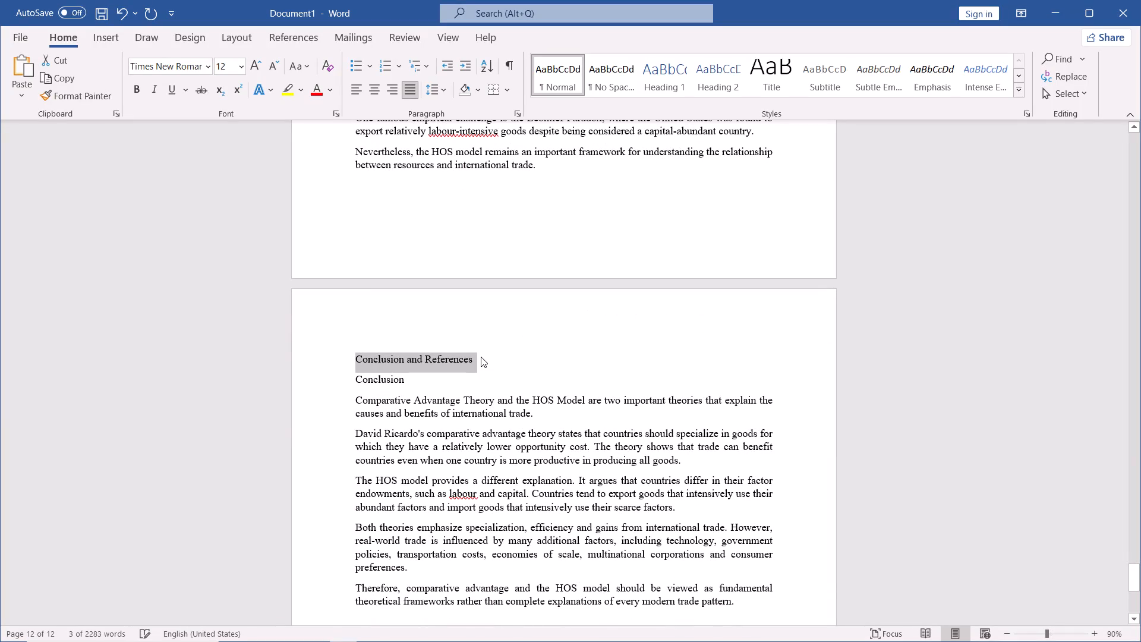
{"action": "key", "text": "ctrl+b"}
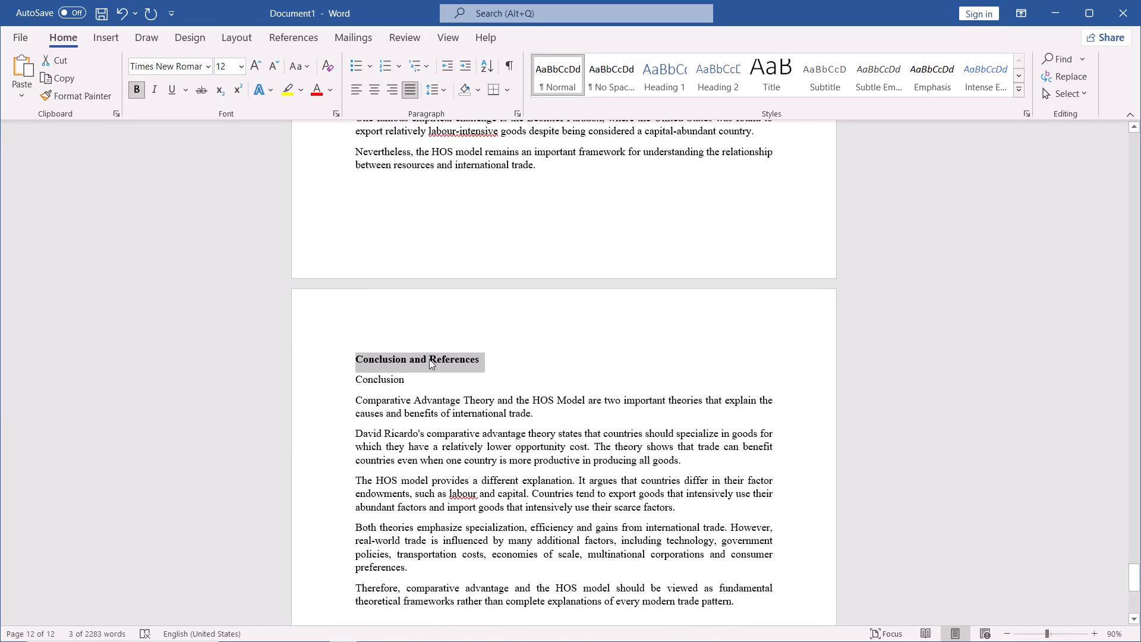
Shorten the bold "Conclusion and References" heading to "Conclusion" by deleting "and References".
{"action": "left_click", "coordinate": [486, 363]}
{"action": "key", "text": "BackSpace"}
{"action": "key", "text": "BackSpace"}
{"action": "key", "text": "BackSpace"}
{"action": "key", "text": "BackSpace"}
{"action": "key", "text": "BackSpace"}
{"action": "key", "text": "BackSpace"}
{"action": "key", "text": "BackSpace"}
{"action": "key", "text": "BackSpace"}
{"action": "key", "text": "BackSpace"}
{"action": "key", "text": "BackSpace"}
{"action": "key", "text": "BackSpace"}
{"action": "key", "text": "BackSpace"}
{"action": "key", "text": "BackSpace"}
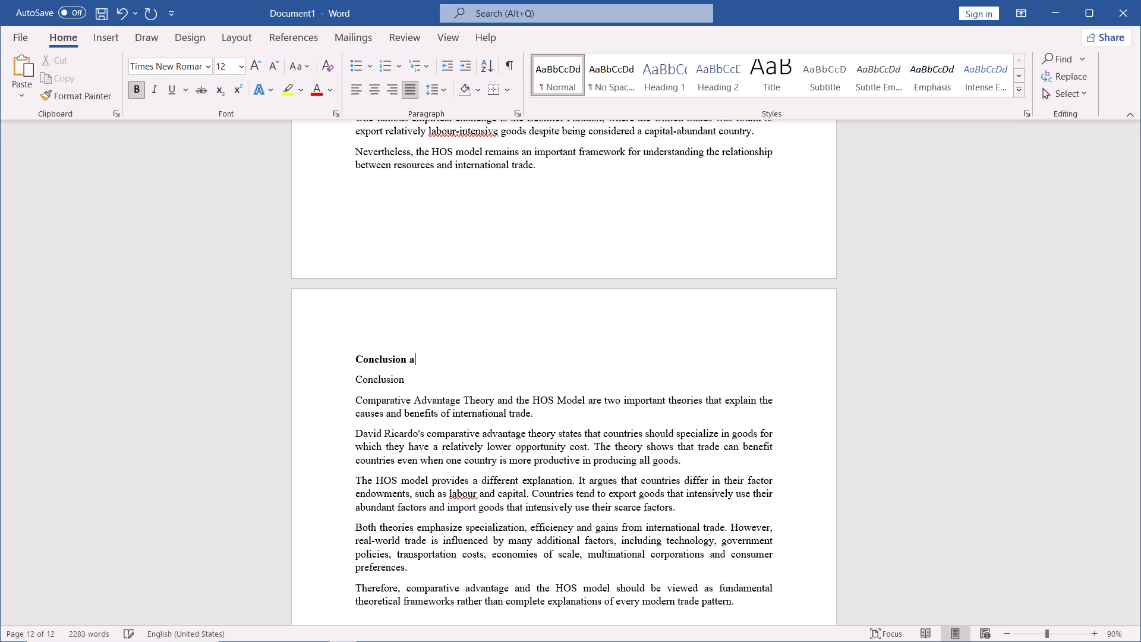
{"action": "key", "text": "BackSpace"}
{"action": "key", "text": "BackSpace"}
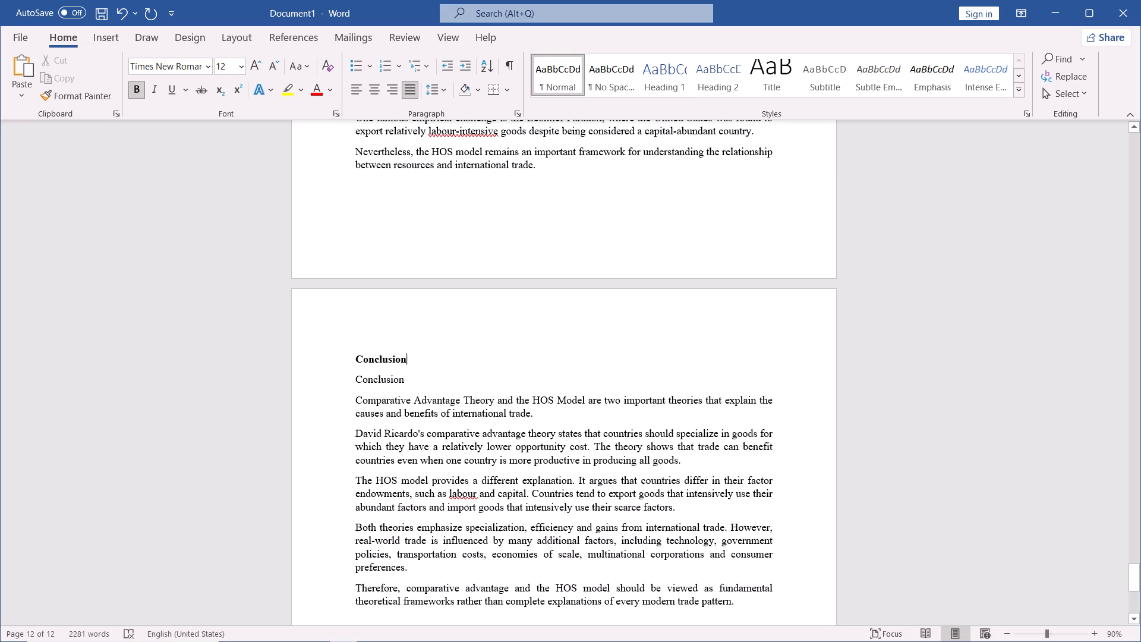
Delete the duplicate non-bold "Conclusion" line below the bold heading, including its empty paragraph.
{"action": "left_click", "coordinate": [410, 380]}
{"action": "key", "text": "BackSpace"}
{"action": "key", "text": "BackSpace"}
{"action": "key", "text": "BackSpace"}
{"action": "key", "text": "BackSpace"}
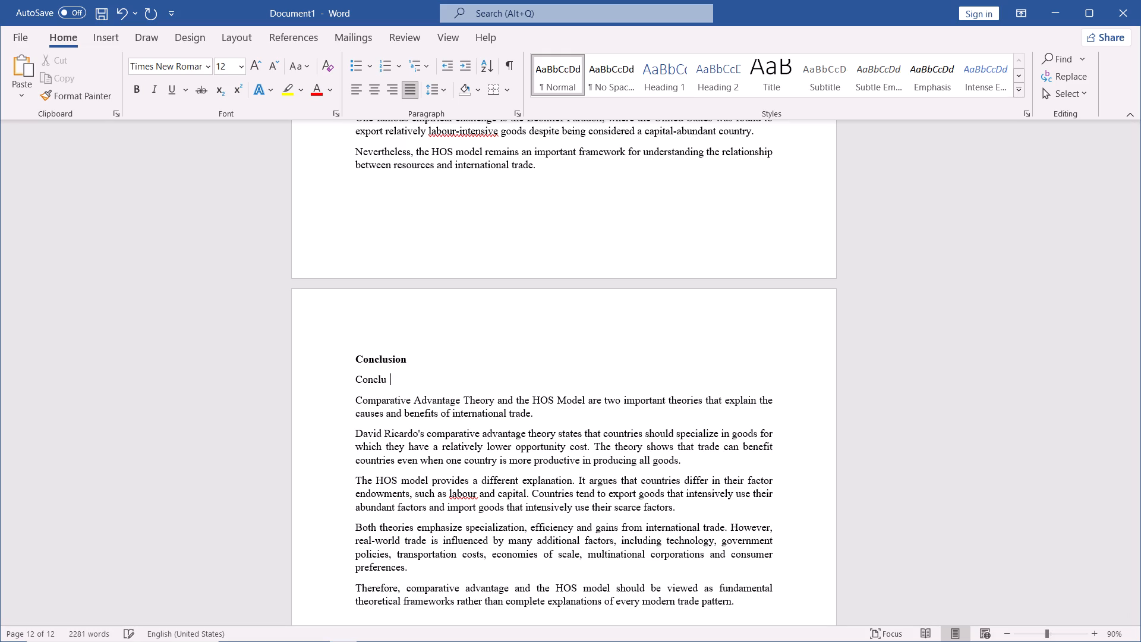
{"action": "key", "text": "BackSpace"}
{"action": "key", "text": "BackSpace"}
{"action": "key", "text": "BackSpace"}
{"action": "key", "text": "BackSpace"}
{"action": "key", "text": "BackSpace"}
{"action": "key", "text": "BackSpace"}
{"action": "key", "text": "BackSpace"}
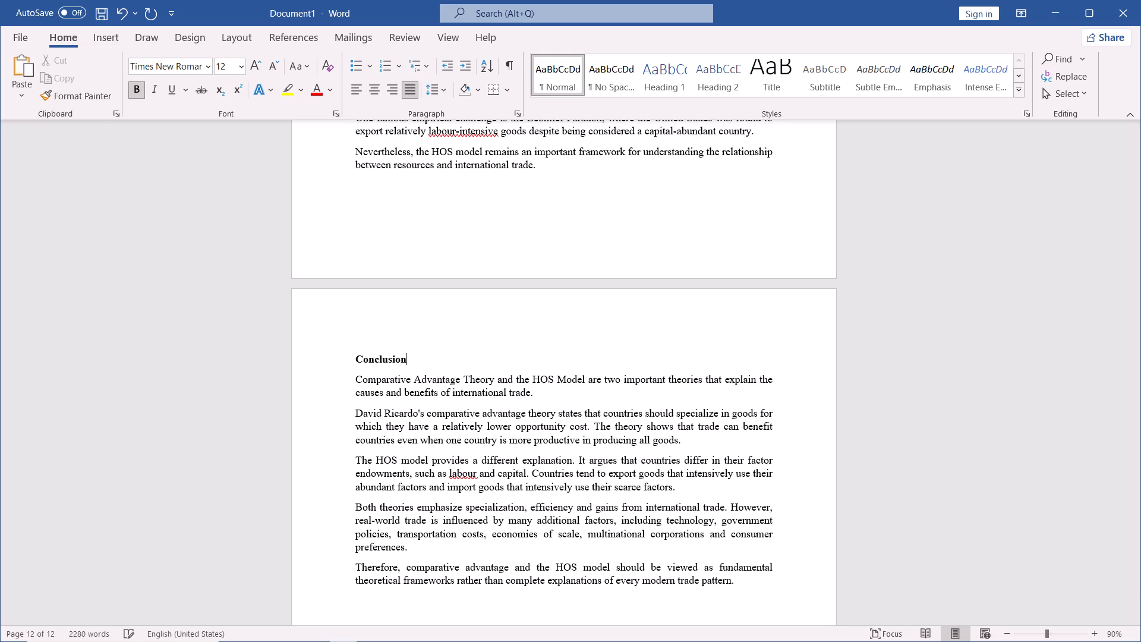
Increase the bold "Conclusion" heading's font size to 14.
{"action": "left_click_drag", "start_coordinate": [406, 360], "coordinate": [339, 359]}
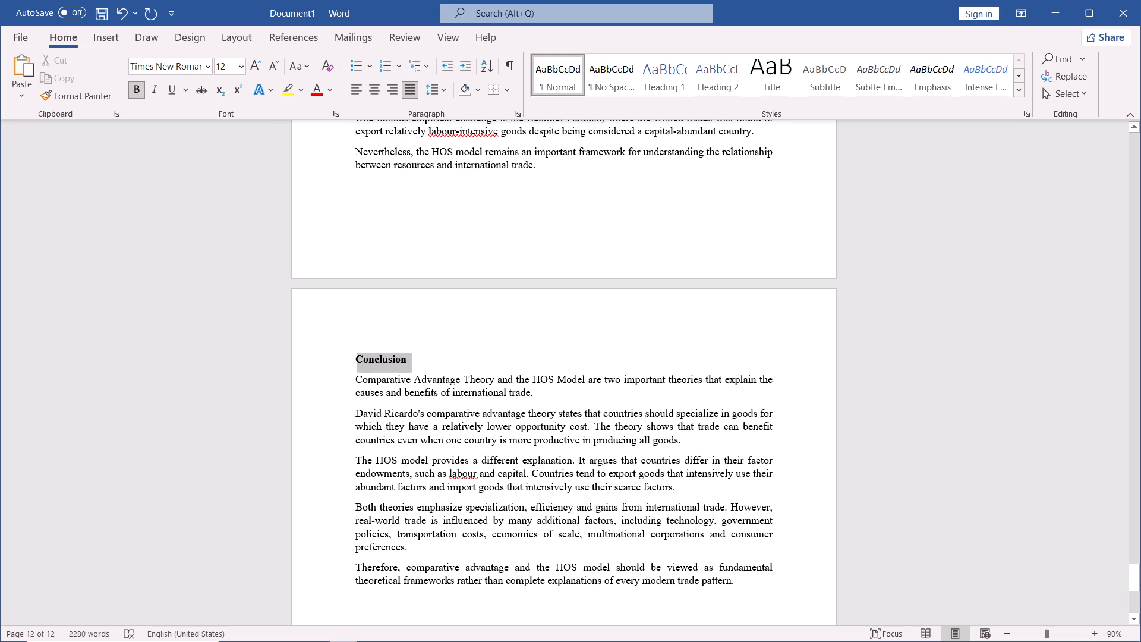
{"action": "left_click_drag", "start_coordinate": [339, 359], "coordinate": [338, 359]}
{"action": "left_click", "coordinate": [259, 70]}
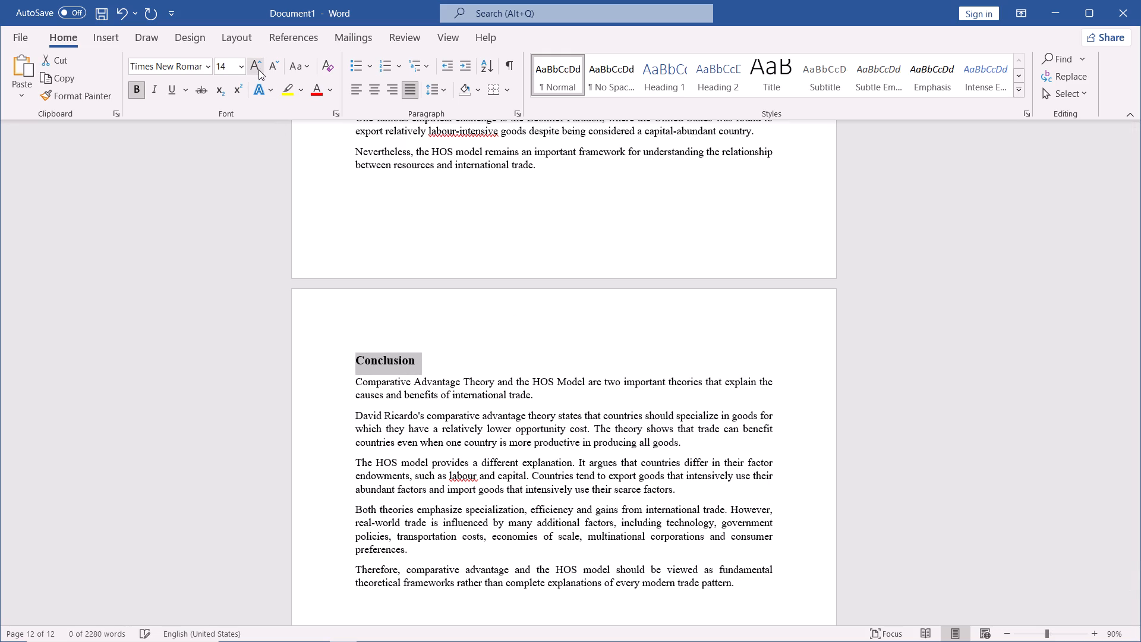
Place the insertion point at the end of the conclusion's last paragraph, after "every modern trade pattern.".
{"action": "scroll", "coordinate": [503, 351], "scroll_direction": "down", "scroll_amount": 3}
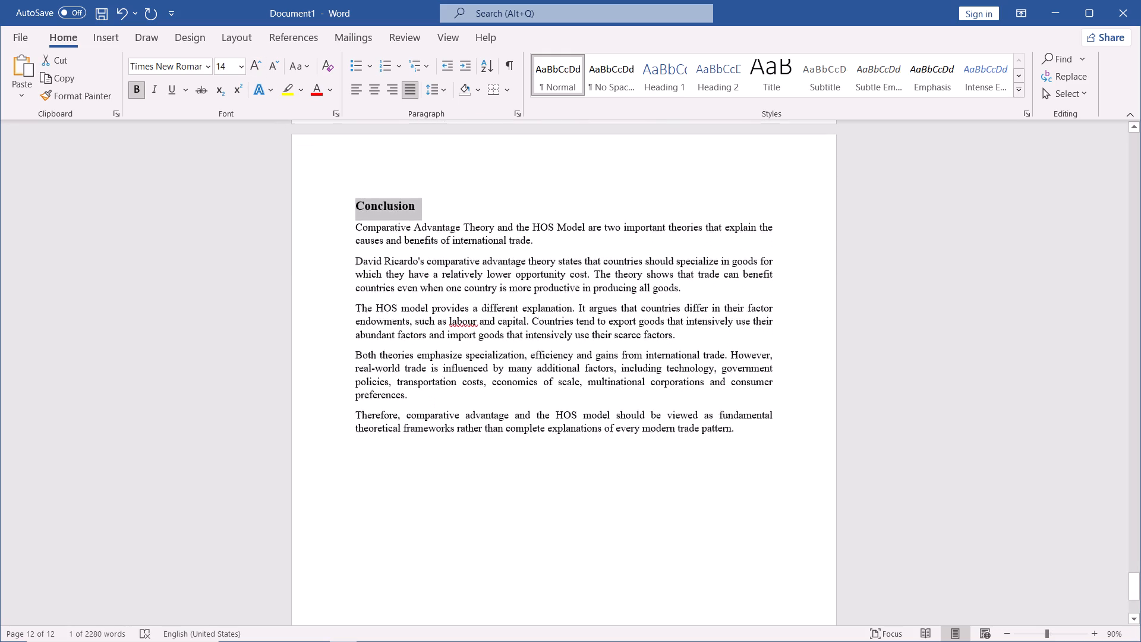
{"action": "left_click", "coordinate": [757, 433]}
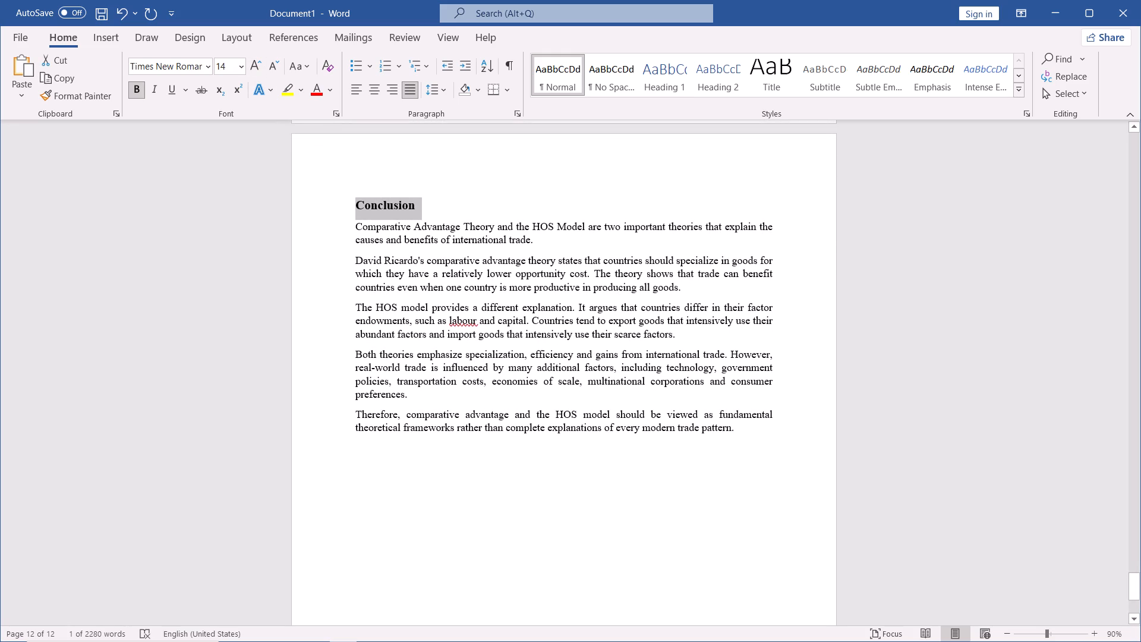
Start a new empty paragraph below the conclusion's last paragraph, after "every modern trade pattern.".
{"action": "key", "text": "Return"}
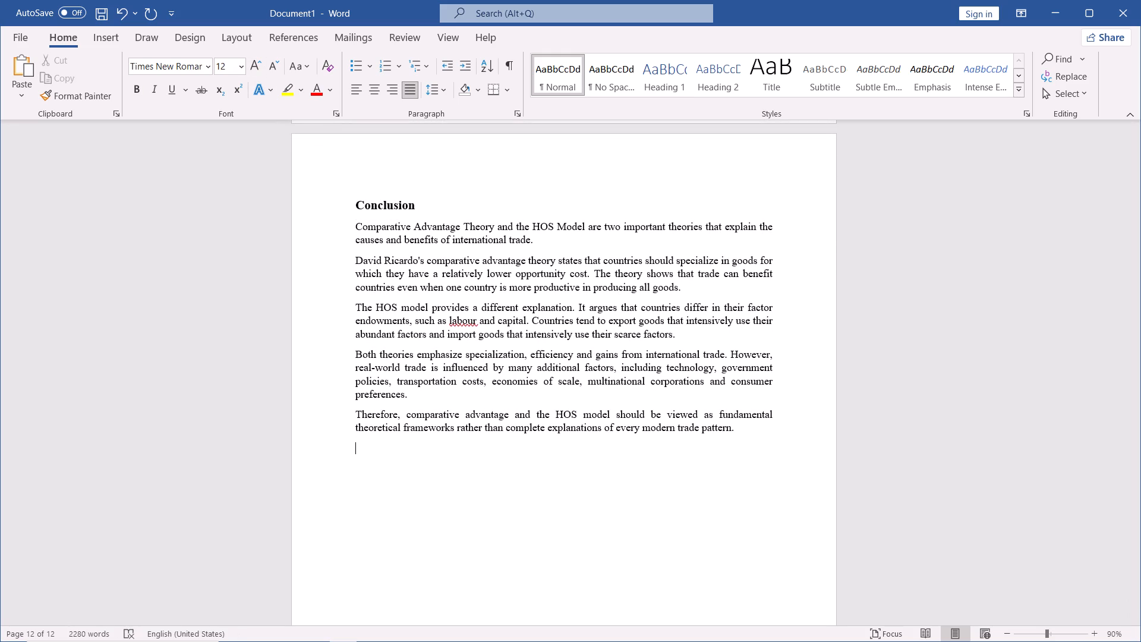
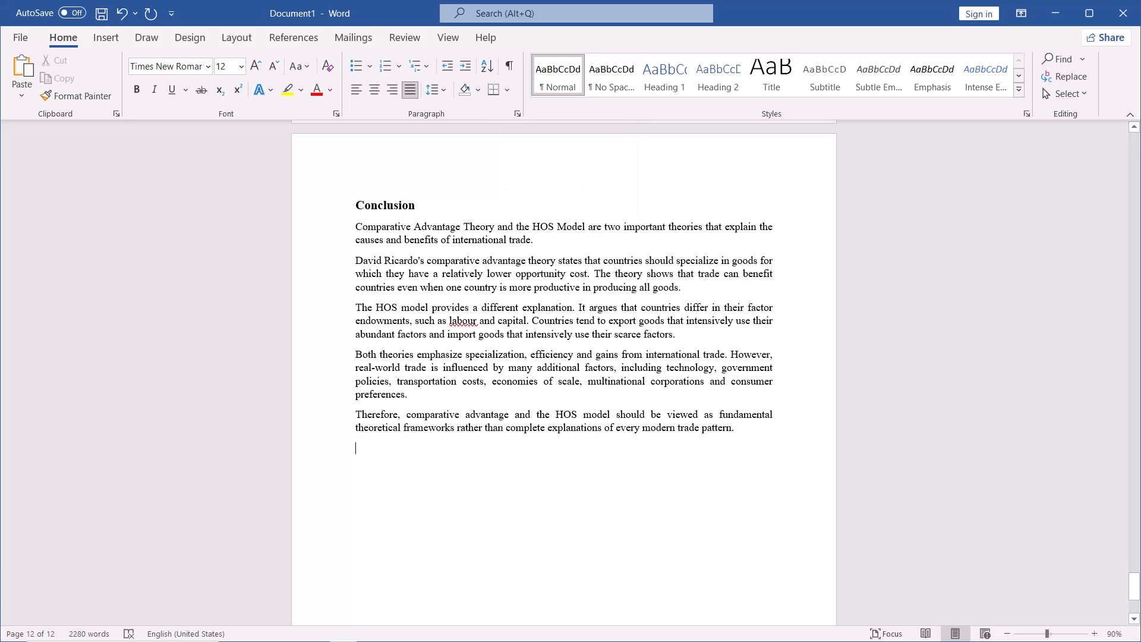
Paste the copied "References" list, with entries from Ricardo to Mankiw, on the empty line below the conclusion's last paragraph.
{"action": "left_click", "coordinate": [360, 446]}
{"action": "key", "text": "ctrl+v"}
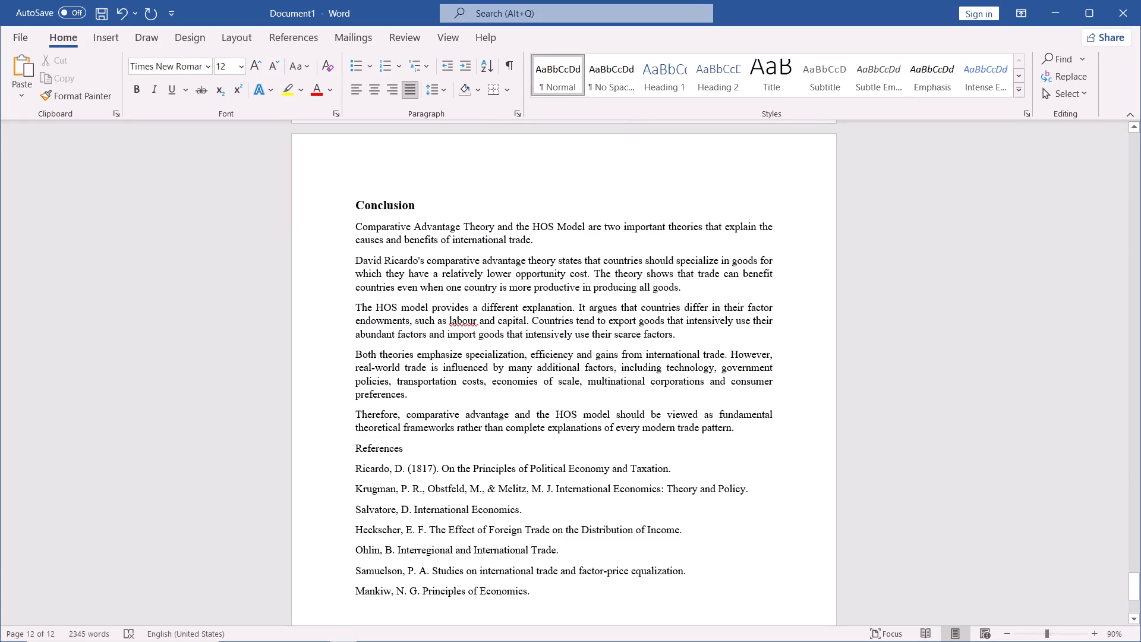
Make the "References" heading line bold and increase its font size to 14.
{"action": "left_click_drag", "start_coordinate": [351, 446], "coordinate": [428, 446]}
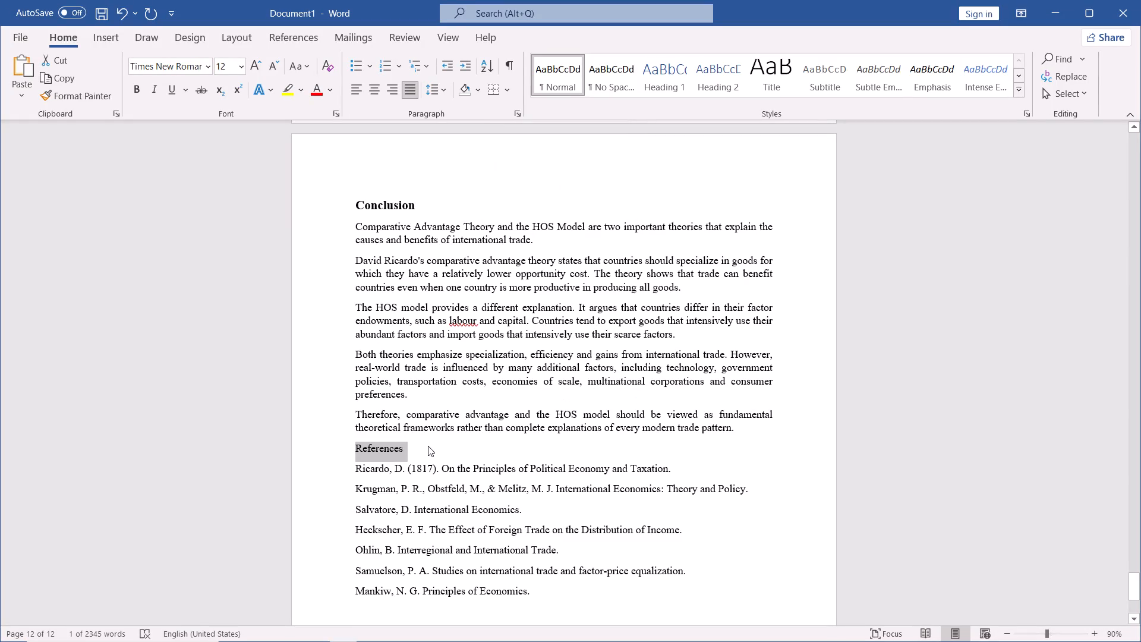
{"action": "key", "text": "ctrl+b"}
{"action": "left_click", "coordinate": [256, 59]}
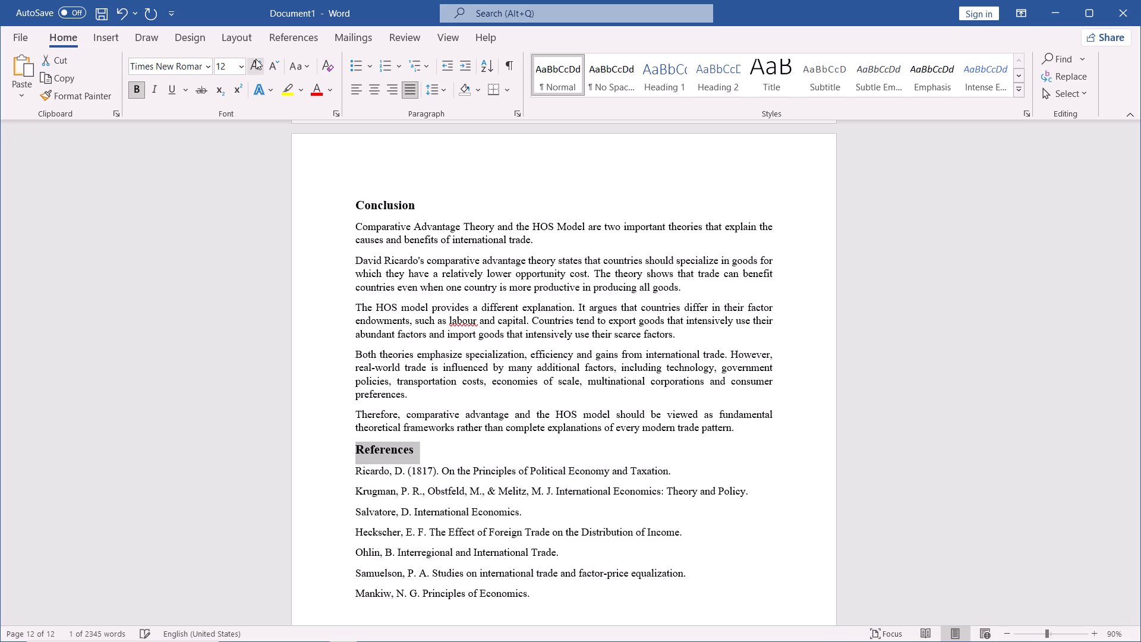
{"action": "left_click", "coordinate": [418, 446]}
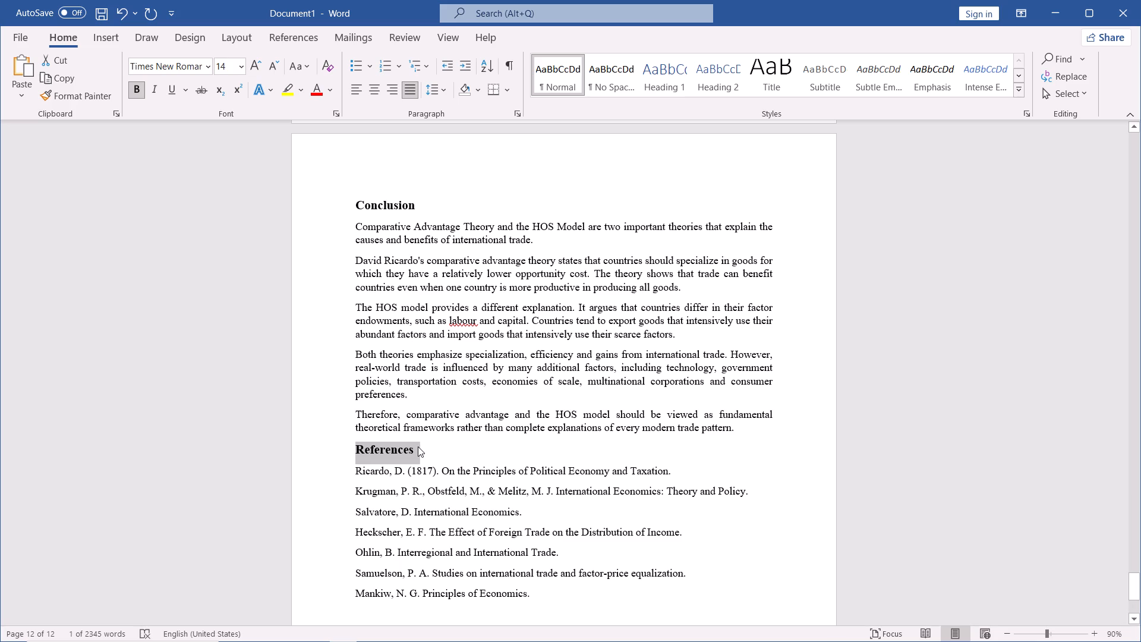
Delete the Krugman, Salvatore and Samuelson entries from the References section, including their emptied paragraphs.
{"action": "scroll", "coordinate": [418, 446], "scroll_direction": "down", "scroll_amount": 3}
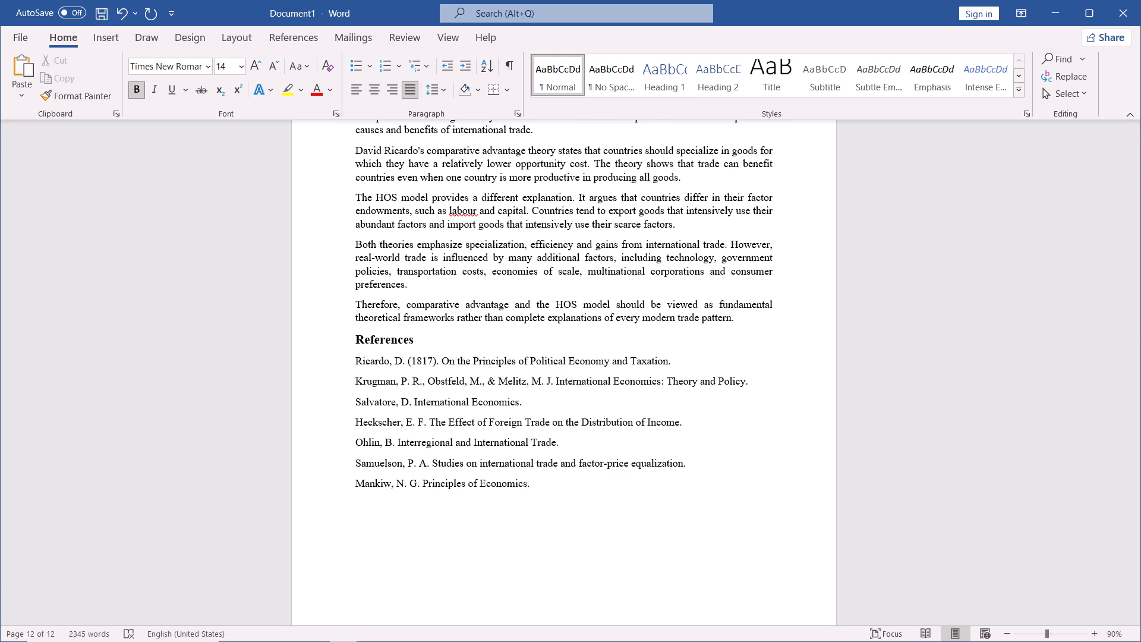
{"action": "left_click_drag", "start_coordinate": [352, 380], "coordinate": [522, 402]}
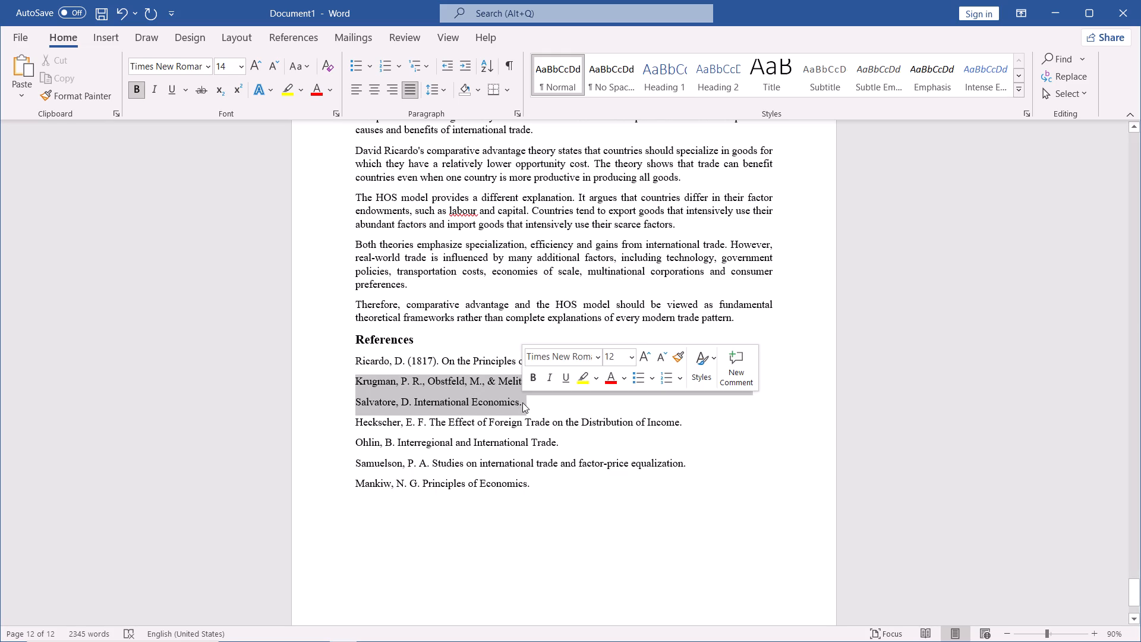
{"action": "key", "text": "BackSpace"}
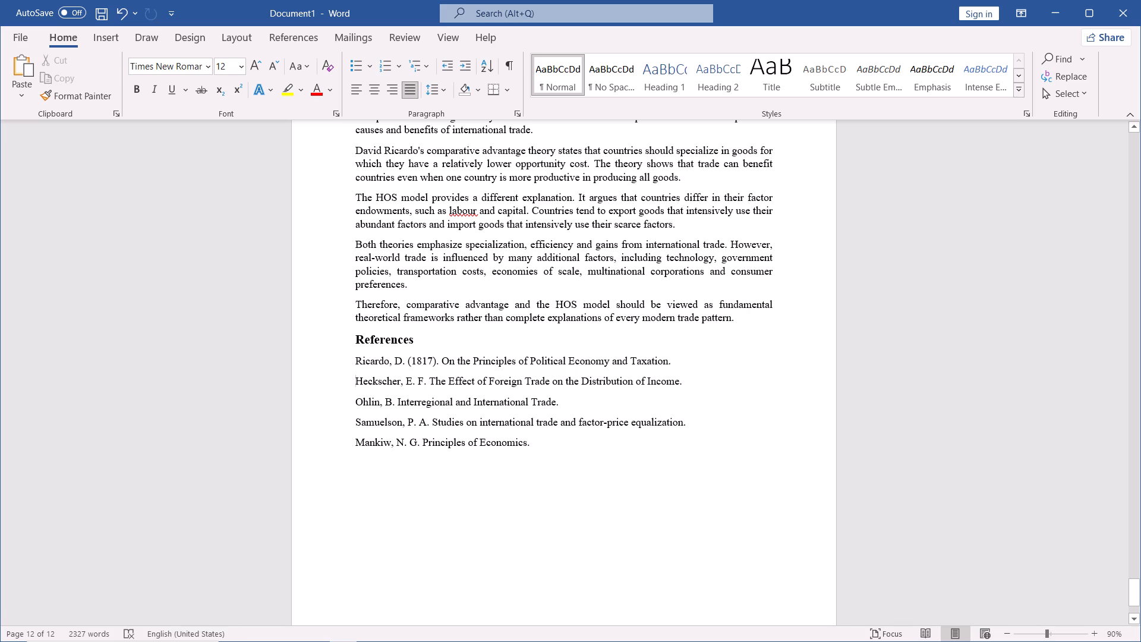
{"action": "left_click_drag", "start_coordinate": [354, 421], "coordinate": [372, 418]}
{"action": "left_click_drag", "start_coordinate": [372, 418], "coordinate": [690, 418]}
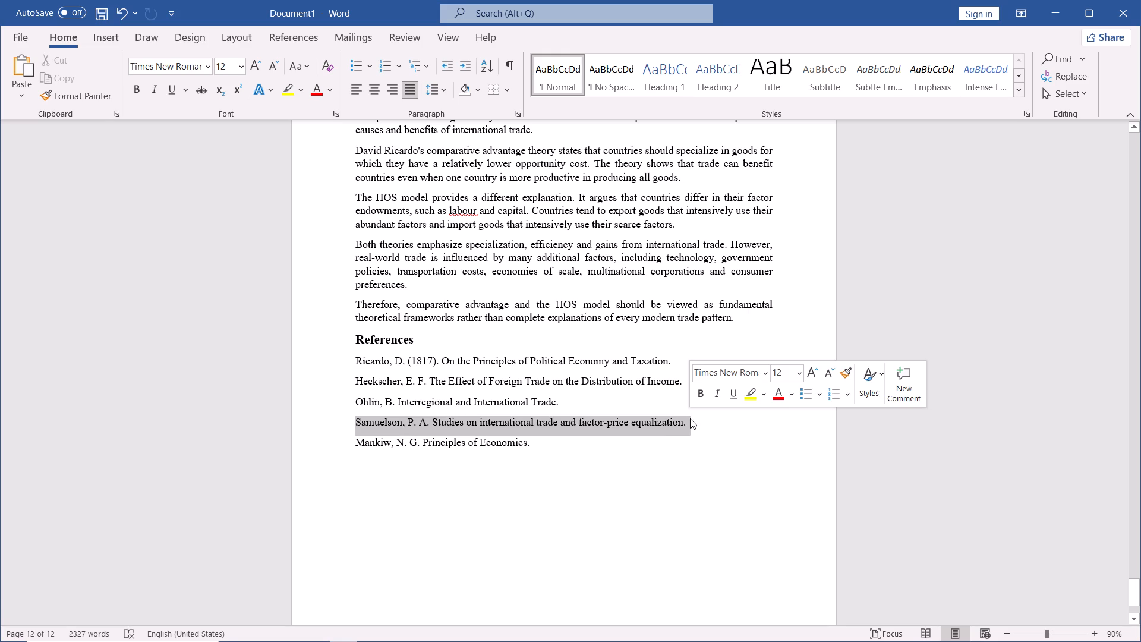
{"action": "key", "text": "BackSpace"}
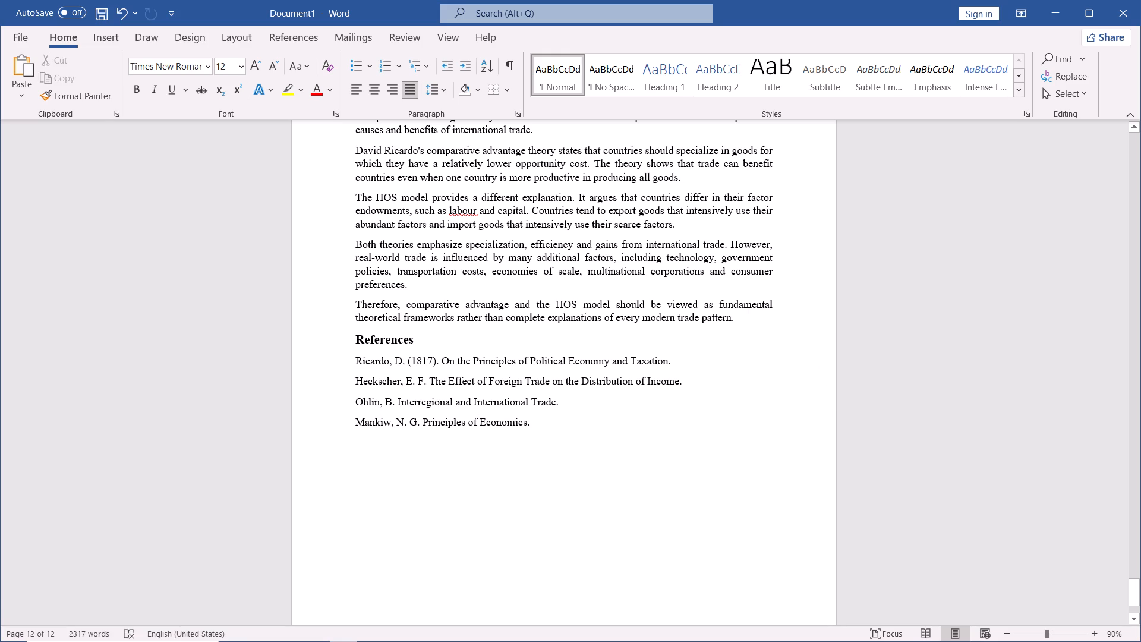
Format the Ricardo, Heckscher, Ohlin and Mankiw reference entries as a bulleted list.
{"action": "left_click_drag", "start_coordinate": [350, 363], "coordinate": [528, 449]}
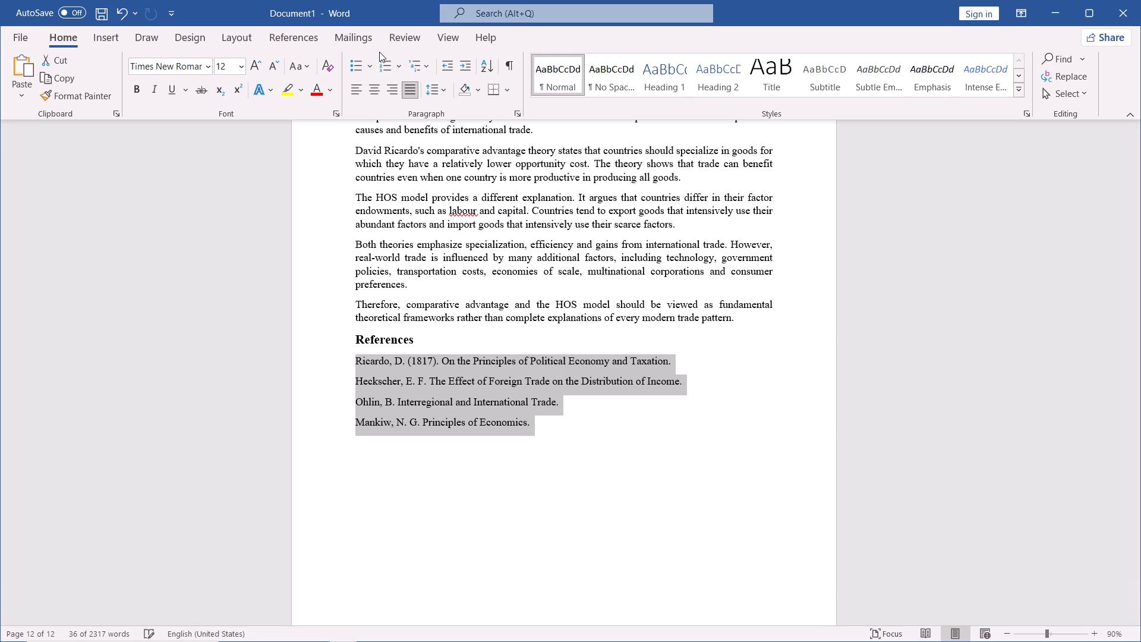
{"action": "left_click", "coordinate": [384, 68]}
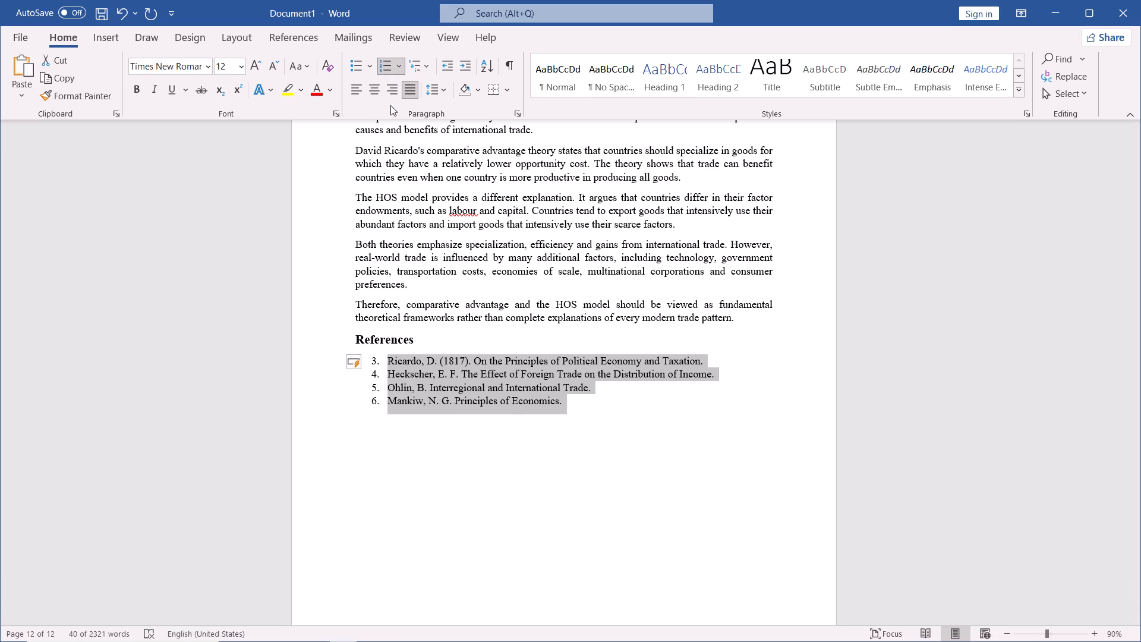
{"action": "key", "text": "ctrl+z"}
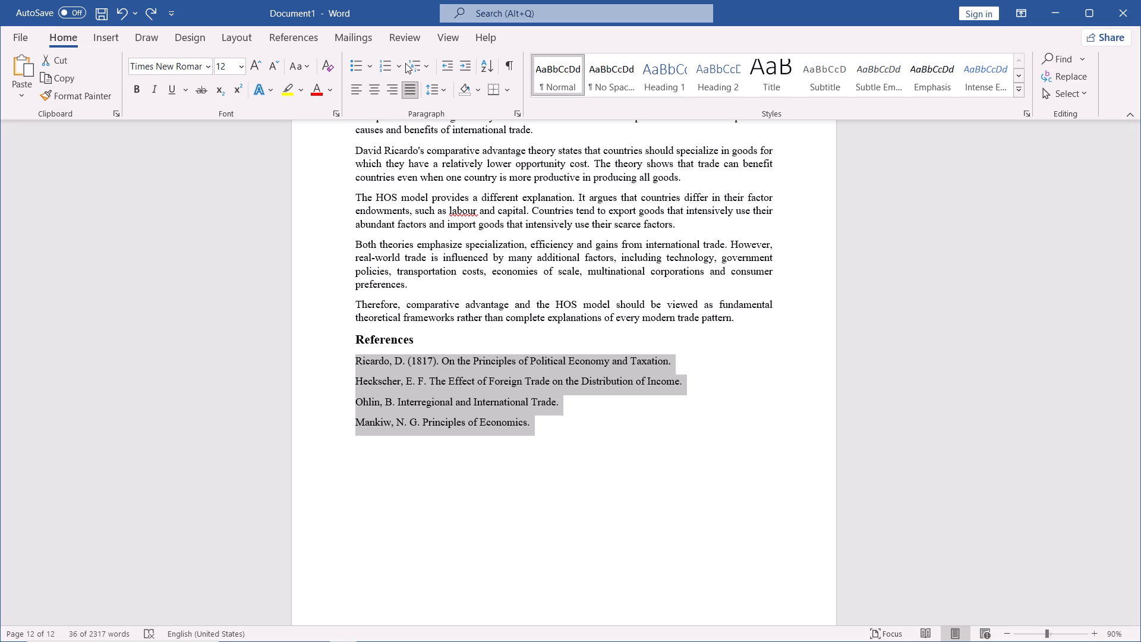
{"action": "left_click", "coordinate": [355, 66]}
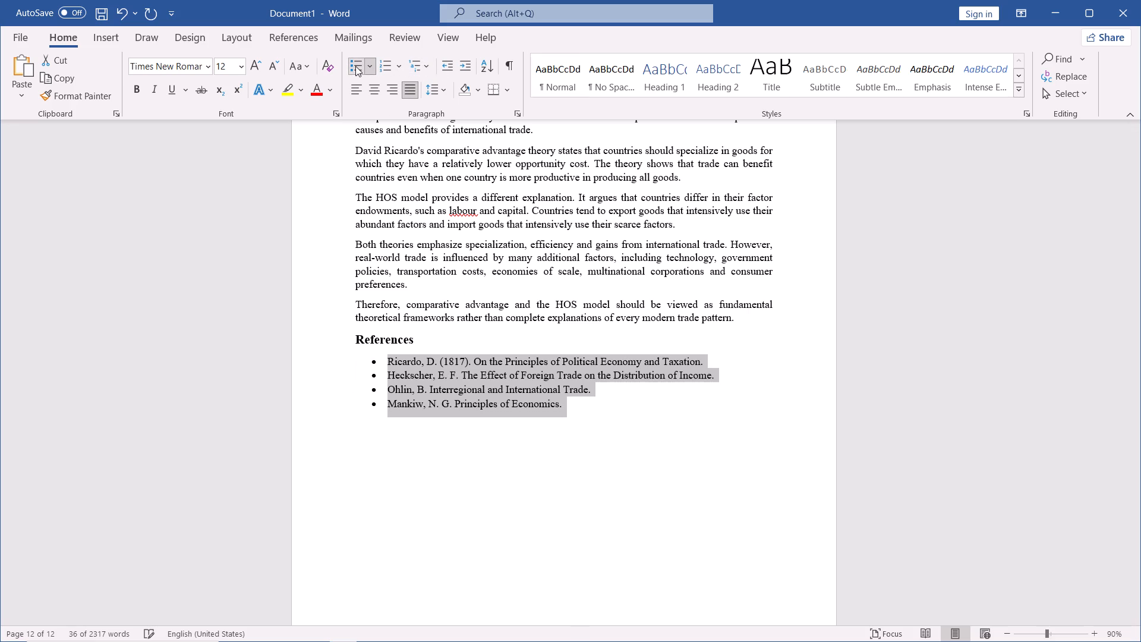
{"action": "left_click", "coordinate": [581, 414]}
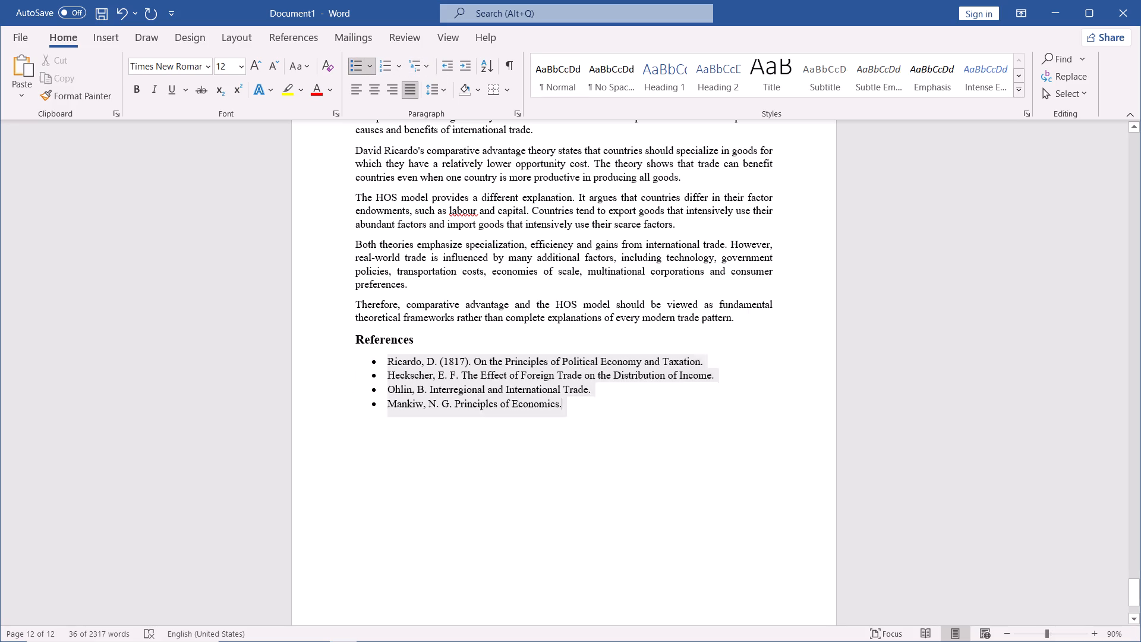
{"action": "key", "text": "Return"}
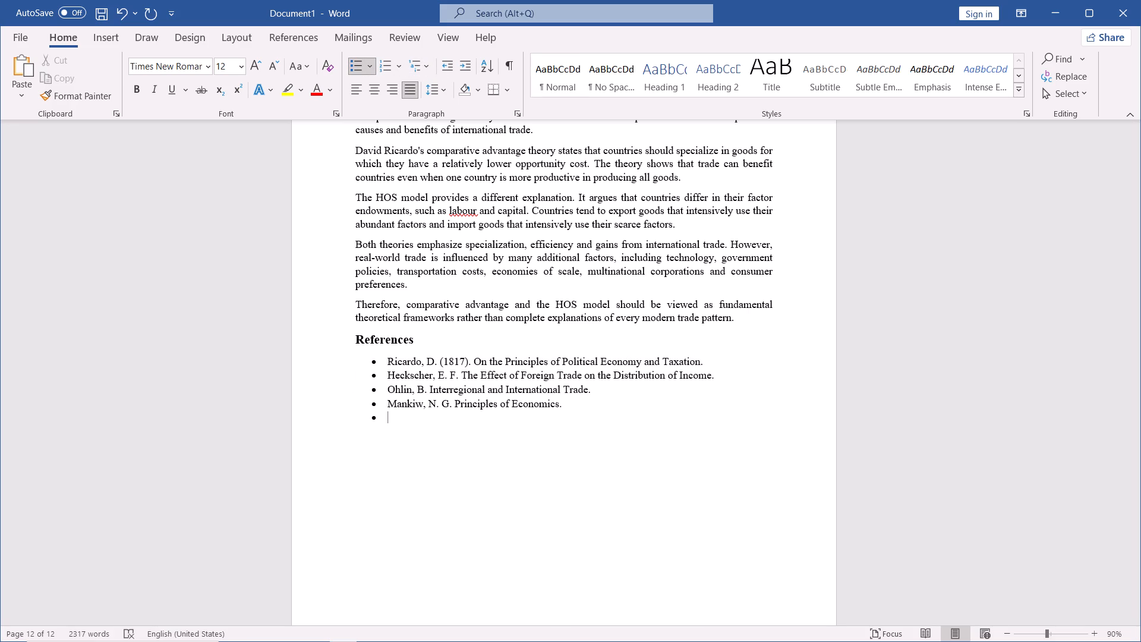
{"action": "type", "text": "wi"}
{"action": "type", "text": "ki"}
{"action": "key", "text": "BackSpace"}
{"action": "key", "text": "BackSpace"}
{"action": "key", "text": "BackSpace"}
{"action": "key", "text": "BackSpace"}
{"action": "type", "text": "www"}
{"action": "key", "text": "period"}
{"action": "type", "text": "google"}
{"action": "key", "text": "period"}
{"action": "key", "text": "BackSpace"}
{"action": "type", "text": ".com"}
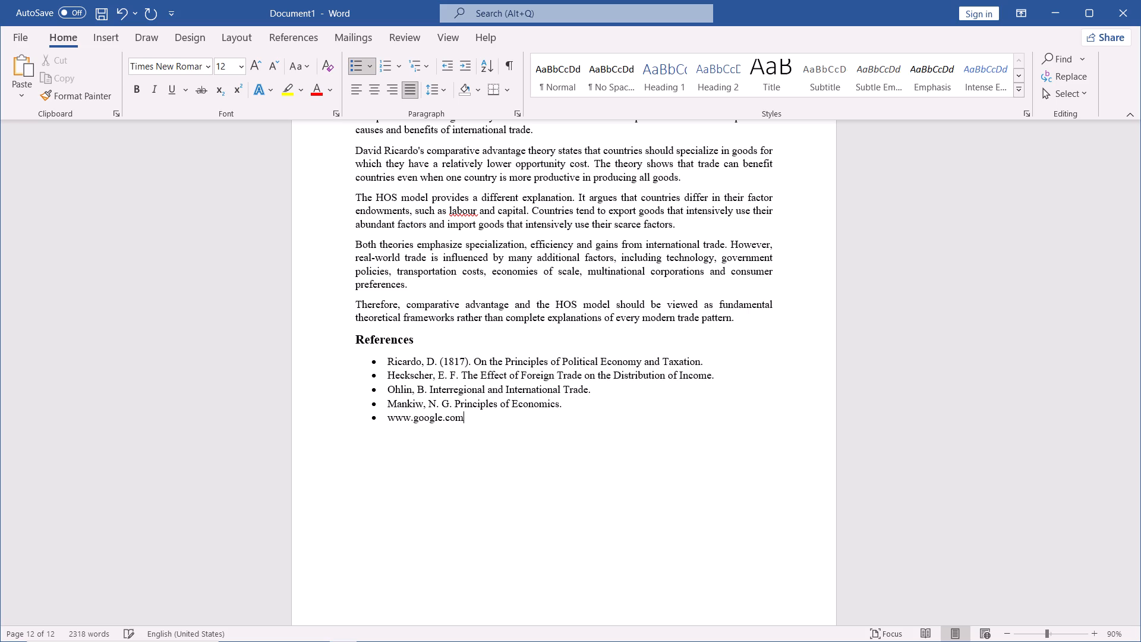
{"action": "key", "text": "Return"}
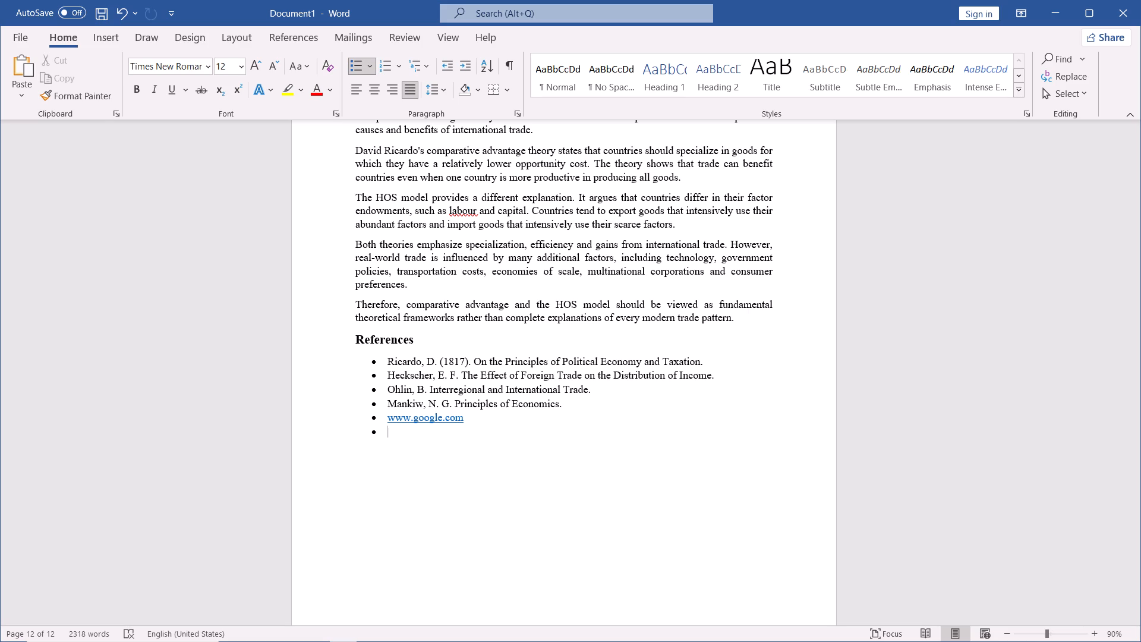
{"action": "type", "text": "ikipedia"}
Add two more bullets after "Wikipedia" in the References list: "Sciencedirect.com" and "Scribd.com".
{"action": "scroll", "coordinate": [581, 414], "scroll_direction": "down", "scroll_amount": 12, "text": "ctrl"}
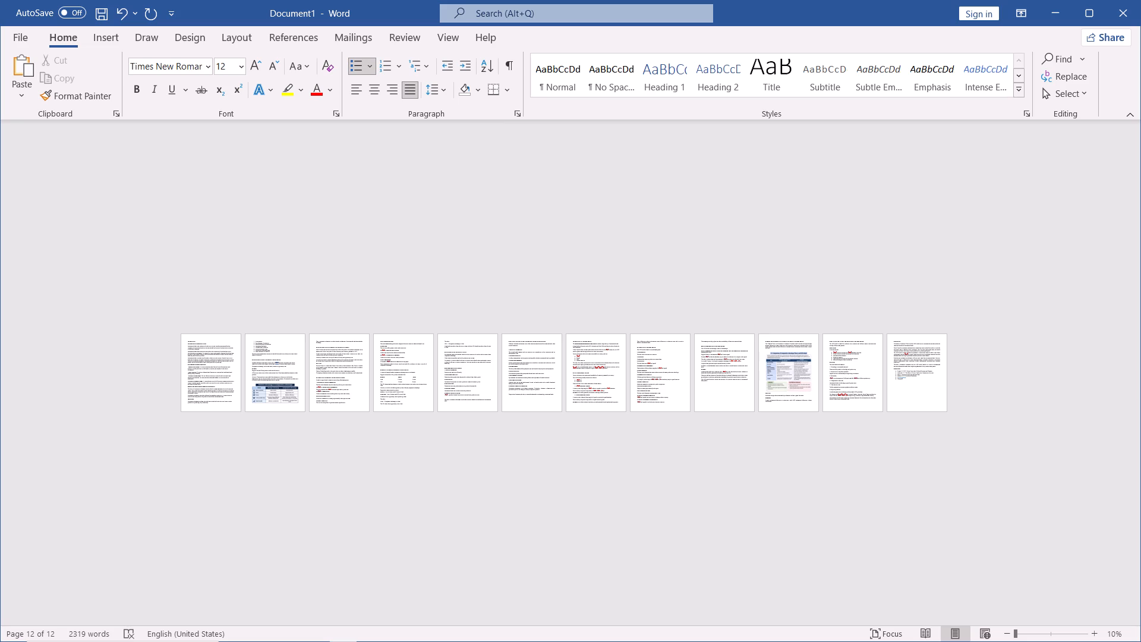
{"action": "scroll", "coordinate": [894, 389], "scroll_direction": "up", "scroll_amount": 8, "text": "ctrl"}
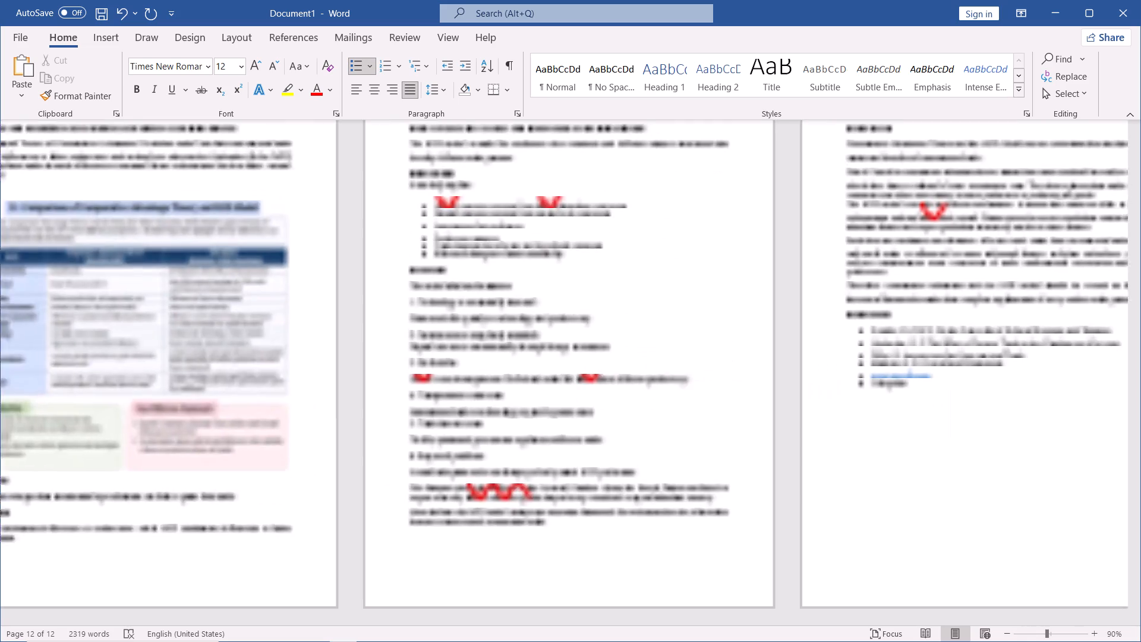
{"action": "scroll", "coordinate": [894, 389], "scroll_direction": "up", "scroll_amount": 8}
{"action": "scroll", "coordinate": [849, 387], "scroll_direction": "down", "scroll_amount": 5, "text": "ctrl"}
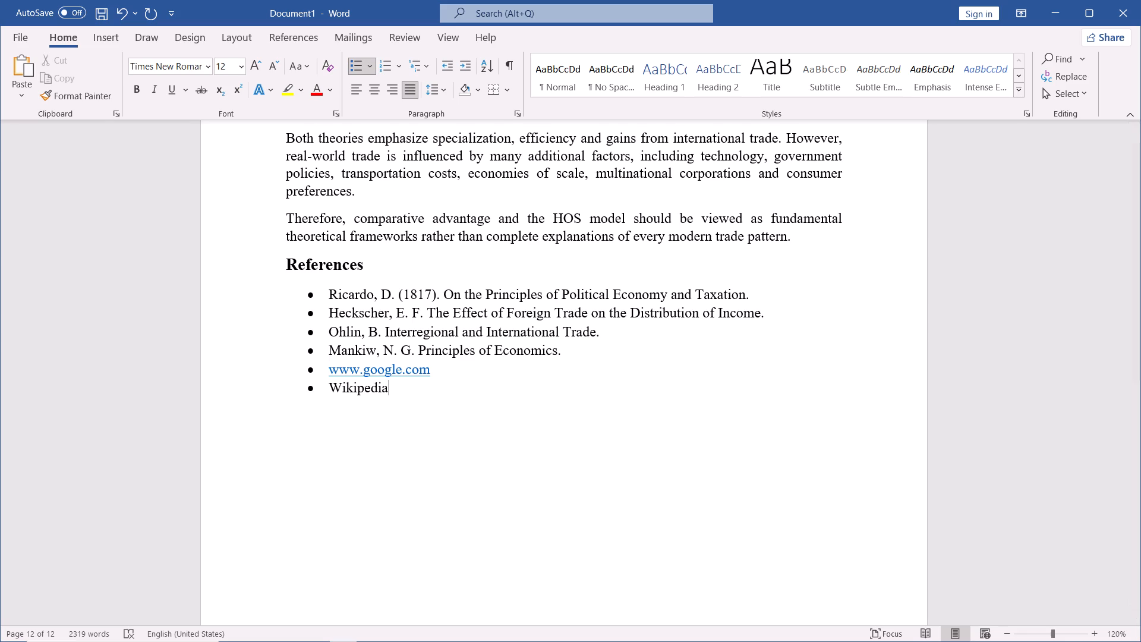
{"action": "key", "text": "Return"}
{"action": "type", "text": "sciencedirect"}
{"action": "type", "text": ".com"}
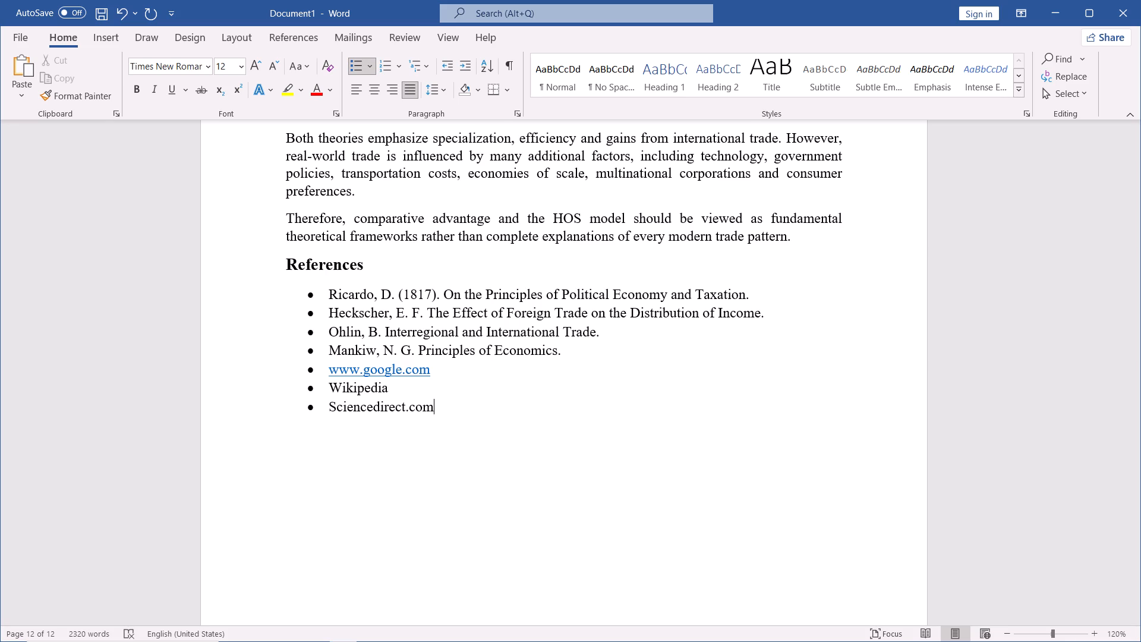
{"action": "key", "text": "Return"}
{"action": "type", "text": "scribd"}
{"action": "type", "text": ".com"}
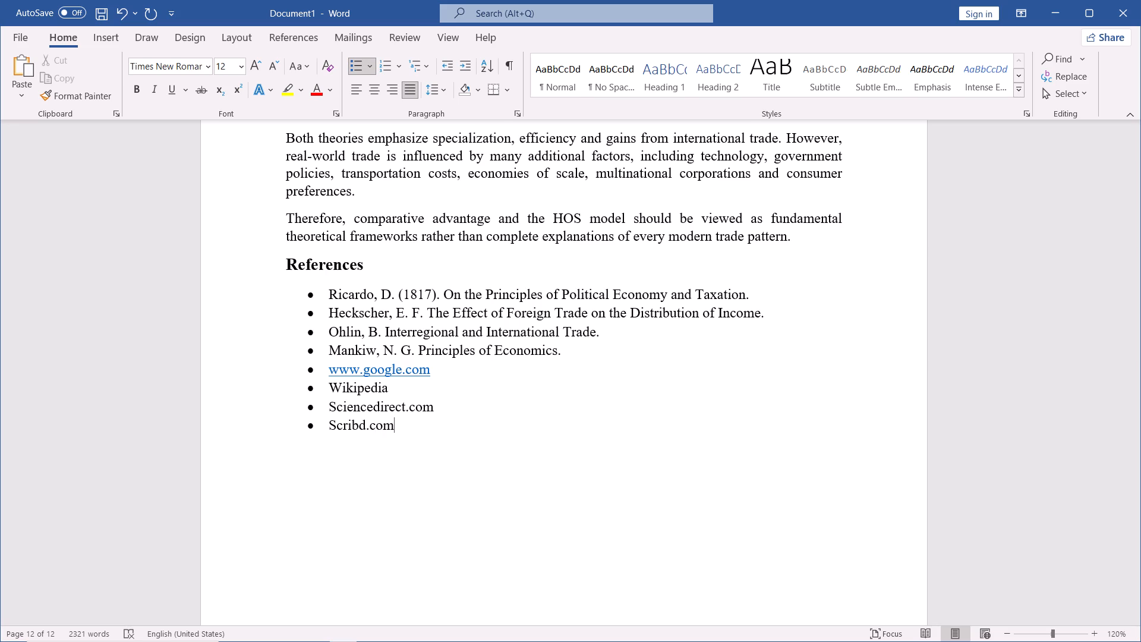
{"action": "left_click", "coordinate": [326, 411]}
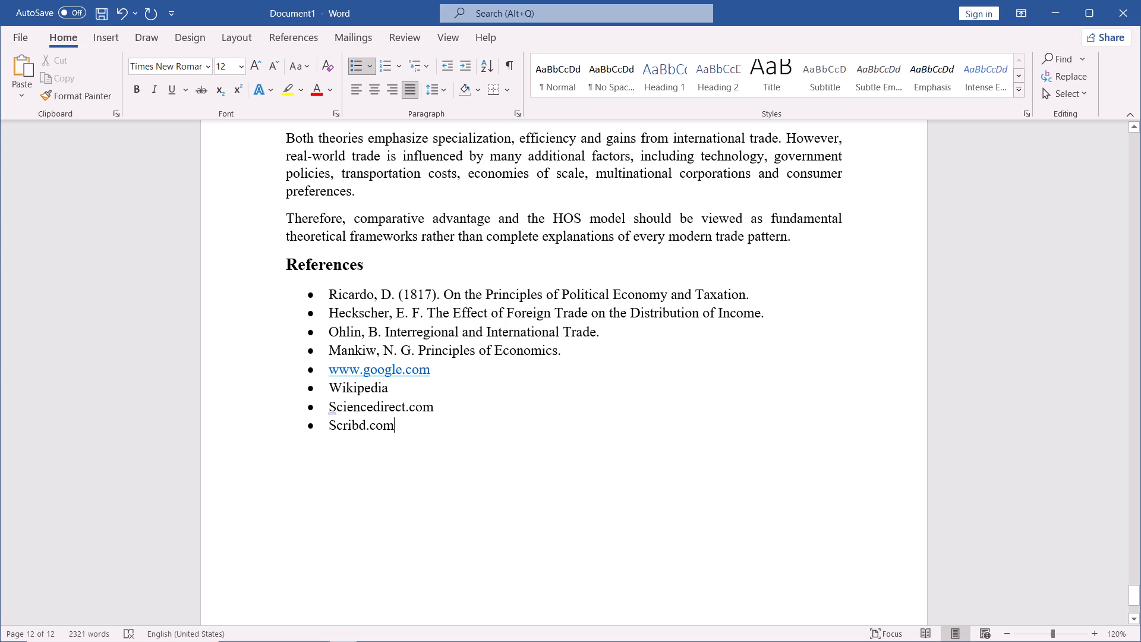
{"action": "type", "text": "www"}
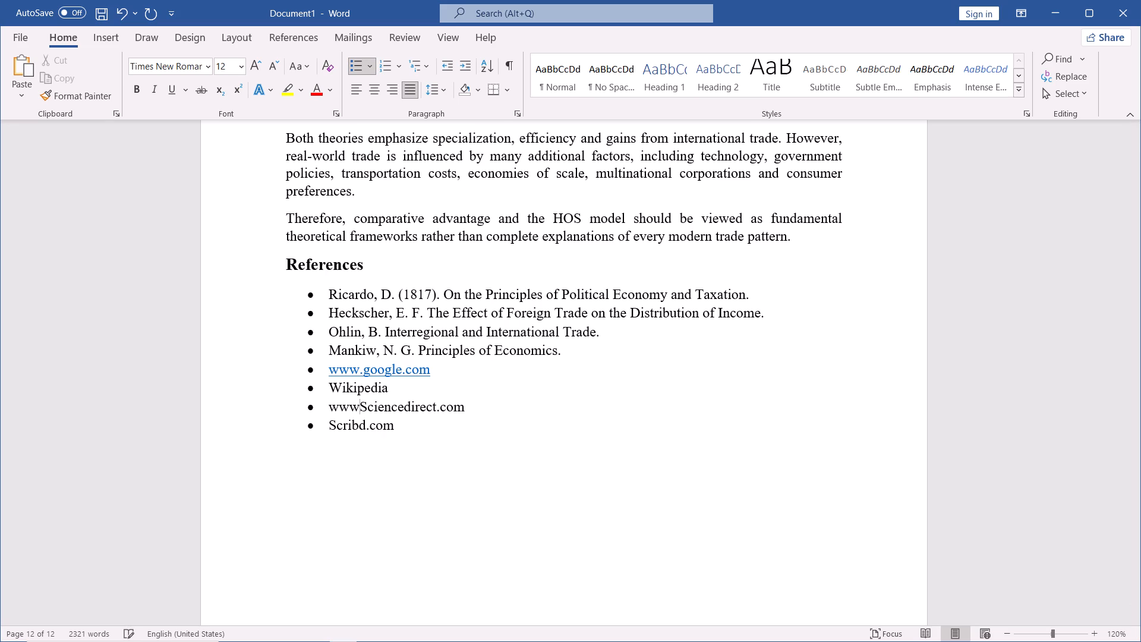
{"action": "key", "text": "period"}
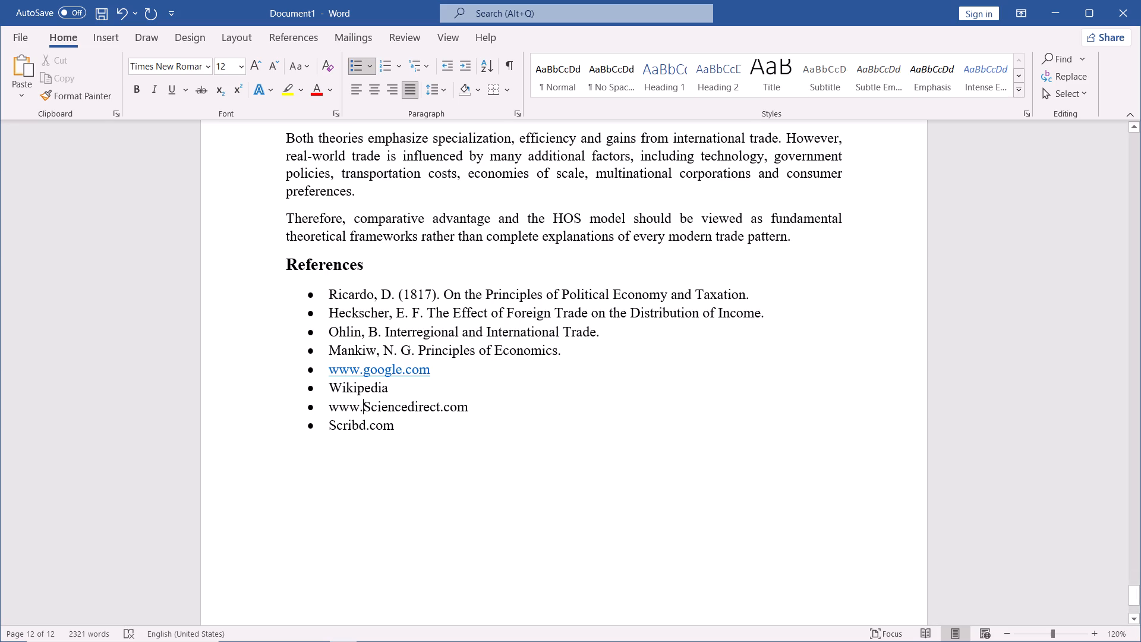
{"action": "left_click", "coordinate": [324, 430]}
{"action": "type", "text": "www"}
{"action": "key", "text": "comma"}
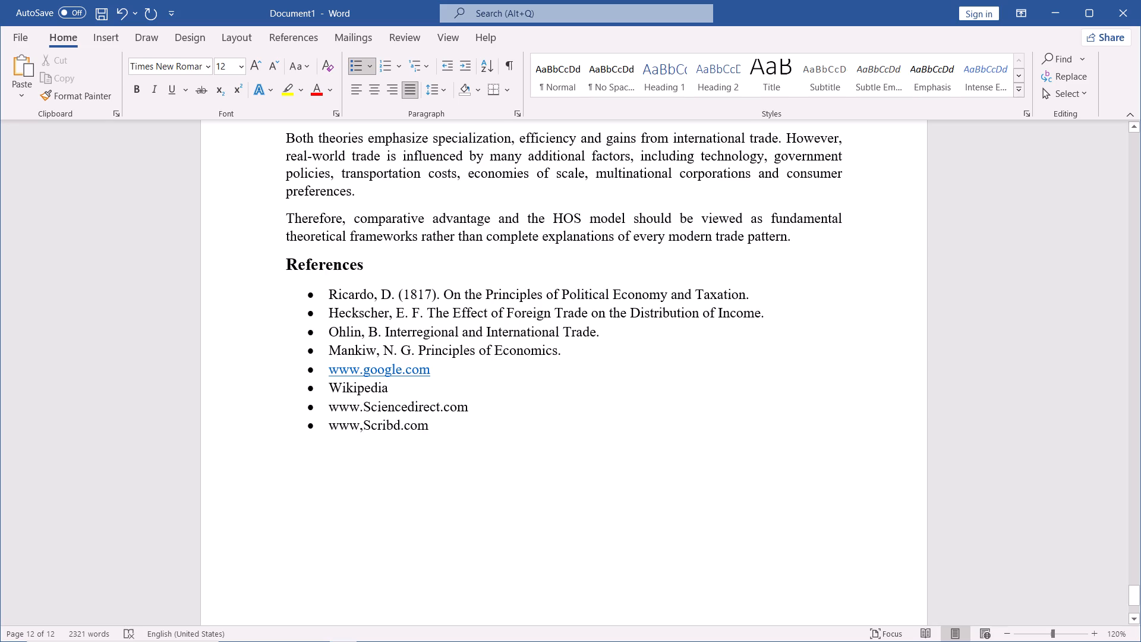
{"action": "key", "text": "BackSpace"}
{"action": "key", "text": "period"}
Insert an empty paragraph between the conclusion's last paragraph and the "References" heading.
{"action": "left_click", "coordinate": [276, 263]}
{"action": "left_click", "coordinate": [285, 263]}
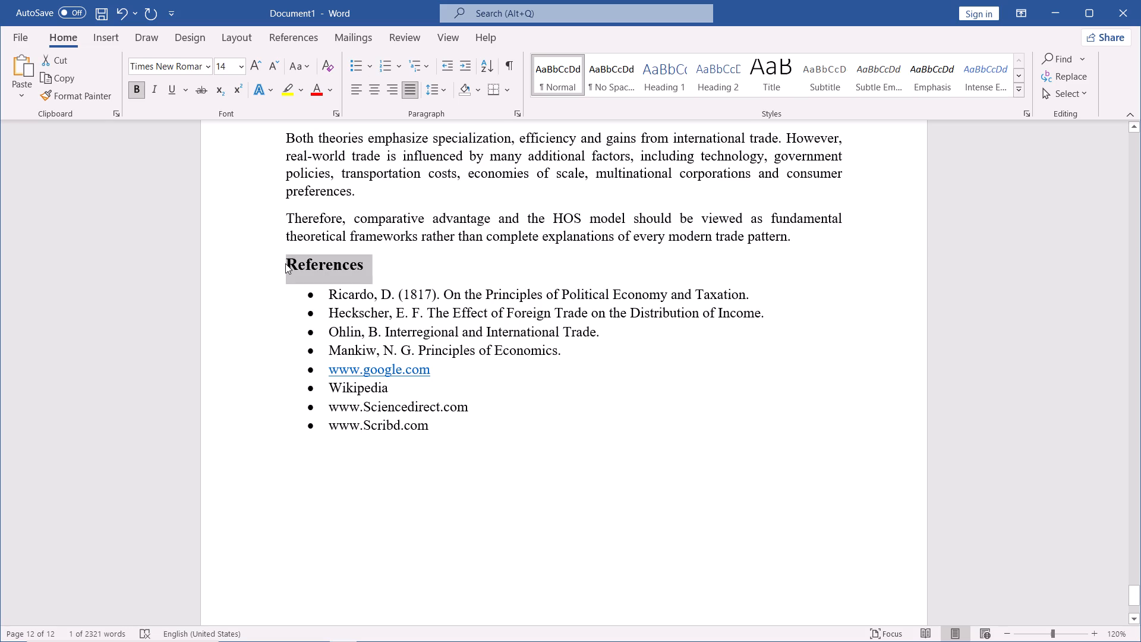
{"action": "key", "text": "Return"}
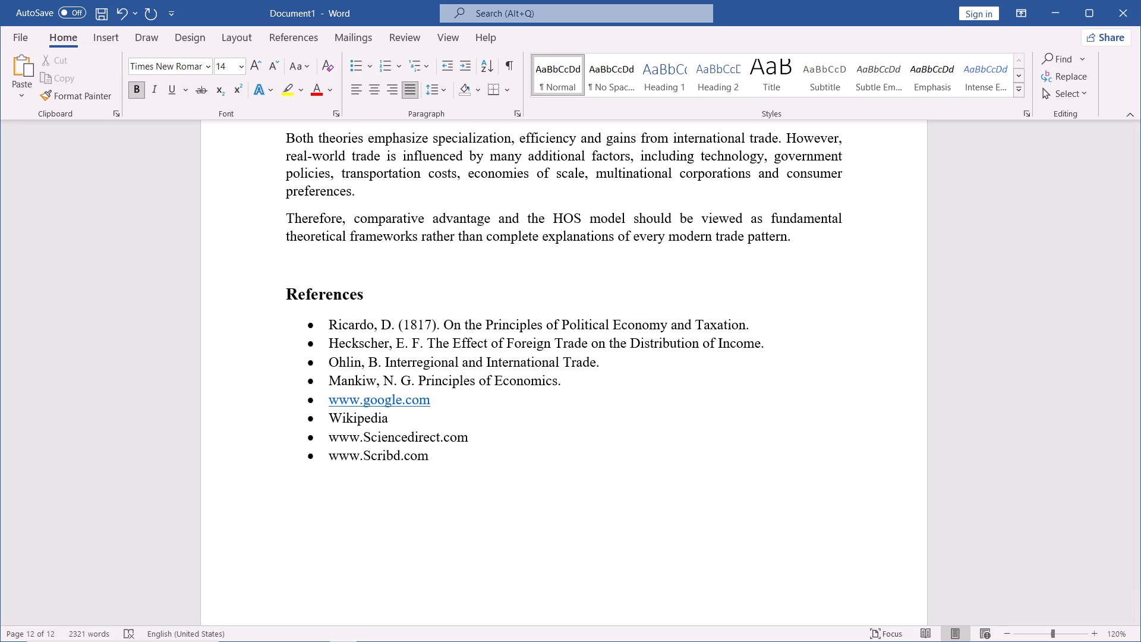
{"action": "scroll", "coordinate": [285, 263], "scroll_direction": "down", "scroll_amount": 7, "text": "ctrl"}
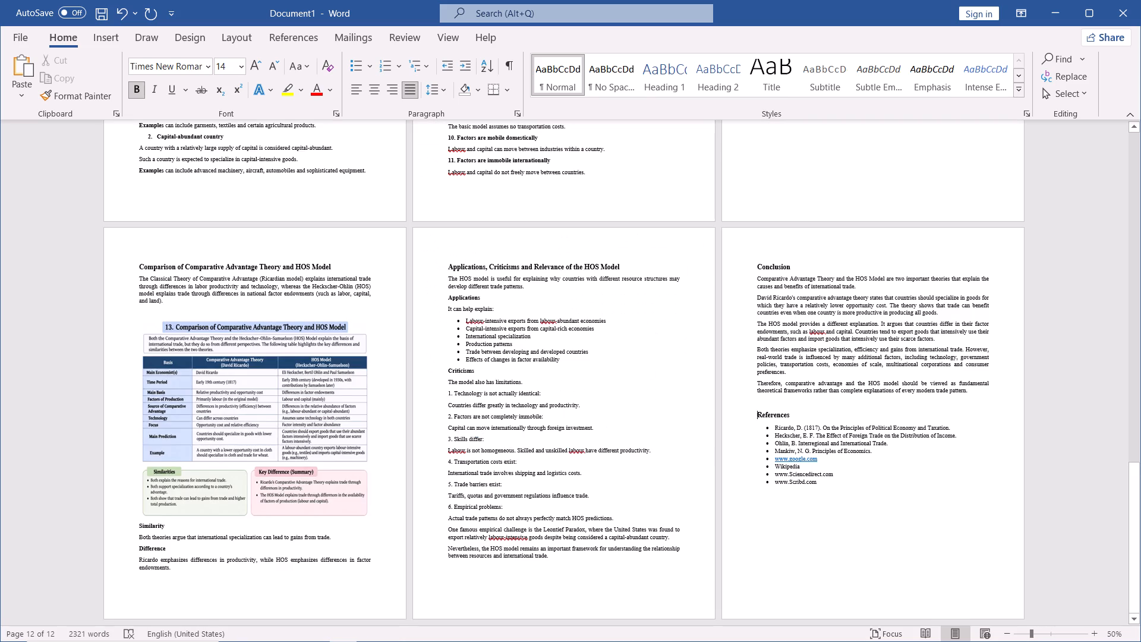
Number the "Introduction" heading at the start of the document as 1.
{"action": "scroll", "coordinate": [285, 263], "scroll_direction": "down", "scroll_amount": 4, "text": "ctrl"}
{"action": "scroll", "coordinate": [285, 263], "scroll_direction": "up", "scroll_amount": 1}
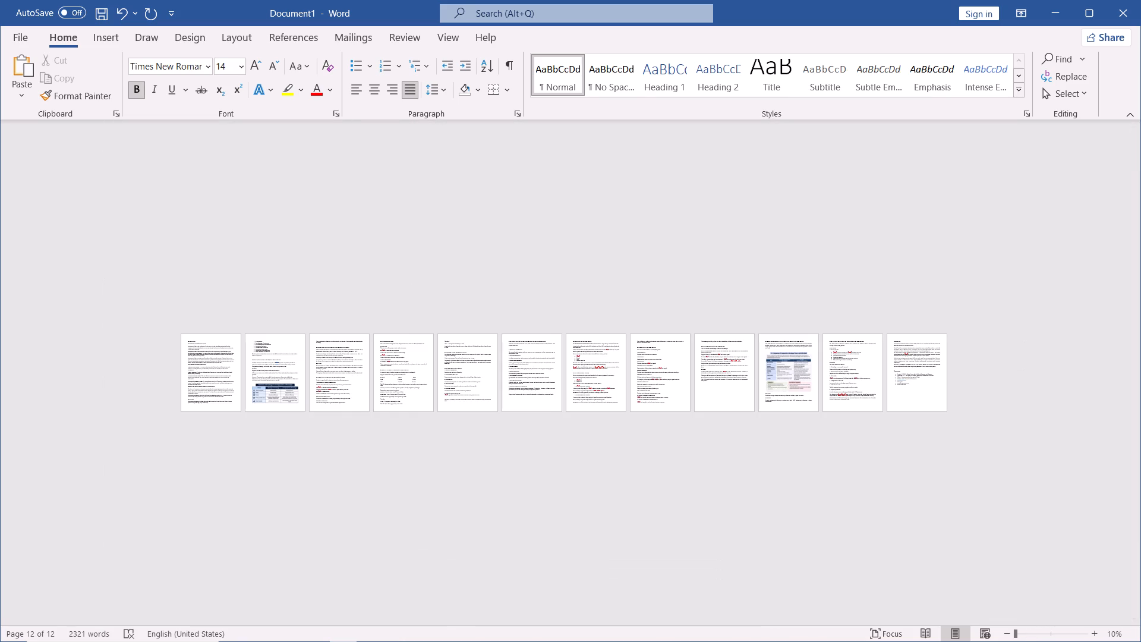
{"action": "scroll", "coordinate": [285, 263], "scroll_direction": "up", "scroll_amount": 1}
{"action": "scroll", "coordinate": [285, 263], "scroll_direction": "up", "scroll_amount": 2, "text": "ctrl"}
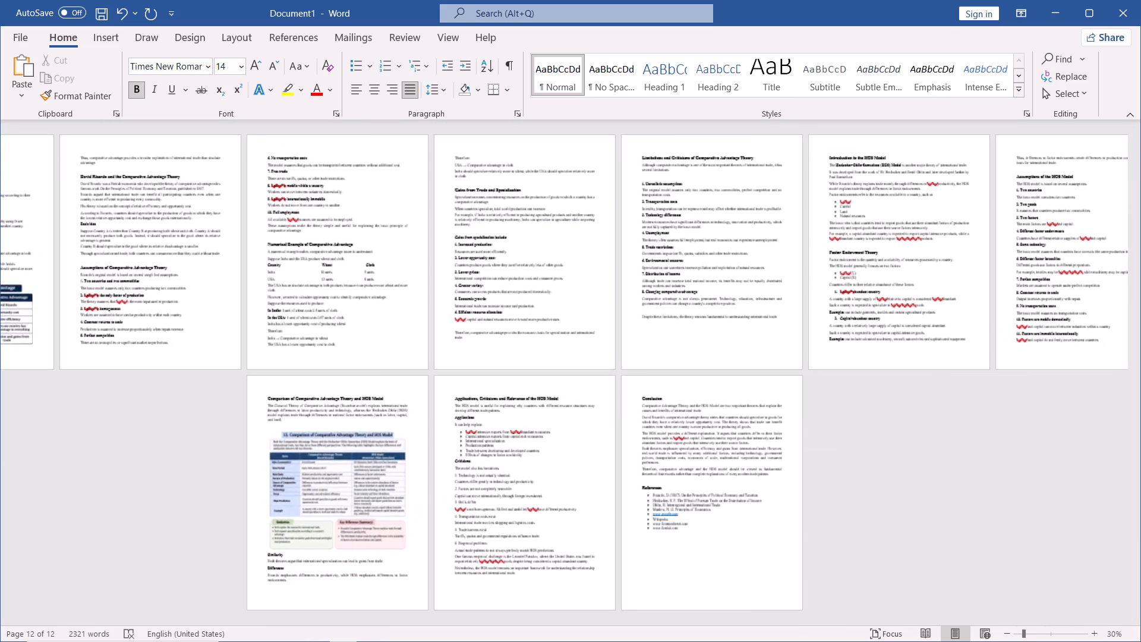
{"action": "scroll", "coordinate": [285, 263], "scroll_direction": "left", "scroll_amount": 1}
{"action": "scroll", "coordinate": [285, 263], "scroll_direction": "up", "scroll_amount": 1, "text": "ctrl"}
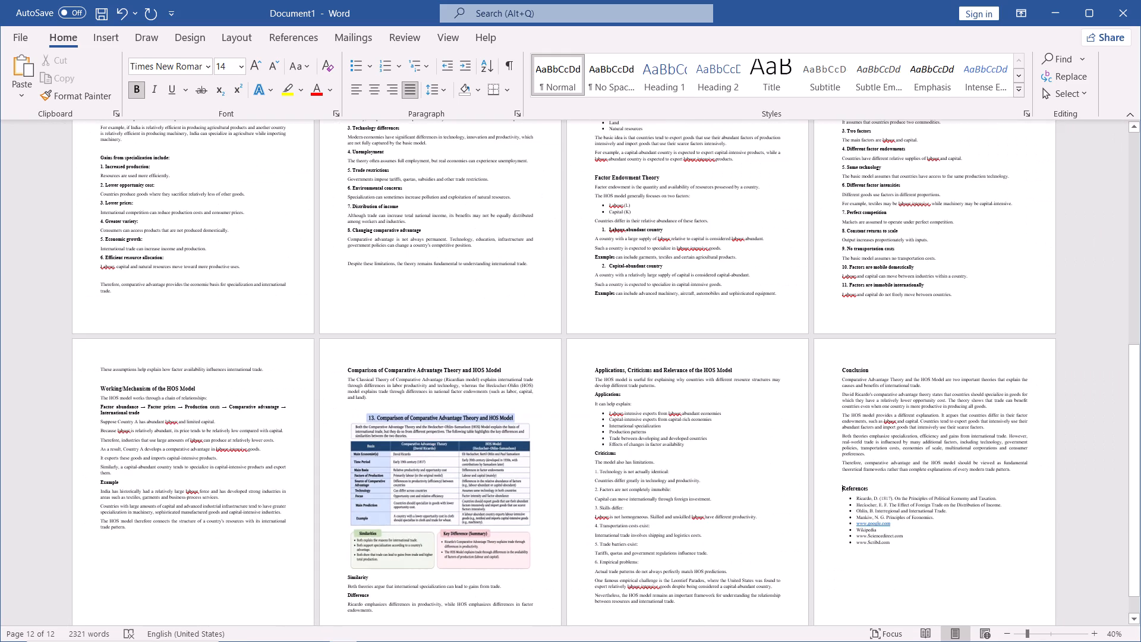
{"action": "scroll", "coordinate": [285, 263], "scroll_direction": "up", "scroll_amount": 2, "text": "ctrl"}
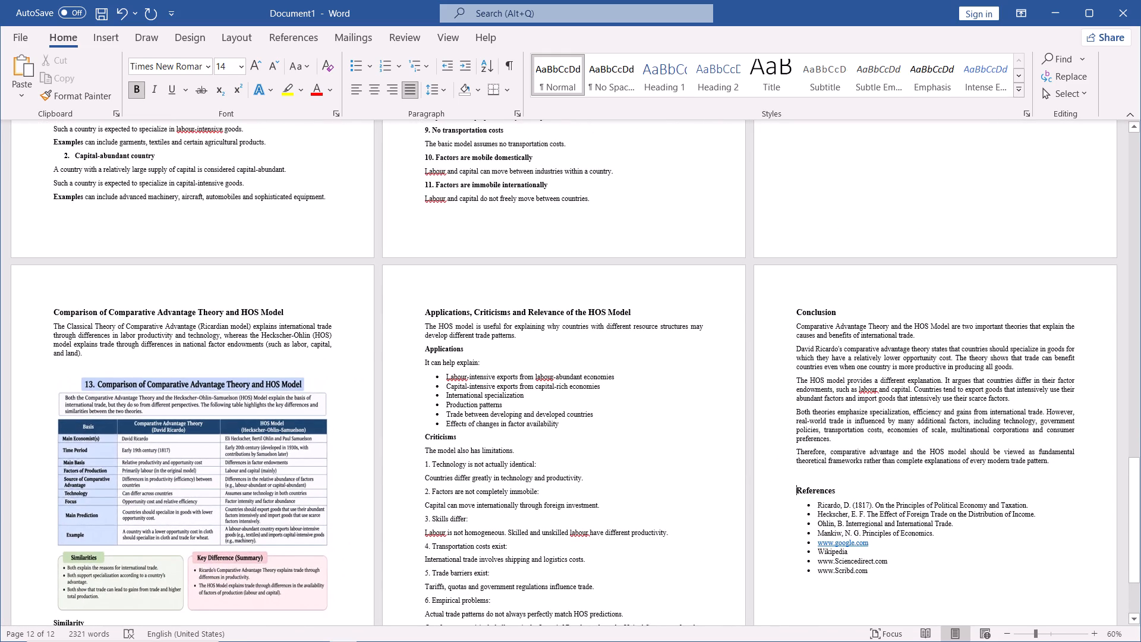
{"action": "scroll", "coordinate": [346, 177], "scroll_direction": "up", "scroll_amount": 17}
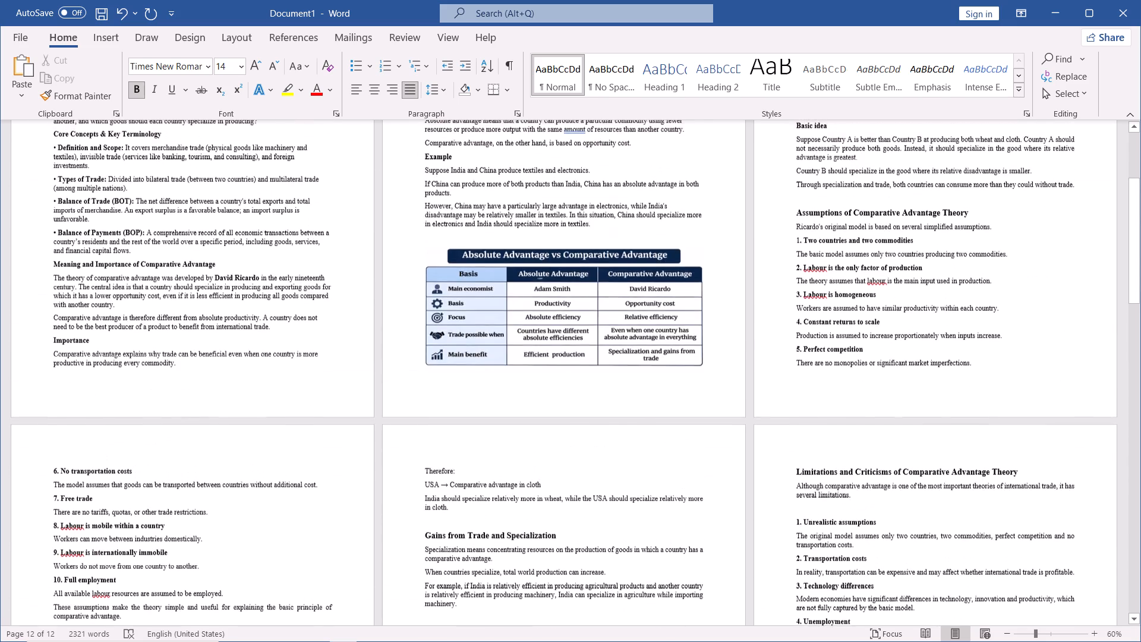
{"action": "scroll", "coordinate": [346, 177], "scroll_direction": "up", "scroll_amount": 15}
{"action": "scroll", "coordinate": [285, 170], "scroll_direction": "up", "scroll_amount": 6, "text": "ctrl"}
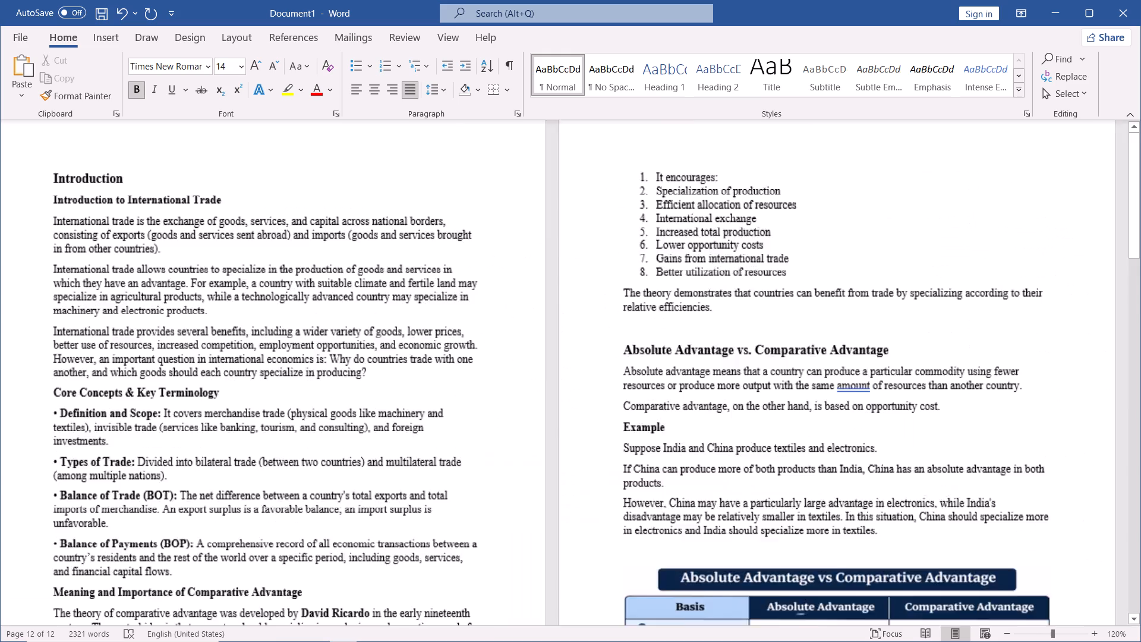
{"action": "scroll", "coordinate": [285, 170], "scroll_direction": "up", "scroll_amount": 5, "text": "ctrl"}
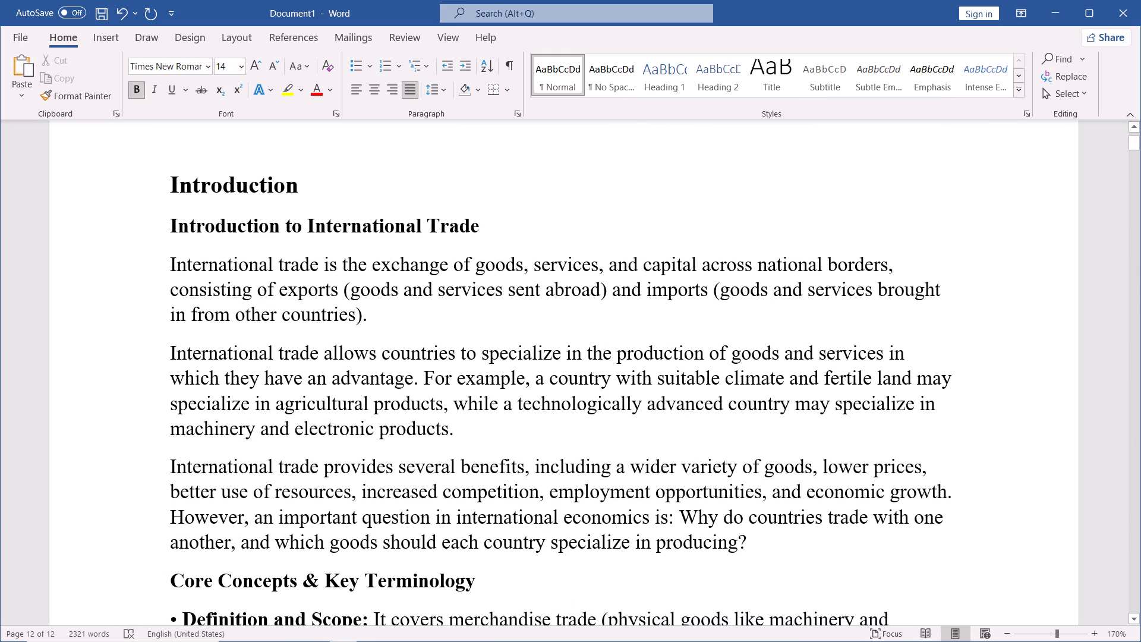
{"action": "left_click", "coordinate": [165, 191]}
{"action": "key", "text": "1"}
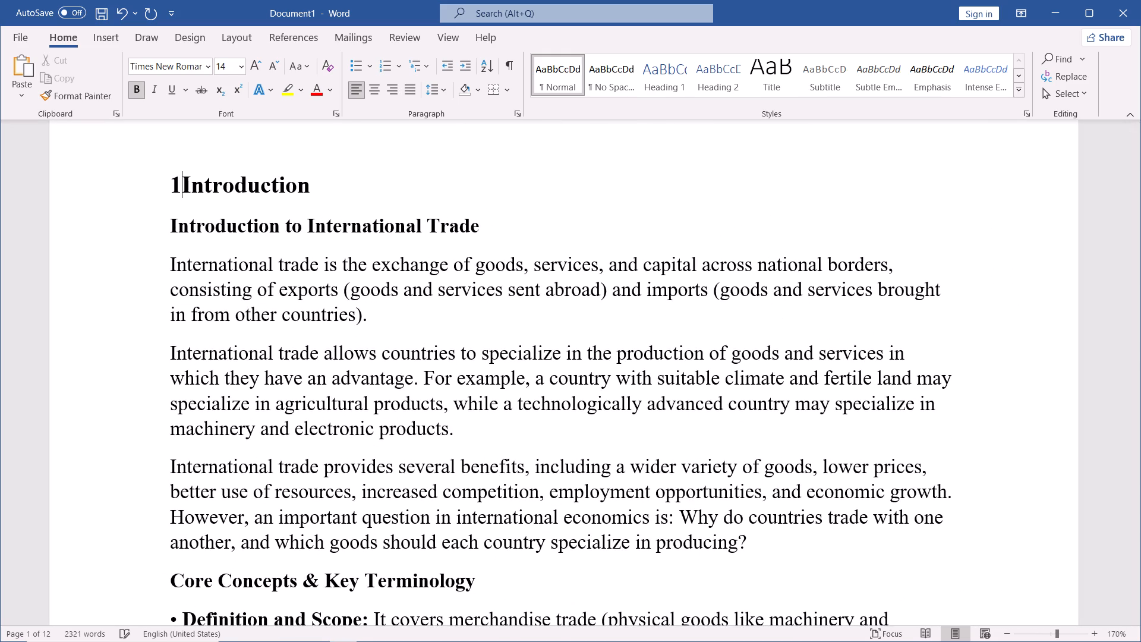
{"action": "type", "text": "."}
{"action": "key", "text": "space"}
Number the "Absolute Advantage vs. Comparative Advantage" heading as 2.
{"action": "scroll", "coordinate": [165, 191], "scroll_direction": "down", "scroll_amount": 3, "text": "ctrl"}
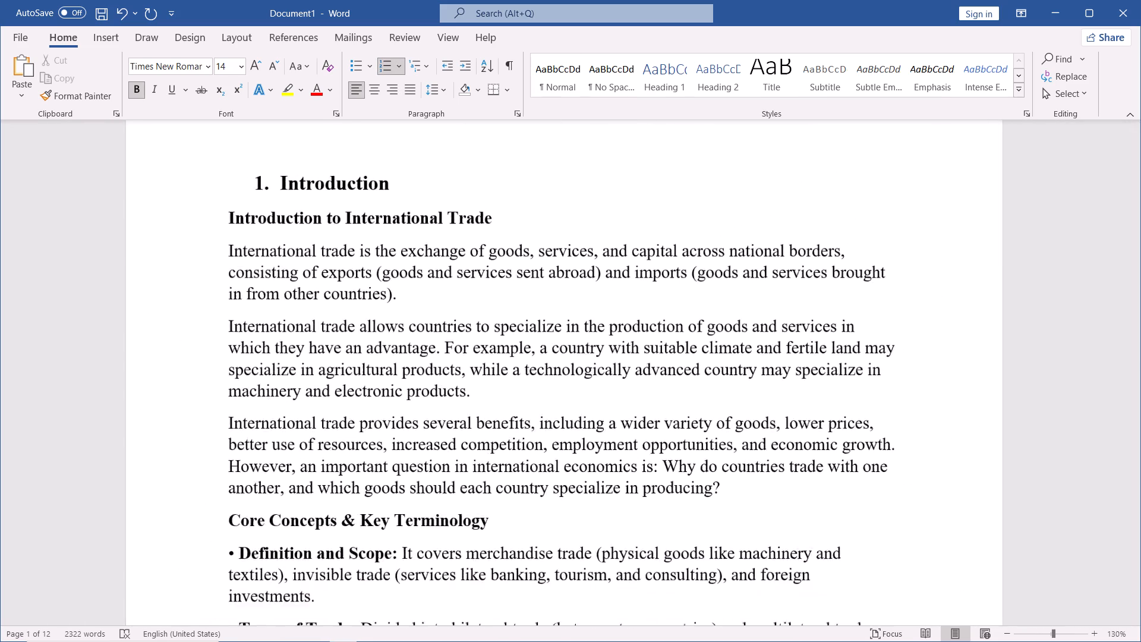
{"action": "scroll", "coordinate": [165, 191], "scroll_direction": "down", "scroll_amount": 5, "text": "ctrl"}
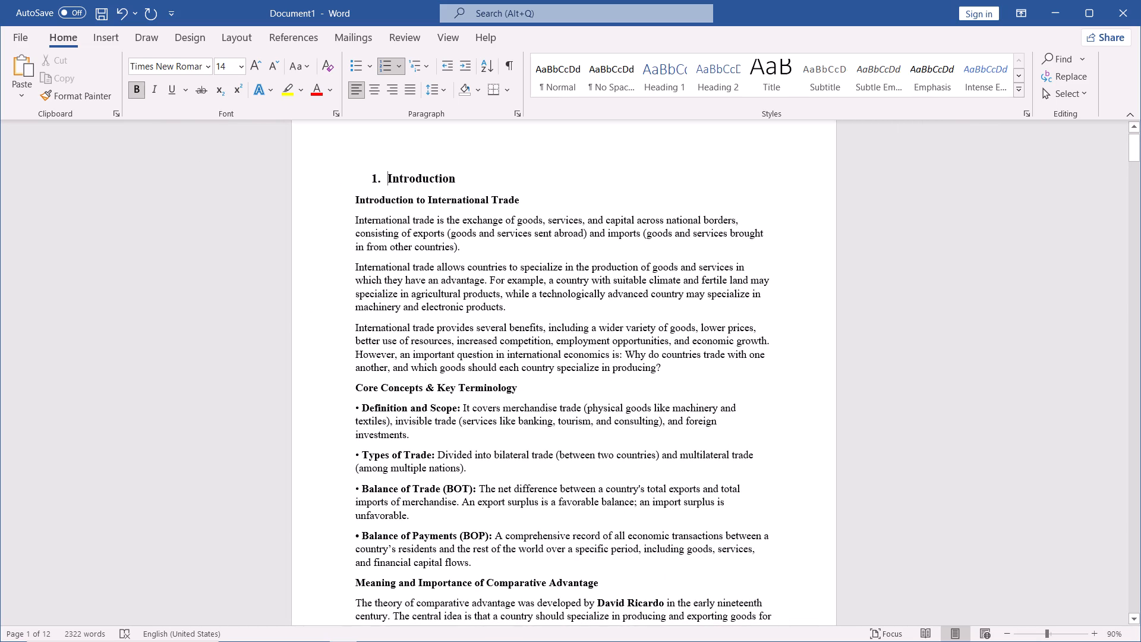
{"action": "scroll", "coordinate": [452, 284], "scroll_direction": "down", "scroll_amount": 5}
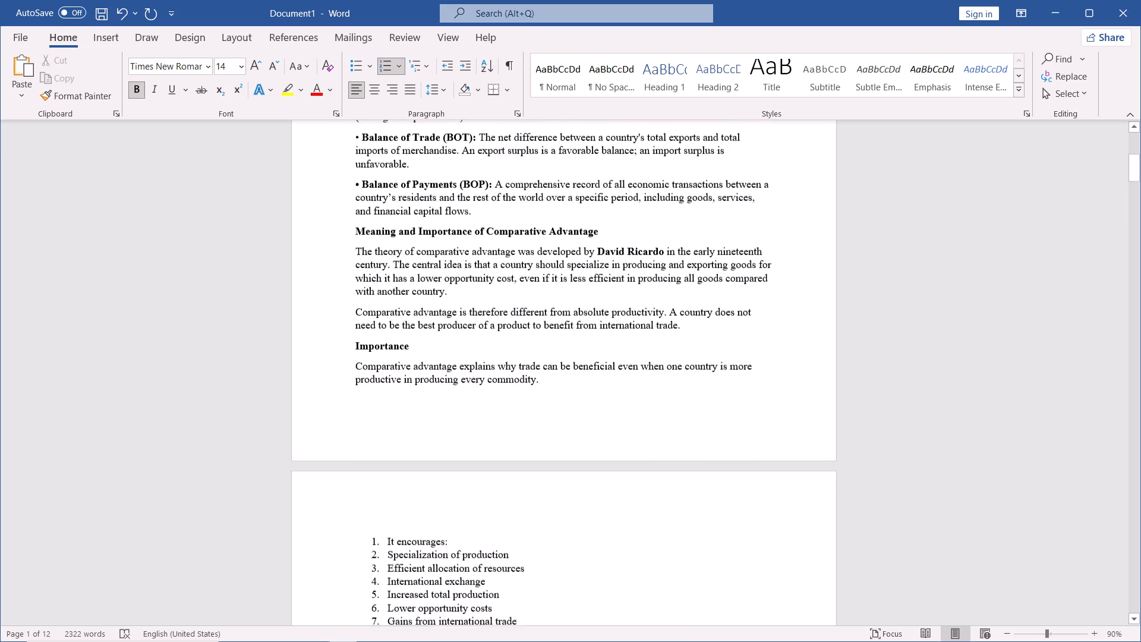
{"action": "scroll", "coordinate": [452, 284], "scroll_direction": "down", "scroll_amount": 7}
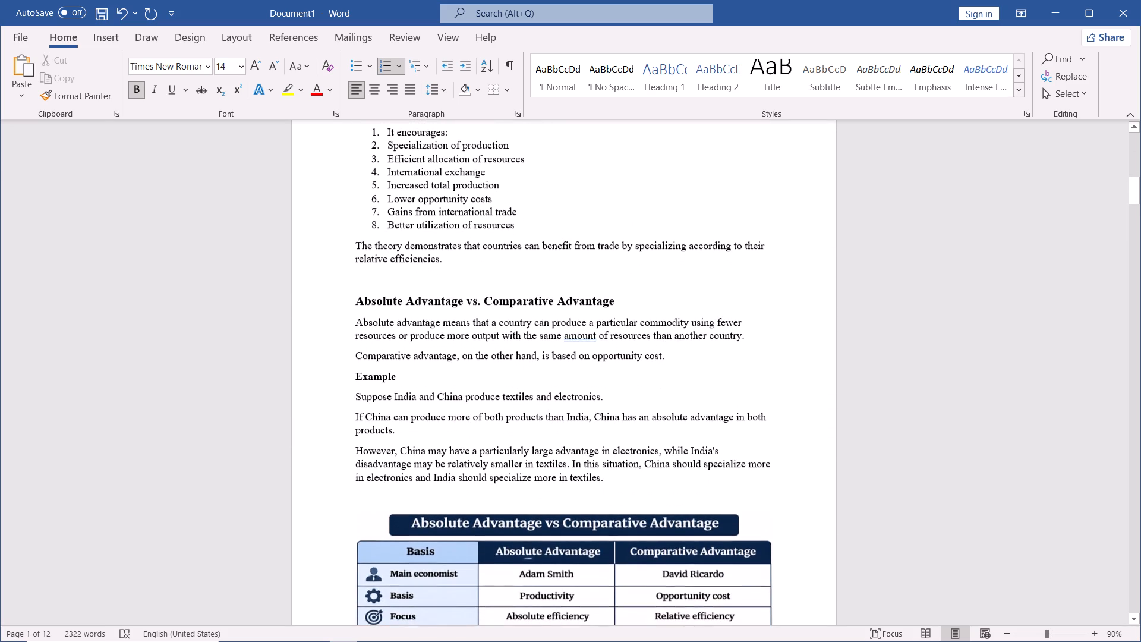
{"action": "left_click", "coordinate": [352, 303]}
{"action": "type", "text": "2."}
{"action": "key", "text": "space"}
Number the "David Ricardo and the Comparative Advantage Theory" heading as 3.
{"action": "scroll", "coordinate": [440, 324], "scroll_direction": "down", "scroll_amount": 2}
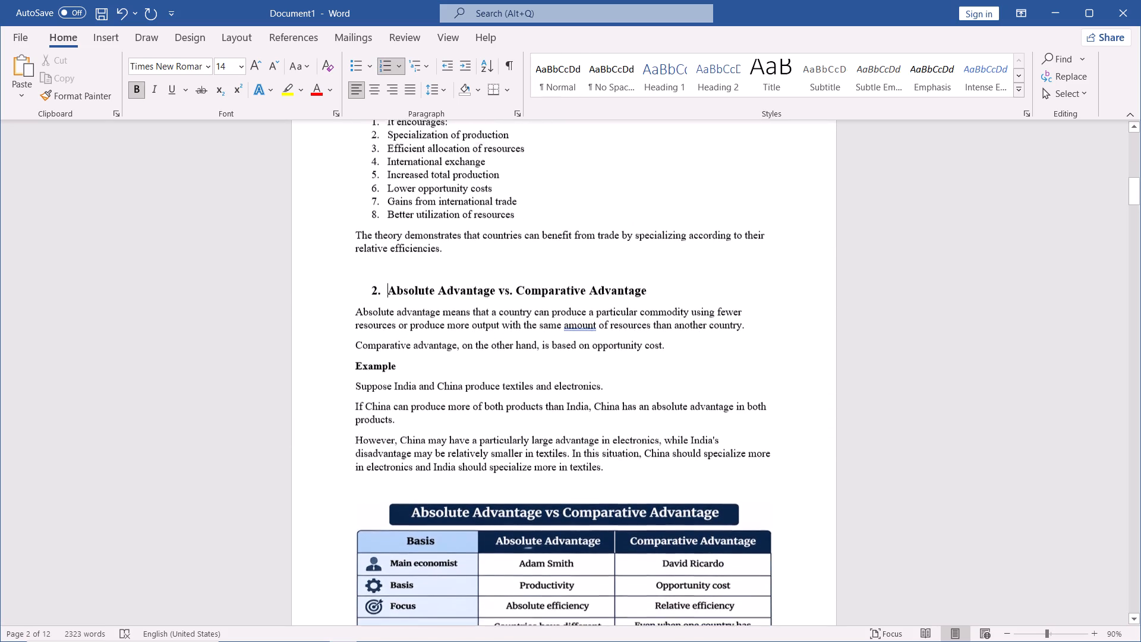
{"action": "scroll", "coordinate": [440, 324], "scroll_direction": "down", "scroll_amount": 9}
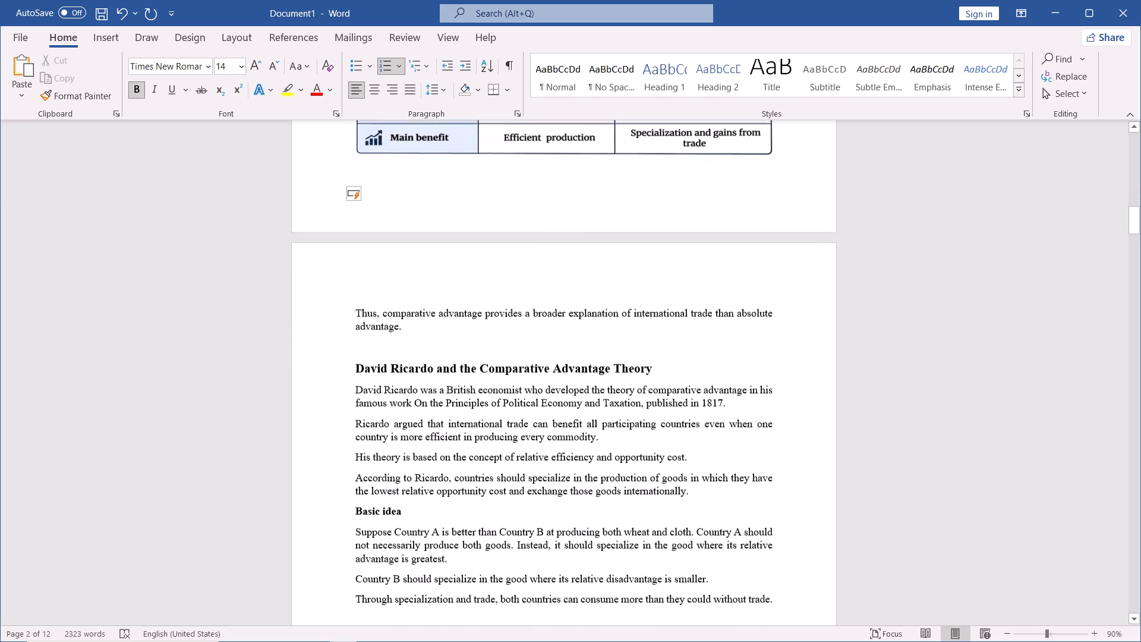
{"action": "left_click", "coordinate": [350, 364]}
{"action": "type", "text": "3."}
{"action": "key", "text": "space"}
Number the "Assumptions of Comparative Advantage Theory" heading as 4.
{"action": "scroll", "coordinate": [443, 398], "scroll_direction": "down", "scroll_amount": 4}
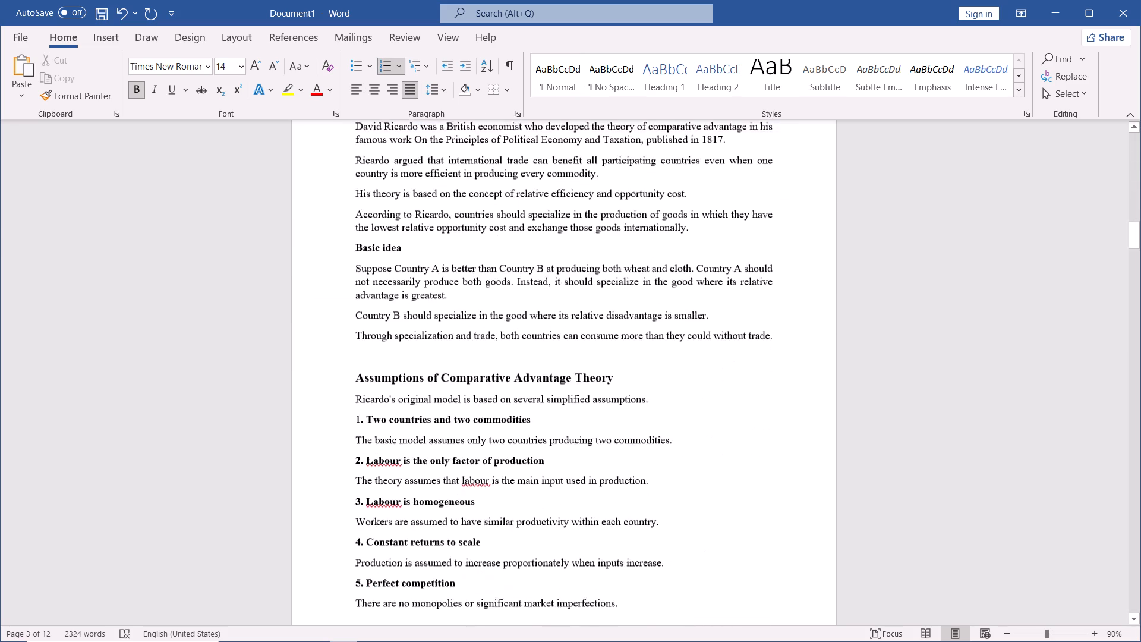
{"action": "scroll", "coordinate": [443, 398], "scroll_direction": "down", "scroll_amount": 1}
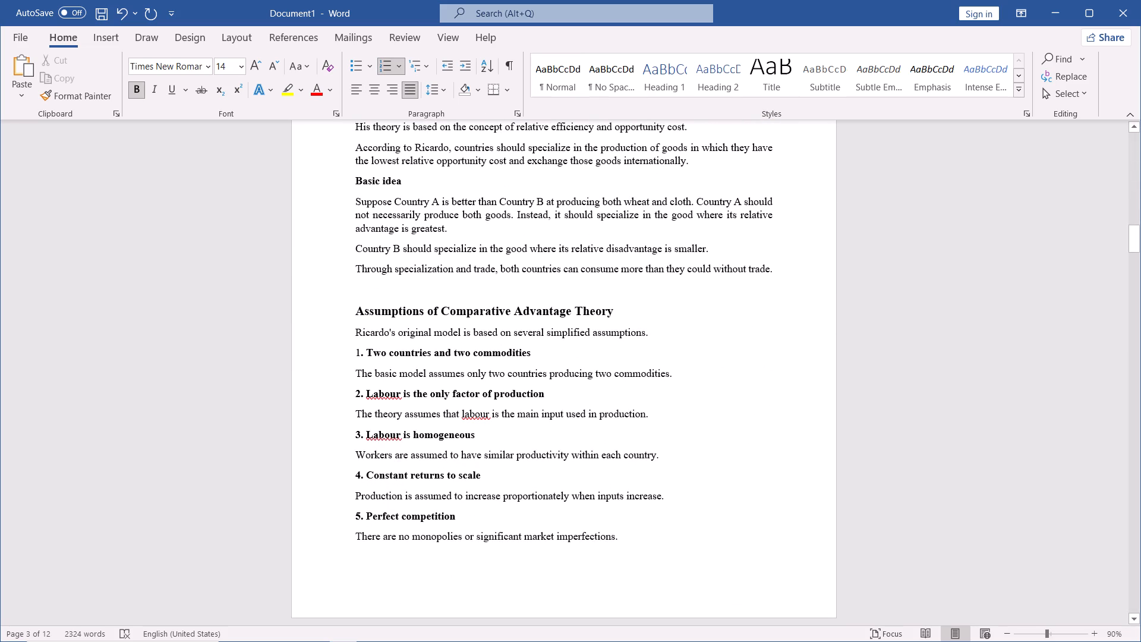
{"action": "left_click", "coordinate": [348, 310]}
{"action": "type", "text": "4."}
{"action": "key", "text": "space"}
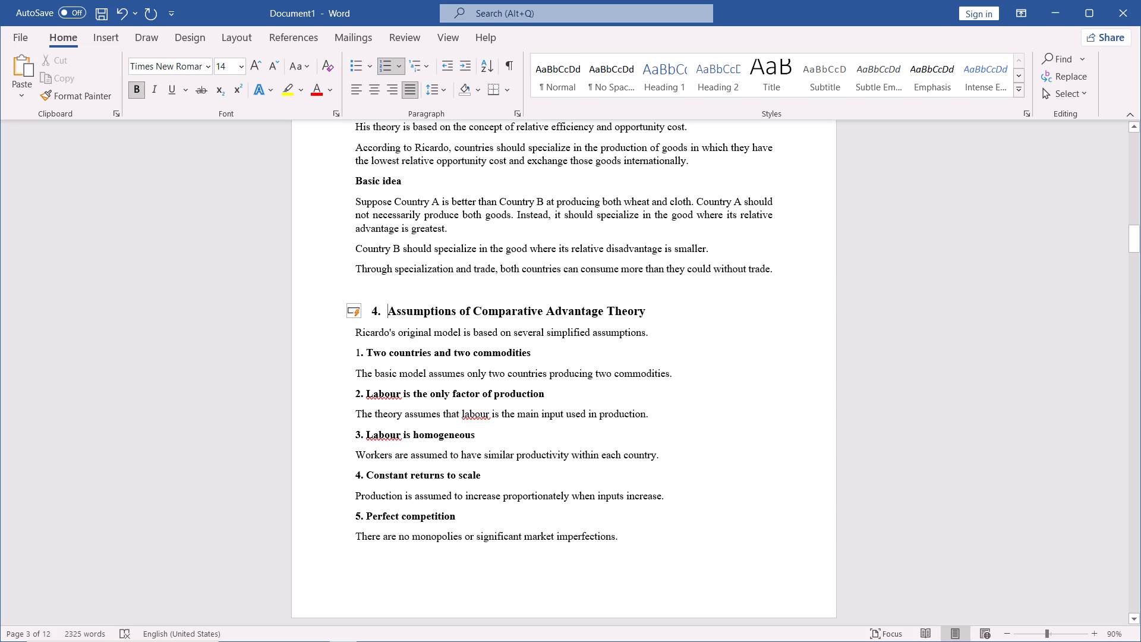
{"action": "left_click", "coordinate": [366, 310]}
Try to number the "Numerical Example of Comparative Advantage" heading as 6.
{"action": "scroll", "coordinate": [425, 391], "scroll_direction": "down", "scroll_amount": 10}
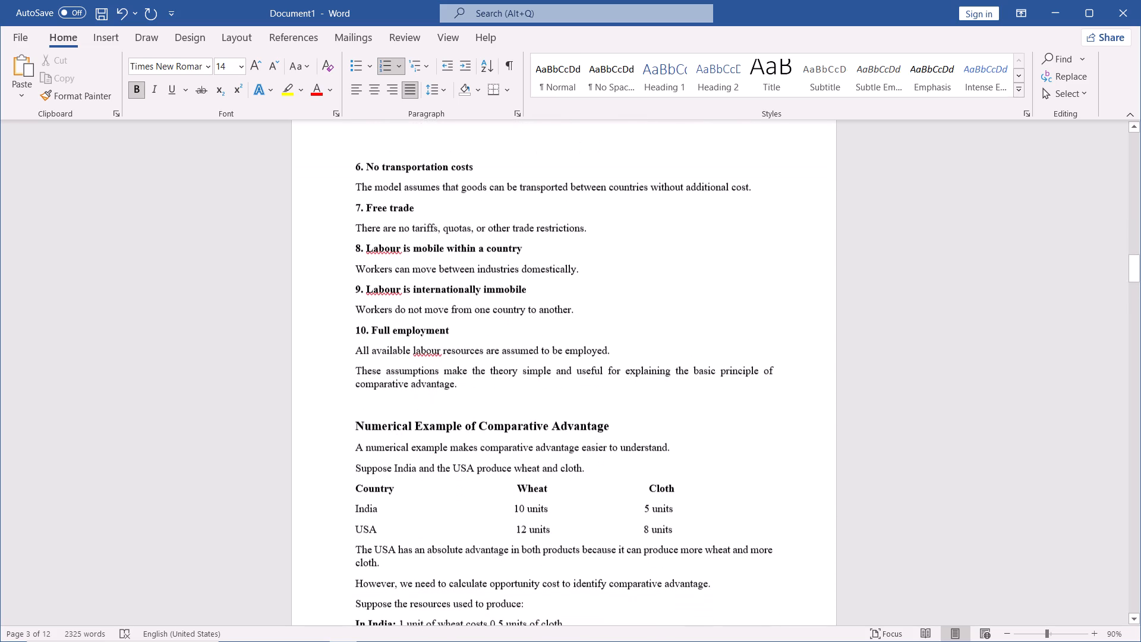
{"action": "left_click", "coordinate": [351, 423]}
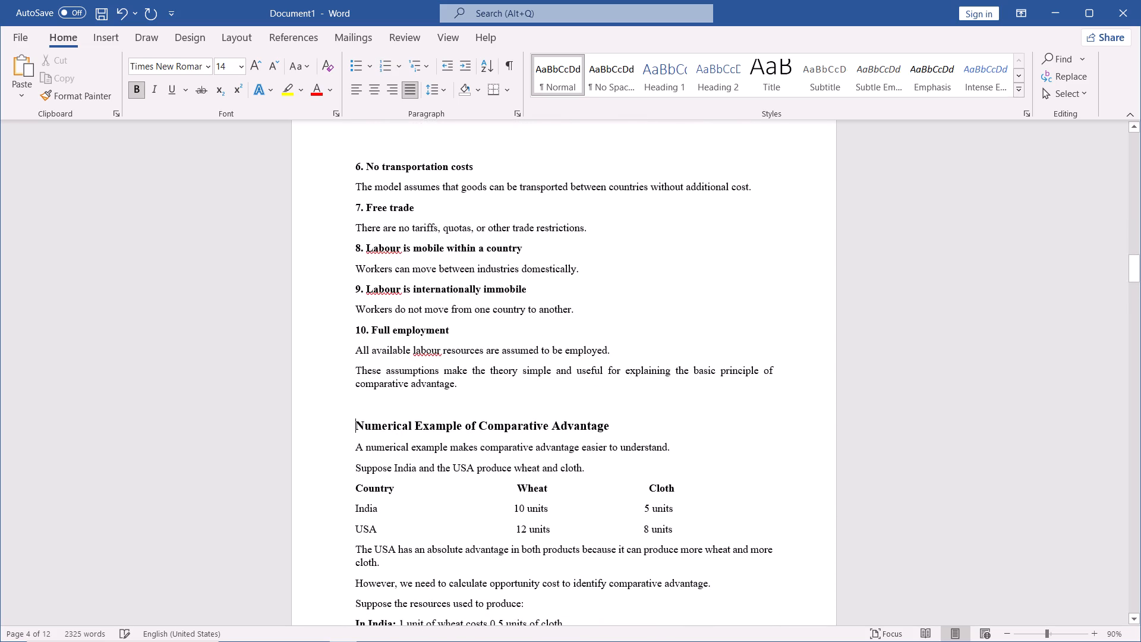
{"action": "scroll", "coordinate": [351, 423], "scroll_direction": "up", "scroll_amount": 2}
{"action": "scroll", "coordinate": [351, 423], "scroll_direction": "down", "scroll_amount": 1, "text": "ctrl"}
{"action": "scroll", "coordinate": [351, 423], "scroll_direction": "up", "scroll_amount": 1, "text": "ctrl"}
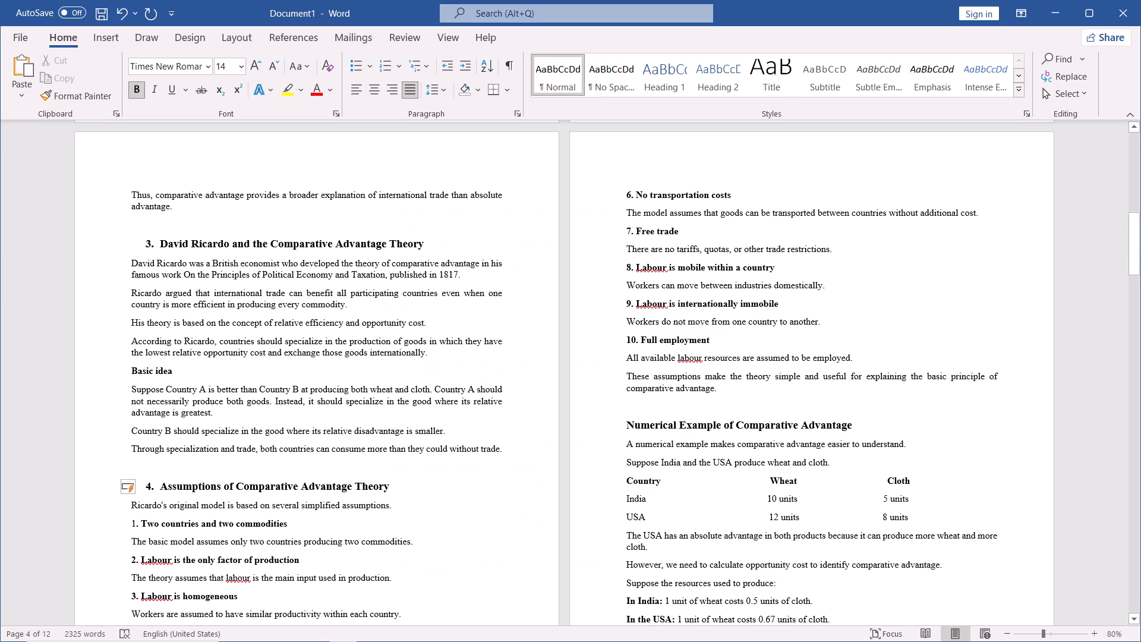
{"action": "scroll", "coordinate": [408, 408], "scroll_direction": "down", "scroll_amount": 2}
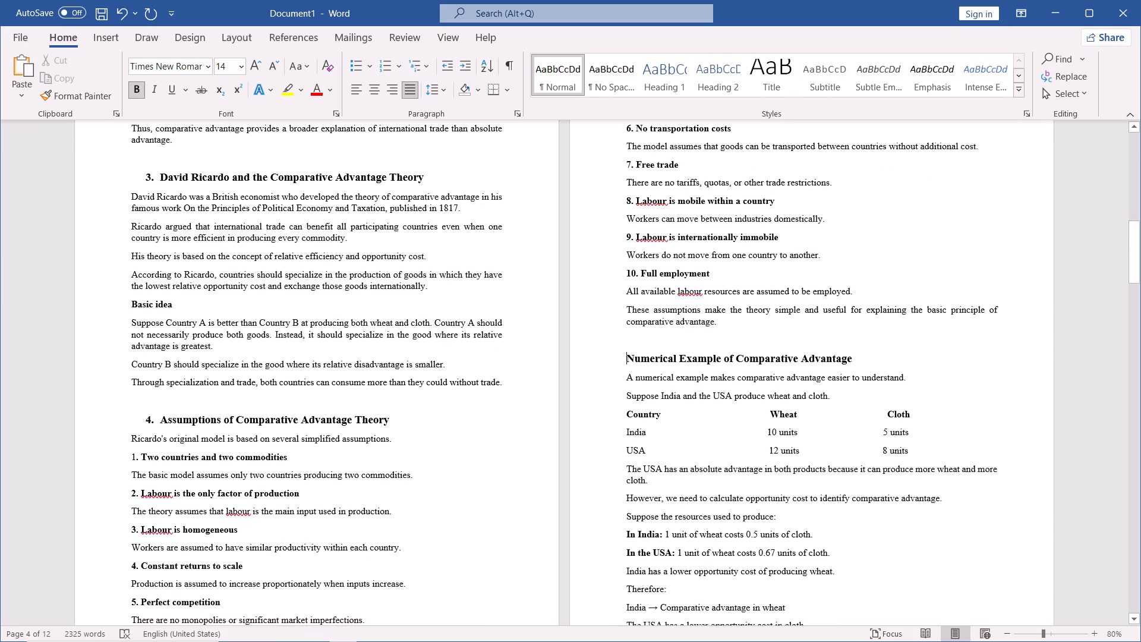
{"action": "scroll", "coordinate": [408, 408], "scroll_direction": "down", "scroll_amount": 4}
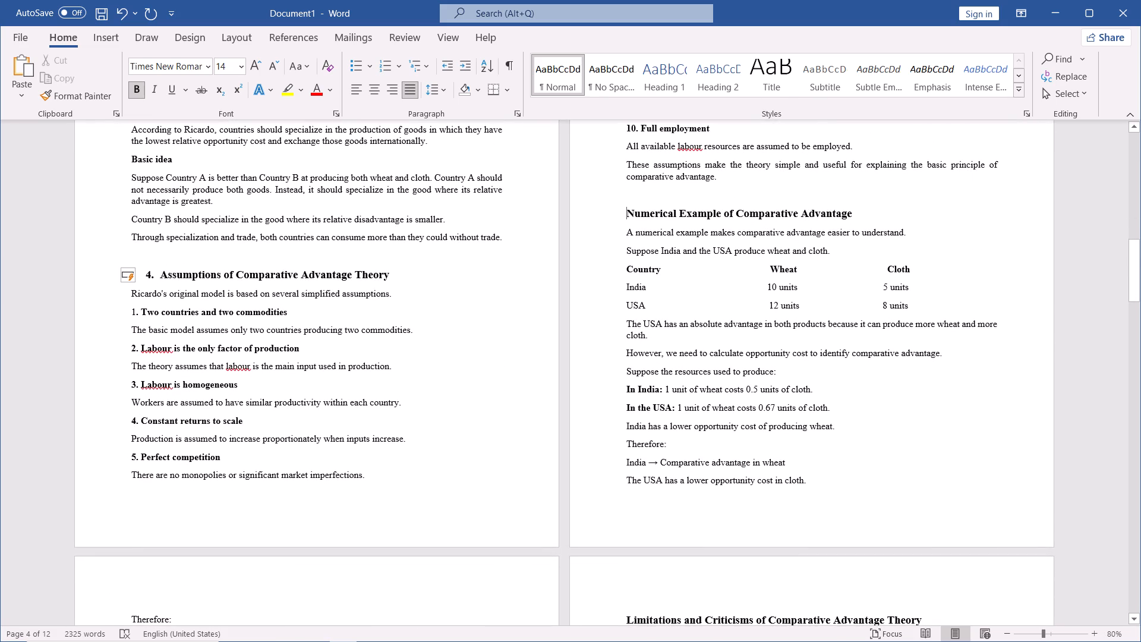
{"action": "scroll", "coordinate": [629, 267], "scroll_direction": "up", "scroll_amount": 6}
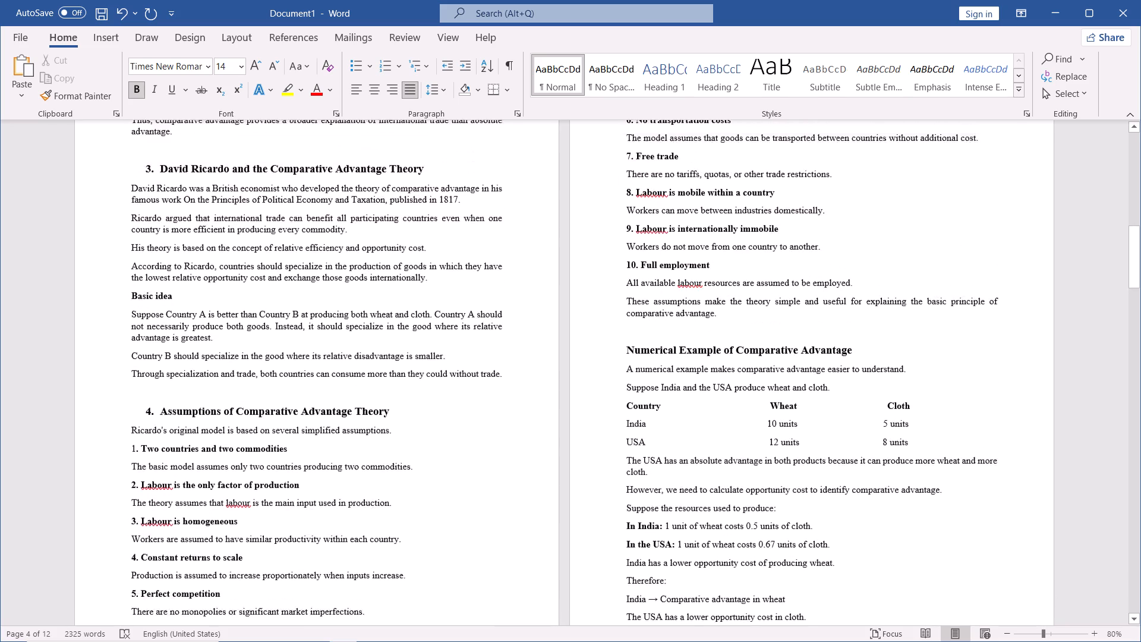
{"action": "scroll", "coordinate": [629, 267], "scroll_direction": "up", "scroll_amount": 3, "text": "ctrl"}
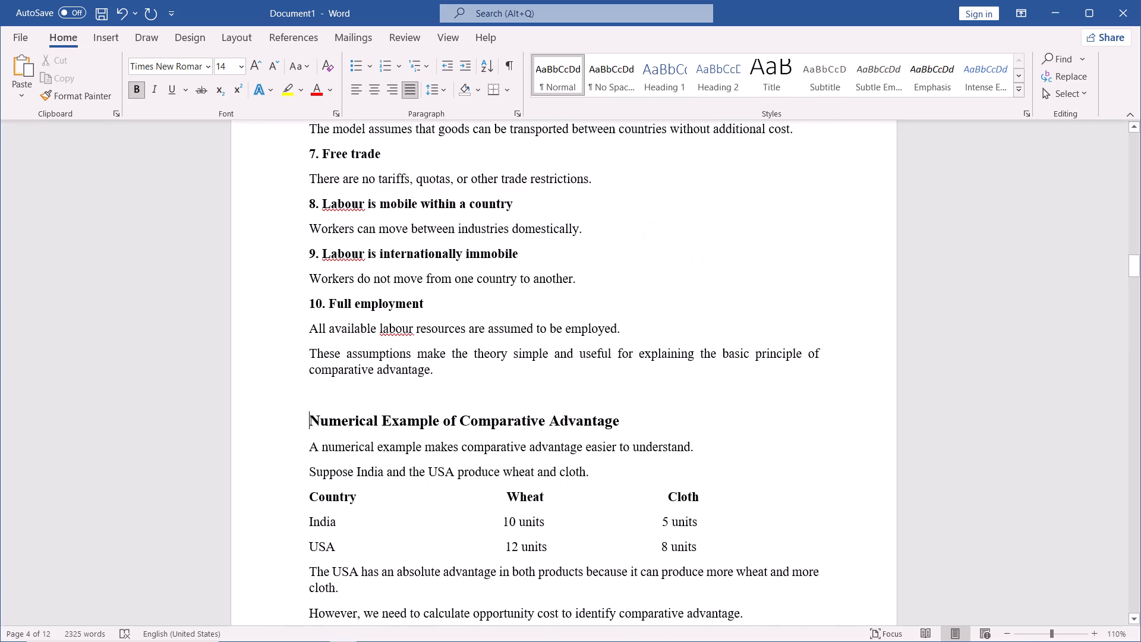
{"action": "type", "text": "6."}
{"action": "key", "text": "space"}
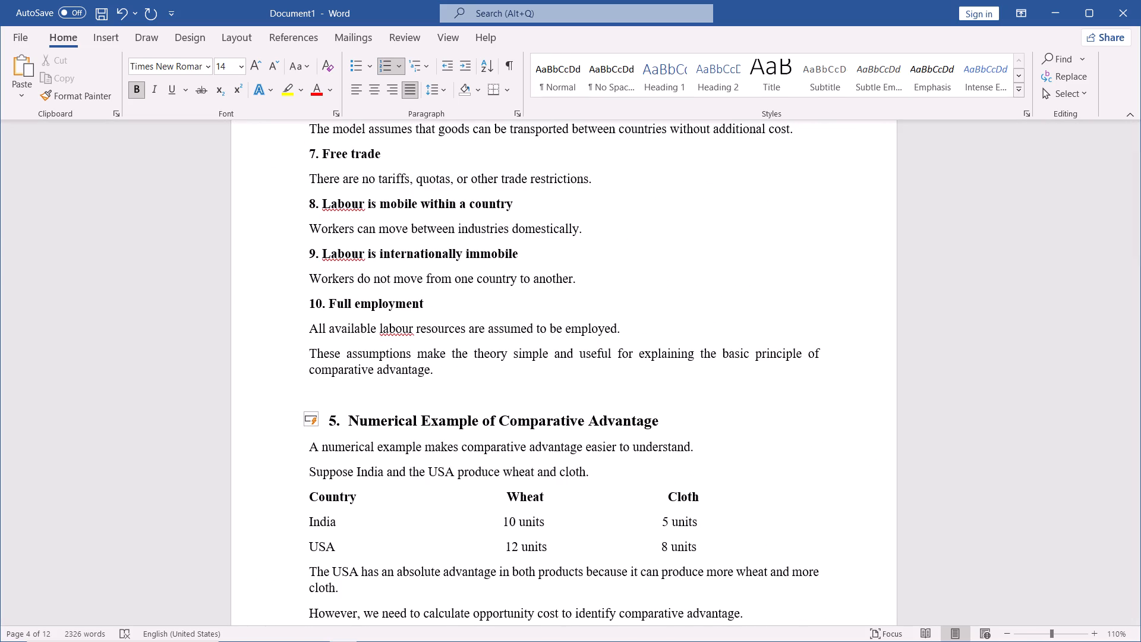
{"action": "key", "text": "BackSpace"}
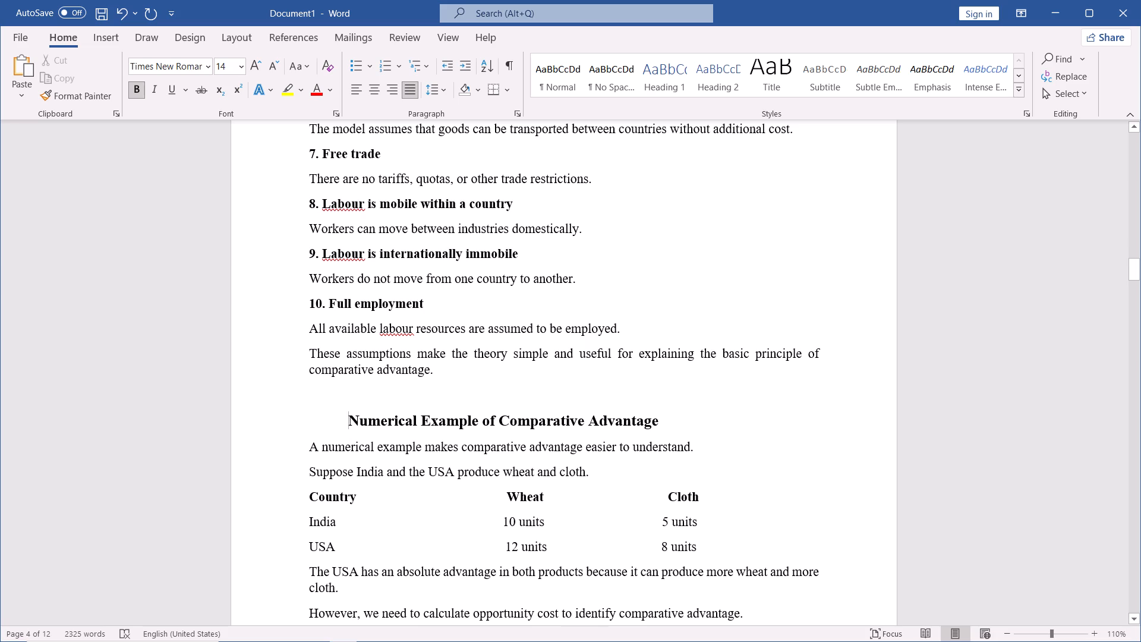
Remove the leftover indent from the "Numerical Example of Comparative Advantage" heading and number it as 5.
{"action": "scroll", "coordinate": [397, 265], "scroll_direction": "up", "scroll_amount": 9}
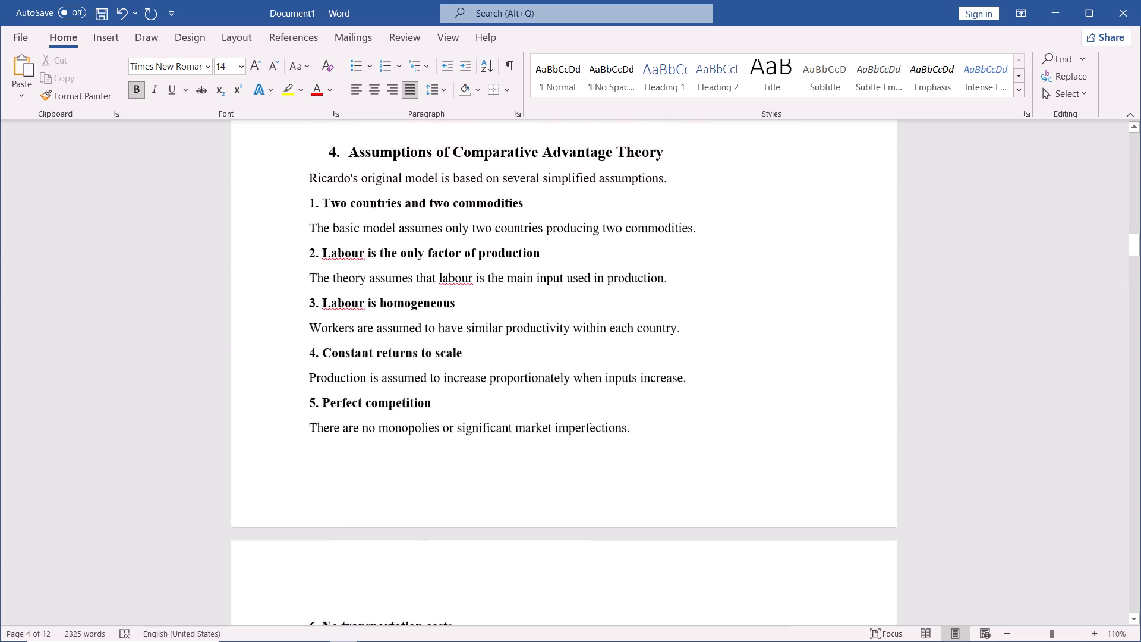
{"action": "scroll", "coordinate": [397, 265], "scroll_direction": "up", "scroll_amount": 1}
{"action": "scroll", "coordinate": [397, 265], "scroll_direction": "down", "scroll_amount": 6}
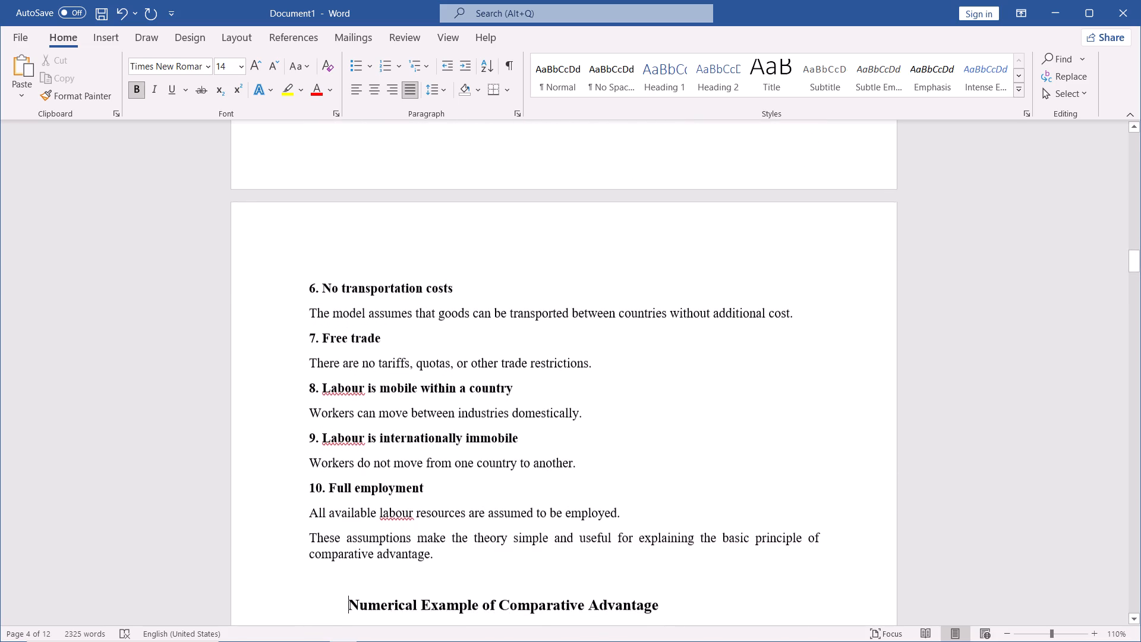
{"action": "scroll", "coordinate": [397, 265], "scroll_direction": "down", "scroll_amount": 2}
{"action": "left_click", "coordinate": [322, 470]}
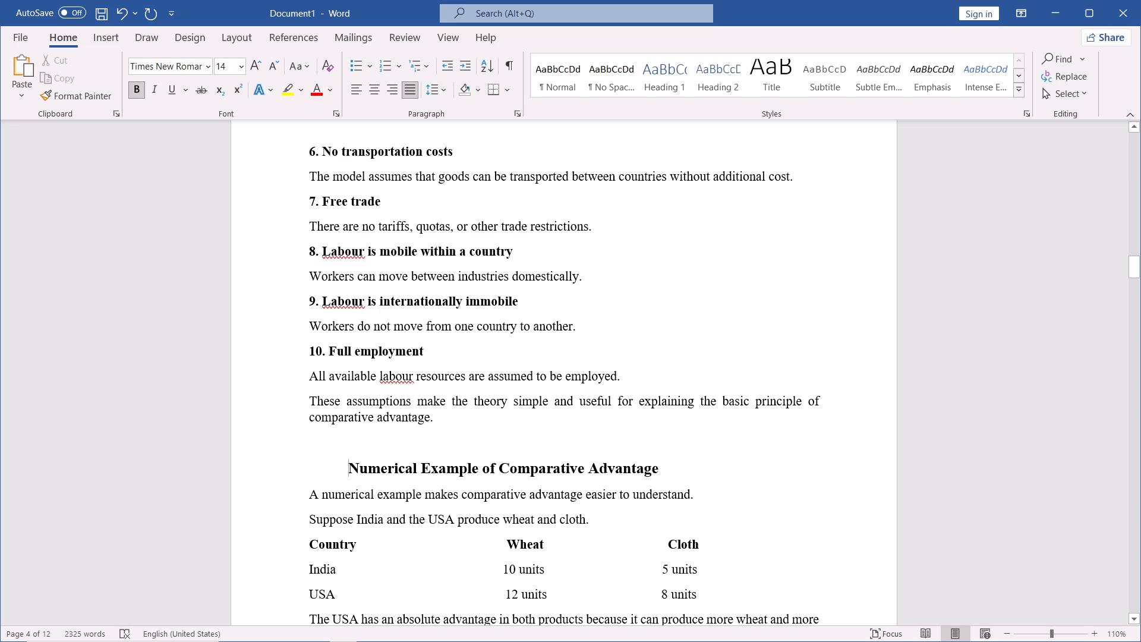
{"action": "key", "text": "BackSpace"}
{"action": "type", "text": "5."}
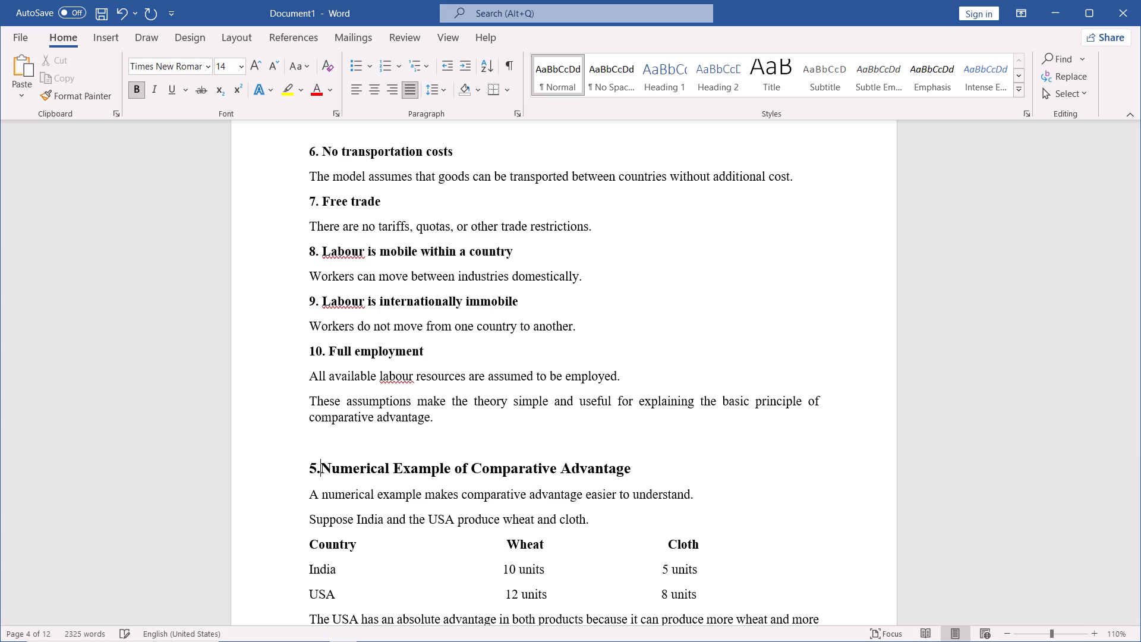
{"action": "key", "text": "space"}
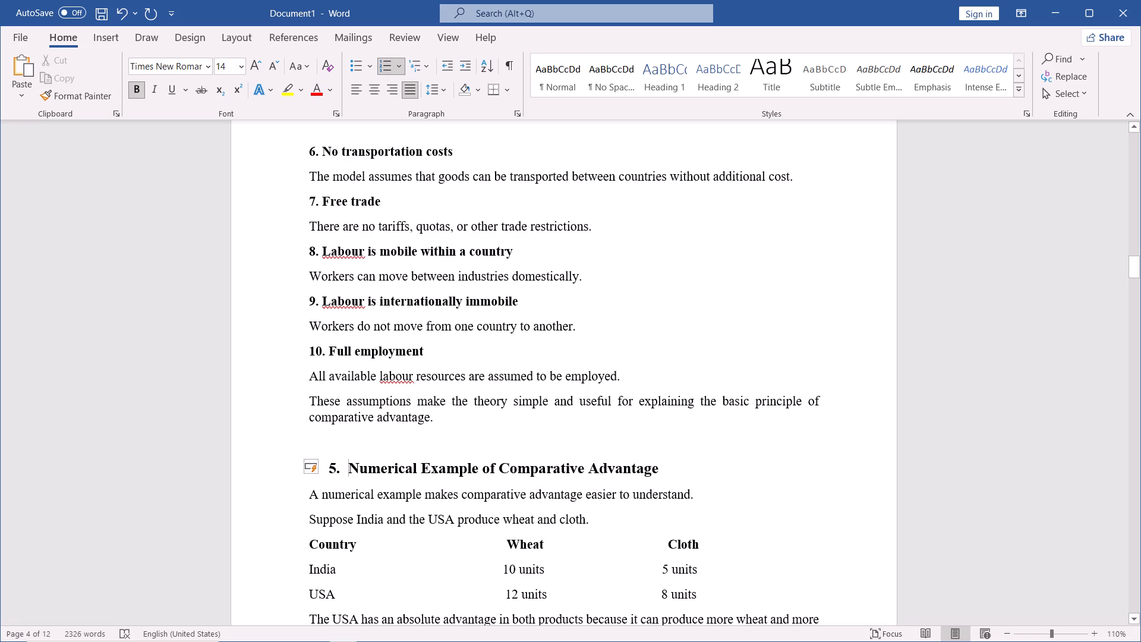
Number the "Gains from Trade and Specialization" heading as 6.
{"action": "scroll", "coordinate": [394, 472], "scroll_direction": "down", "scroll_amount": 10}
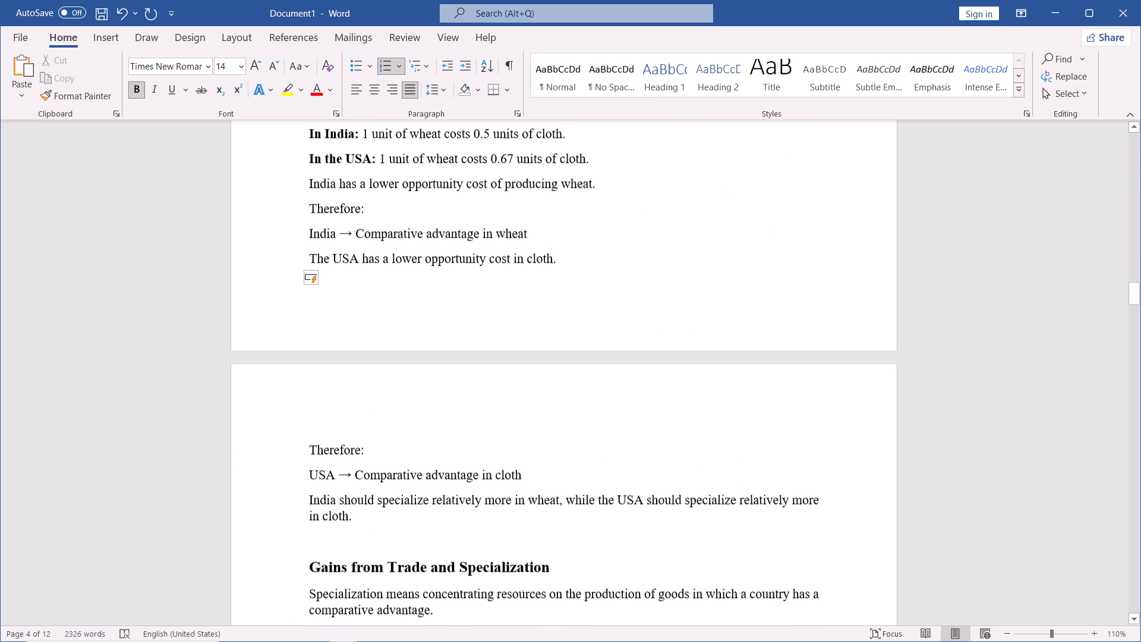
{"action": "scroll", "coordinate": [394, 472], "scroll_direction": "down", "scroll_amount": 2}
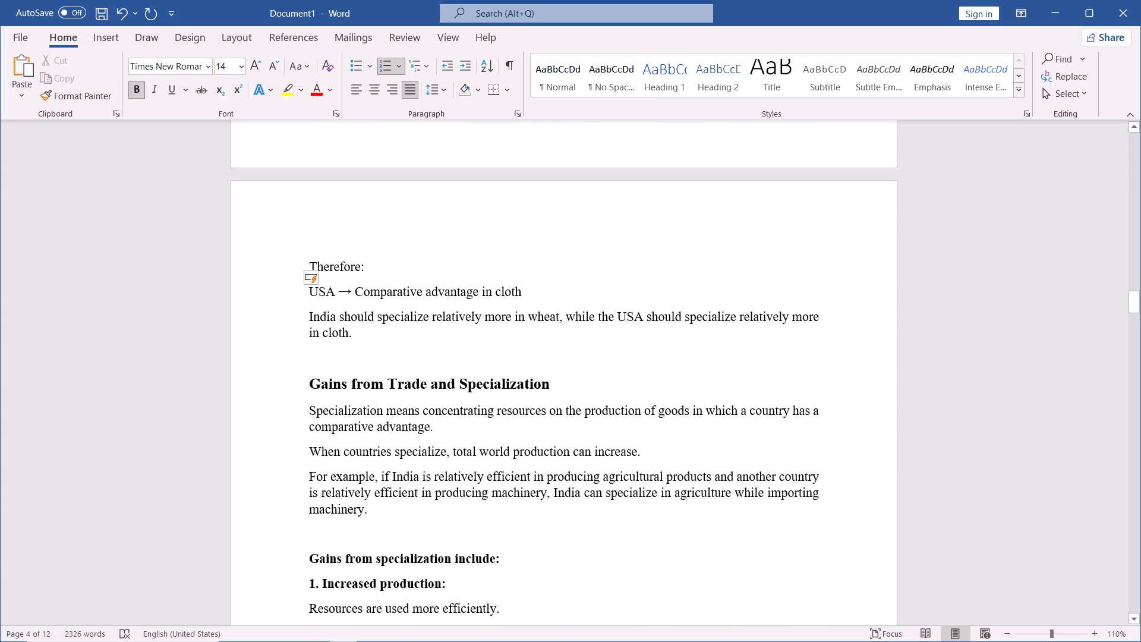
{"action": "left_click", "coordinate": [307, 375]}
{"action": "key", "text": "6"}
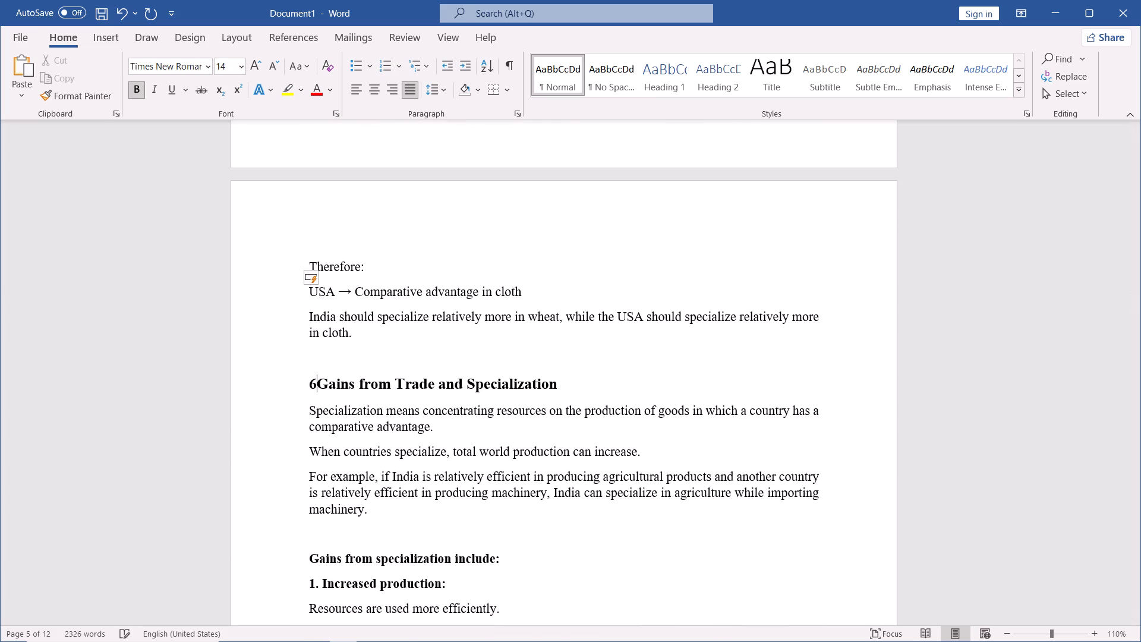
{"action": "type", "text": "."}
{"action": "key", "text": "space"}
Number the "Limitations and Criticisms of Comparative Advantage Theory" heading as 7.
{"action": "scroll", "coordinate": [333, 495], "scroll_direction": "down", "scroll_amount": 4}
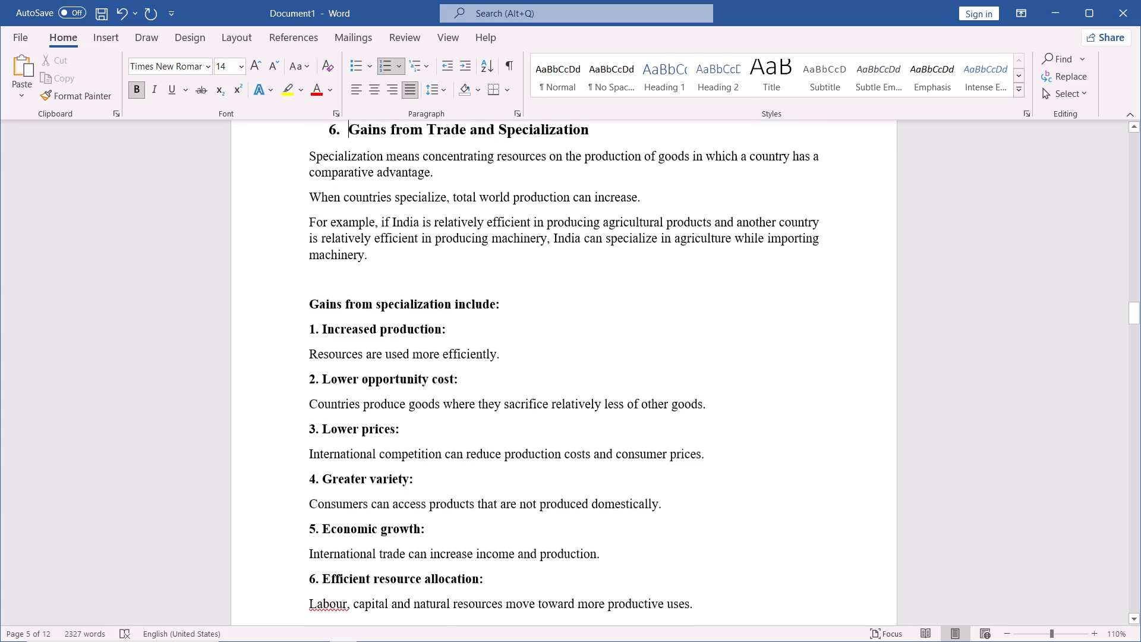
{"action": "scroll", "coordinate": [333, 495], "scroll_direction": "down", "scroll_amount": 6}
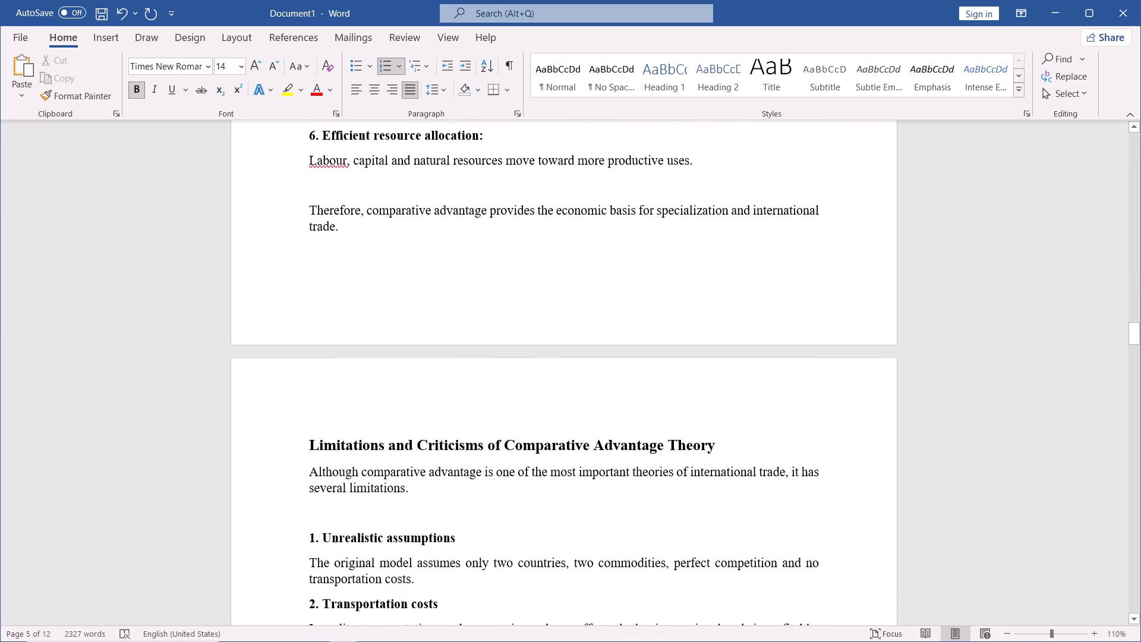
{"action": "left_click", "coordinate": [303, 444]}
{"action": "key", "text": "7"}
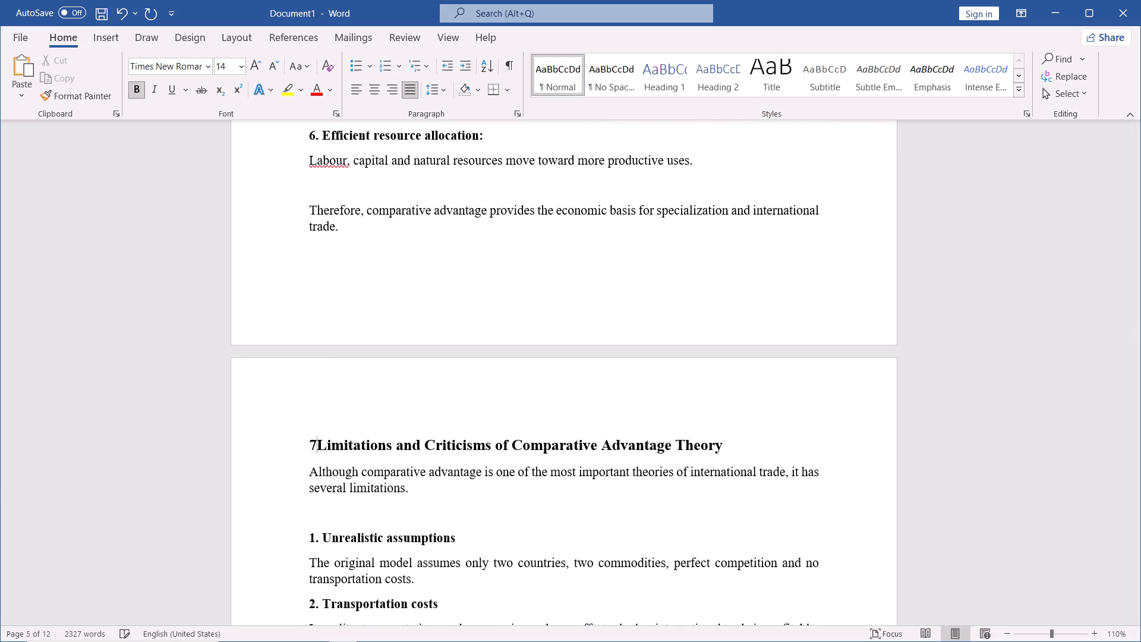
{"action": "type", "text": "."}
{"action": "key", "text": "space"}
Number the "Introduction to the HOS Model" heading as 8.
{"action": "scroll", "coordinate": [331, 467], "scroll_direction": "down", "scroll_amount": 4}
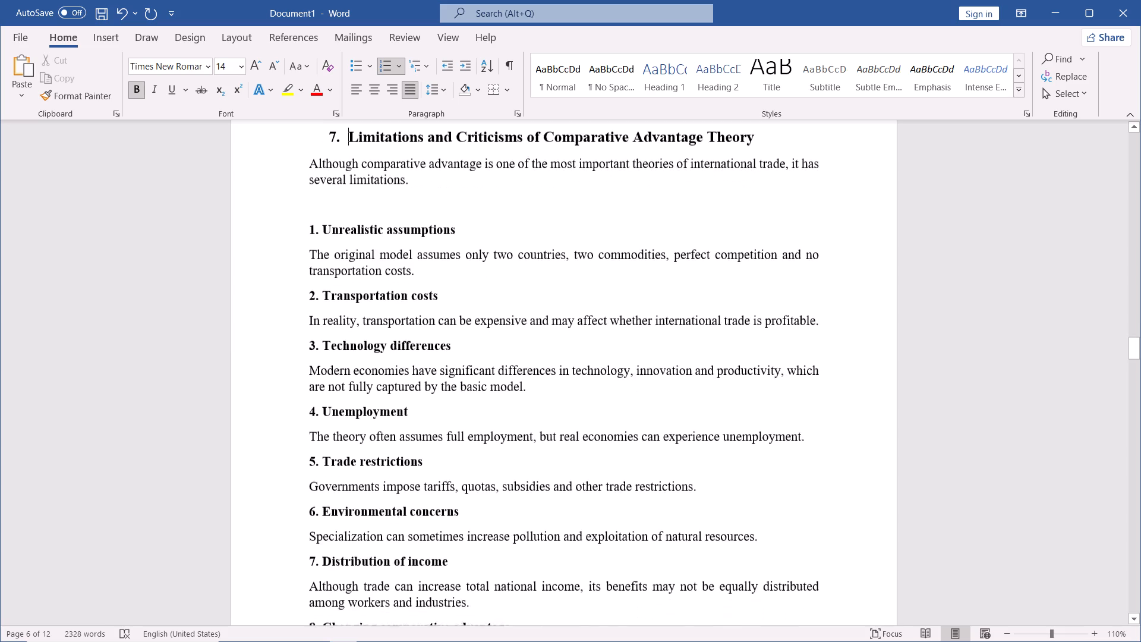
{"action": "scroll", "coordinate": [331, 467], "scroll_direction": "down", "scroll_amount": 10}
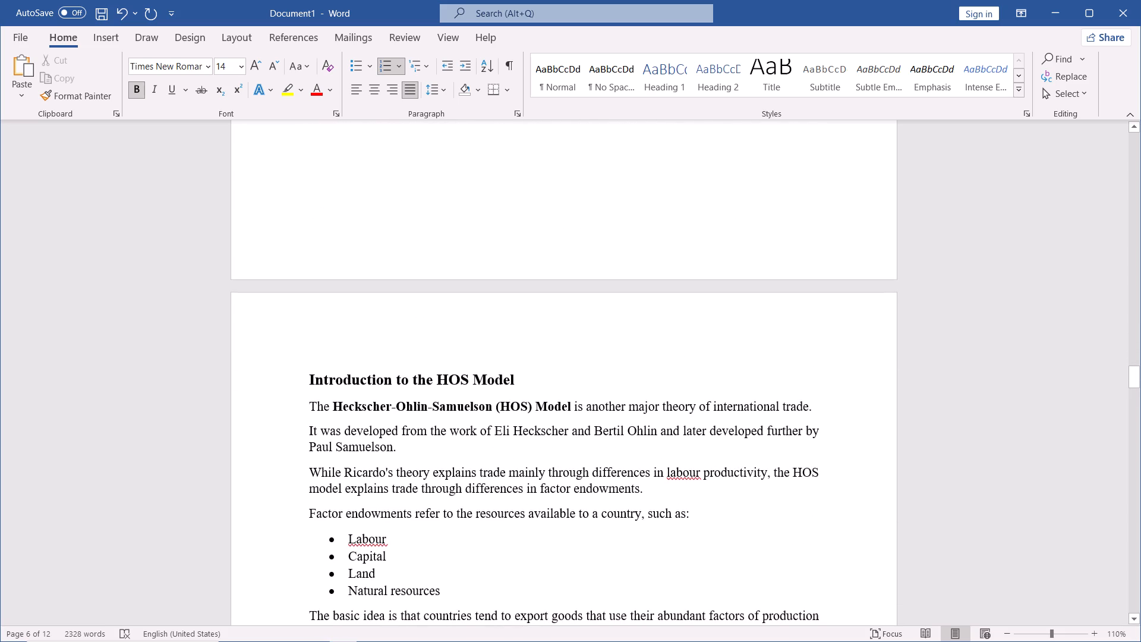
{"action": "left_click", "coordinate": [306, 377]}
{"action": "type", "text": "8."}
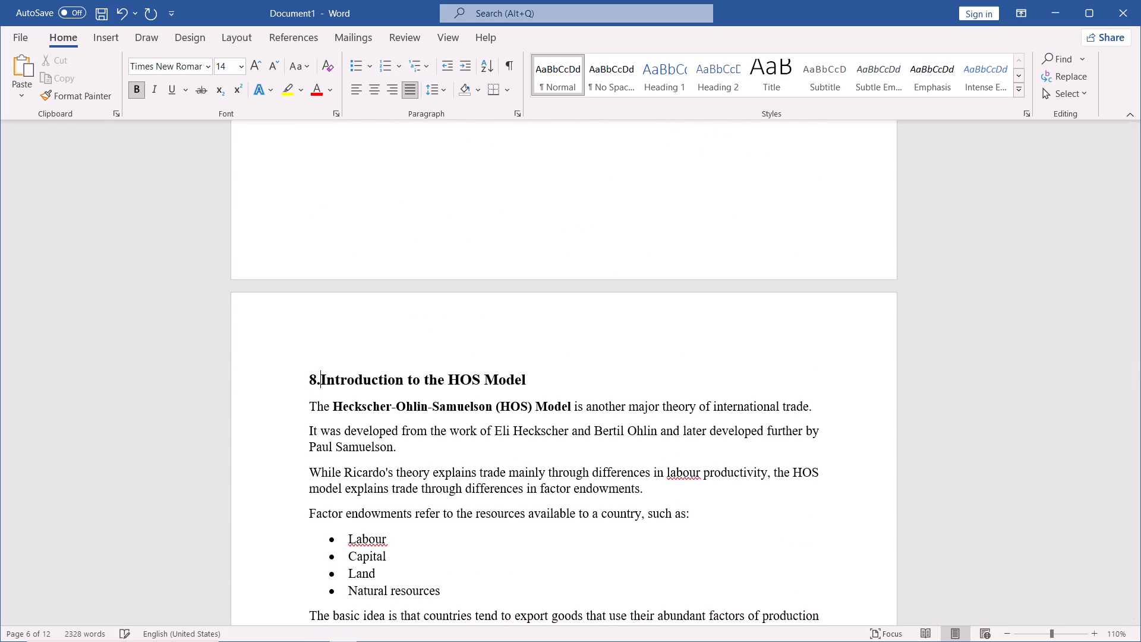
{"action": "key", "text": "space"}
Number the "Factor Endowment Theory" heading as 9.
{"action": "scroll", "coordinate": [317, 419], "scroll_direction": "down", "scroll_amount": 5}
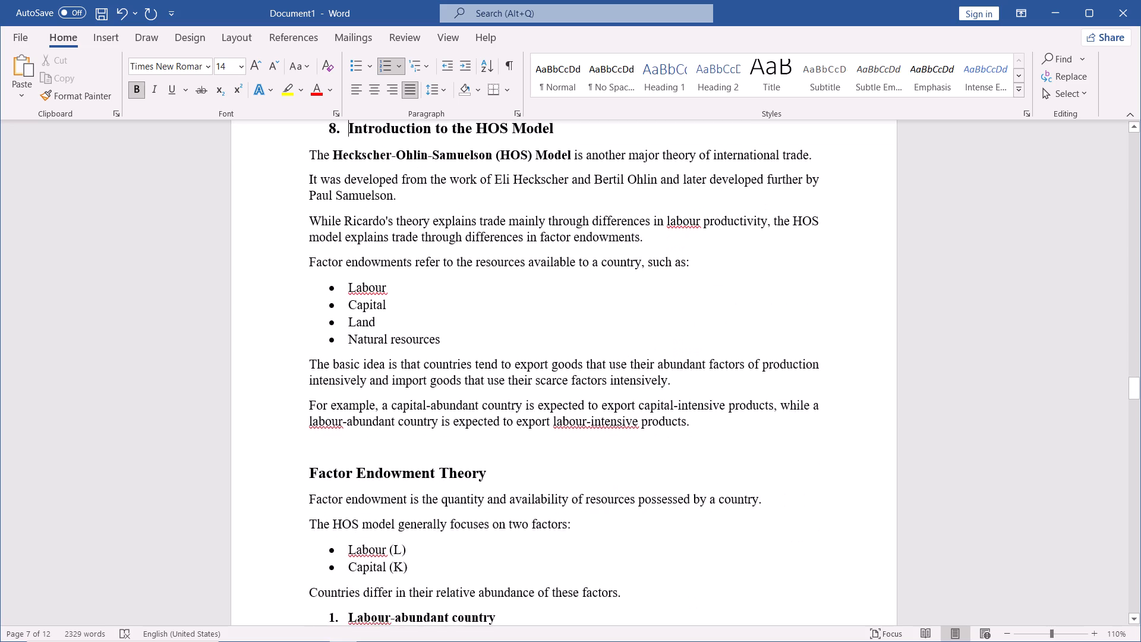
{"action": "scroll", "coordinate": [317, 419], "scroll_direction": "down", "scroll_amount": 1}
{"action": "left_click", "coordinate": [303, 344]}
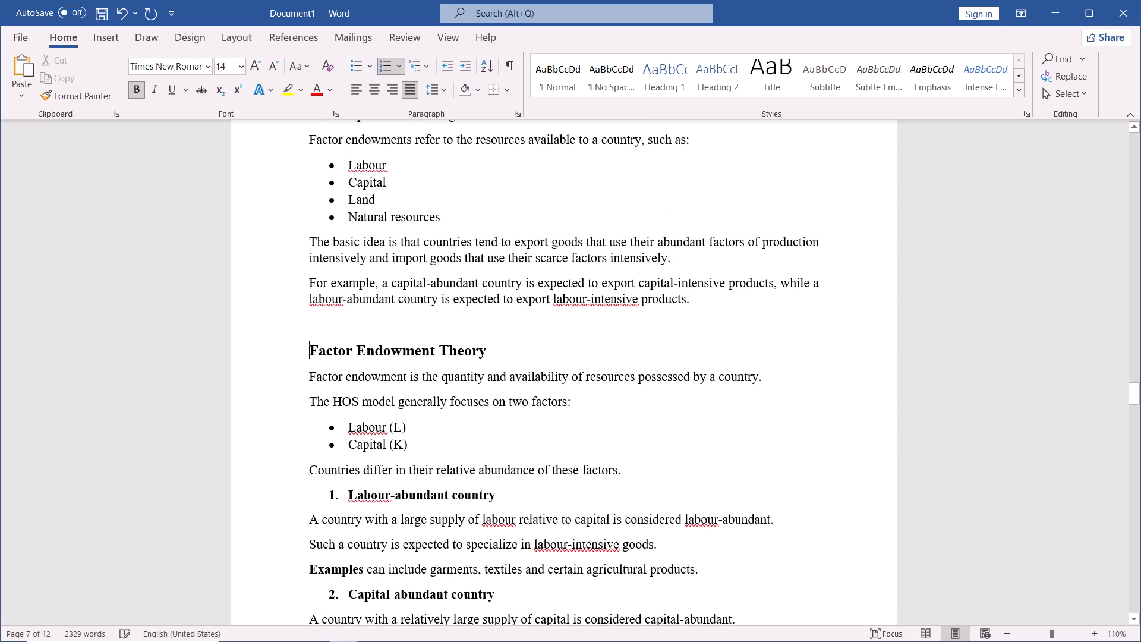
{"action": "scroll", "coordinate": [303, 344], "scroll_direction": "up", "scroll_amount": 2}
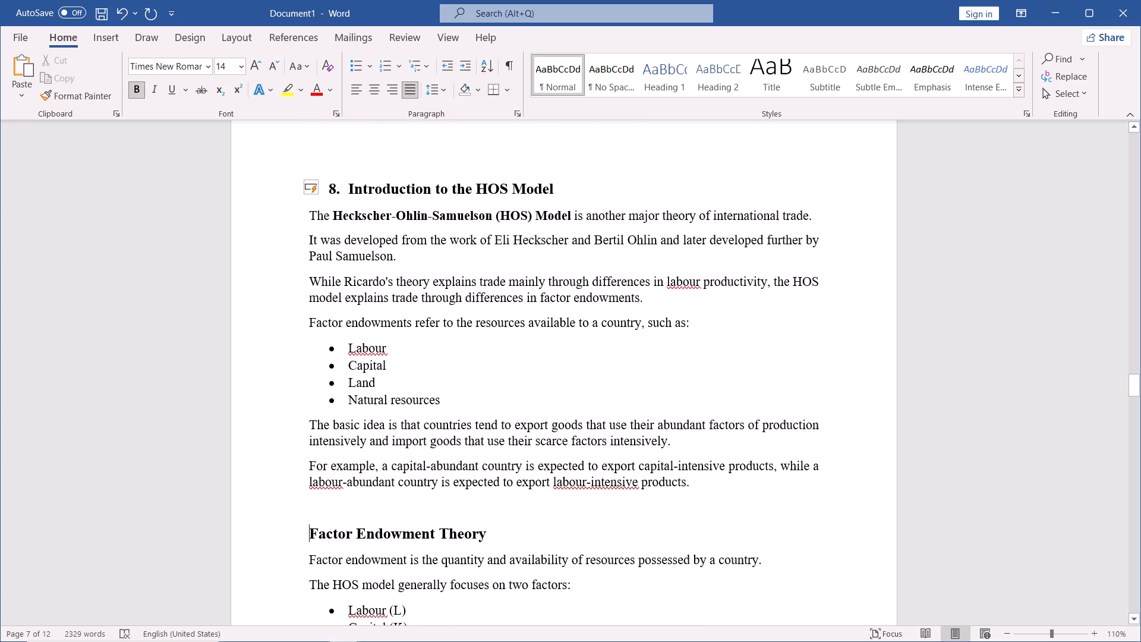
{"action": "scroll", "coordinate": [292, 212], "scroll_direction": "down", "scroll_amount": 2}
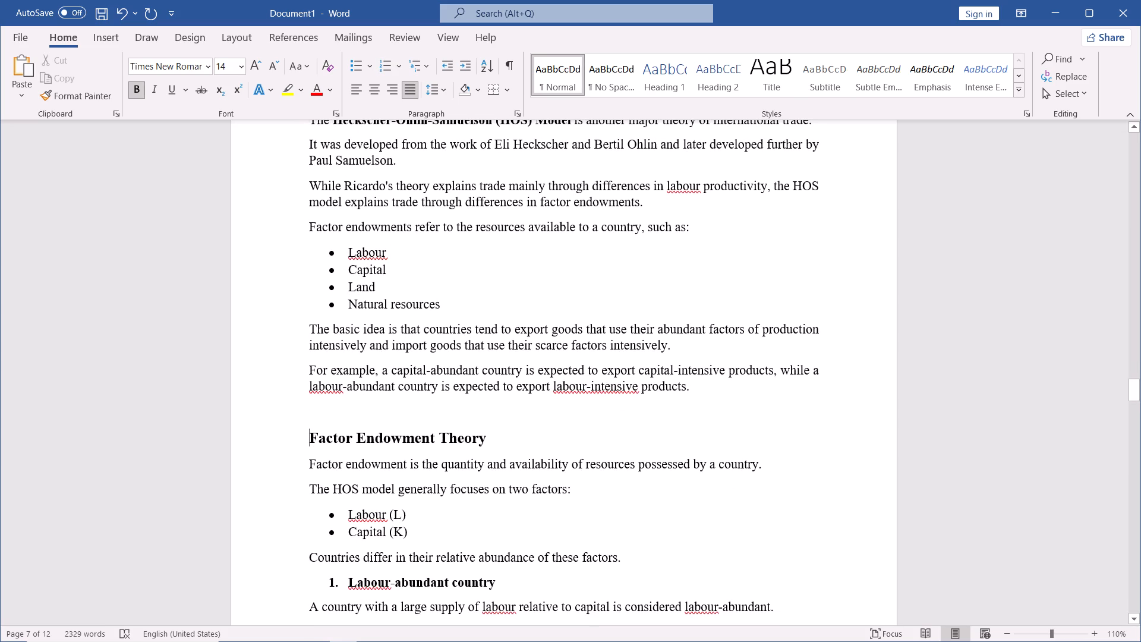
{"action": "left_click", "coordinate": [302, 435]}
{"action": "key", "text": "9"}
{"action": "type", "text": "."}
{"action": "key", "text": "space"}
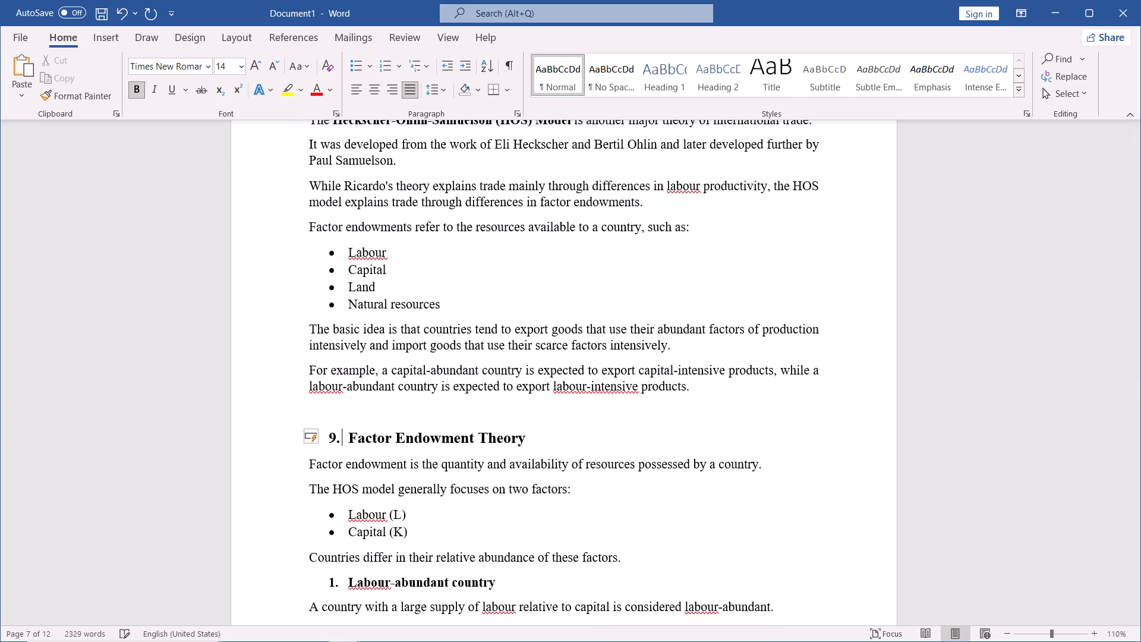
Number the "Assumptions of the HOS Model" heading as 10.
{"action": "scroll", "coordinate": [383, 511], "scroll_direction": "down", "scroll_amount": 4}
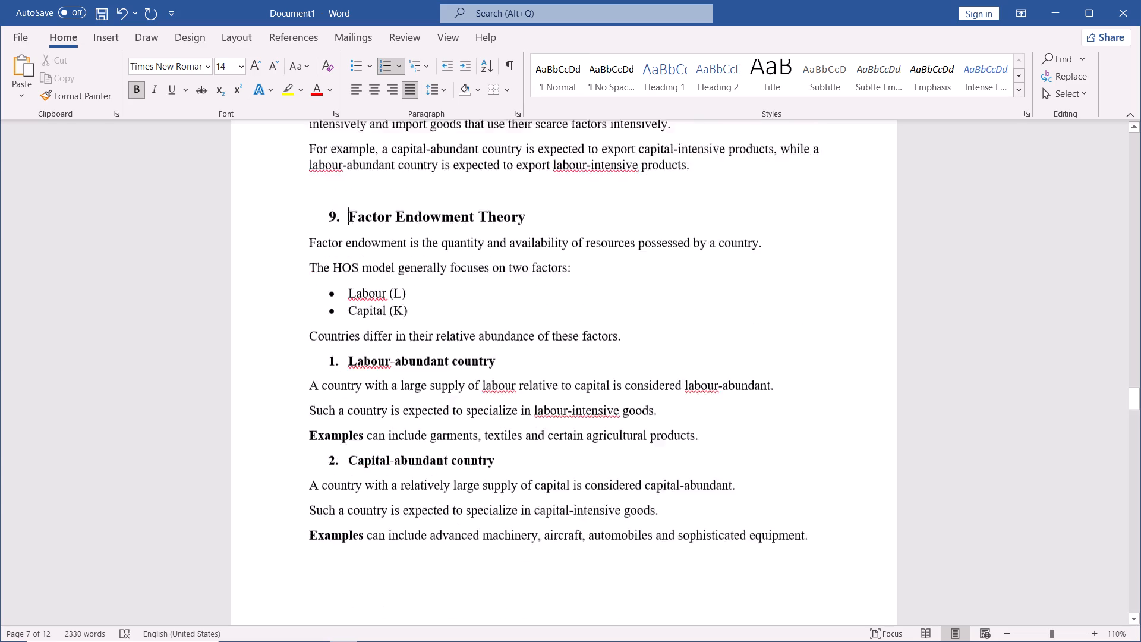
{"action": "scroll", "coordinate": [383, 511], "scroll_direction": "down", "scroll_amount": 4}
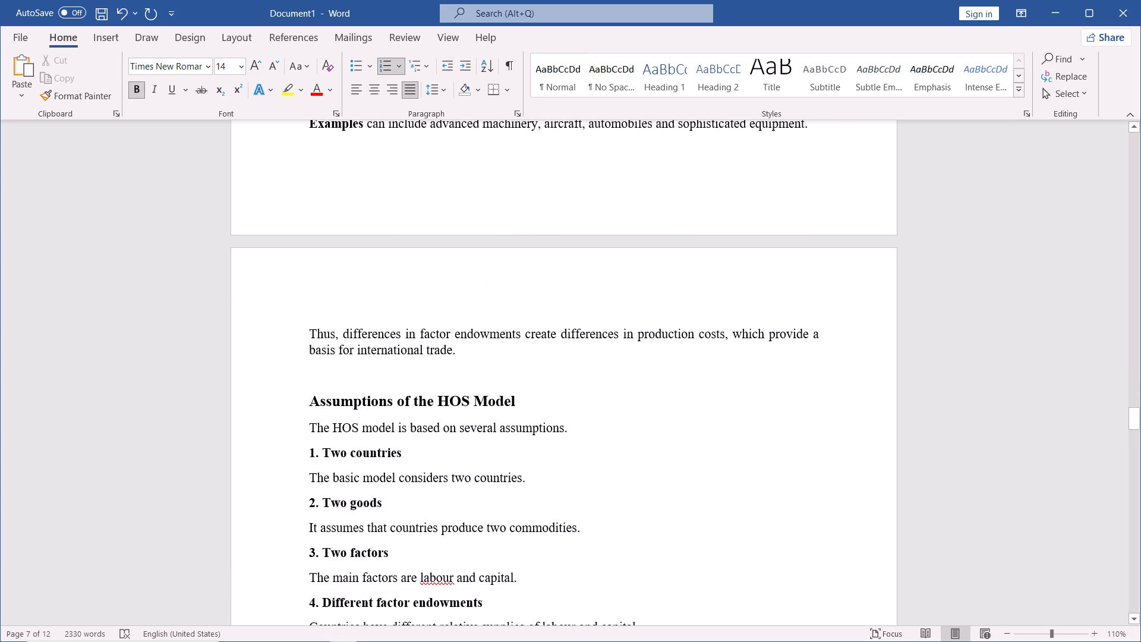
{"action": "left_click", "coordinate": [300, 404]}
{"action": "type", "text": "10"}
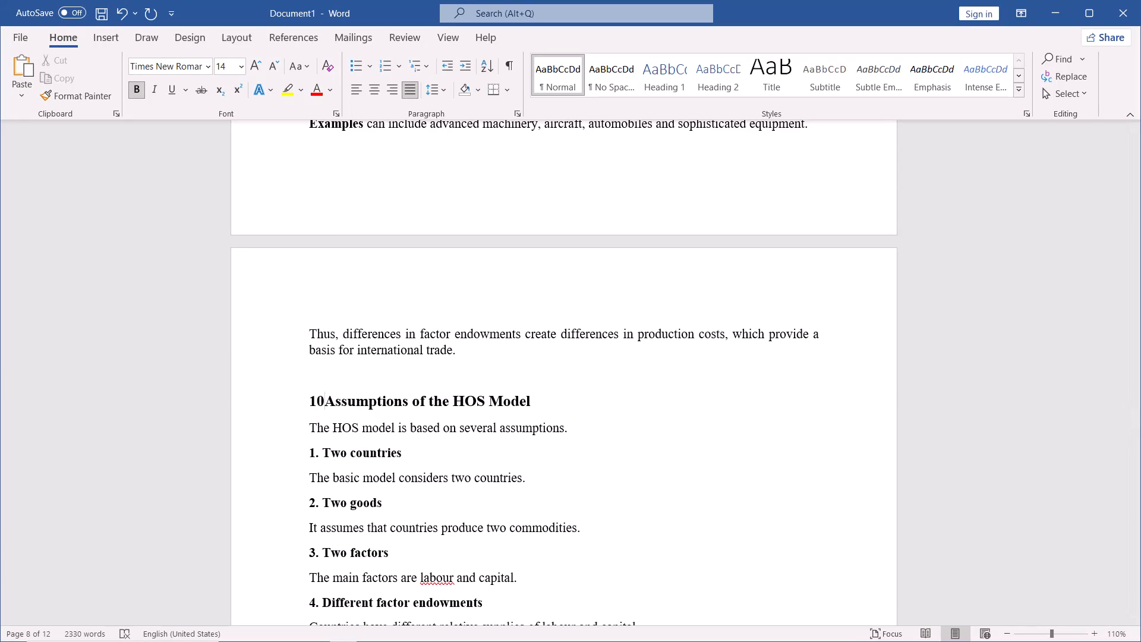
{"action": "type", "text": "."}
{"action": "key", "text": "space"}
Number the "Working/Mechanism of the HOS Model" heading as 11.
{"action": "scroll", "coordinate": [310, 512], "scroll_direction": "down", "scroll_amount": 2}
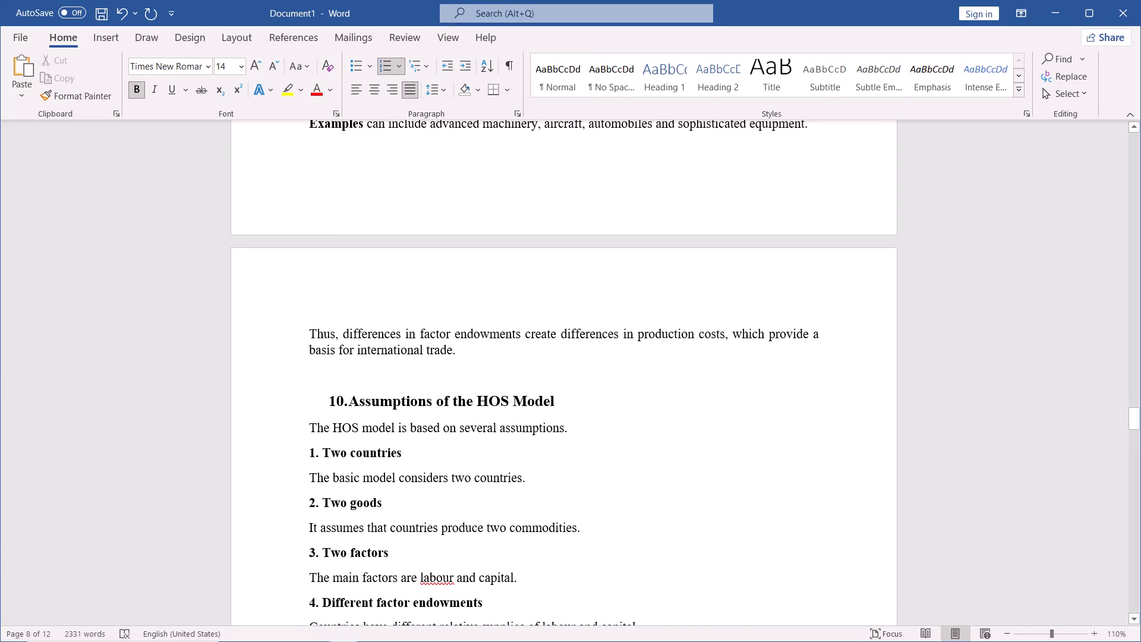
{"action": "scroll", "coordinate": [310, 512], "scroll_direction": "down", "scroll_amount": 11}
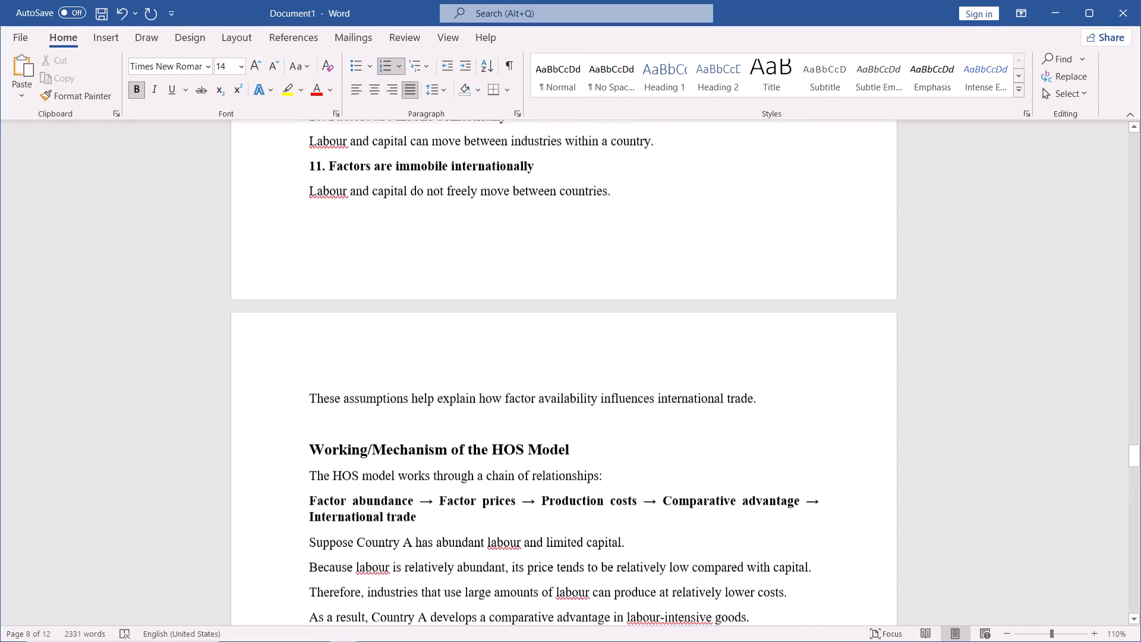
{"action": "left_click", "coordinate": [307, 441]}
{"action": "type", "text": "11."}
{"action": "key", "text": "space"}
Number the "Comparison of Comparative Advantage Theory and HOS Model" text heading above the comparison image as 12.
{"action": "scroll", "coordinate": [356, 447], "scroll_direction": "down", "scroll_amount": 5}
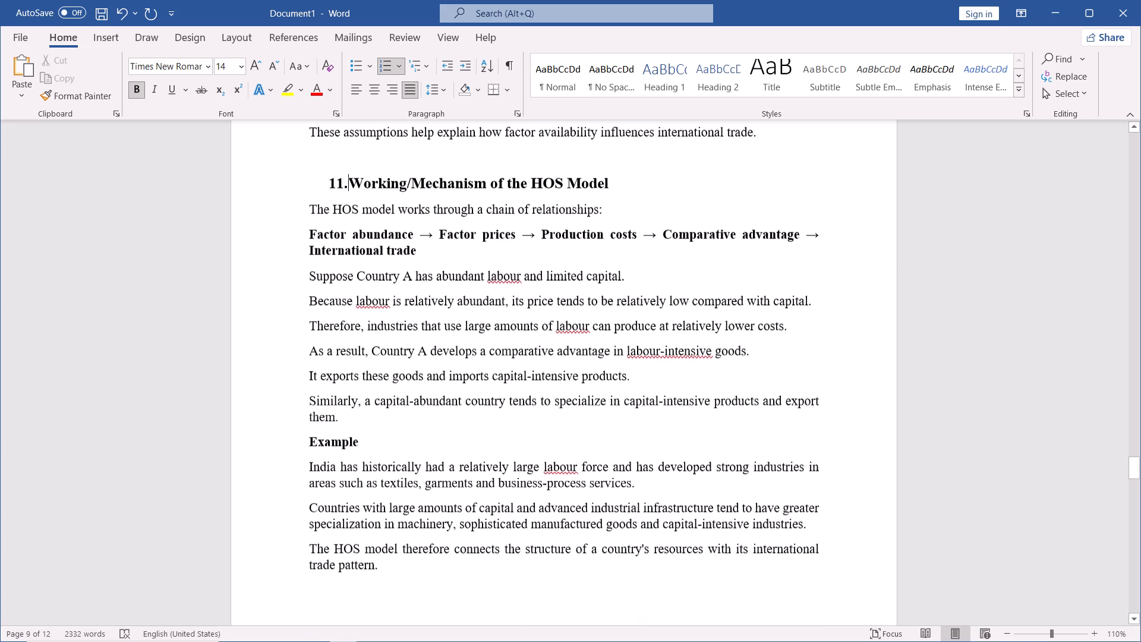
{"action": "scroll", "coordinate": [356, 447], "scroll_direction": "down", "scroll_amount": 7}
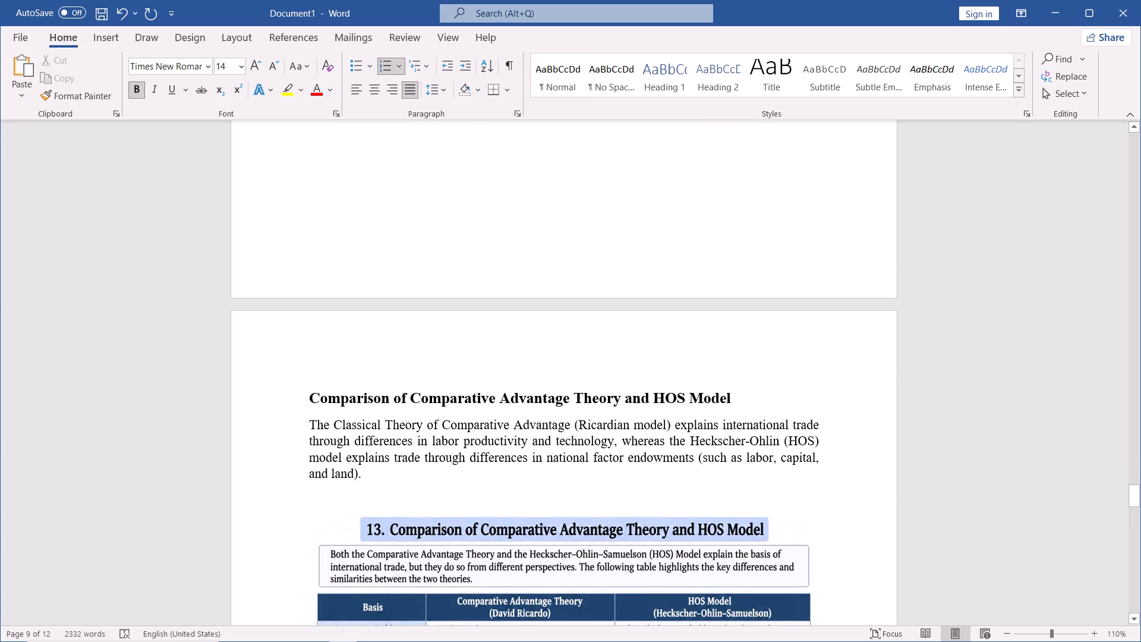
{"action": "left_click", "coordinate": [304, 391]}
{"action": "type", "text": "12."}
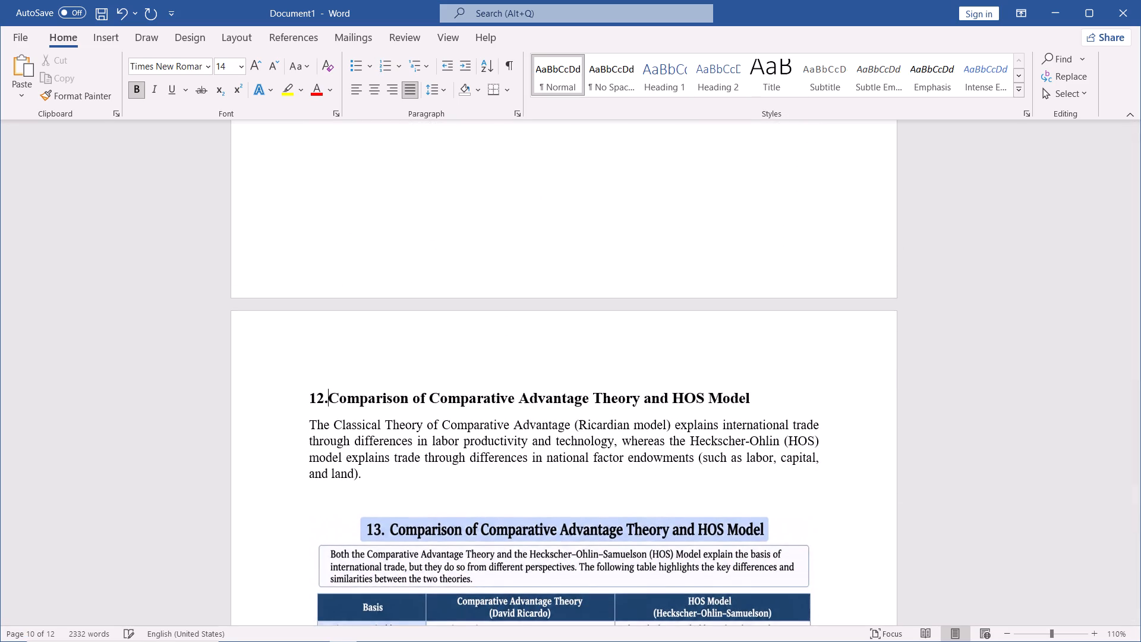
{"action": "key", "text": "space"}
Number the "Applications, Criticisms and Relevance of the HOS Model" heading as 13.
{"action": "scroll", "coordinate": [377, 463], "scroll_direction": "down", "scroll_amount": 3}
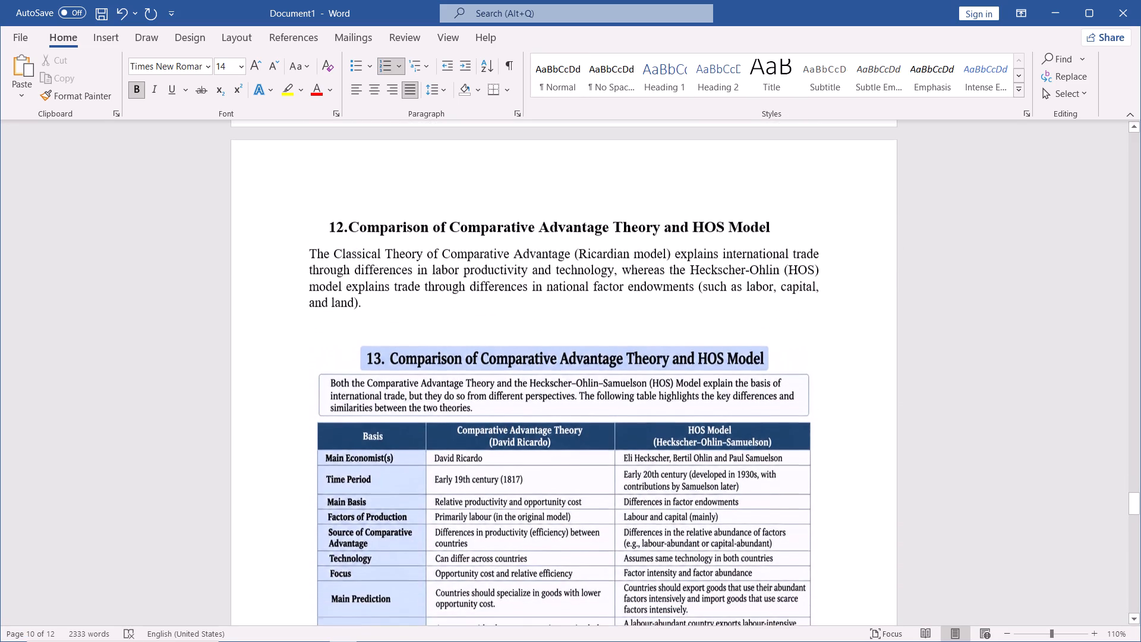
{"action": "scroll", "coordinate": [377, 463], "scroll_direction": "down", "scroll_amount": 9}
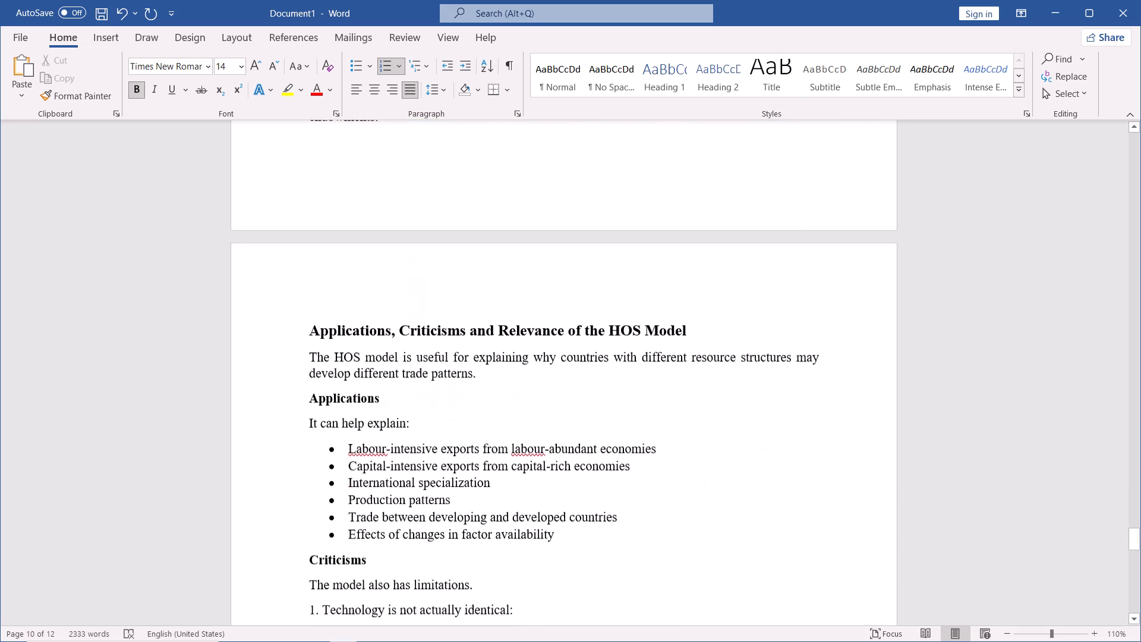
{"action": "scroll", "coordinate": [377, 463], "scroll_direction": "up", "scroll_amount": 6}
{"action": "scroll", "coordinate": [377, 463], "scroll_direction": "down", "scroll_amount": 1}
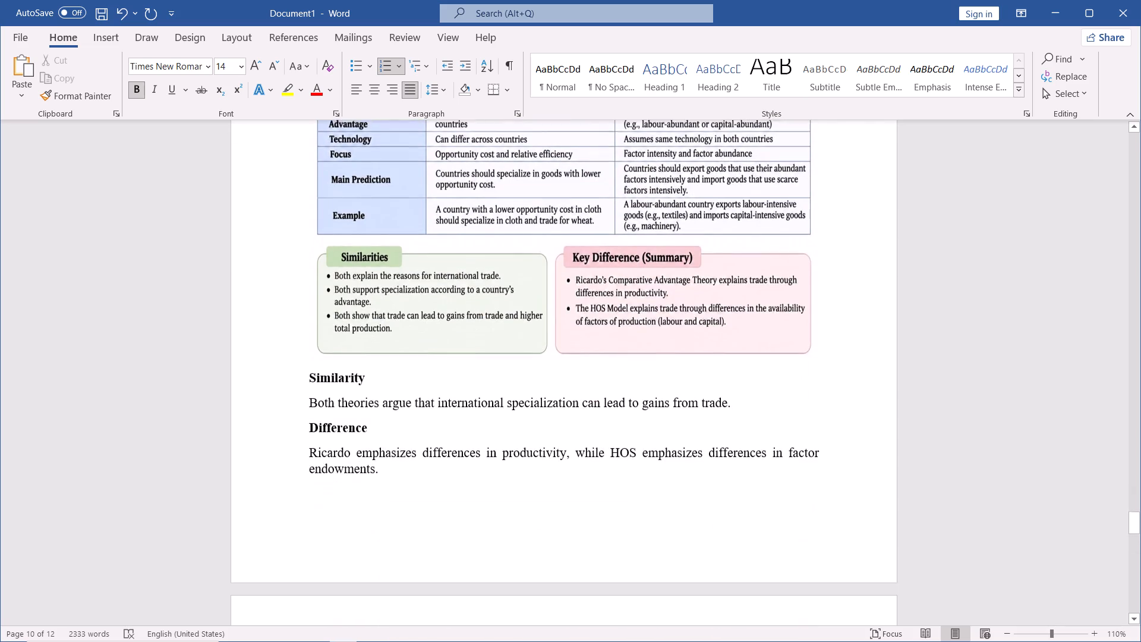
{"action": "scroll", "coordinate": [377, 463], "scroll_direction": "down", "scroll_amount": 3}
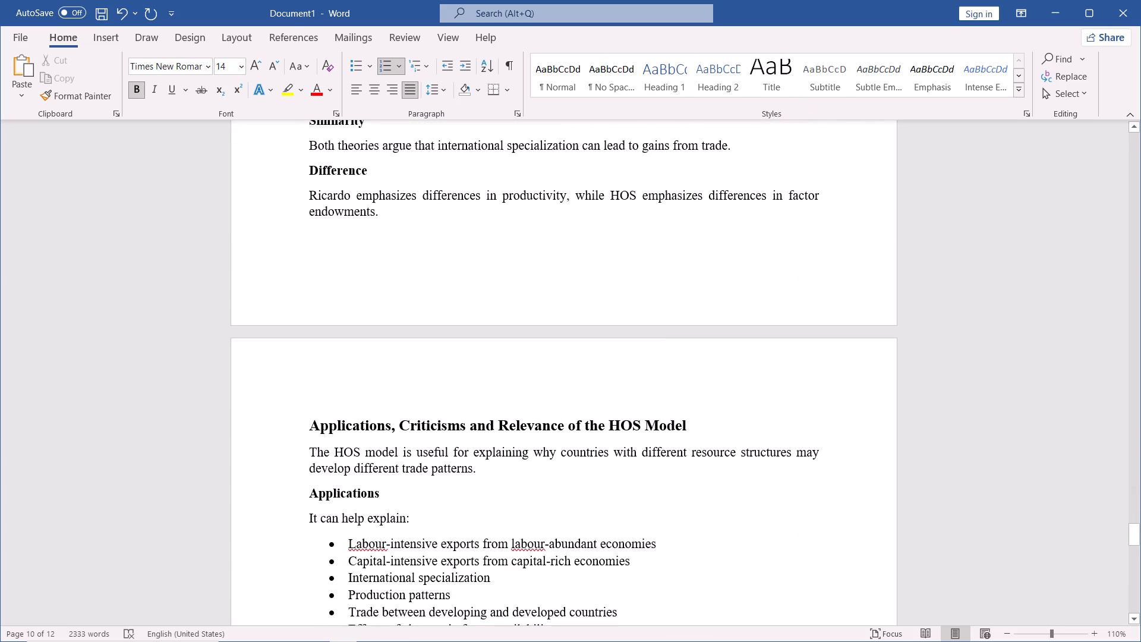
{"action": "left_click", "coordinate": [300, 426]}
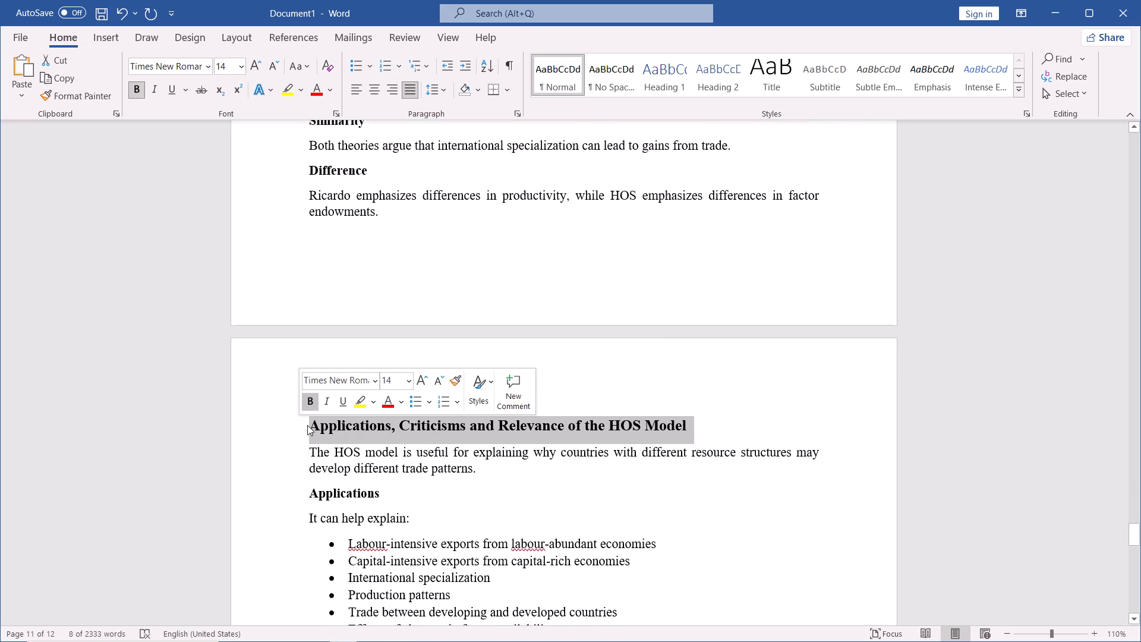
{"action": "left_click", "coordinate": [307, 425]}
{"action": "type", "text": "13."}
{"action": "key", "text": "space"}
Number the "Conclusion" heading as 14.
{"action": "scroll", "coordinate": [343, 467], "scroll_direction": "down", "scroll_amount": 3}
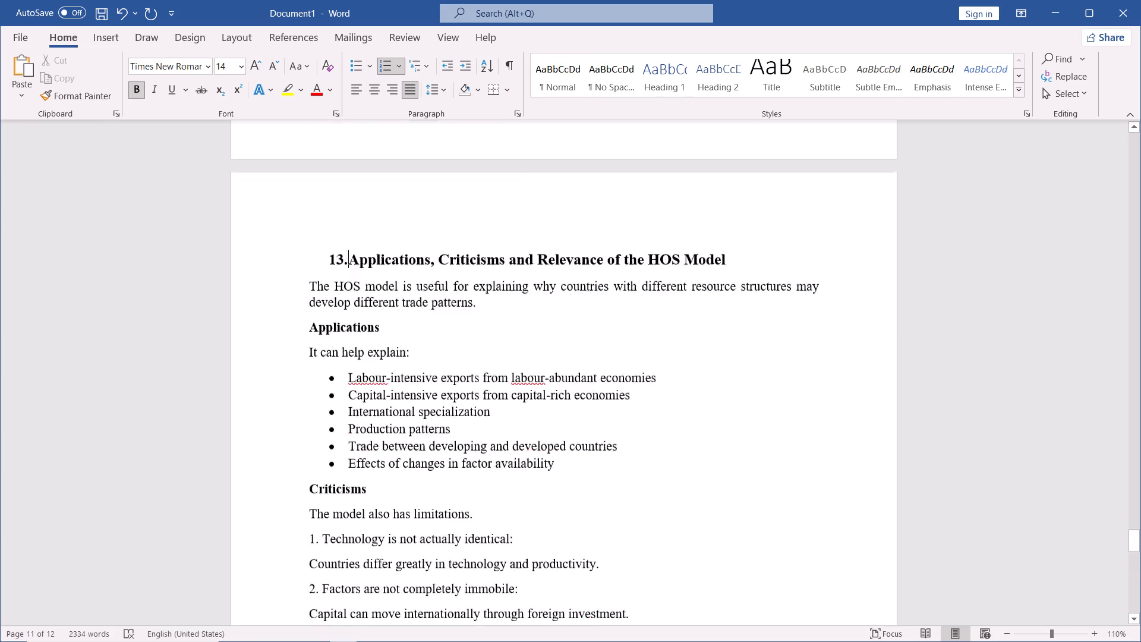
{"action": "scroll", "coordinate": [343, 467], "scroll_direction": "down", "scroll_amount": 6}
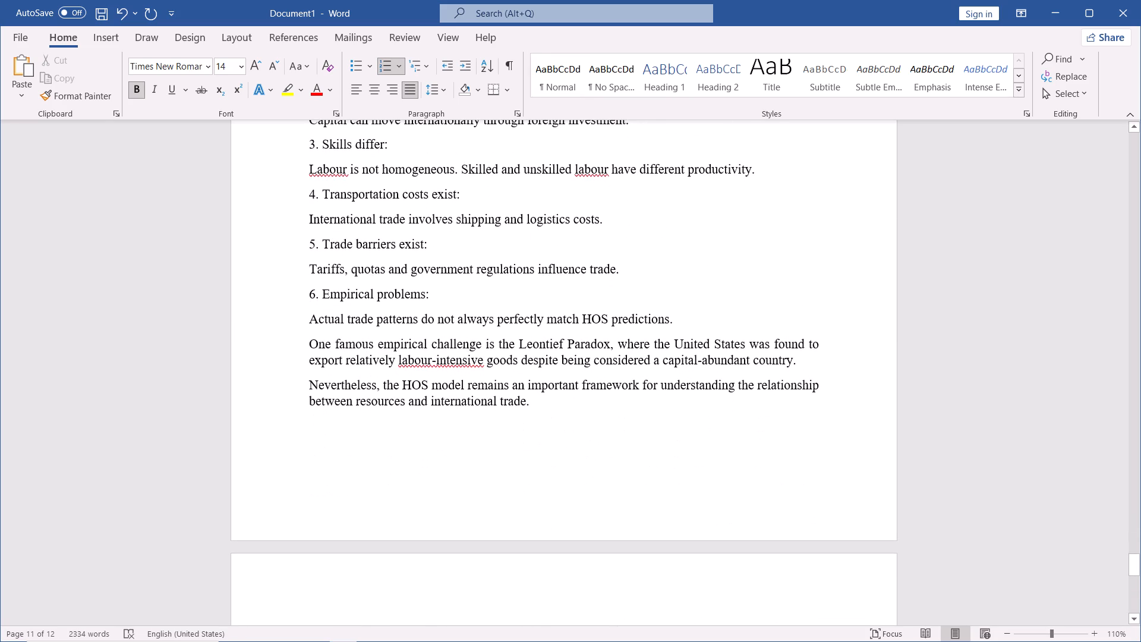
{"action": "scroll", "coordinate": [408, 430], "scroll_direction": "down", "scroll_amount": 3}
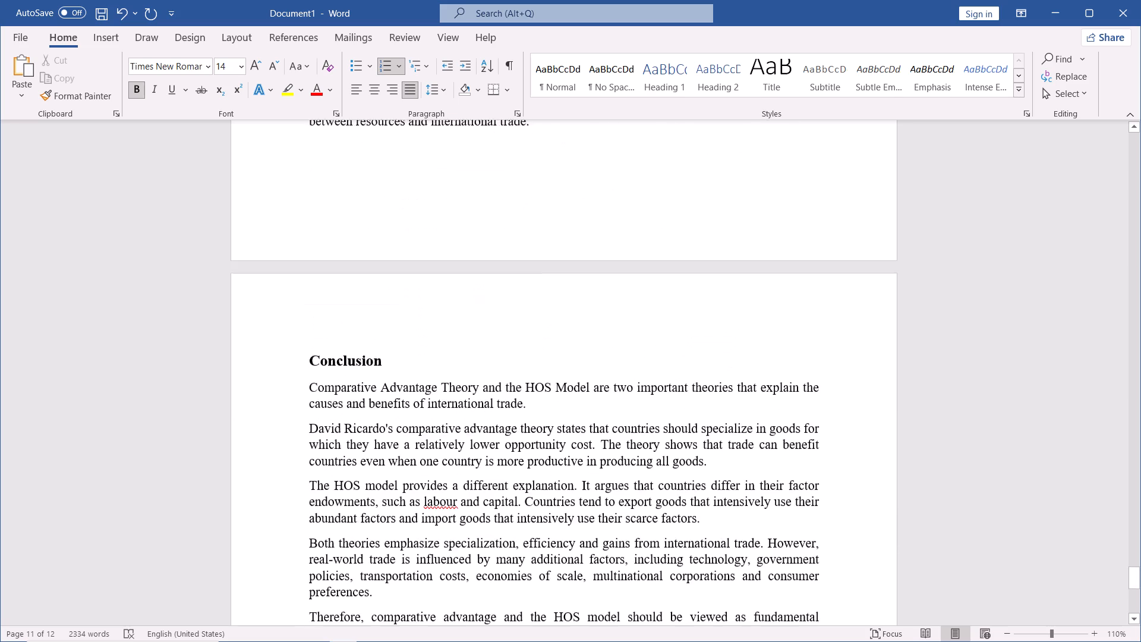
{"action": "scroll", "coordinate": [408, 430], "scroll_direction": "up", "scroll_amount": 5}
{"action": "scroll", "coordinate": [408, 430], "scroll_direction": "down", "scroll_amount": 3}
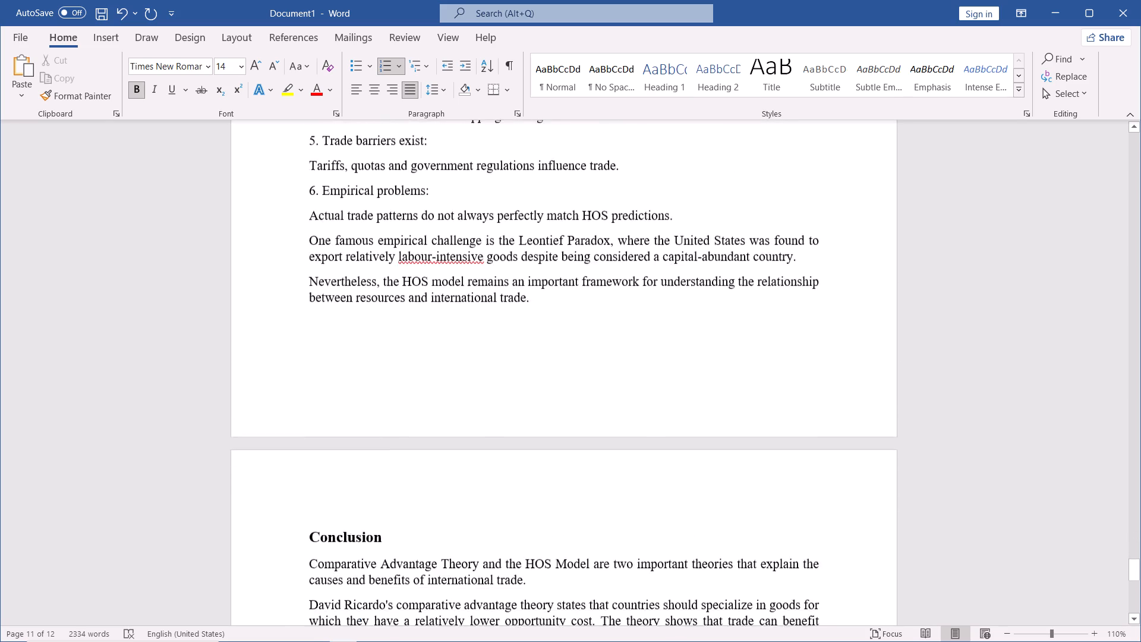
{"action": "scroll", "coordinate": [408, 430], "scroll_direction": "down", "scroll_amount": 1}
{"action": "left_click", "coordinate": [302, 424]}
{"action": "type", "text": "14"}
{"action": "type", "text": "."}
{"action": "key", "text": "space"}
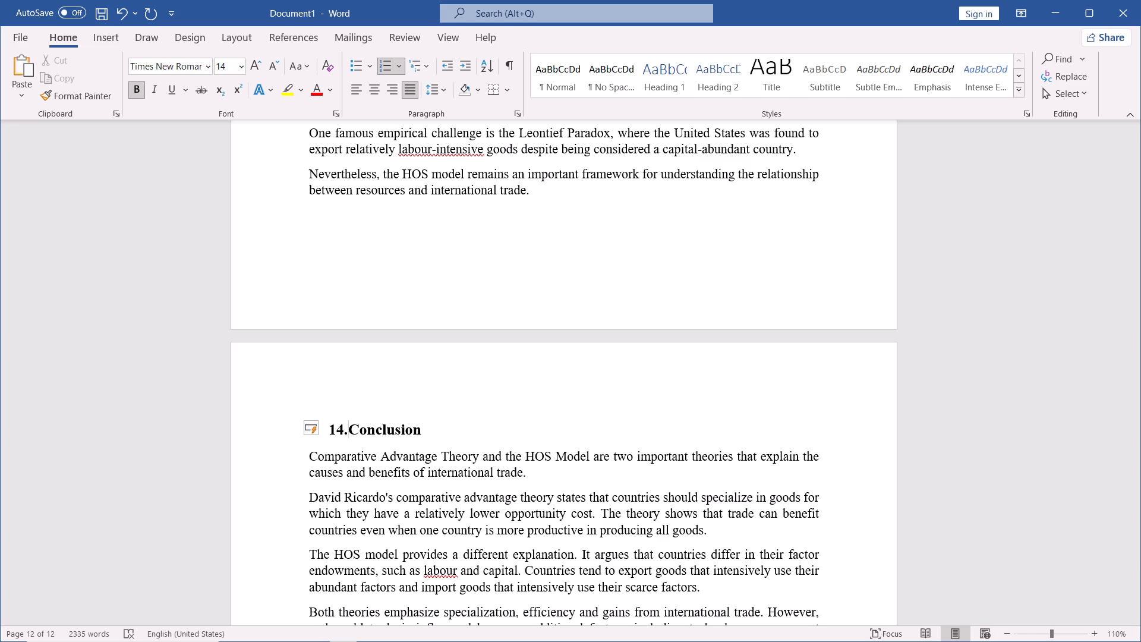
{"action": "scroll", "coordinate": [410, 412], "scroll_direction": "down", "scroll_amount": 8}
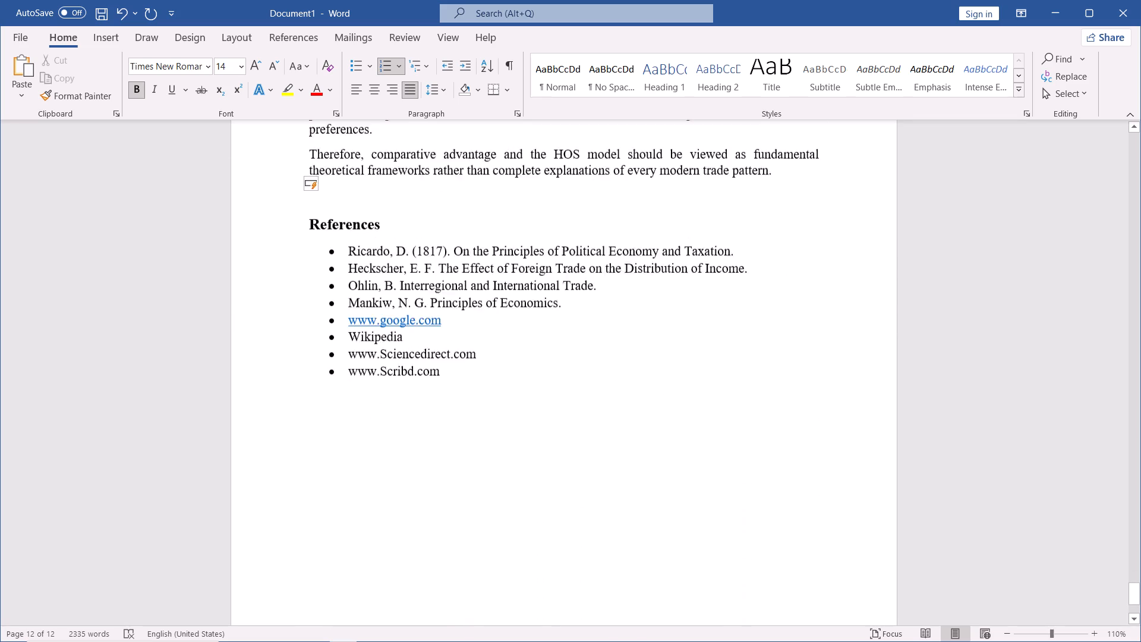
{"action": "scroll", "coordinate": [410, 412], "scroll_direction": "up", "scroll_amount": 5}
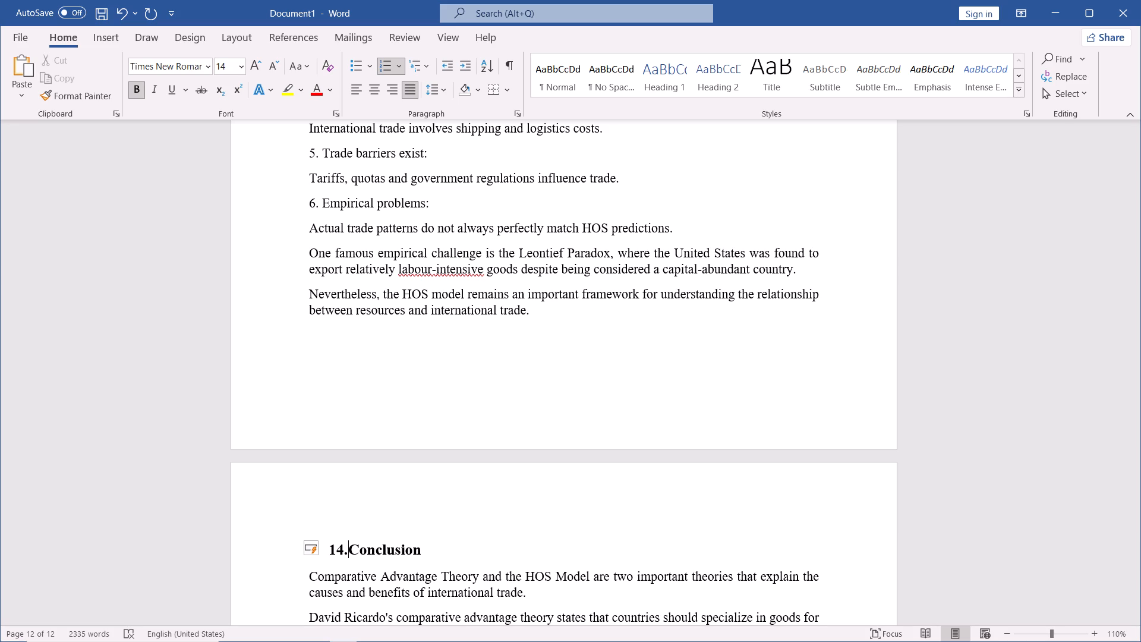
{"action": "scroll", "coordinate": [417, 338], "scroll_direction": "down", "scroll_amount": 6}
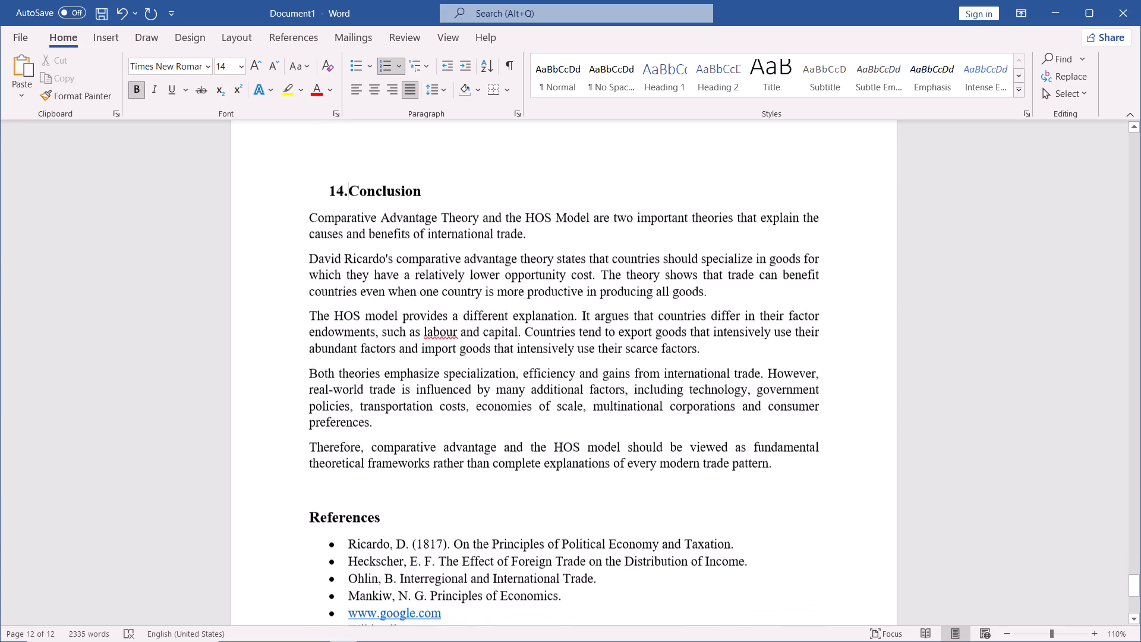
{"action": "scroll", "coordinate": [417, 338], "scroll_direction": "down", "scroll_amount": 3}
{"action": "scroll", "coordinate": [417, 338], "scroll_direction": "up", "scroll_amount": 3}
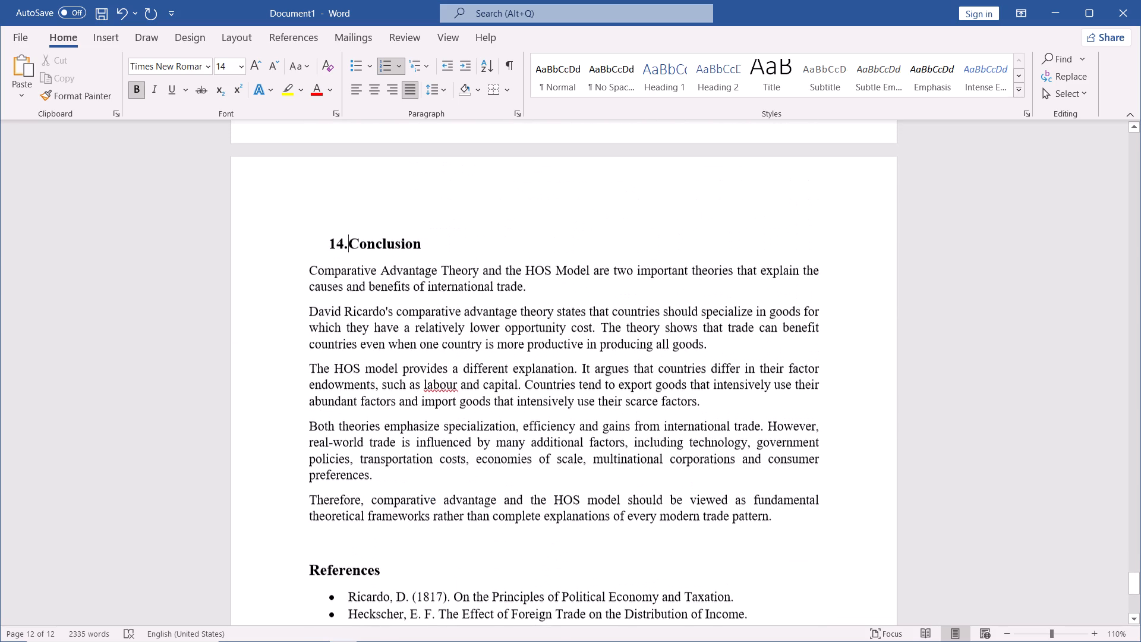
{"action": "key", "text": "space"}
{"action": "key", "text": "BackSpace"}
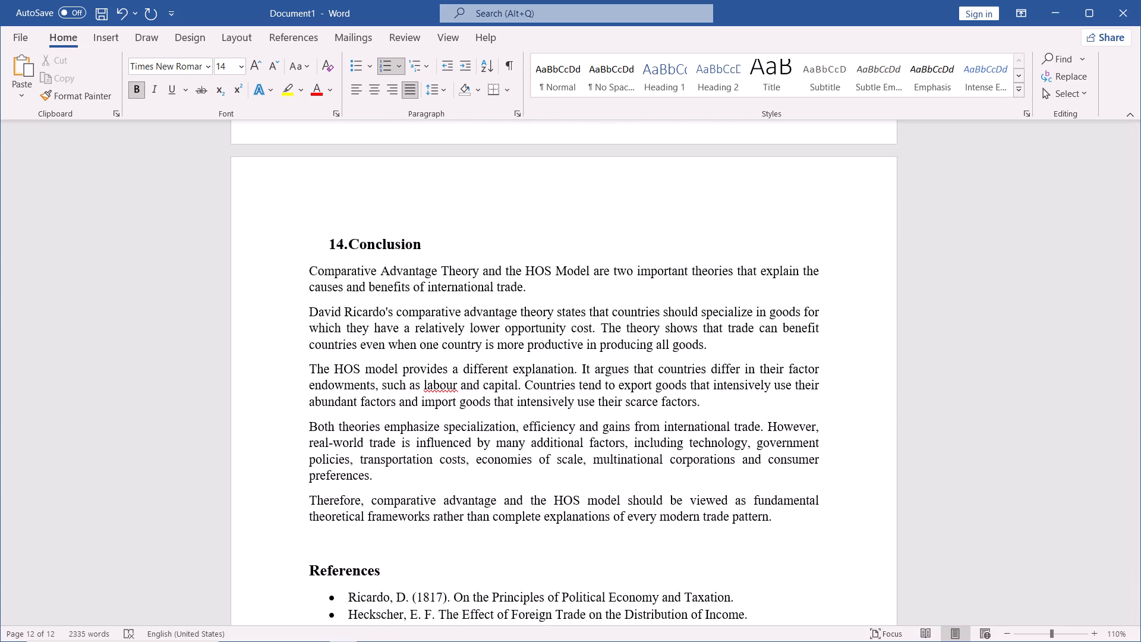
Examine the layout and section heading numbering across all pages in a zoomed-out multi-page view, back to the Introduction.
{"action": "scroll", "coordinate": [417, 338], "scroll_direction": "down", "scroll_amount": 10, "text": "ctrl"}
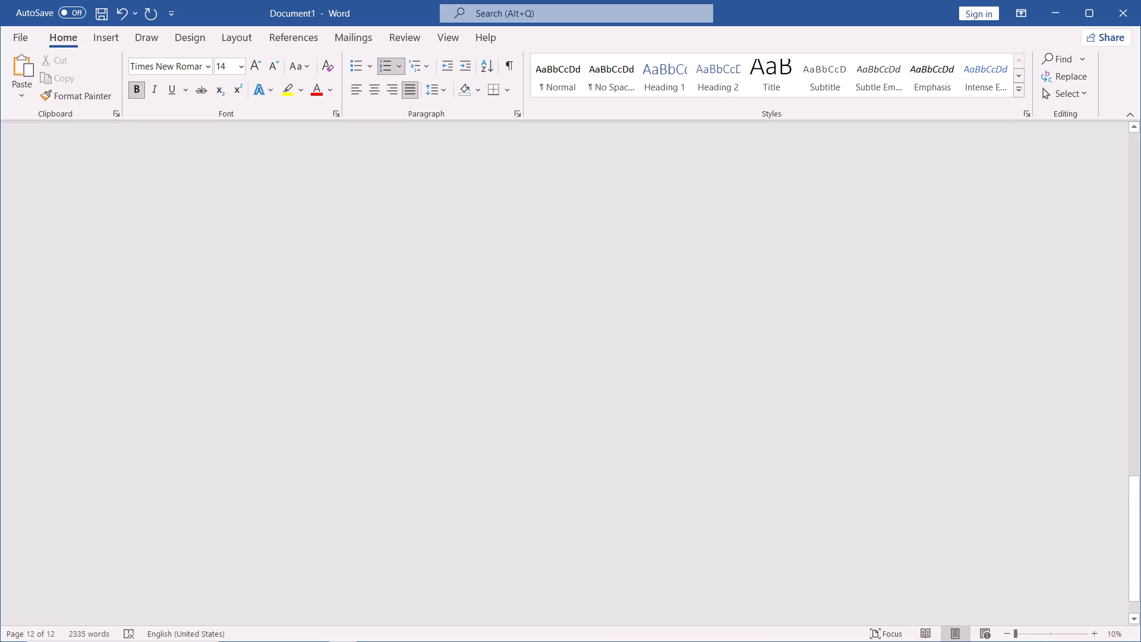
{"action": "scroll", "coordinate": [417, 338], "scroll_direction": "left", "scroll_amount": 1}
{"action": "scroll", "coordinate": [273, 348], "scroll_direction": "up", "scroll_amount": 2, "text": "ctrl"}
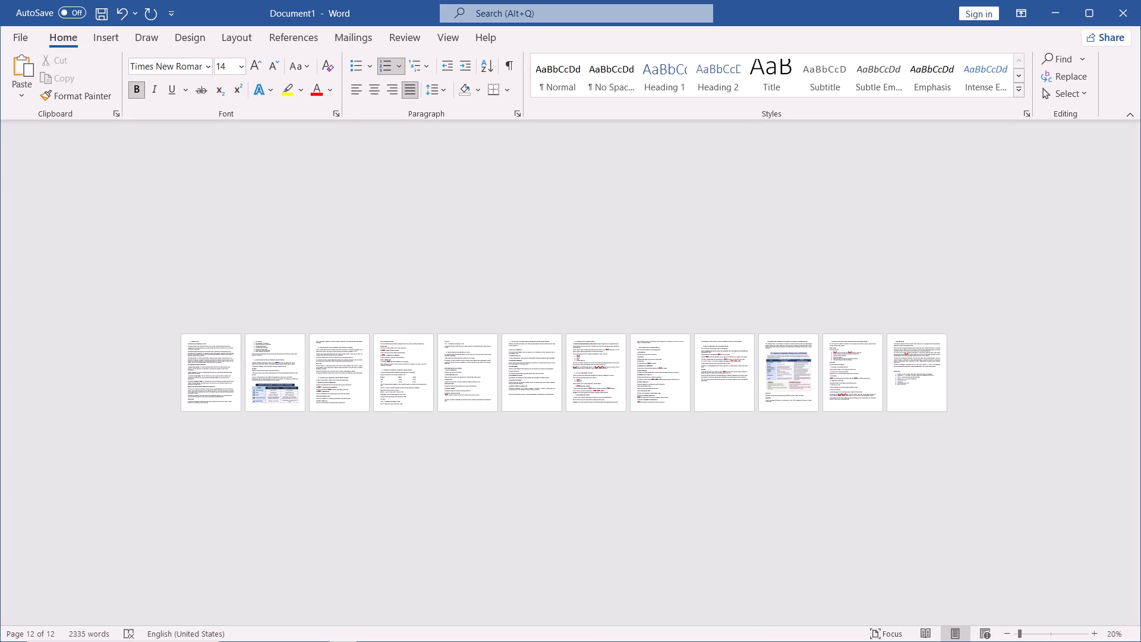
{"action": "scroll", "coordinate": [273, 348], "scroll_direction": "up", "scroll_amount": 2, "text": "ctrl"}
{"action": "scroll", "coordinate": [273, 348], "scroll_direction": "up", "scroll_amount": 11}
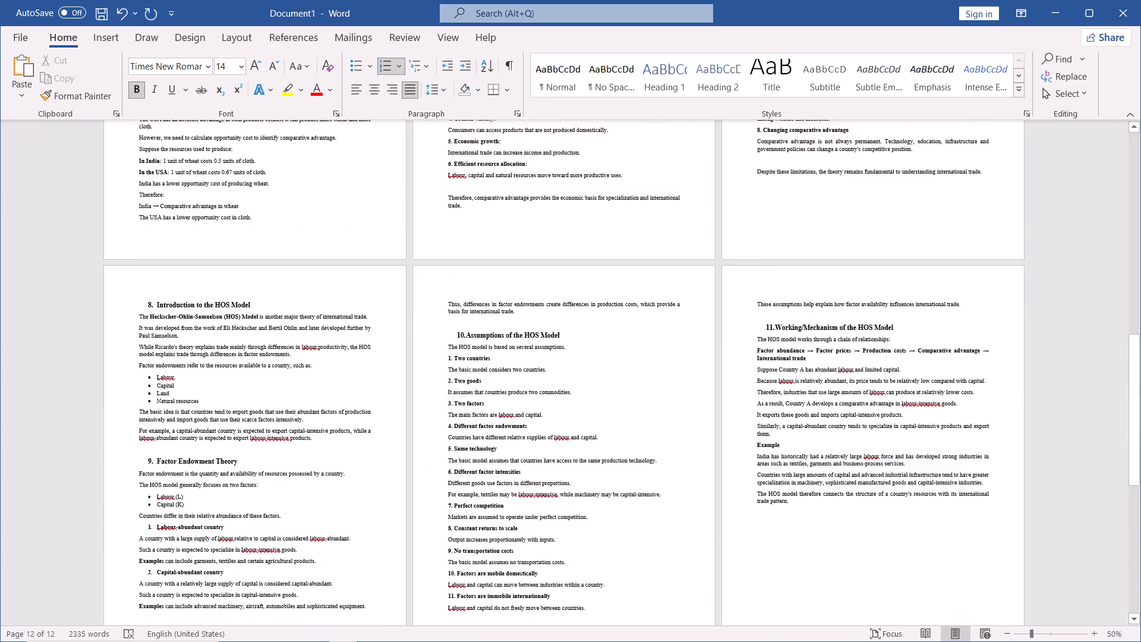
{"action": "scroll", "coordinate": [273, 348], "scroll_direction": "up", "scroll_amount": 16}
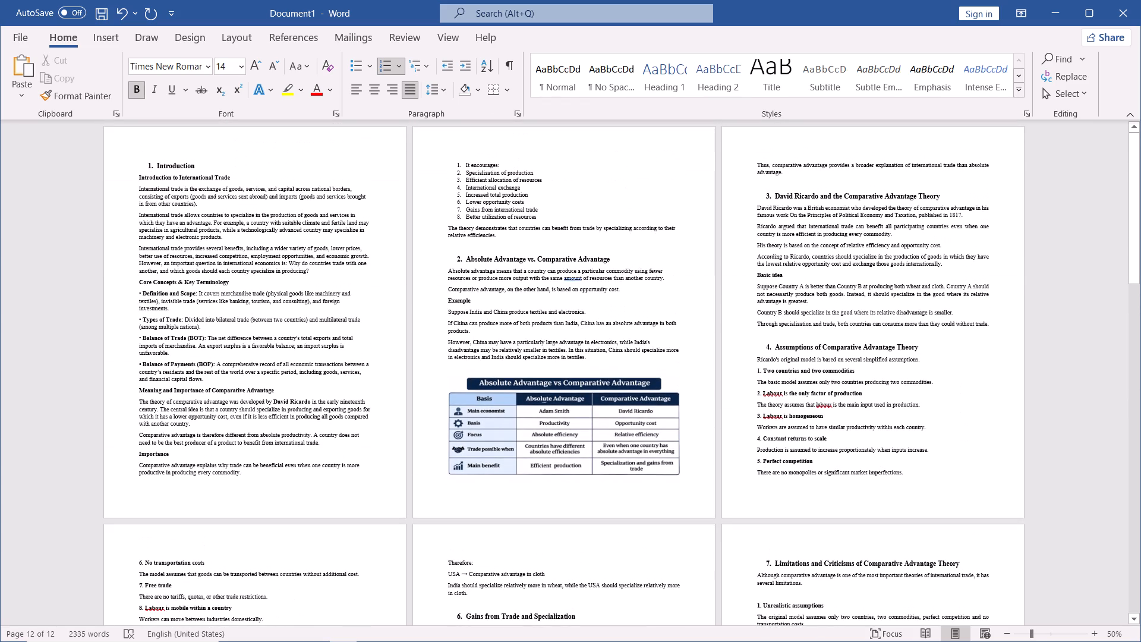
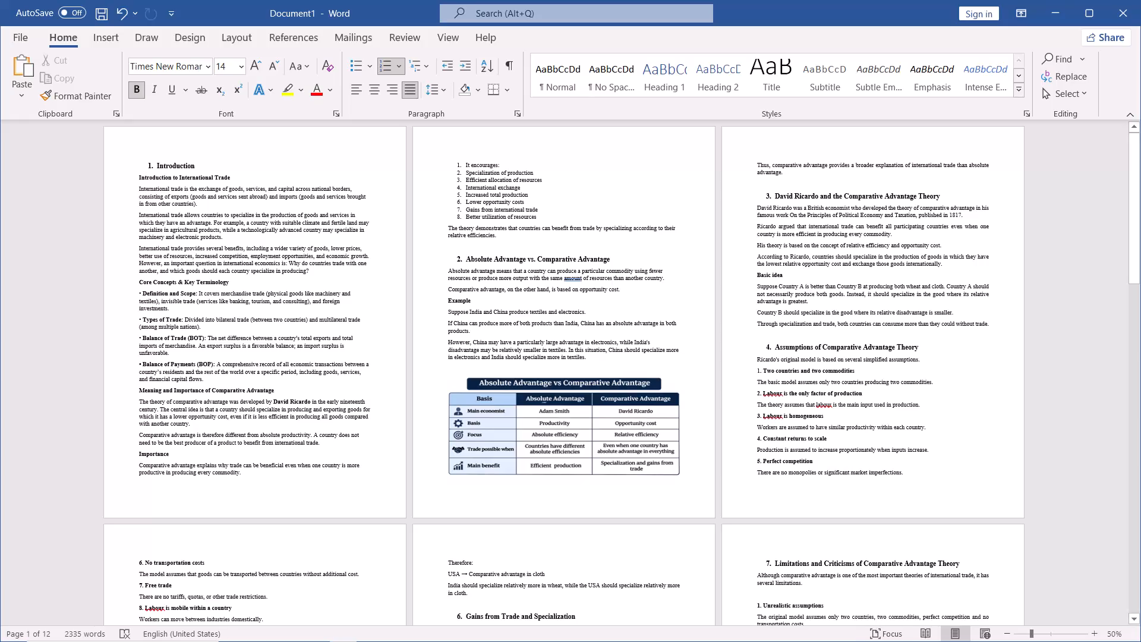
Review the layout and headings from the Introduction to the Limitations and Criticisms section in an enlarged two-page view.
{"action": "scroll", "coordinate": [179, 325], "scroll_direction": "up", "scroll_amount": 2, "text": "ctrl"}
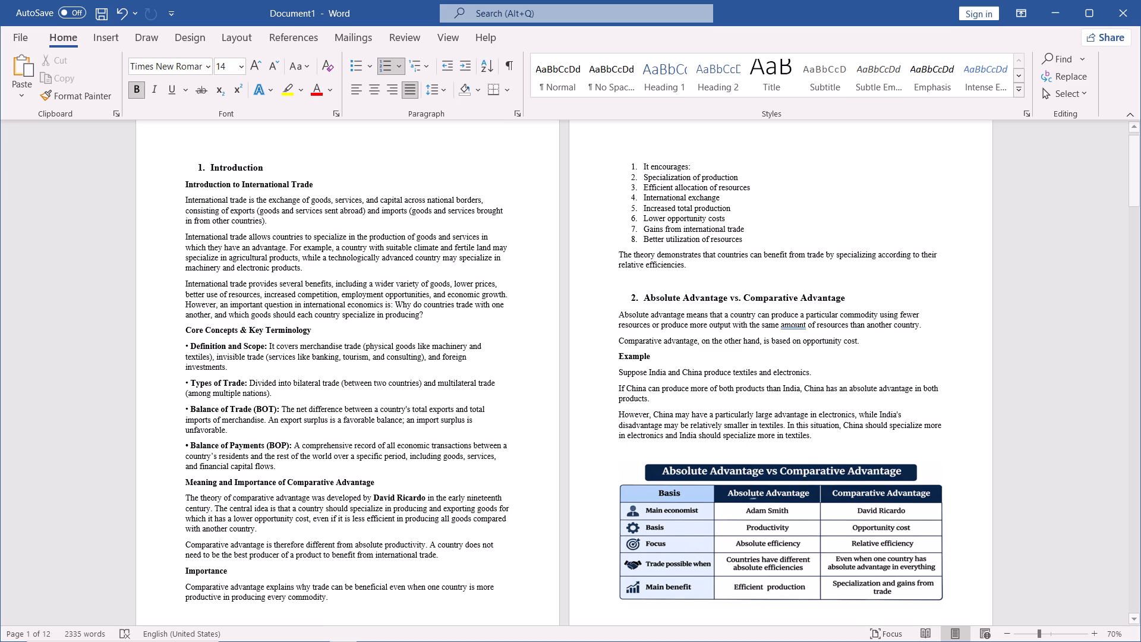
{"action": "scroll", "coordinate": [312, 285], "scroll_direction": "down", "scroll_amount": 13}
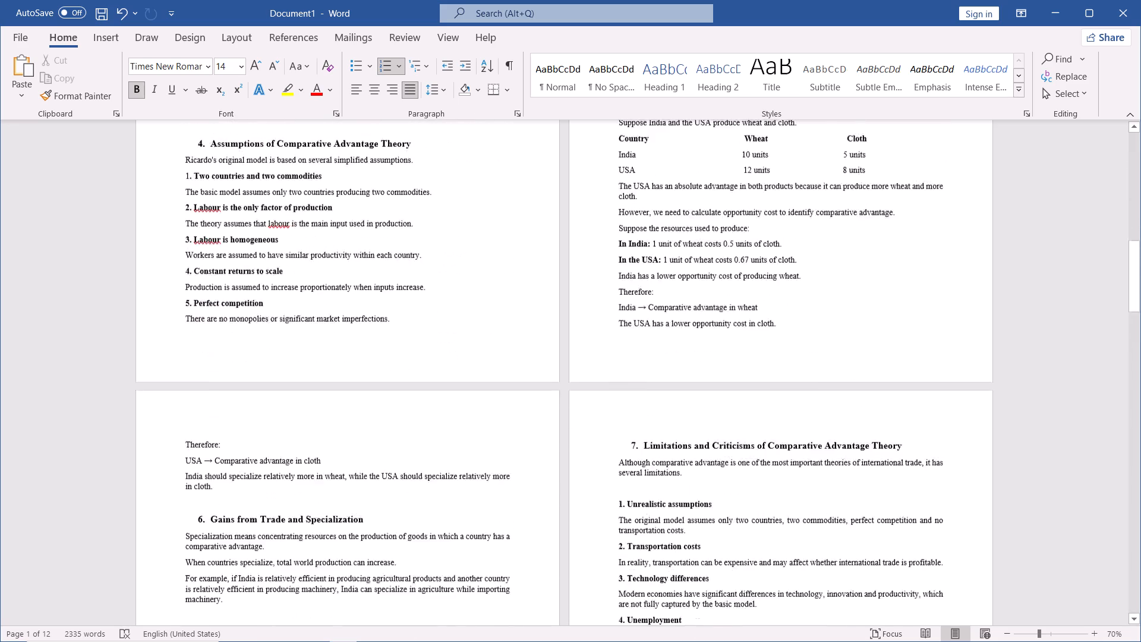
{"action": "scroll", "coordinate": [312, 285], "scroll_direction": "up", "scroll_amount": 13}
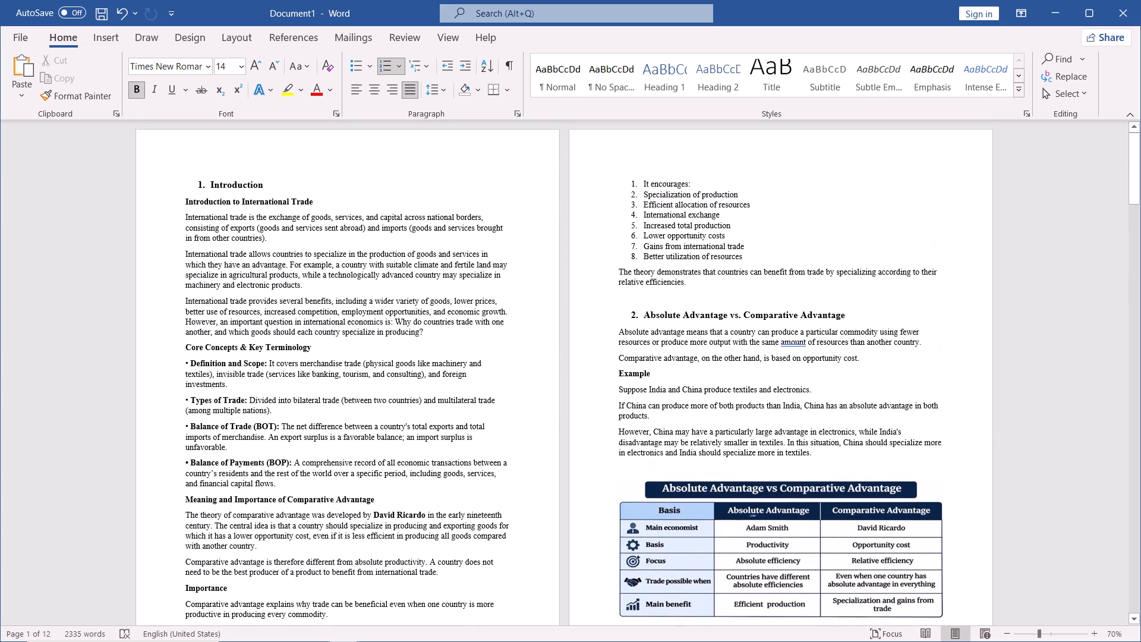
Save the document as a Word Document in the Desktop folder.
{"action": "key", "text": "ctrl+s"}
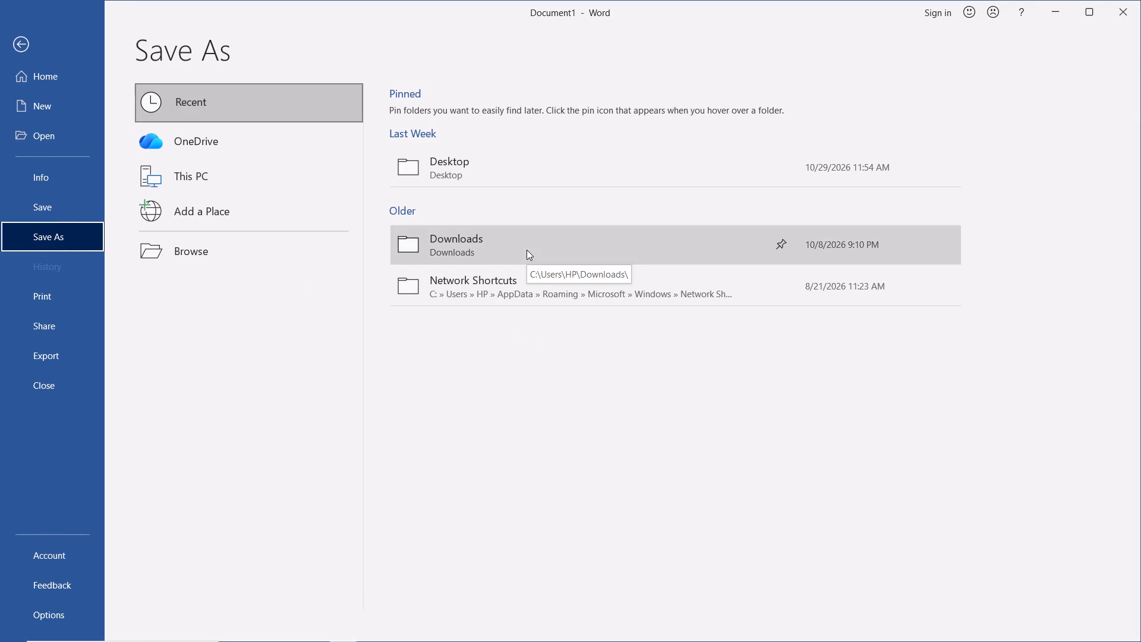
{"action": "left_click", "coordinate": [529, 169]}
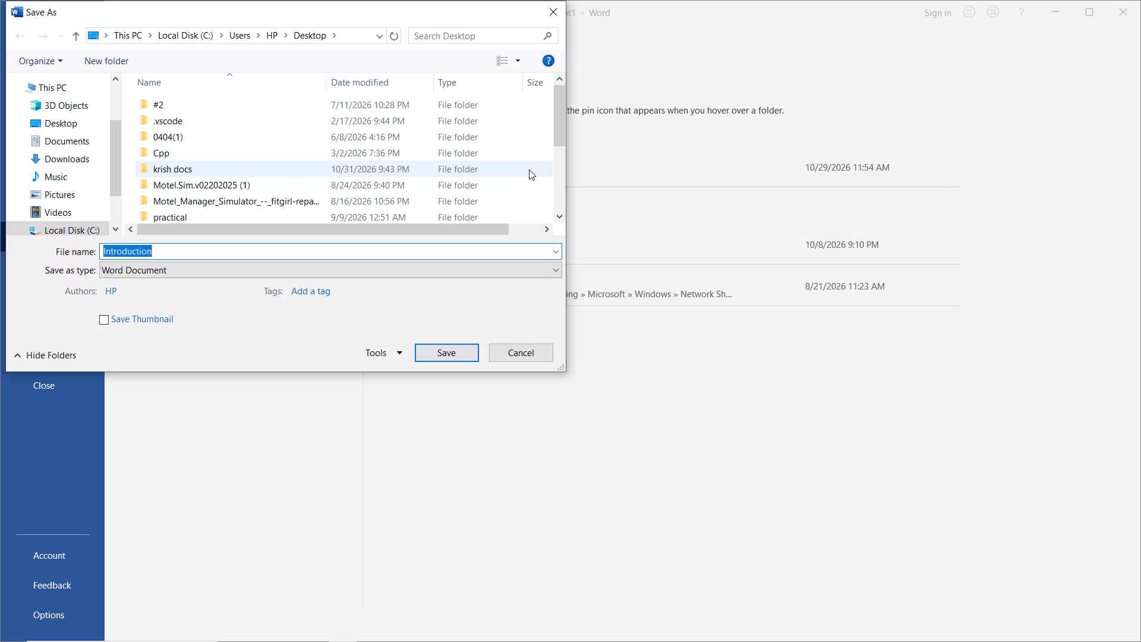
Name the file "ifm ppt" and save it as a Word Document in the Desktop folder.
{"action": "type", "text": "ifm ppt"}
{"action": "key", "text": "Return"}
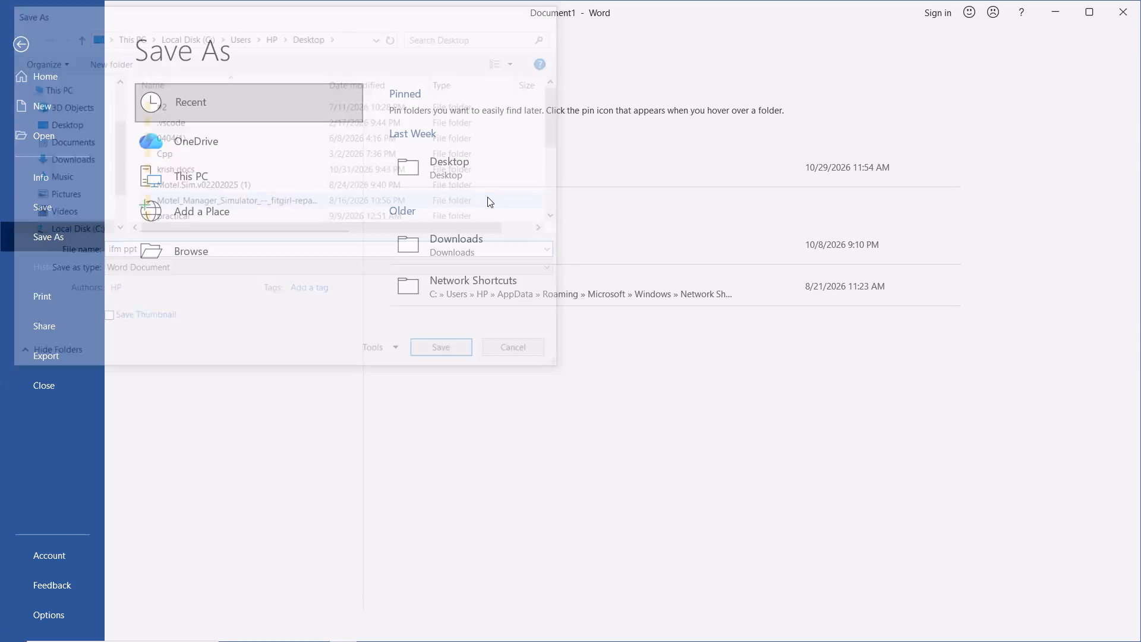
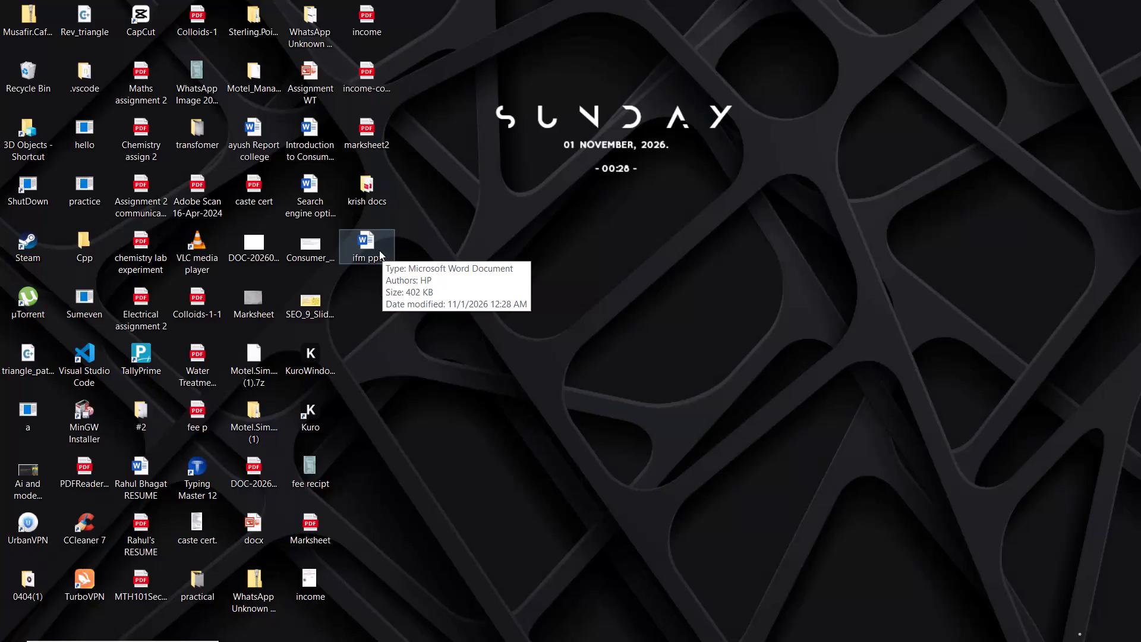
Share the "ifm ppt" Word document from the desktop to WhatsApp.
{"action": "scroll", "coordinate": [379, 250], "scroll_direction": "up", "scroll_amount": 1}
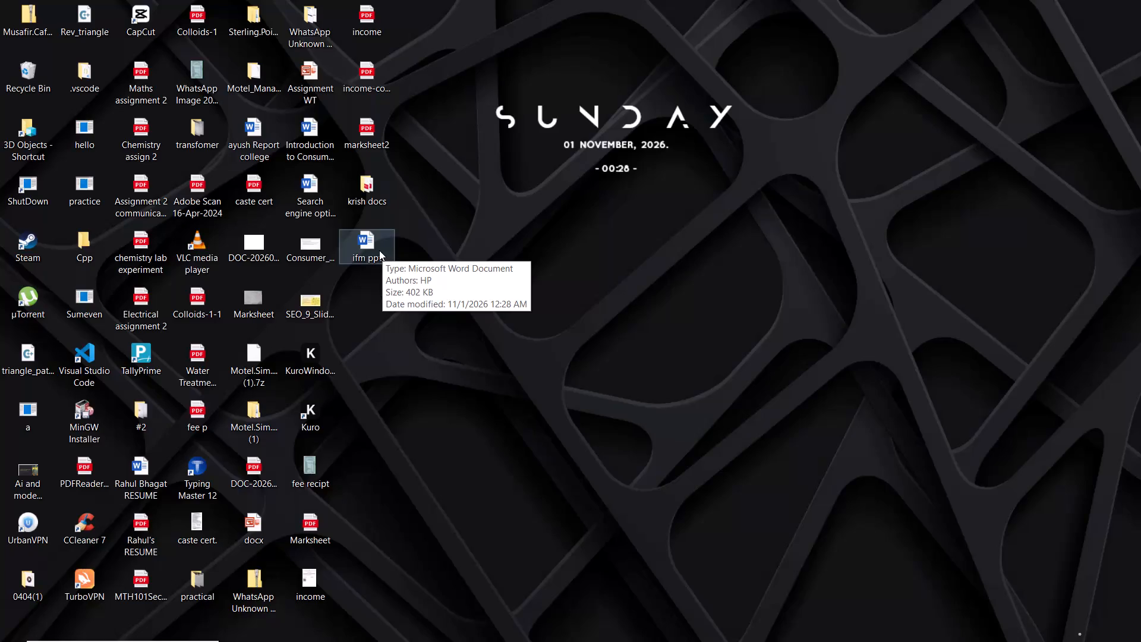
{"action": "right_click", "coordinate": [379, 250]}
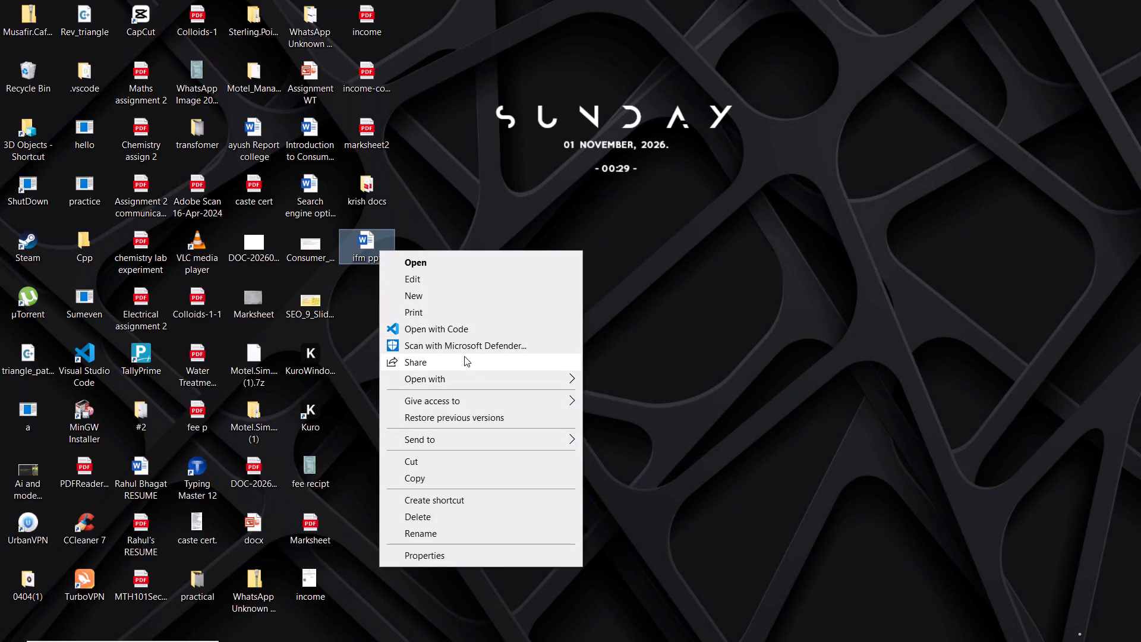
{"action": "left_click", "coordinate": [464, 356]}
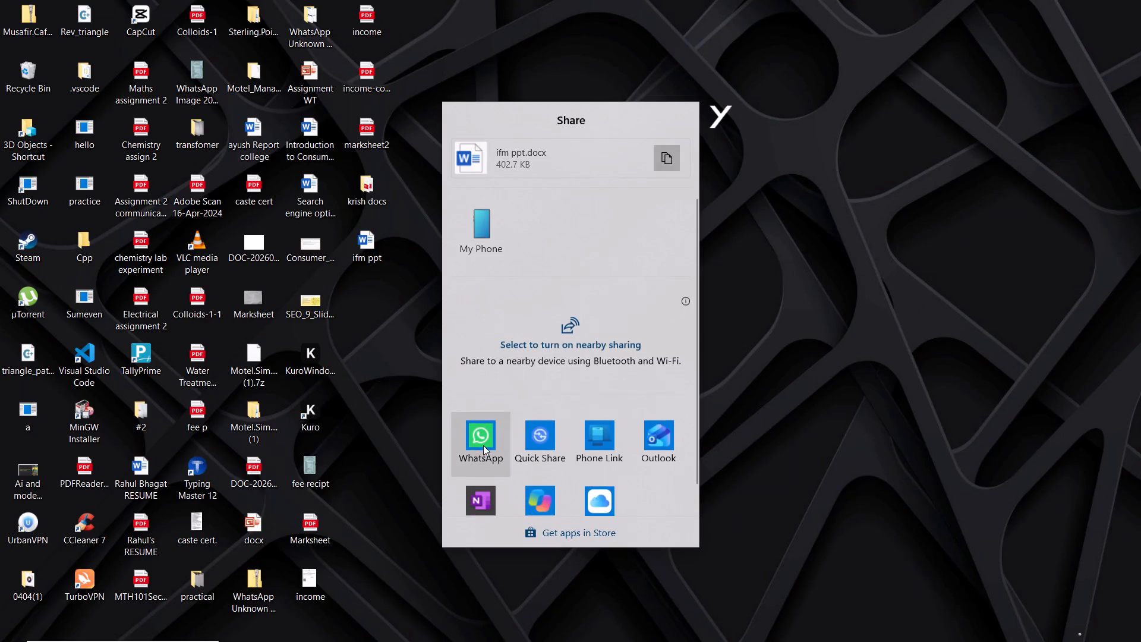
{"action": "left_click", "coordinate": [483, 445]}
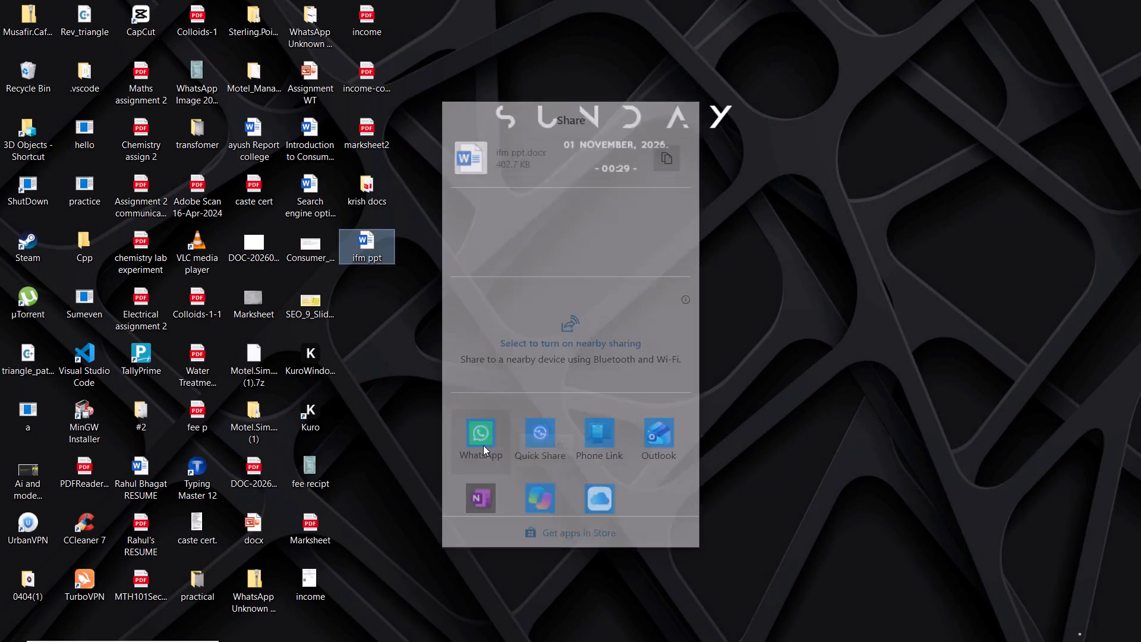